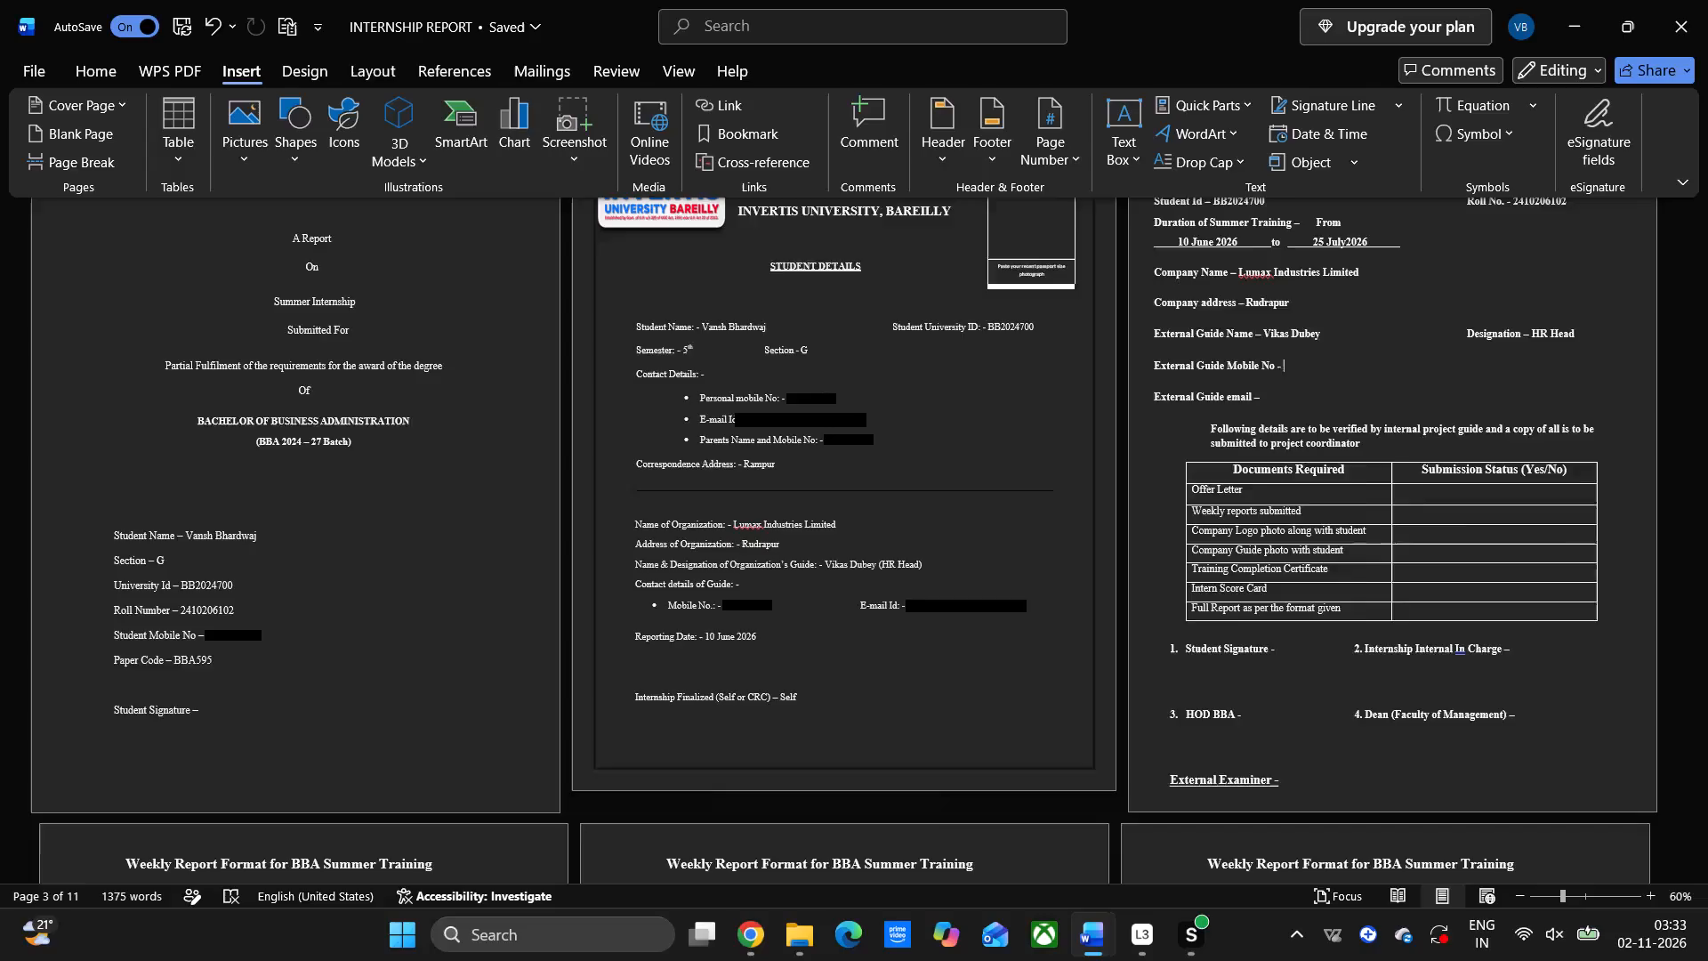
Remove the blank line beneath the university logo on the report's cover page.
{"action": "key", "text": "Page_Up"}
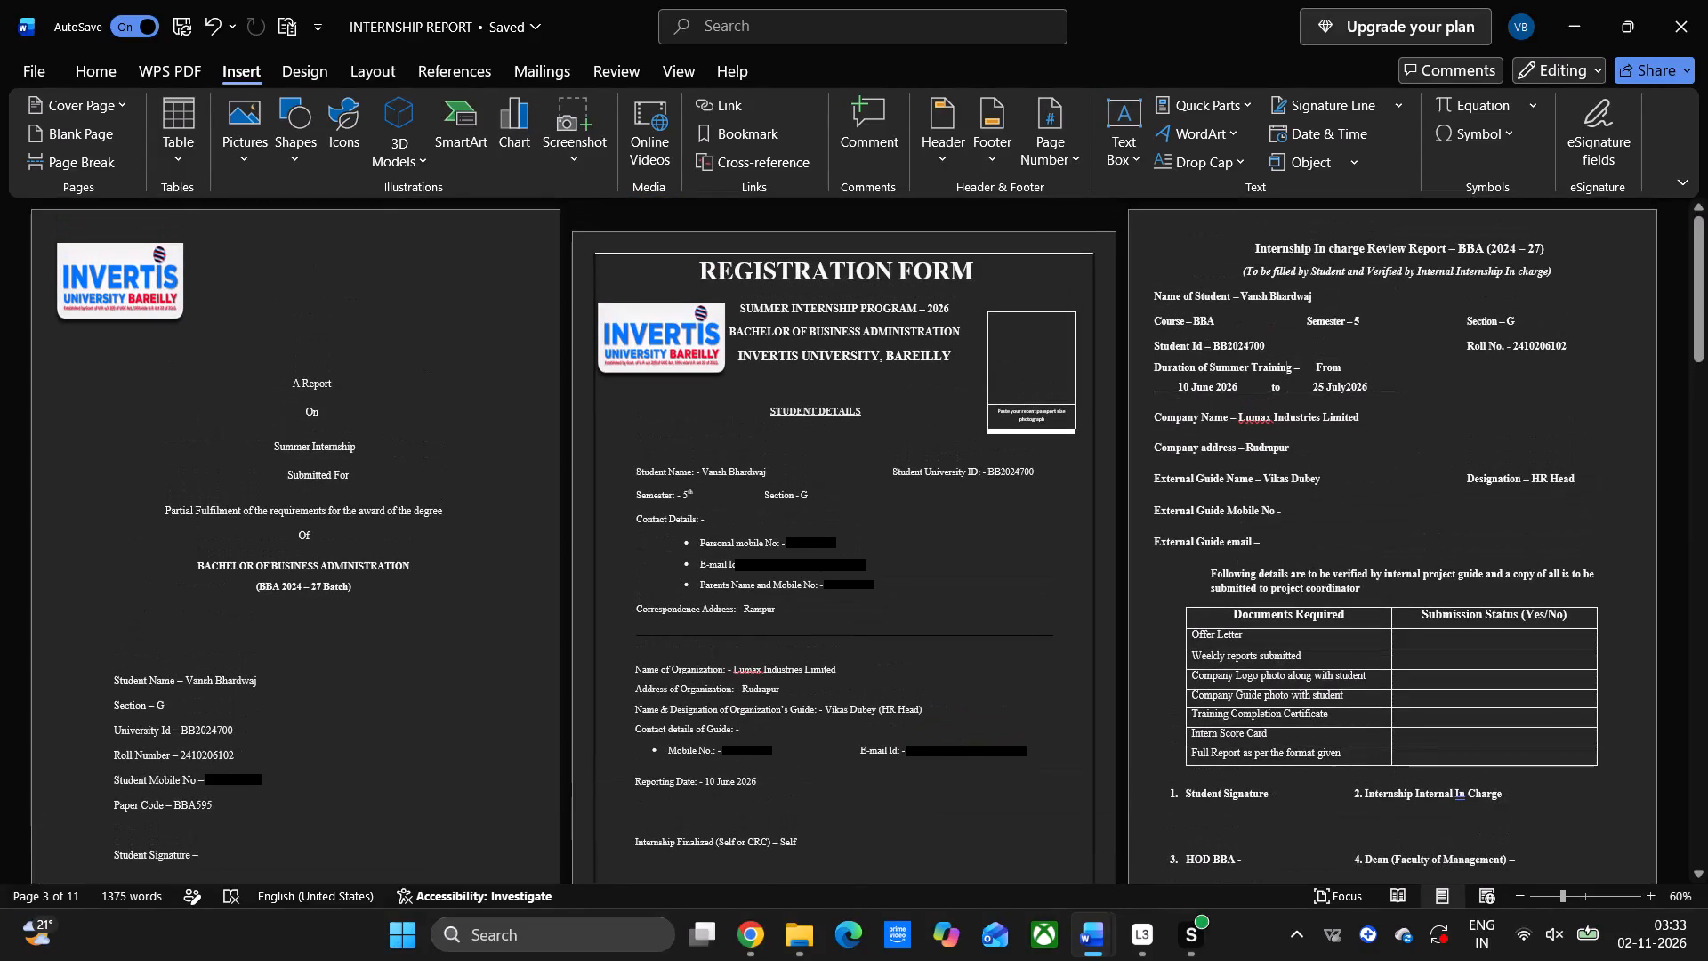
{"action": "left_click", "coordinate": [1309, 510]}
{"action": "key", "text": "Page_Up"}
{"action": "key", "text": "End"}
{"action": "key", "text": "Right"}
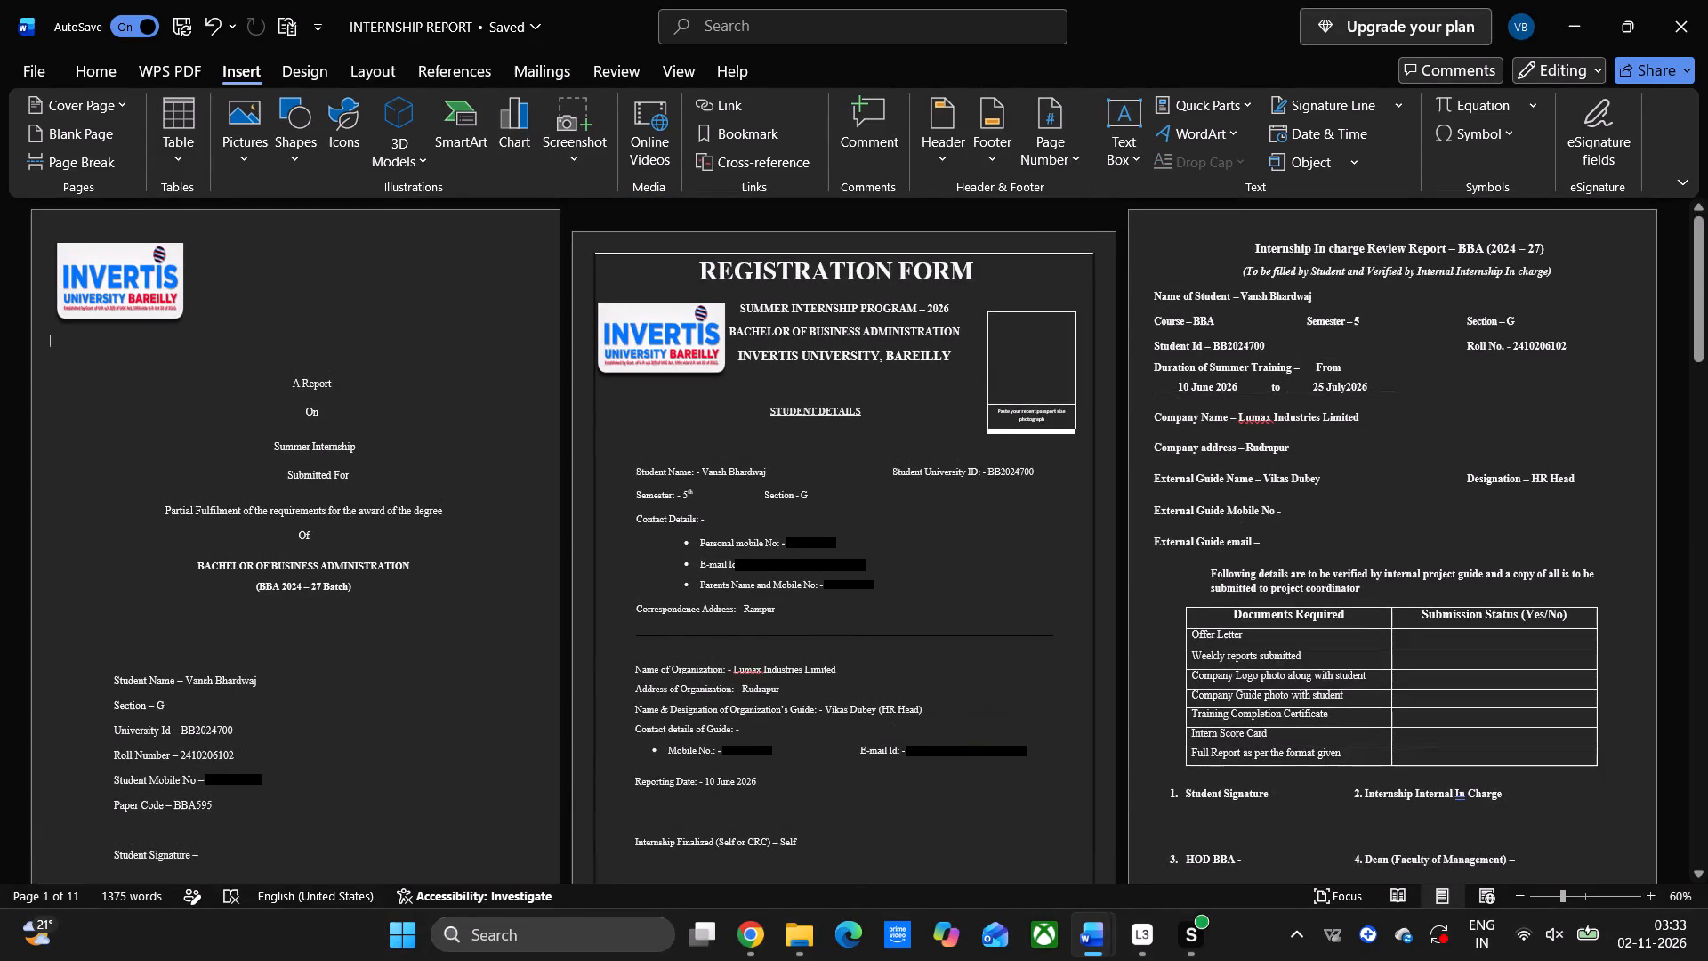
{"action": "key", "text": "BackSpace"}
{"action": "key", "text": "BackSpace"}
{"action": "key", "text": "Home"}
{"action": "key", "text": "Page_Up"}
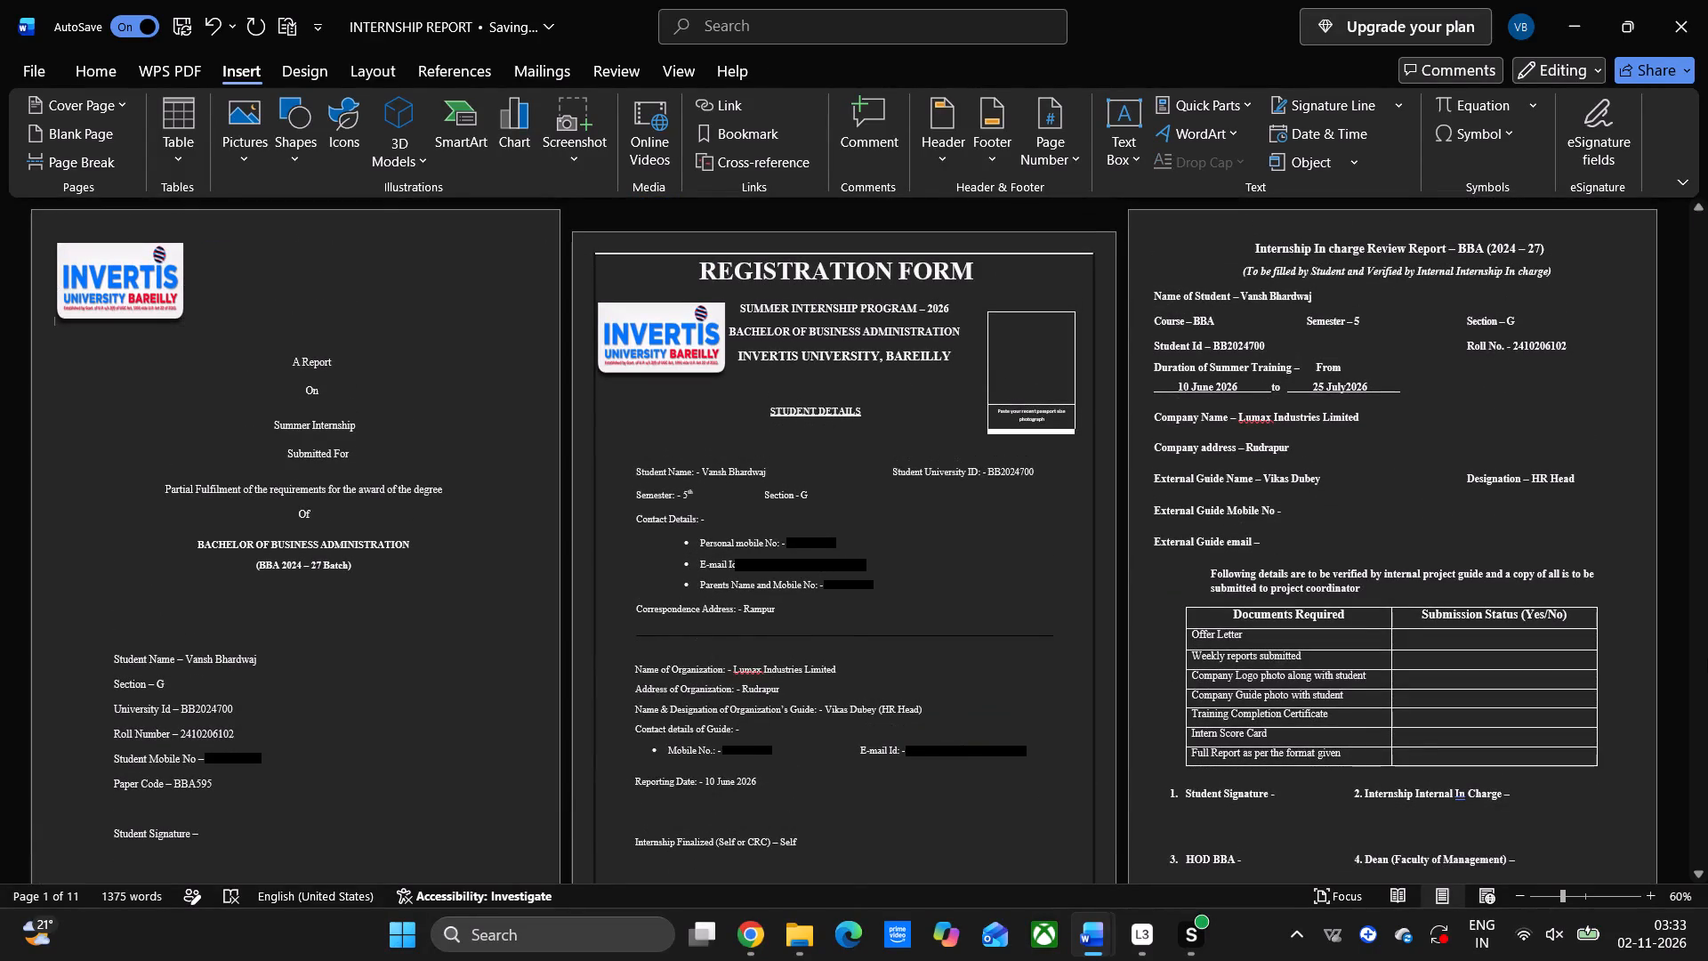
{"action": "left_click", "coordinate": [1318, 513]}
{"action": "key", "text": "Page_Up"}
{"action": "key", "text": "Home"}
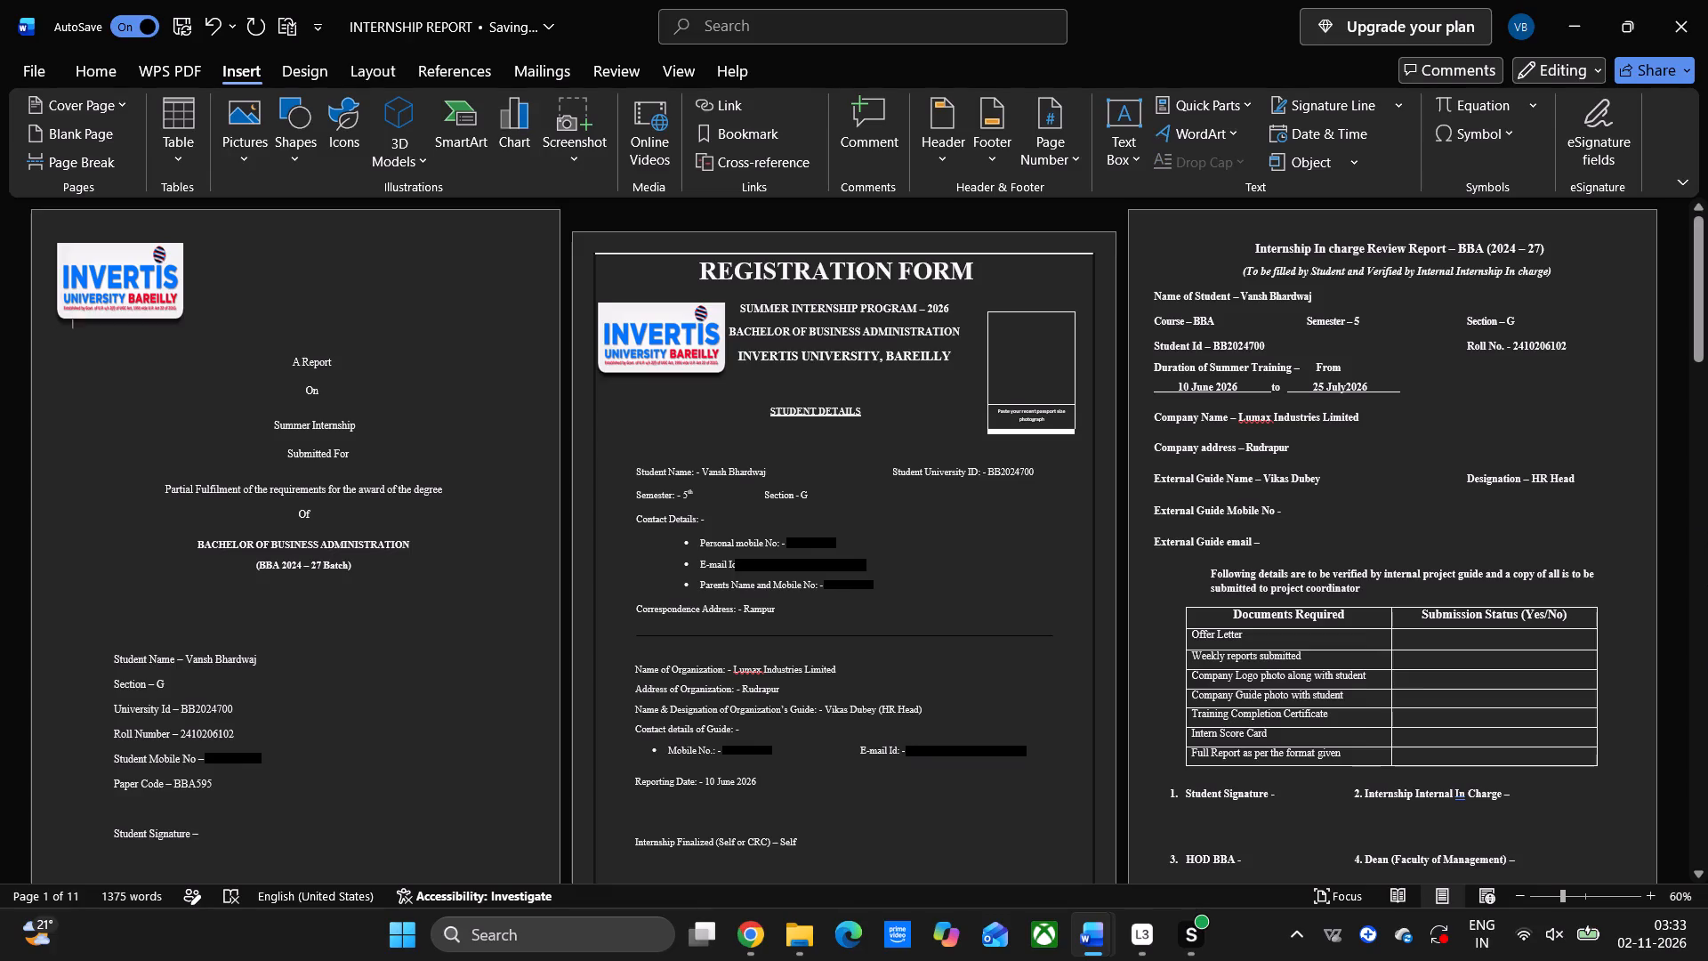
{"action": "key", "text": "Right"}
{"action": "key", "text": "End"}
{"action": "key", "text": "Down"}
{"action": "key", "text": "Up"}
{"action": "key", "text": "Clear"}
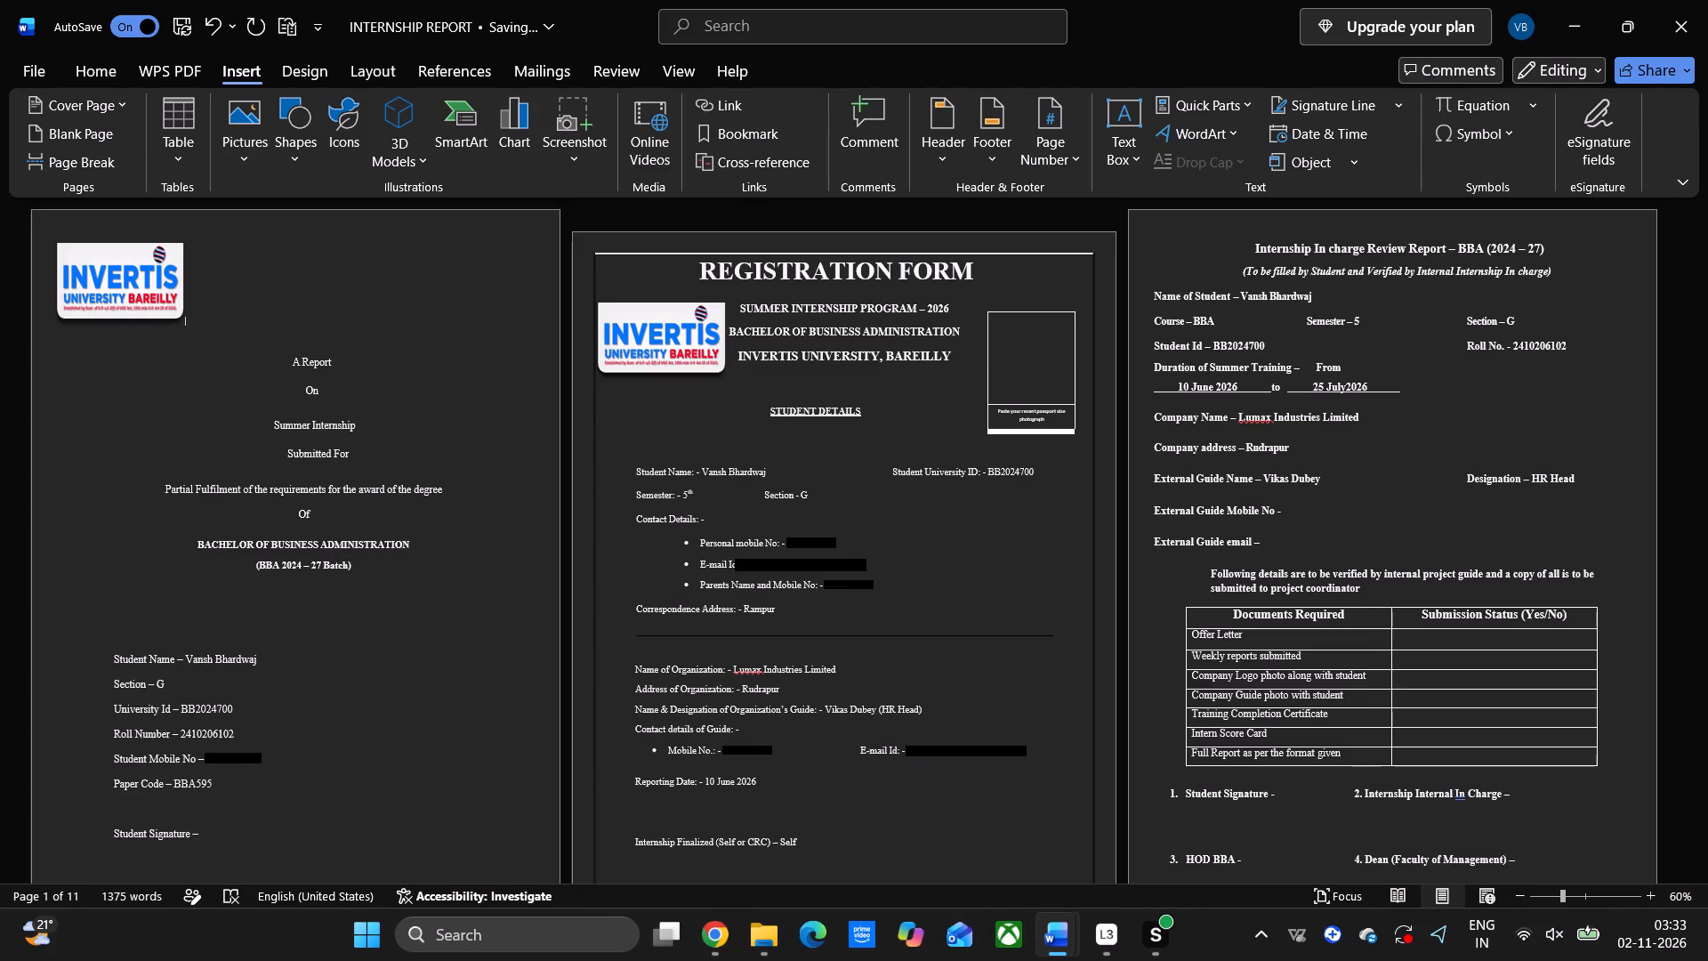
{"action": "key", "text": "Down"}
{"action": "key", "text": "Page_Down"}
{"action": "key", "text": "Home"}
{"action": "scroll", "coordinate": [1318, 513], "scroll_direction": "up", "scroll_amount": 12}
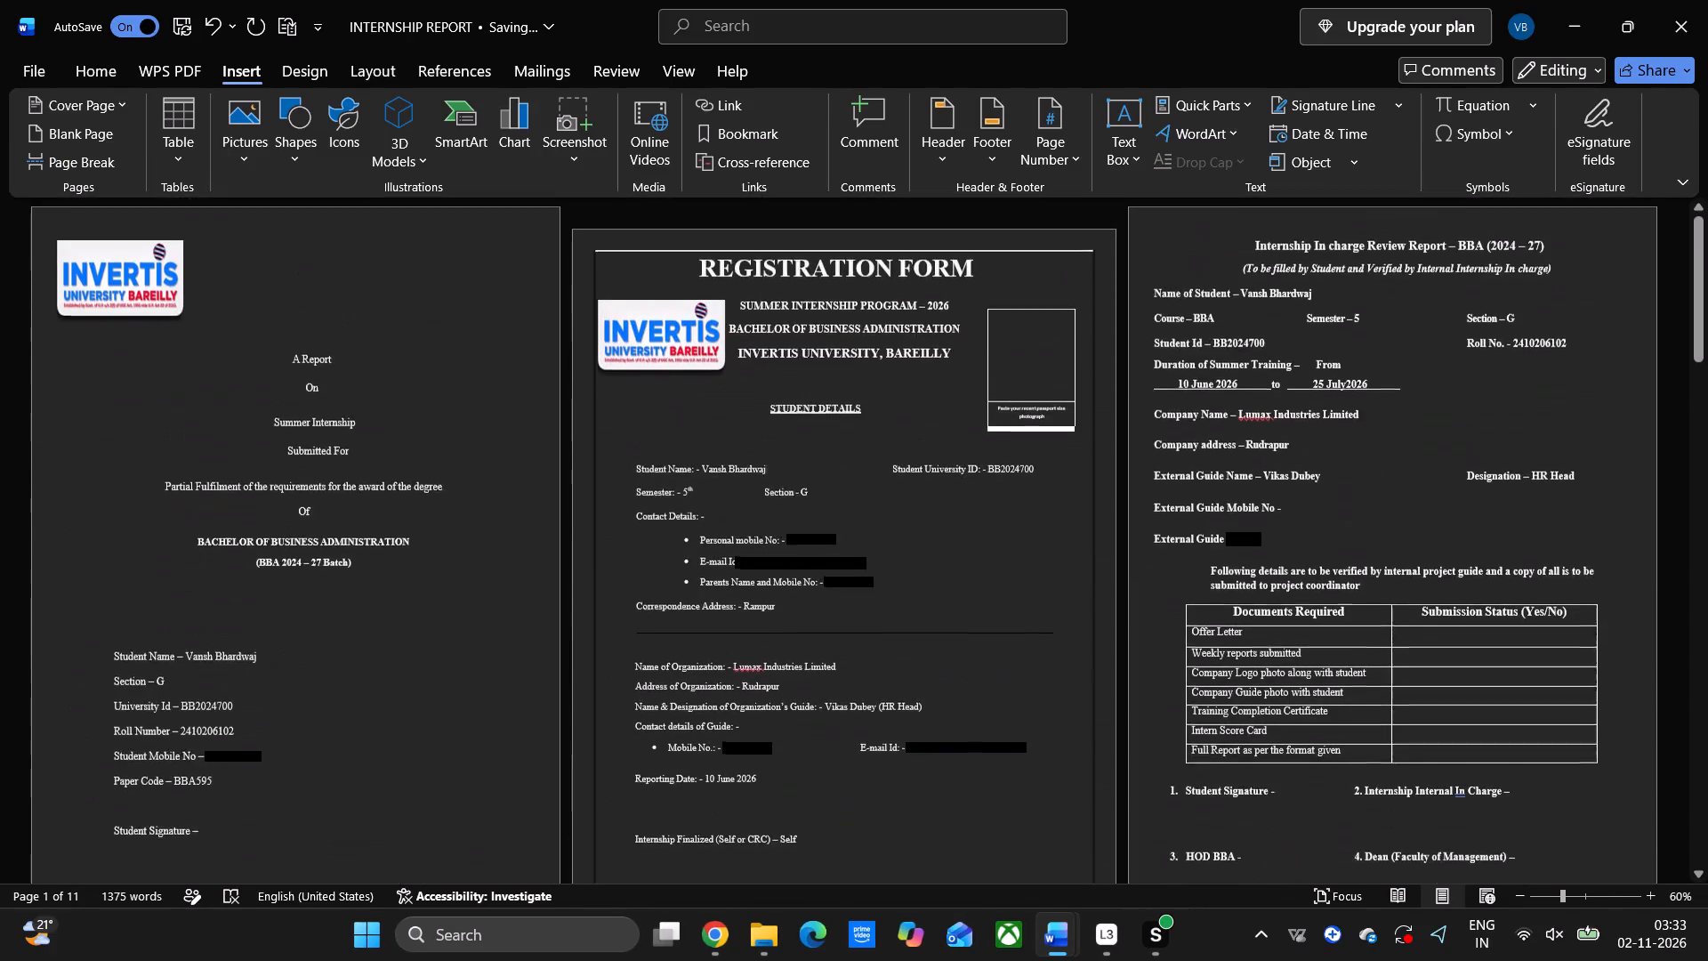
Enter the external guide's mobile number after its label in the Internship In charge Review Report.
{"action": "left_click", "coordinate": [1318, 505]}
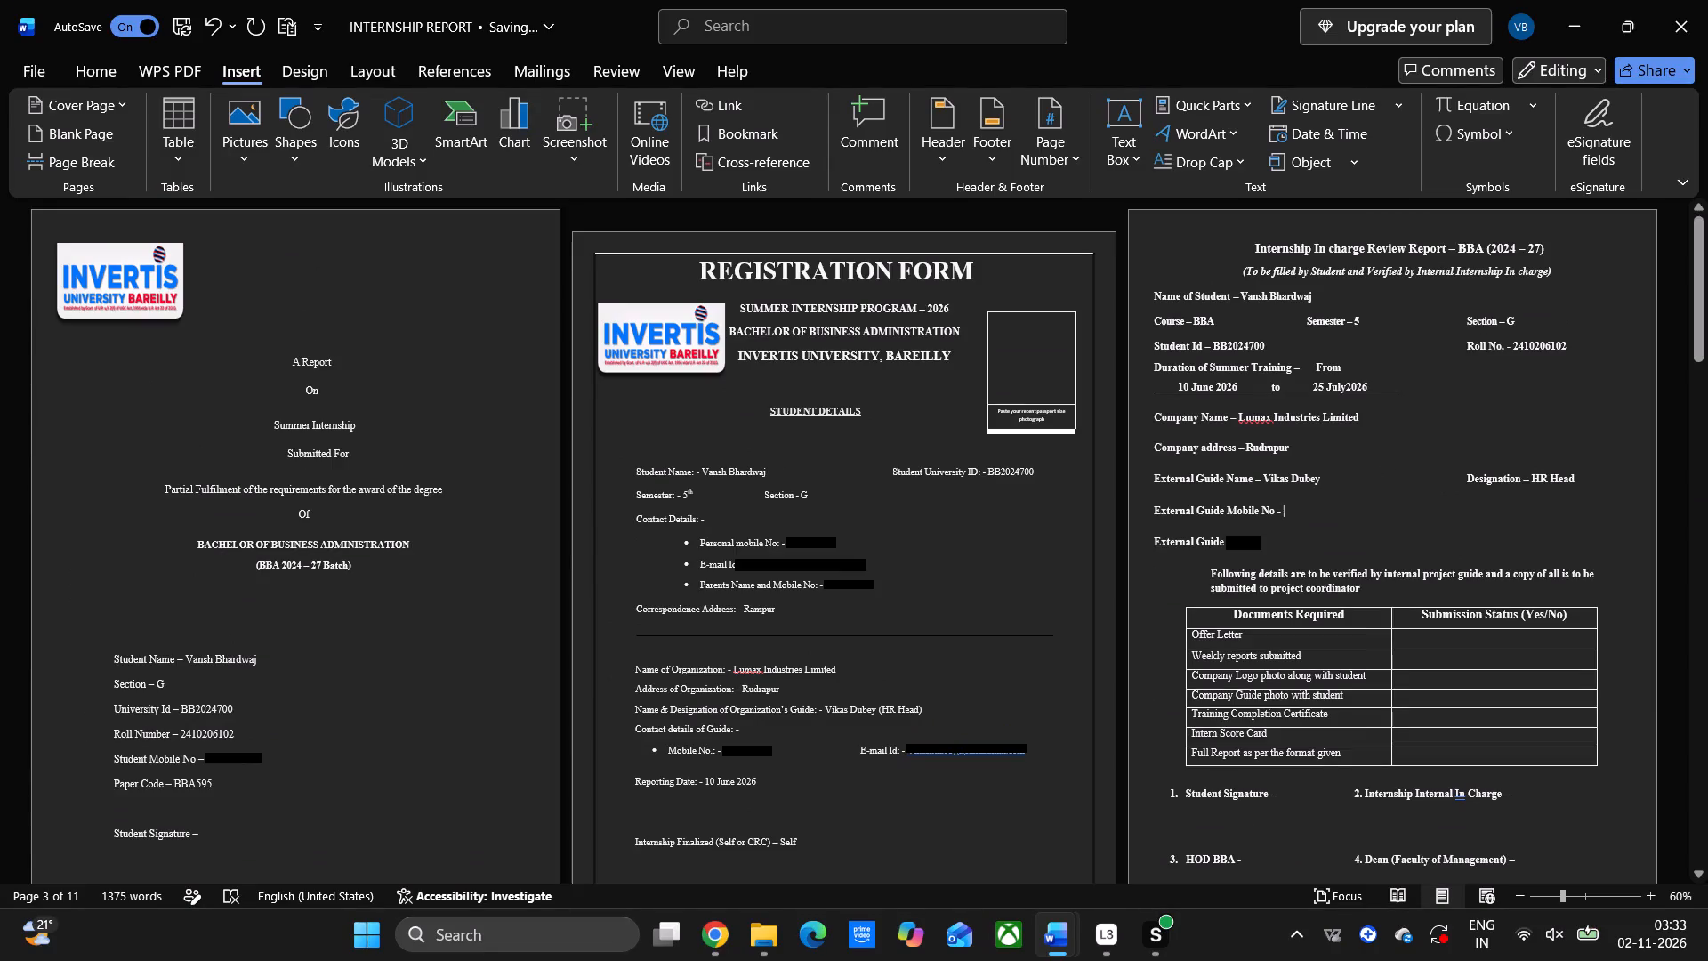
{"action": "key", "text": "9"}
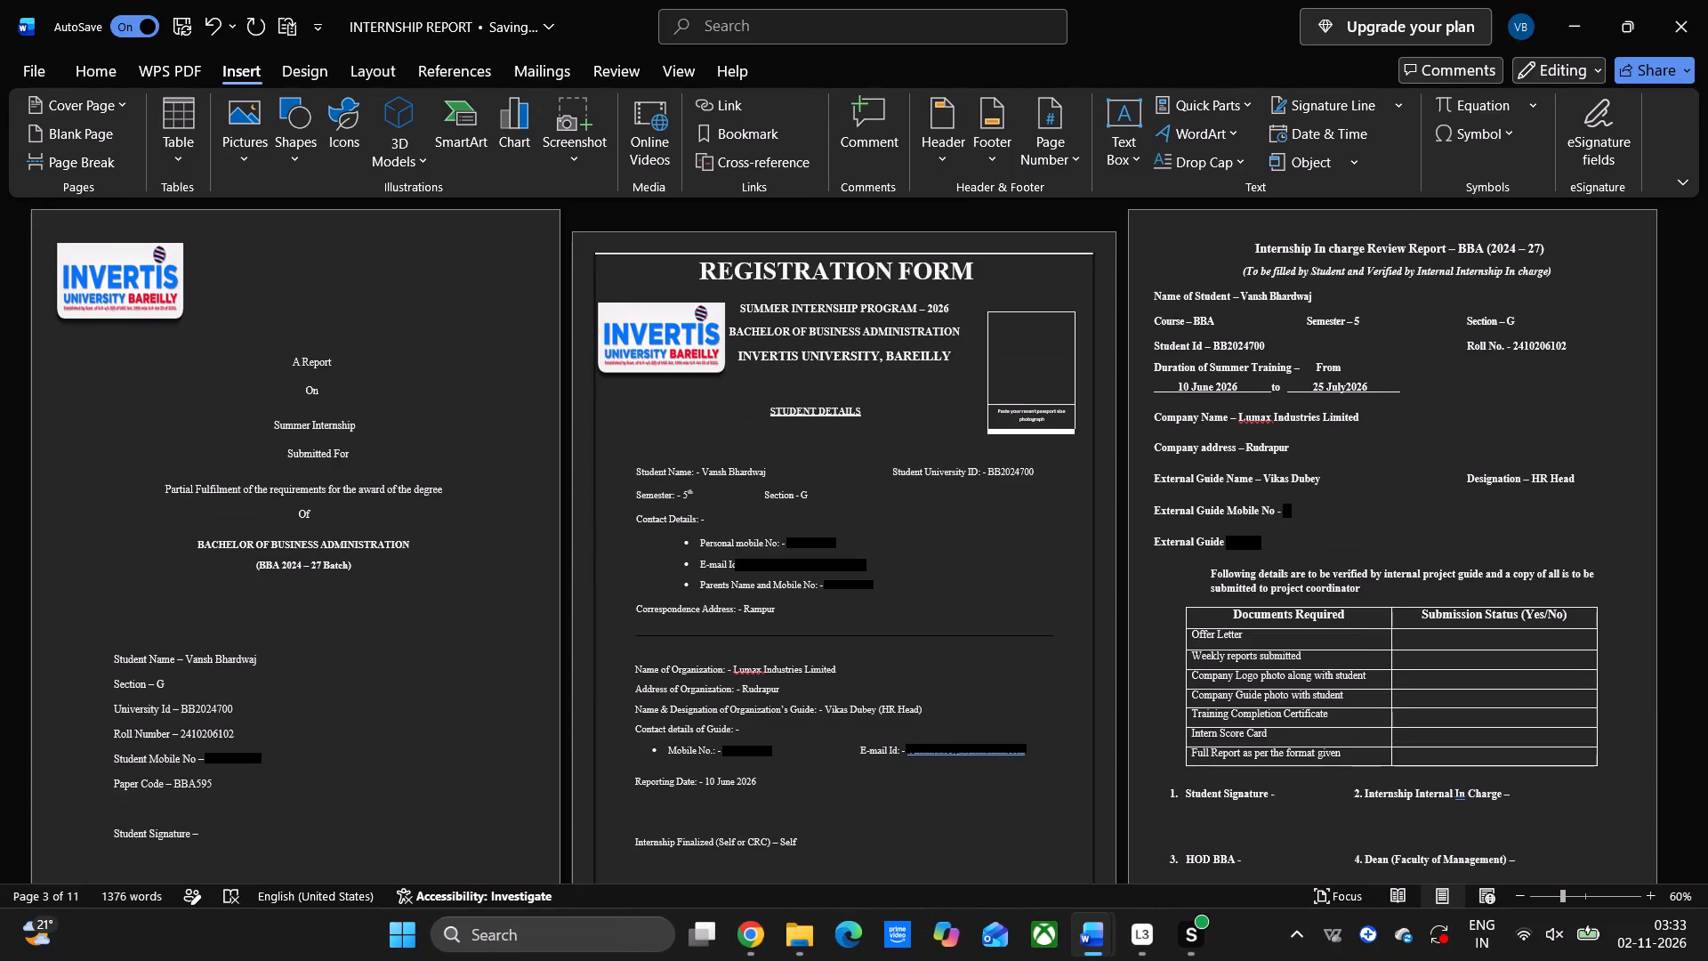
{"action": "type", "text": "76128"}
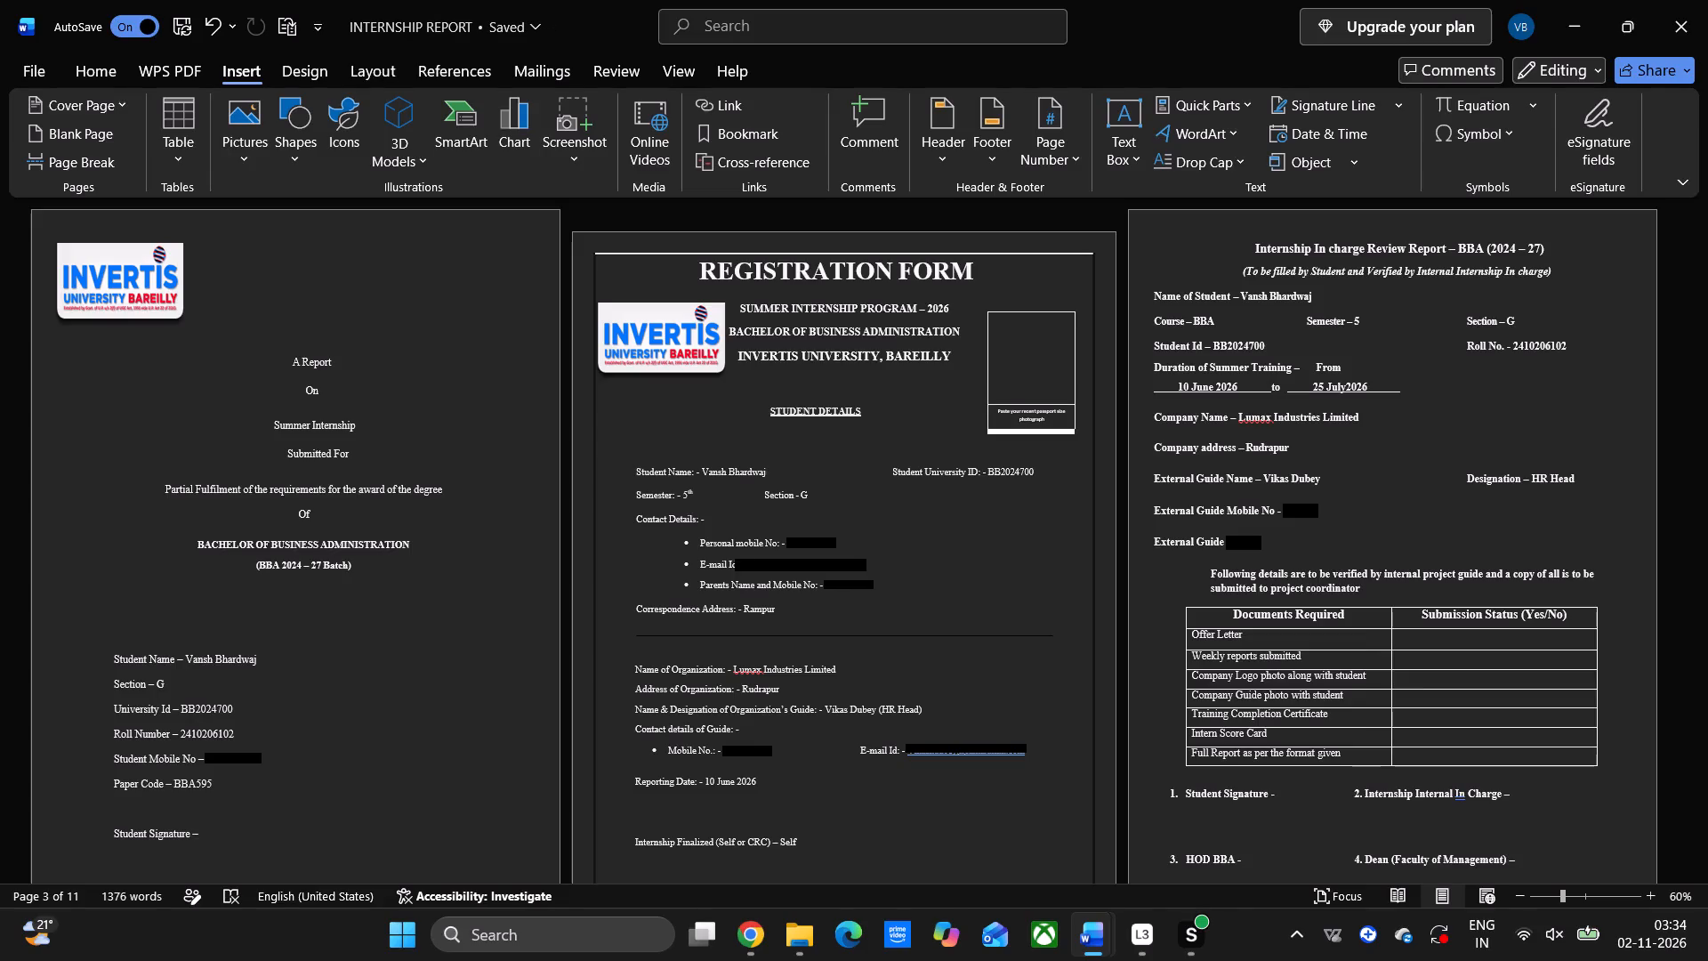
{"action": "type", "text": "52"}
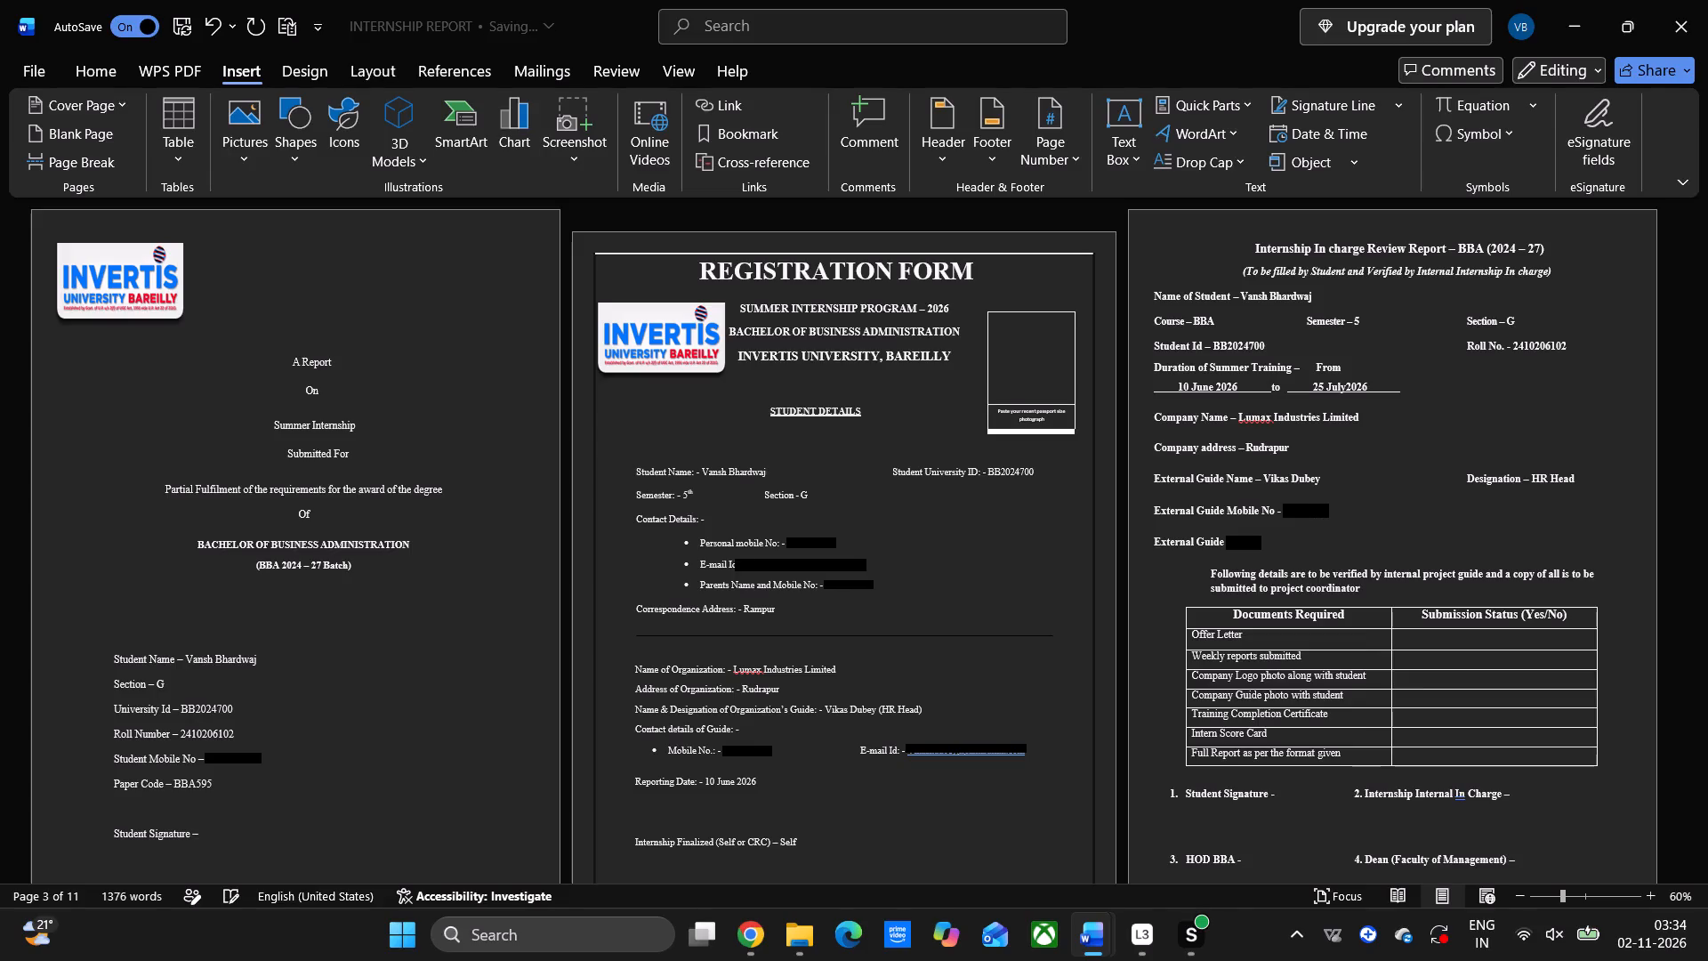
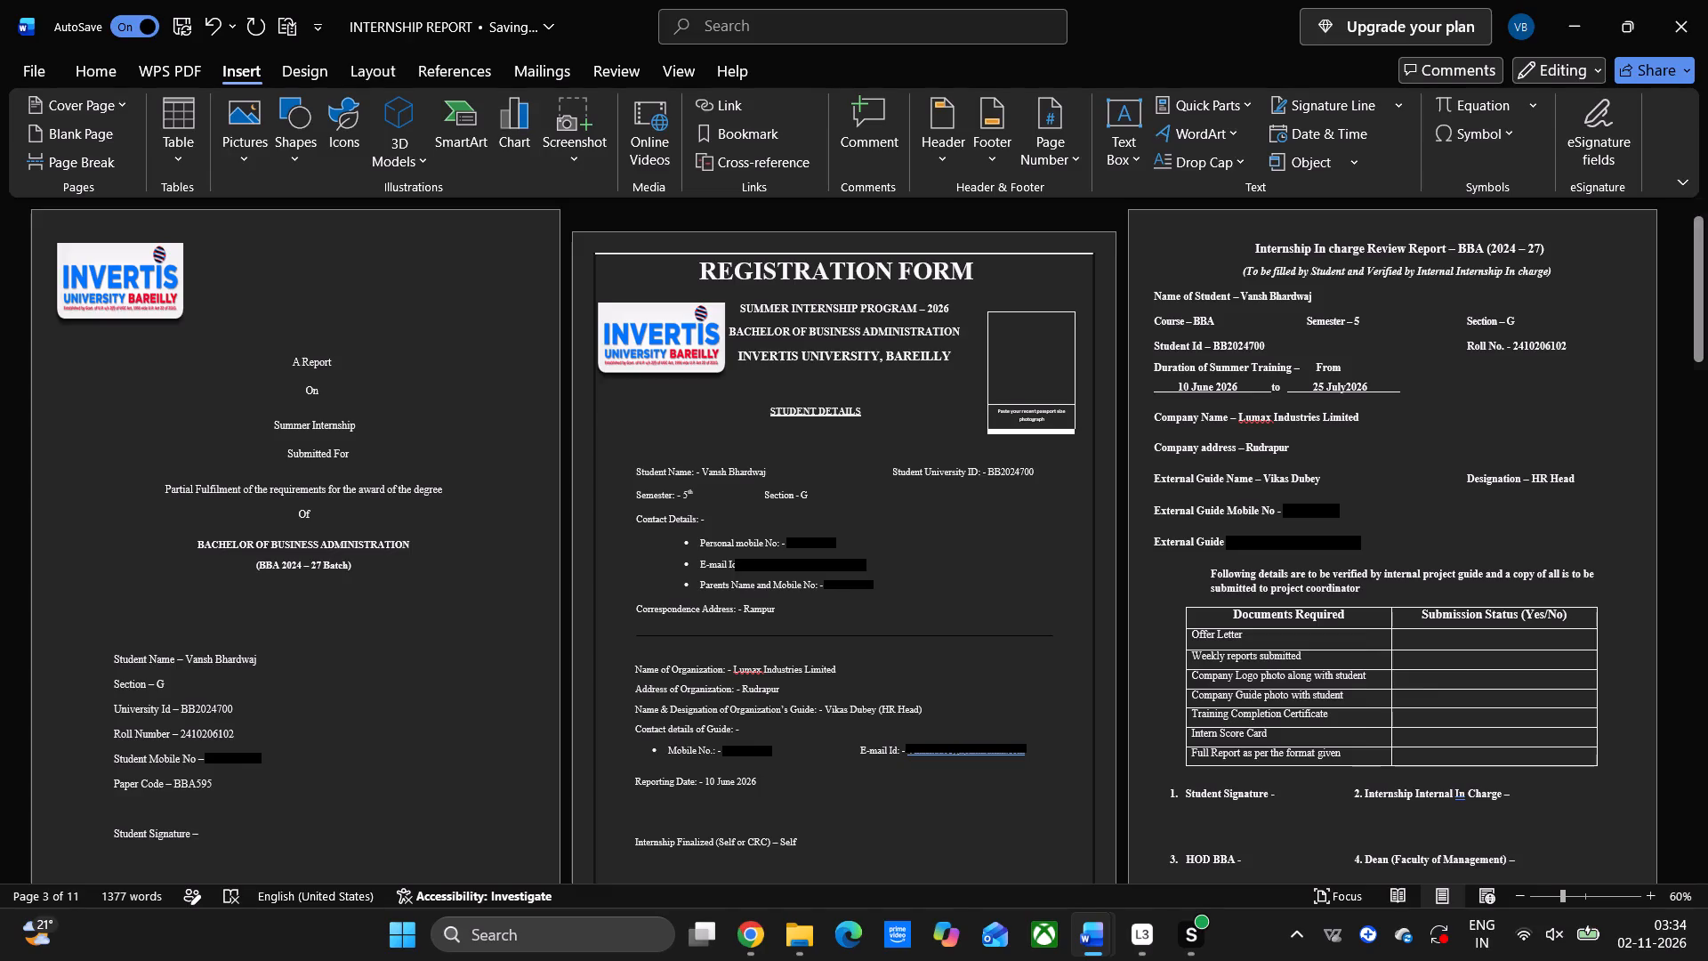
Complete the external guide's e-mail address in the Internship In charge Review Report.
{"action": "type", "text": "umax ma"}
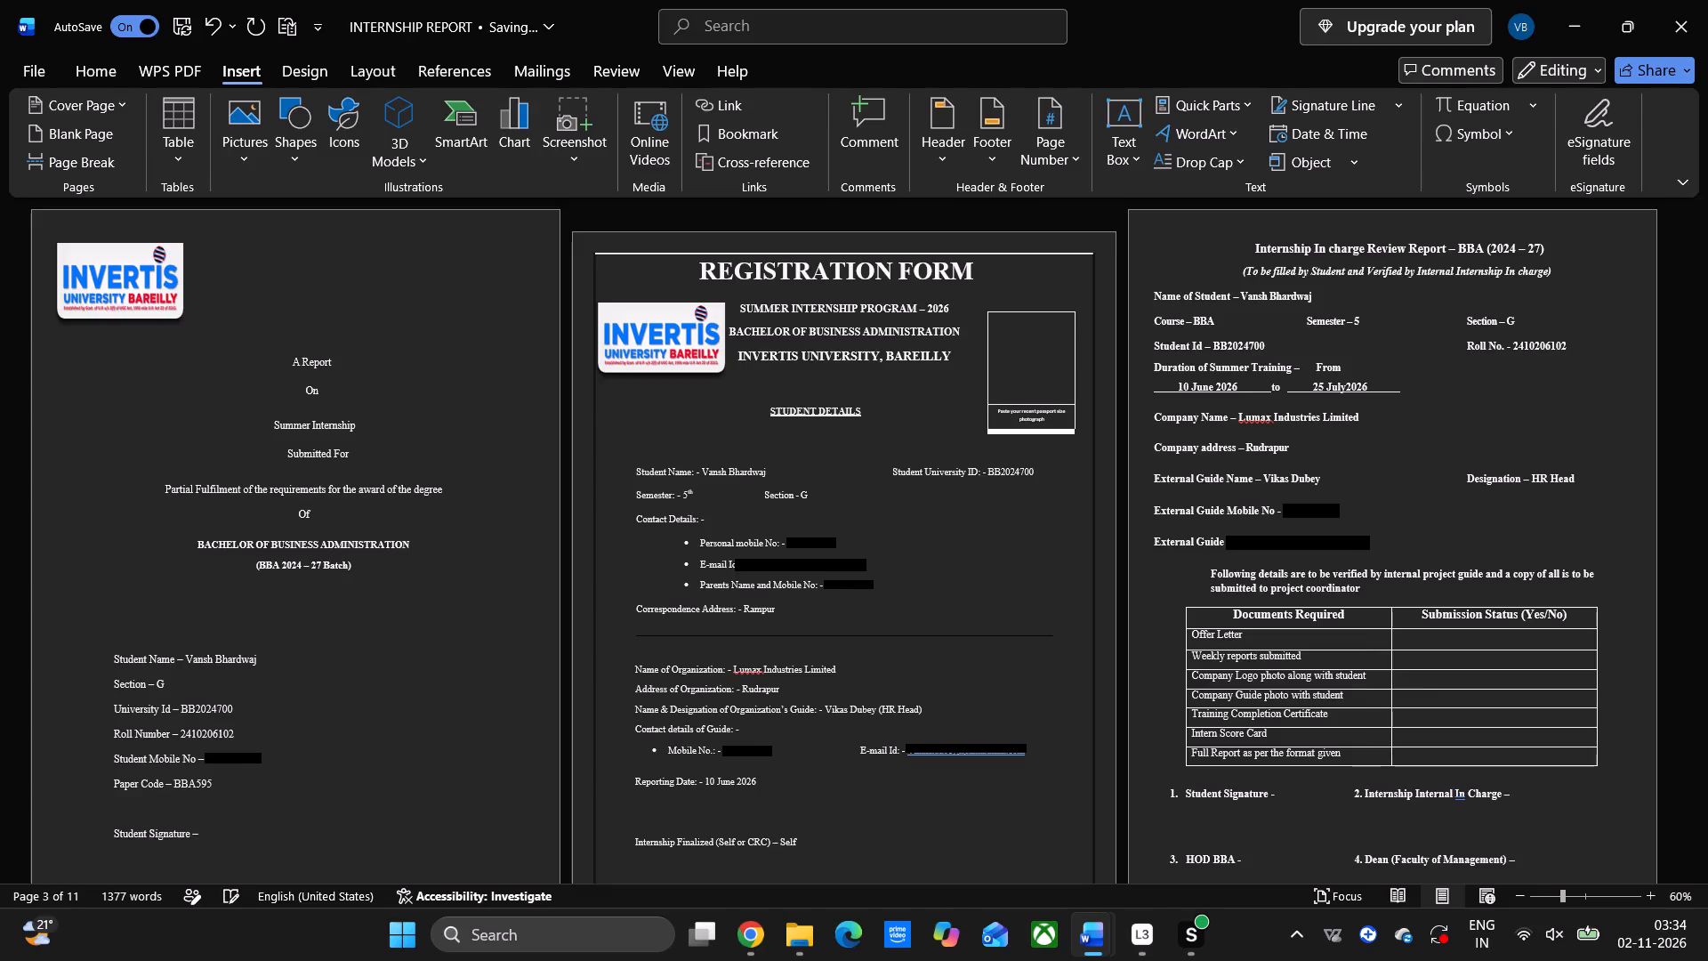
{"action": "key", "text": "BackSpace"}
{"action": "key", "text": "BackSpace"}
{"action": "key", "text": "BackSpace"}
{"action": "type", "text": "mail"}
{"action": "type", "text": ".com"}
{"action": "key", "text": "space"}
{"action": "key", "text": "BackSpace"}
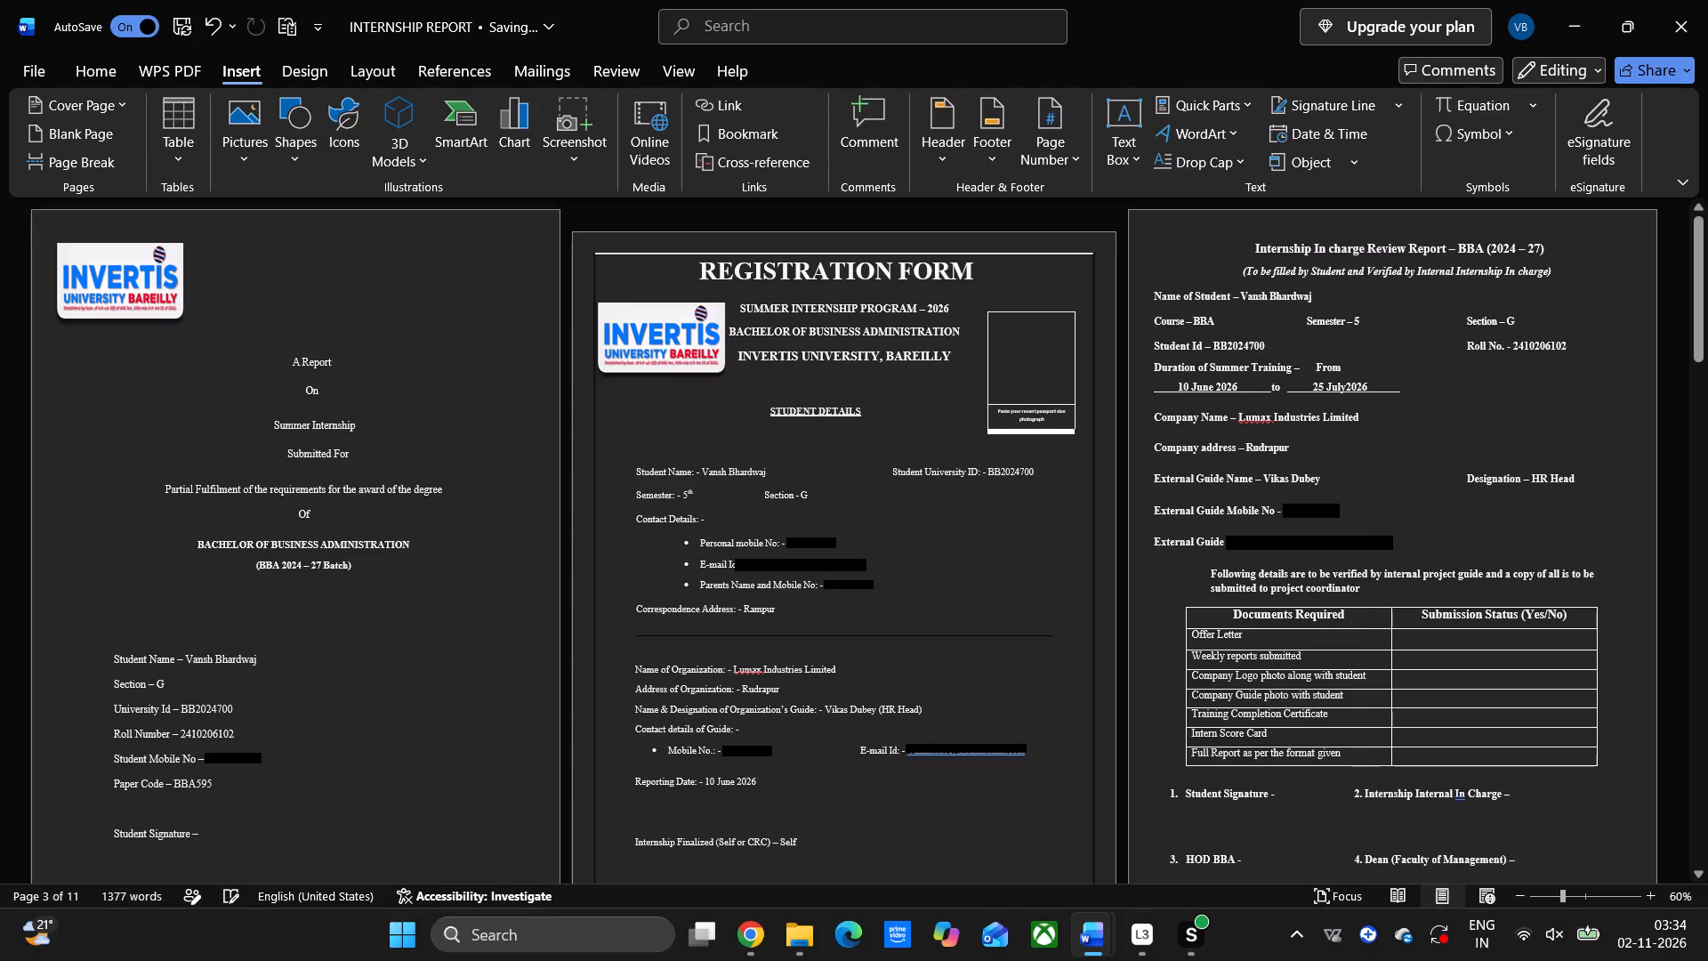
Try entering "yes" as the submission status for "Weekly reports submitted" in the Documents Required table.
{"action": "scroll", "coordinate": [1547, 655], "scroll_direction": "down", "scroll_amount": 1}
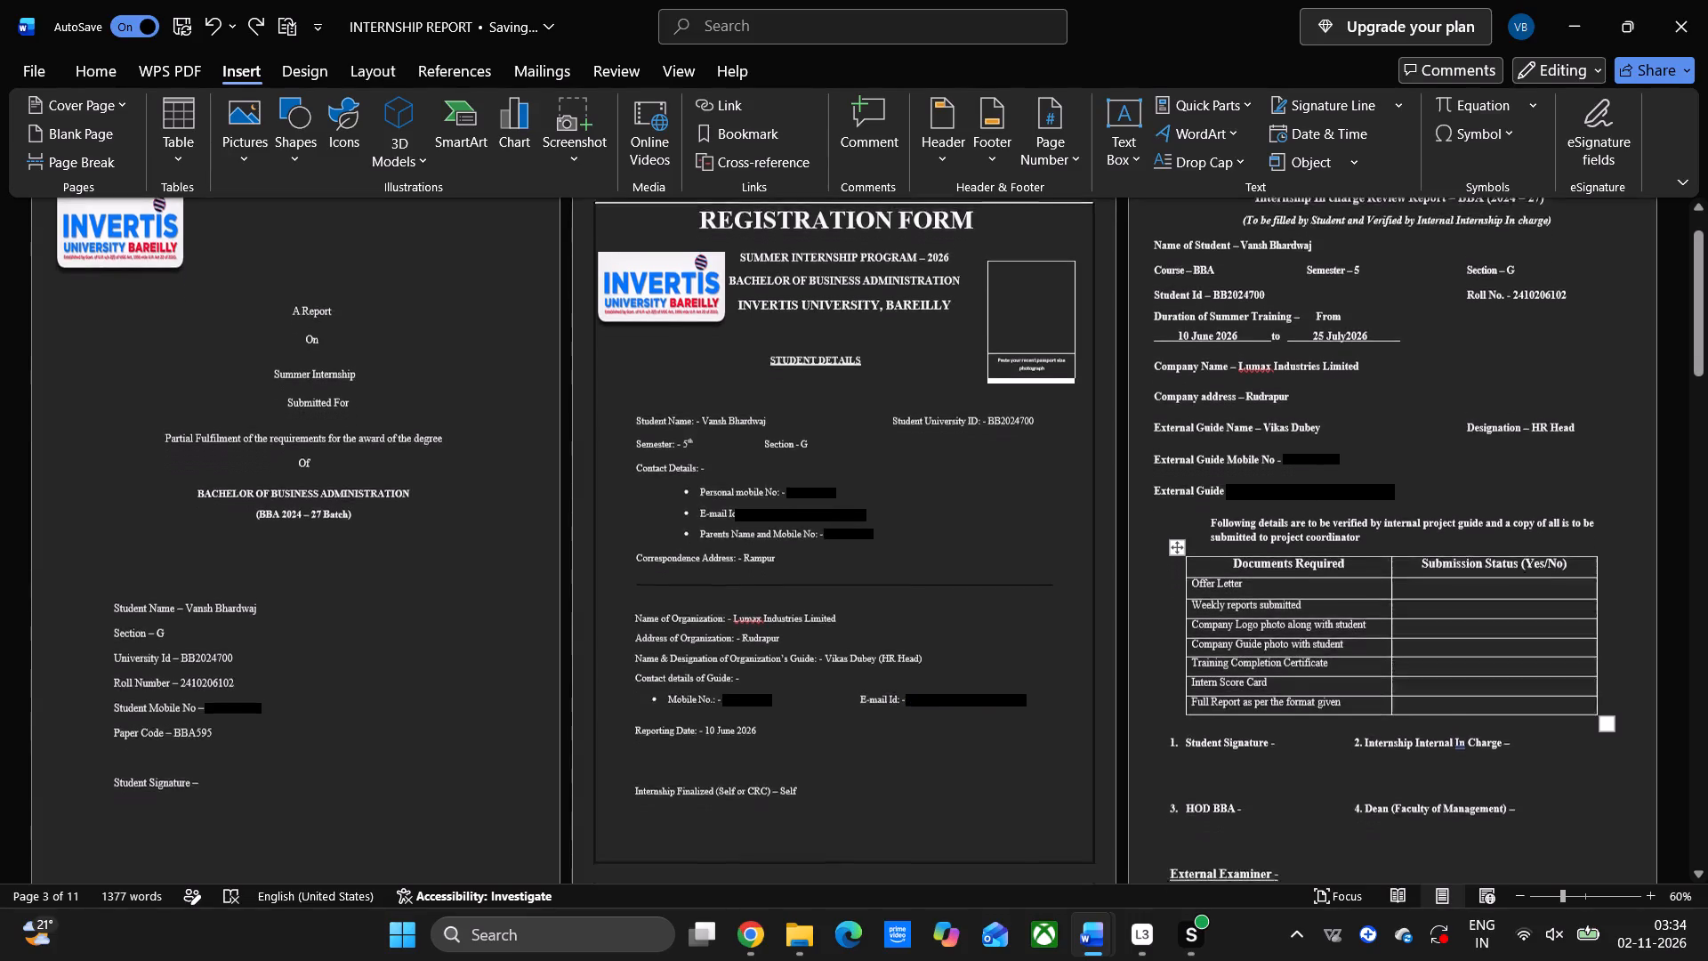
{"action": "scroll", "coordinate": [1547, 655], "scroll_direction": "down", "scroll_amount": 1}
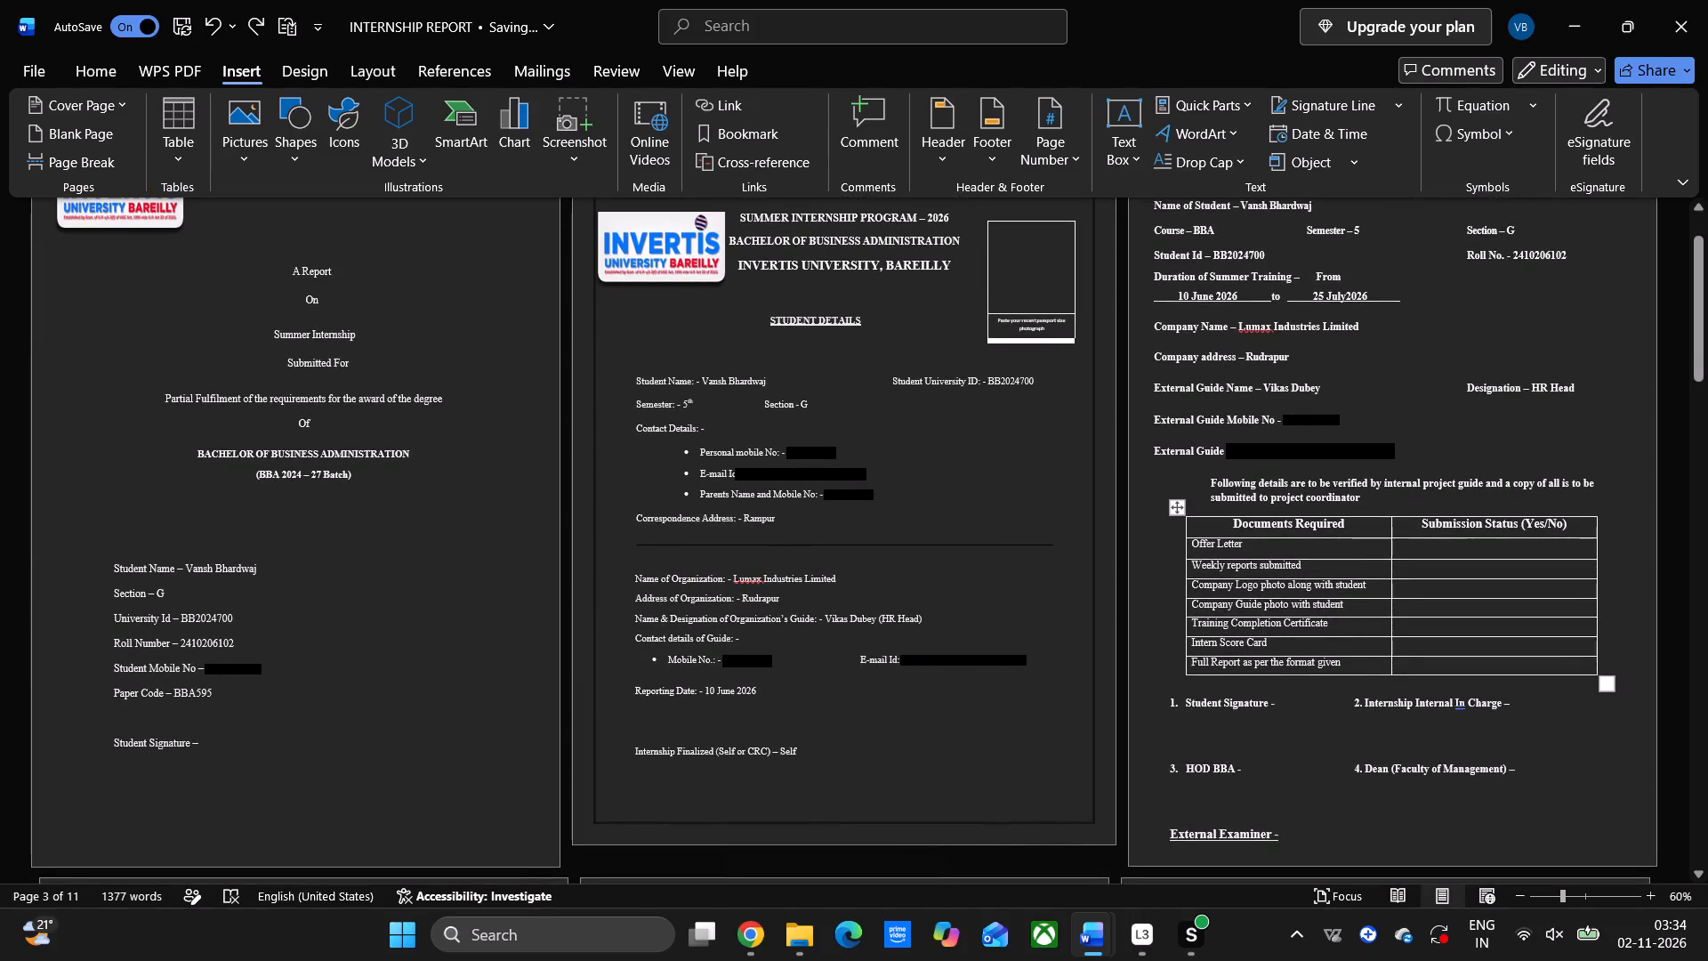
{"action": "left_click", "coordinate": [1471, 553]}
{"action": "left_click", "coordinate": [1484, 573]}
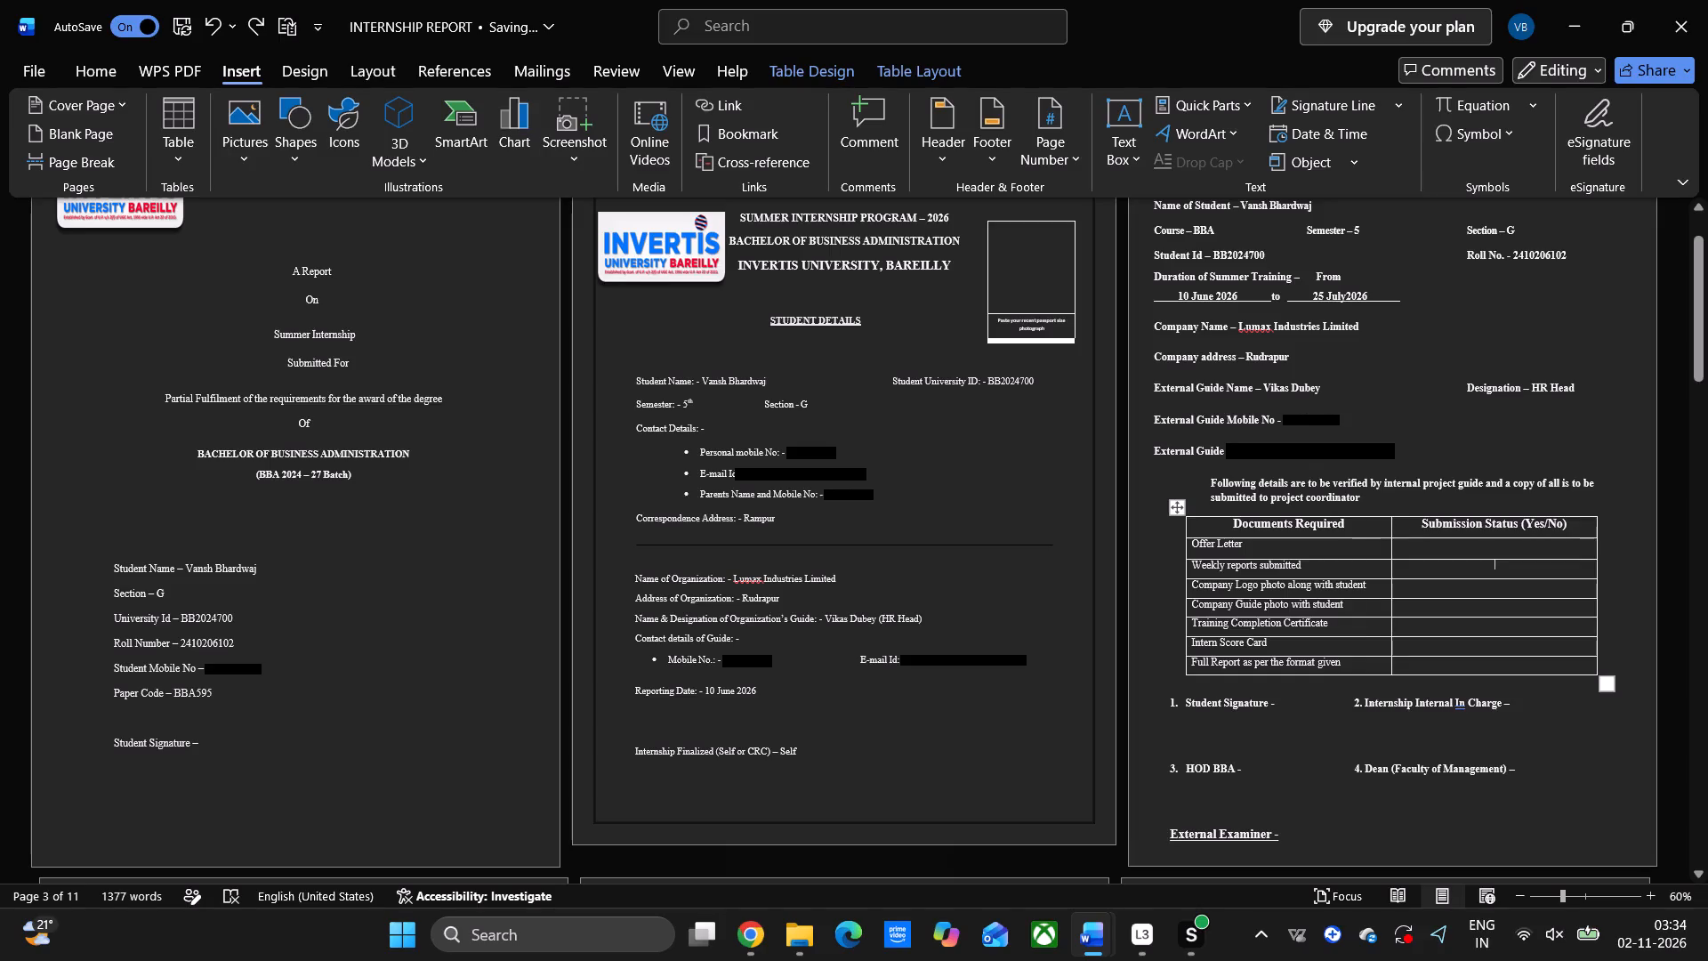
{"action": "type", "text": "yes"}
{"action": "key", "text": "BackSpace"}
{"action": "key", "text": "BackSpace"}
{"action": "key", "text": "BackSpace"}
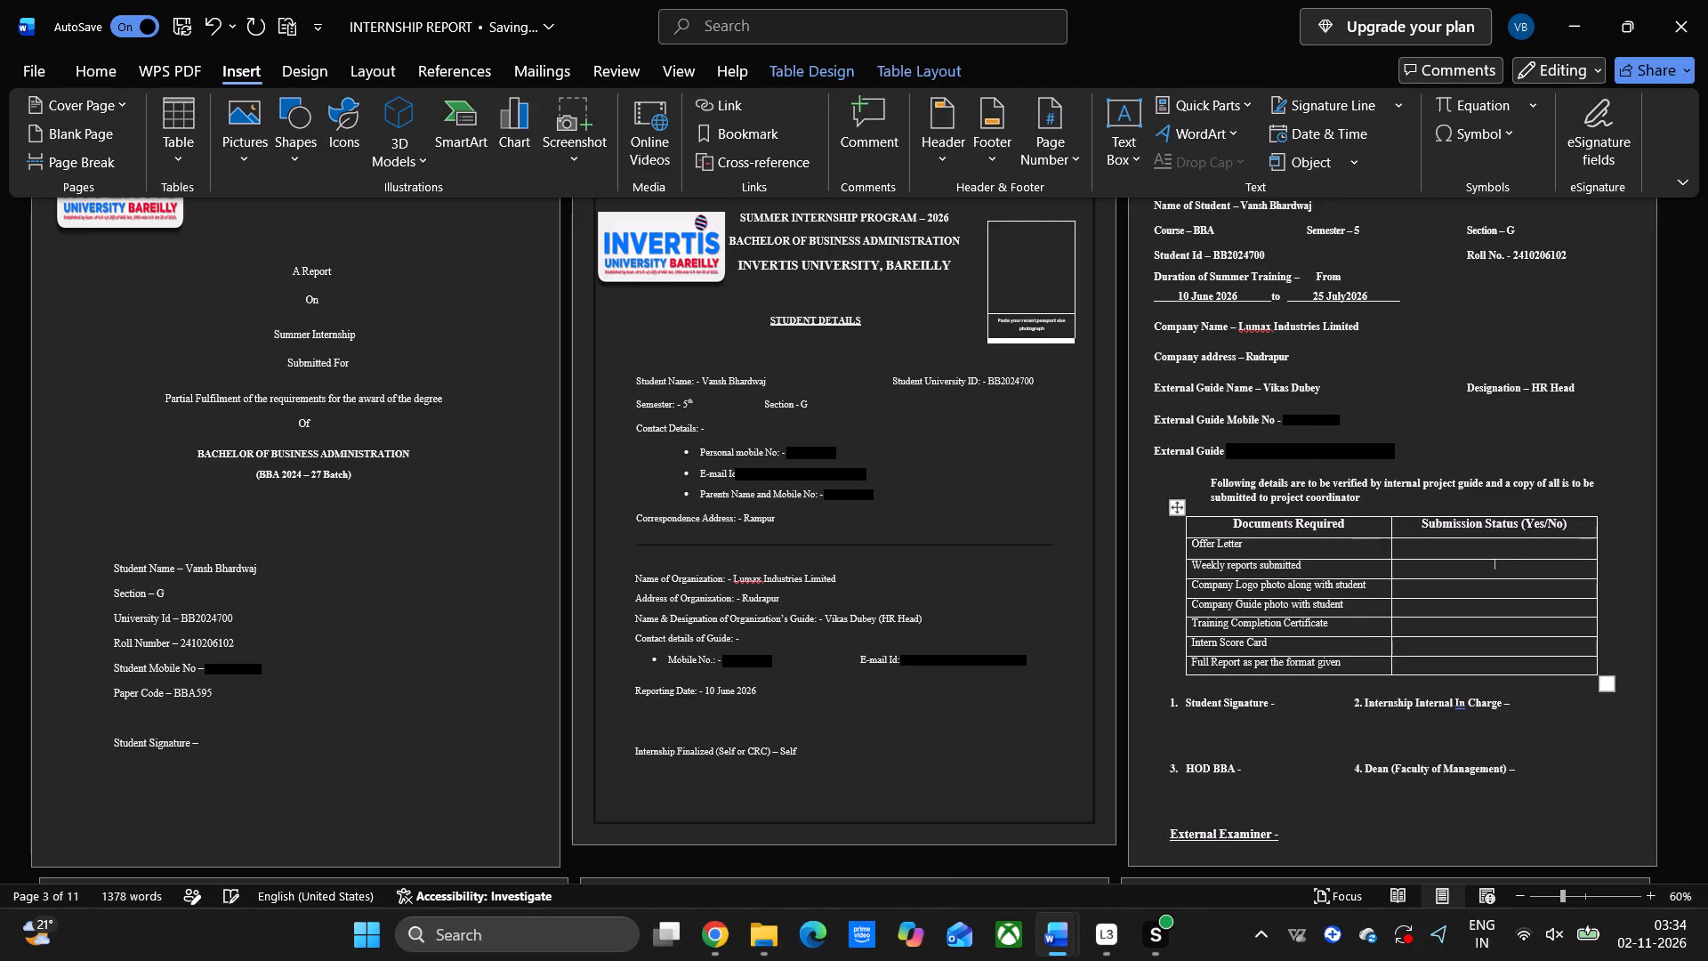
Replace the completion status of the 27 June weekly off in Report No. 03 with a single hyphen.
{"action": "scroll", "coordinate": [1486, 701], "scroll_direction": "down", "scroll_amount": 1}
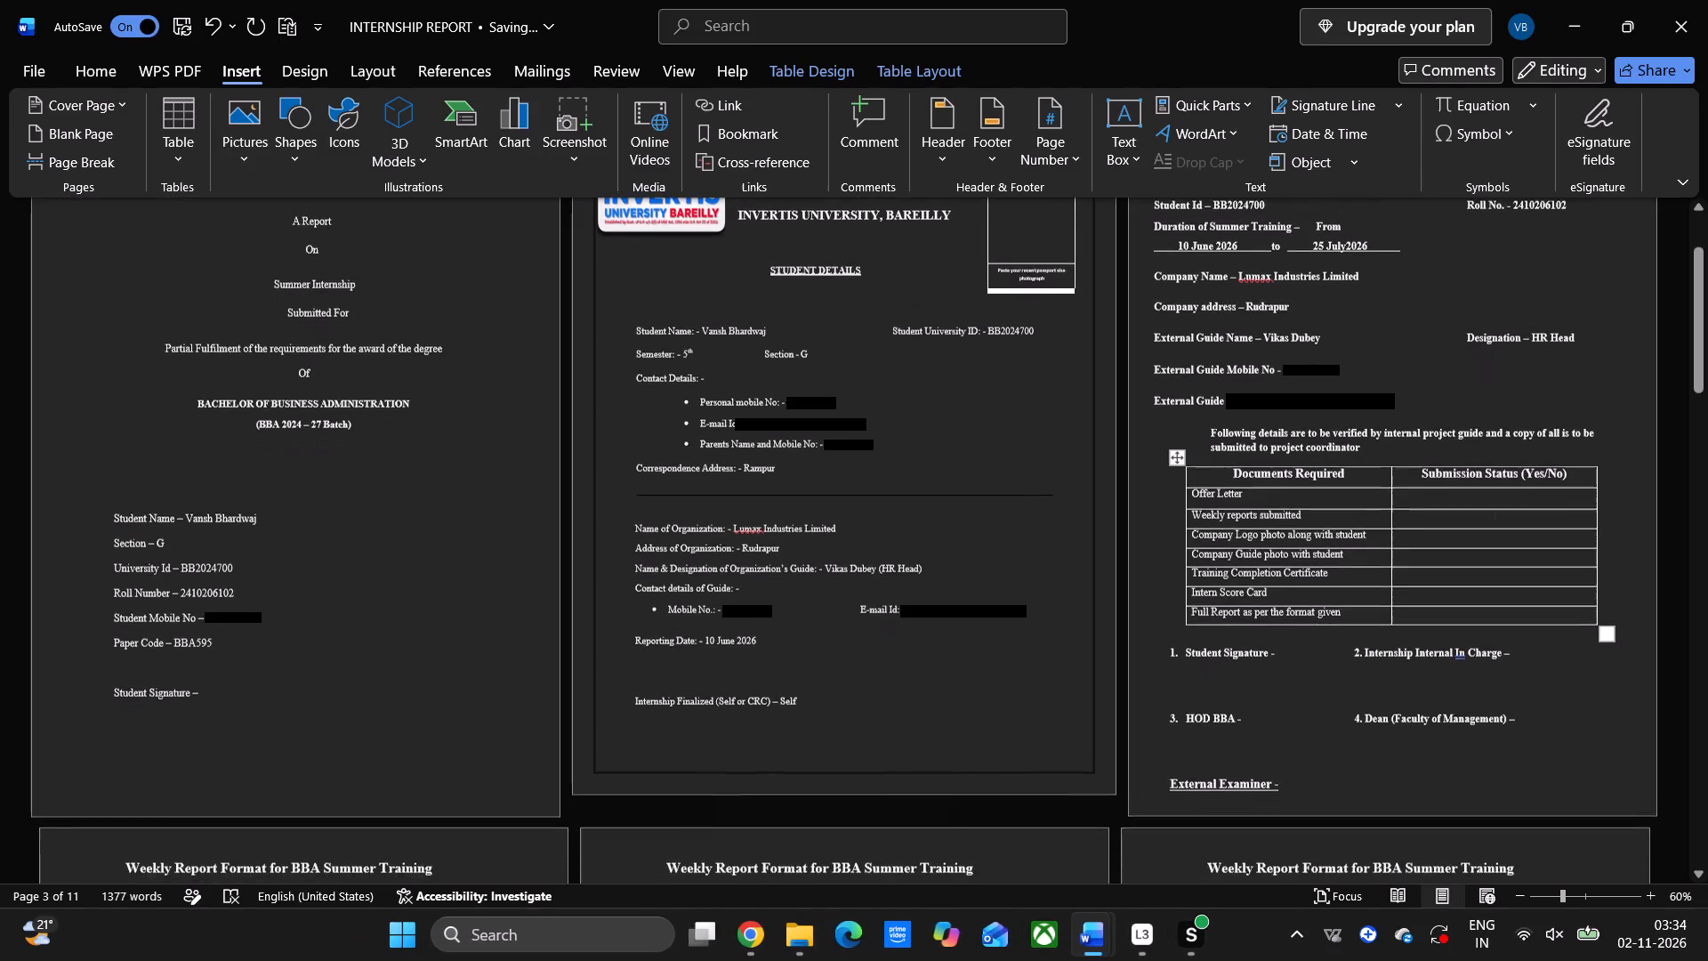
{"action": "scroll", "coordinate": [1486, 701], "scroll_direction": "down", "scroll_amount": 1}
{"action": "scroll", "coordinate": [1362, 669], "scroll_direction": "down", "scroll_amount": 1}
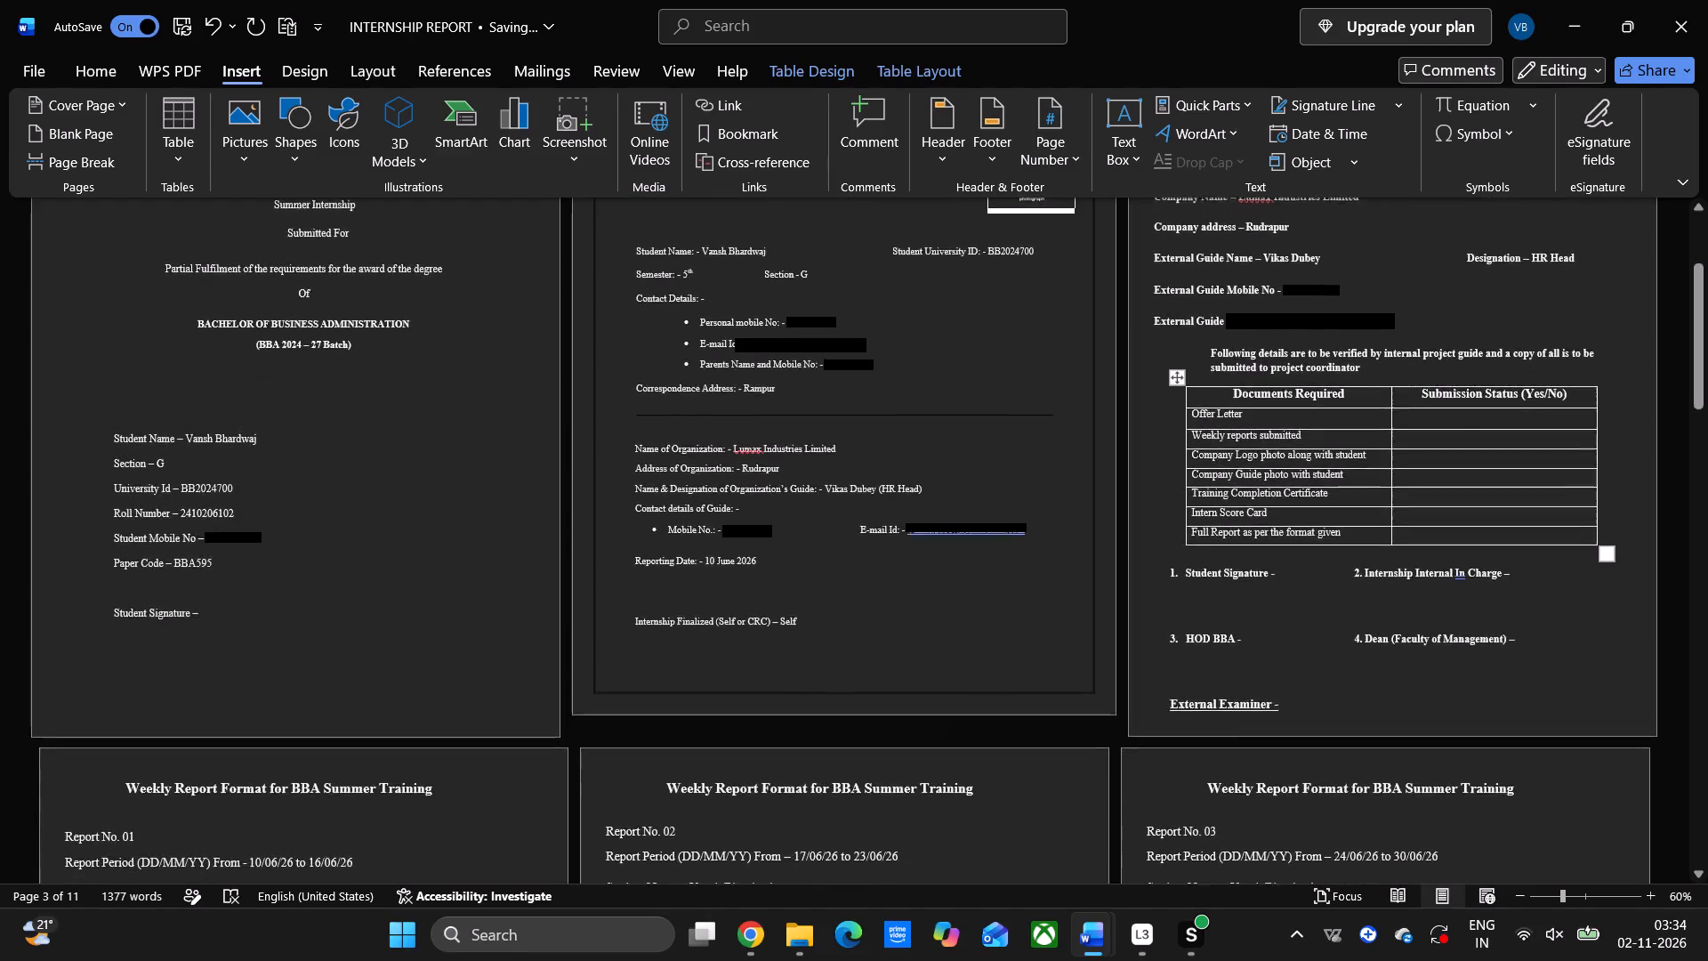
{"action": "scroll", "coordinate": [1362, 669], "scroll_direction": "down", "scroll_amount": 1}
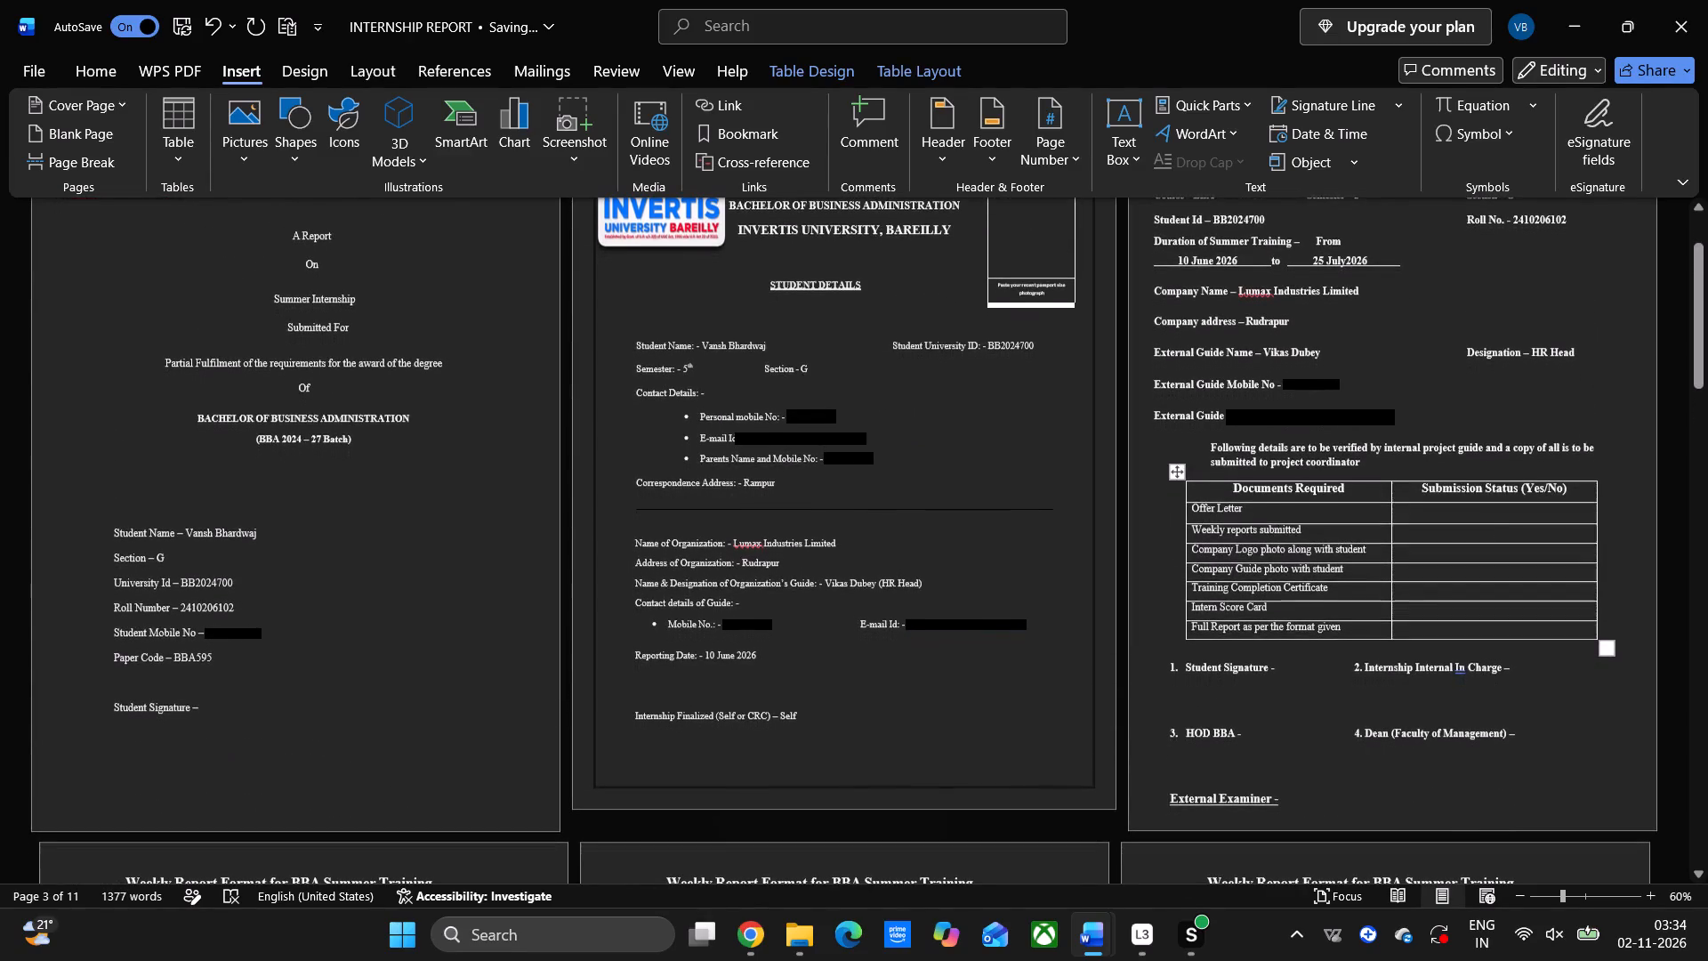
{"action": "scroll", "coordinate": [1362, 669], "scroll_direction": "down", "scroll_amount": 1}
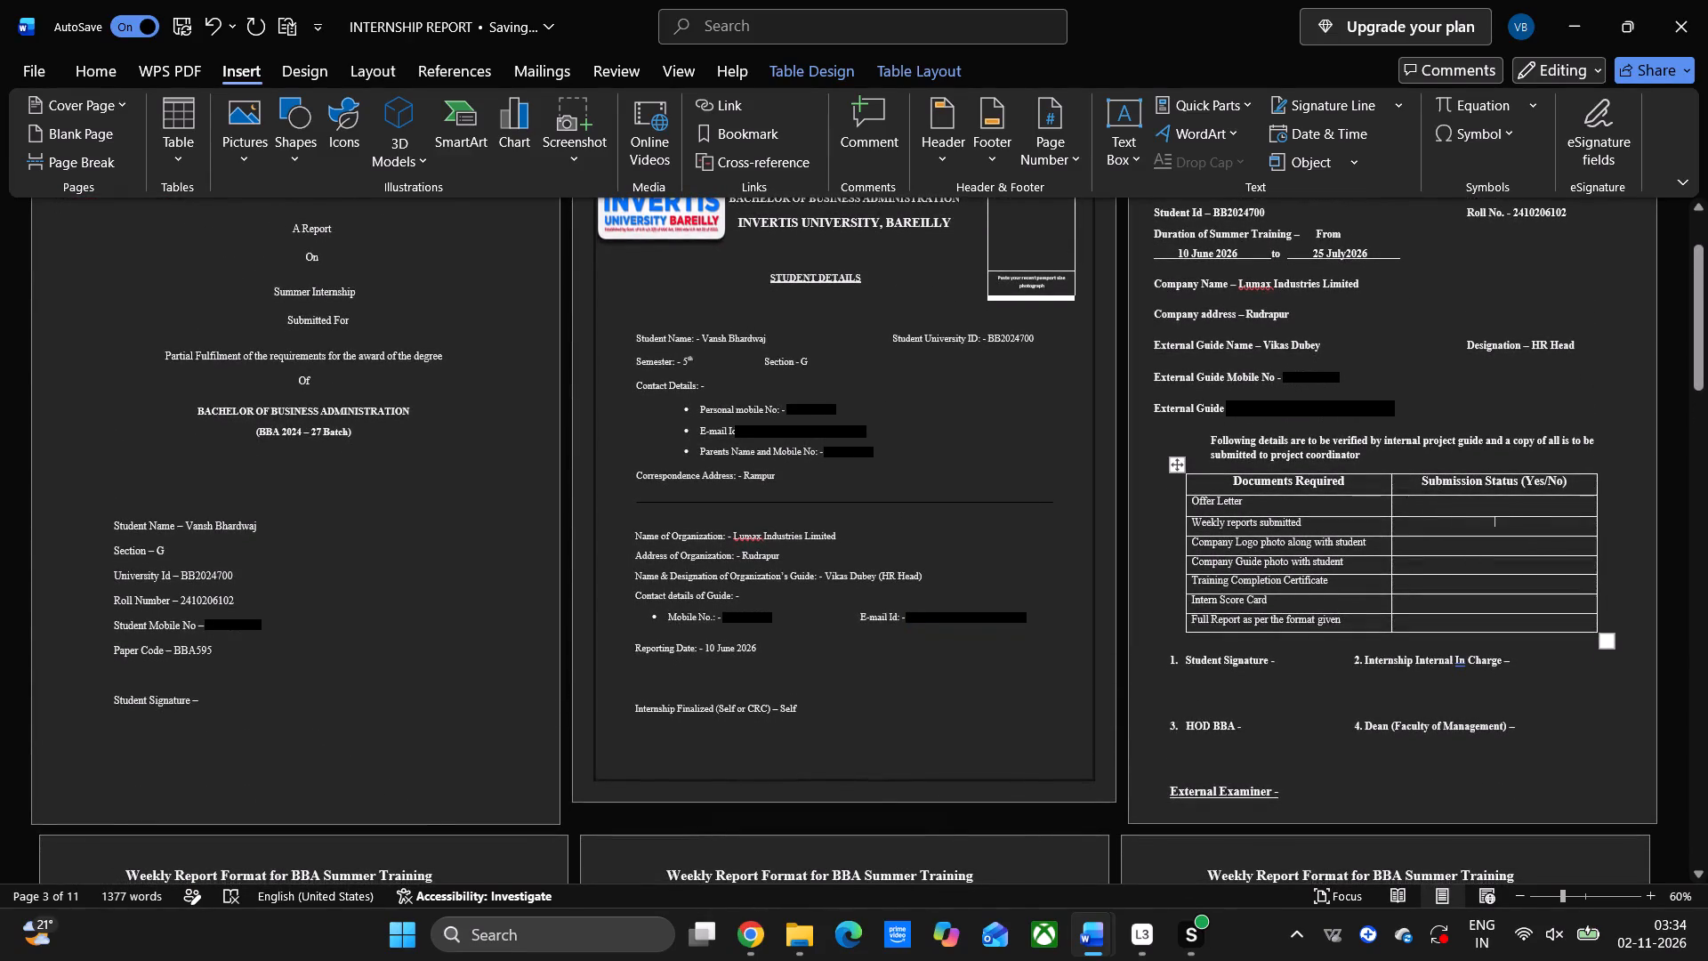
{"action": "scroll", "coordinate": [1362, 669], "scroll_direction": "down", "scroll_amount": 1}
{"action": "scroll", "coordinate": [1362, 669], "scroll_direction": "up", "scroll_amount": 1}
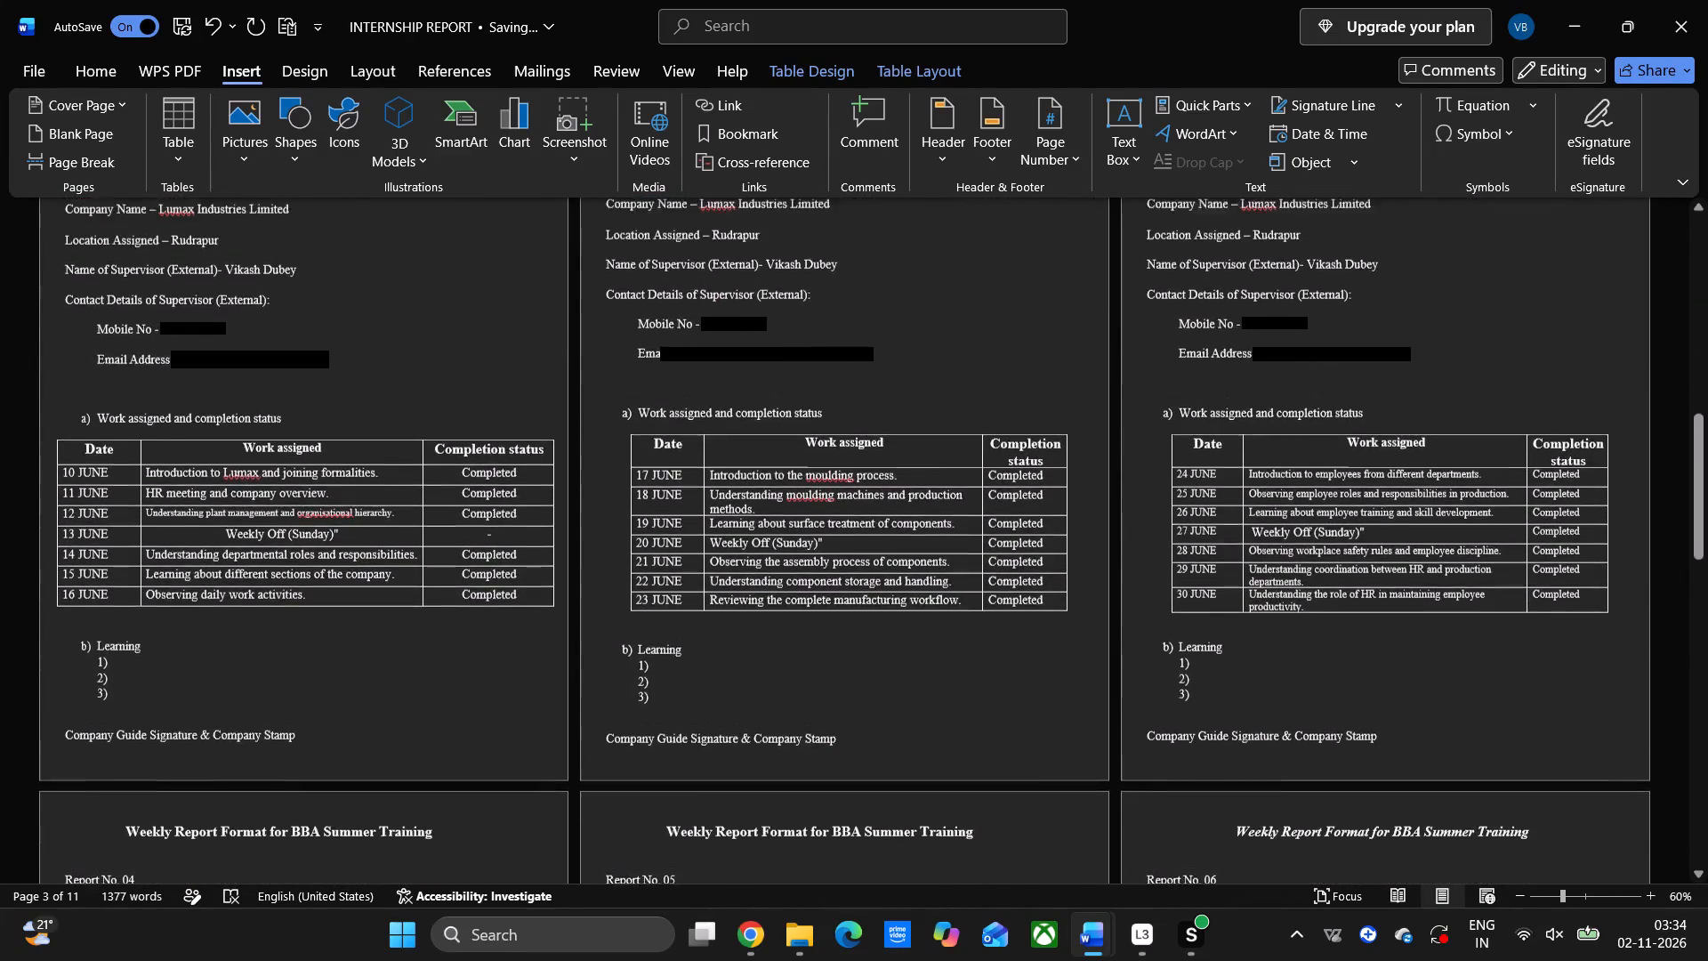
{"action": "scroll", "coordinate": [1362, 669], "scroll_direction": "up", "scroll_amount": 2}
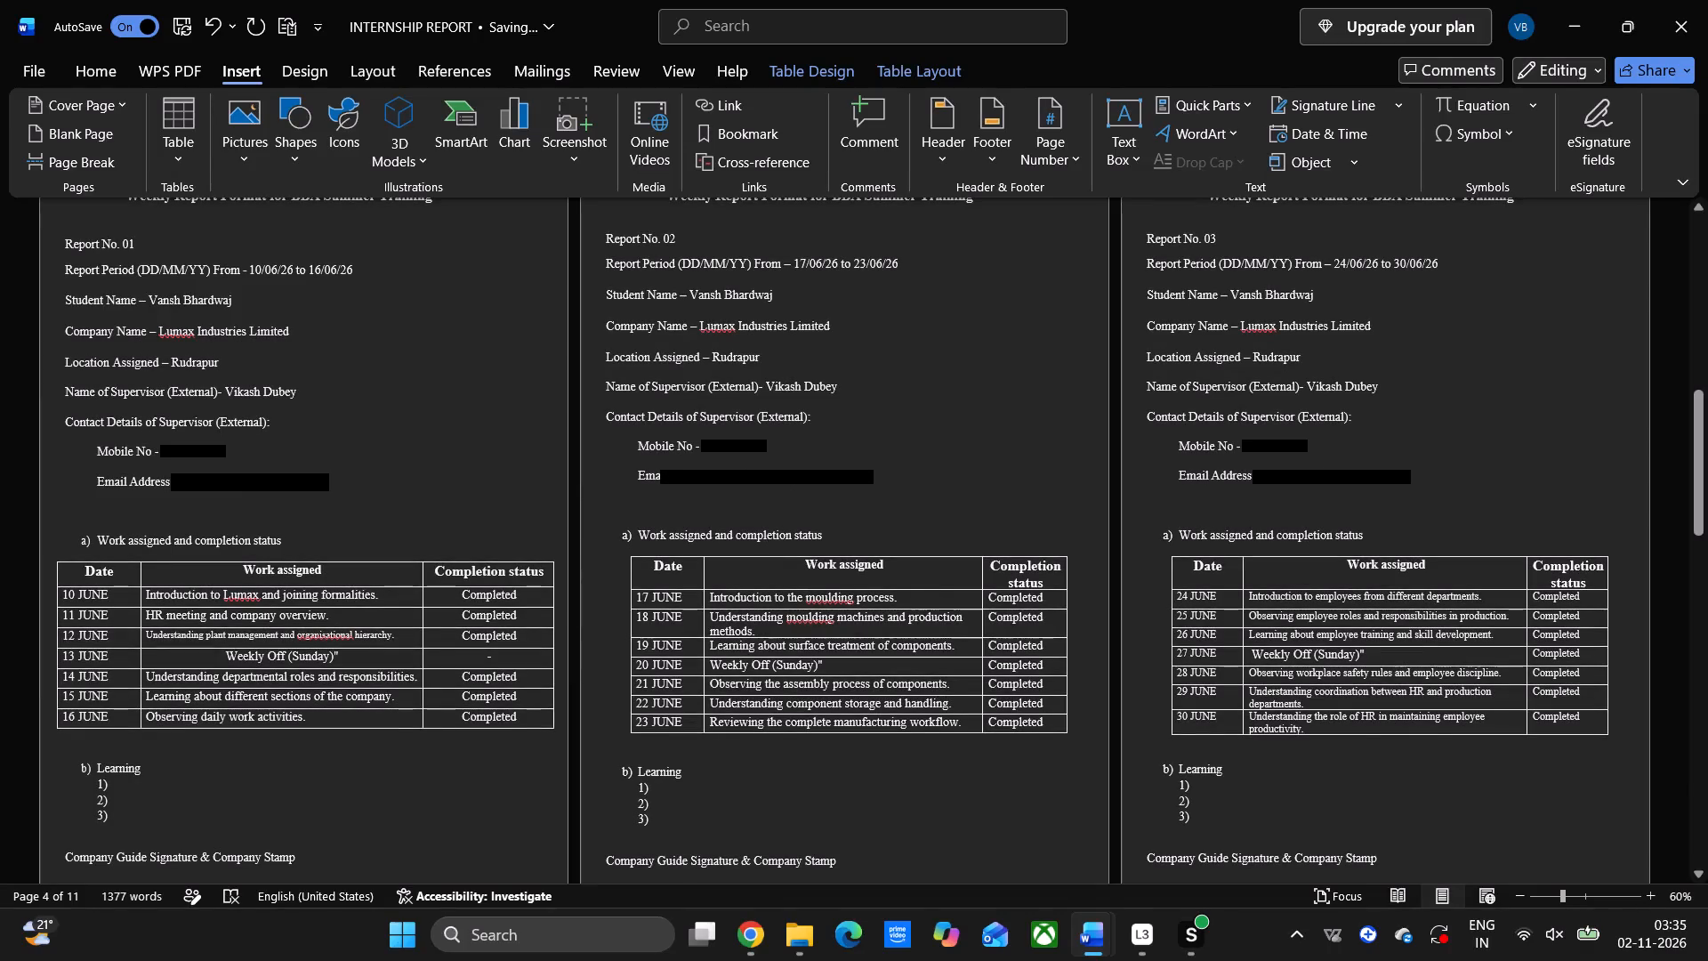
{"action": "left_click_drag", "start_coordinate": [1536, 651], "coordinate": [1584, 647]}
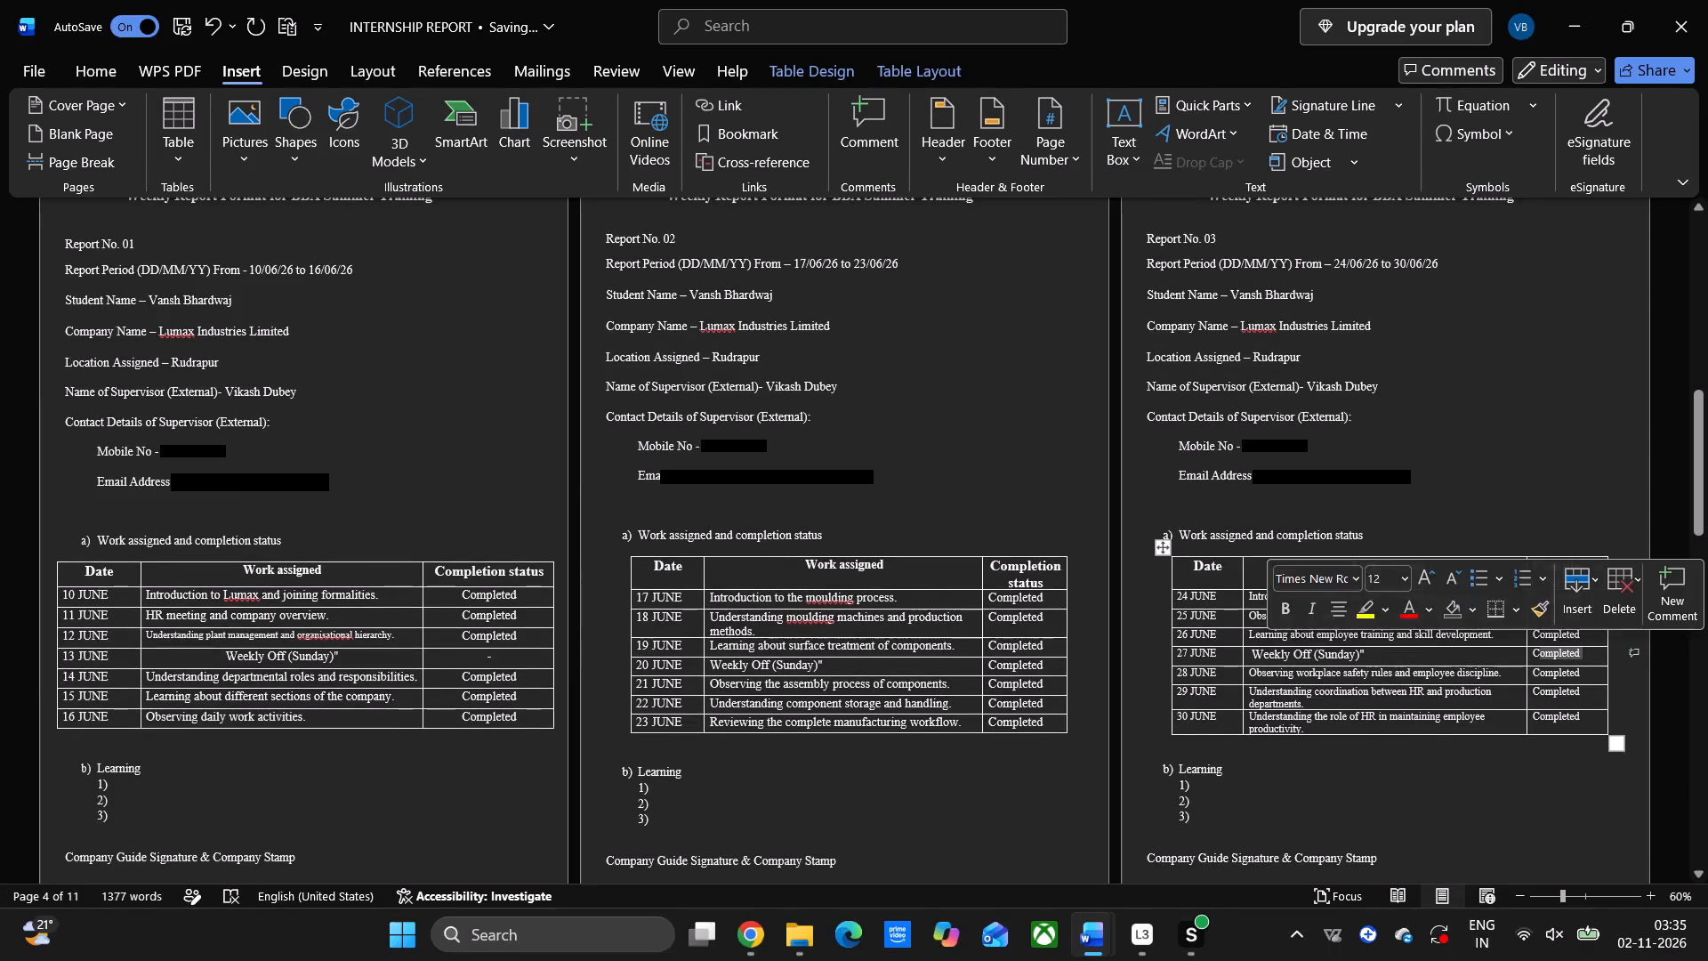
{"action": "double_click", "coordinate": [1580, 653]}
{"action": "double_click", "coordinate": [1580, 653]}
{"action": "left_click", "coordinate": [1580, 653]}
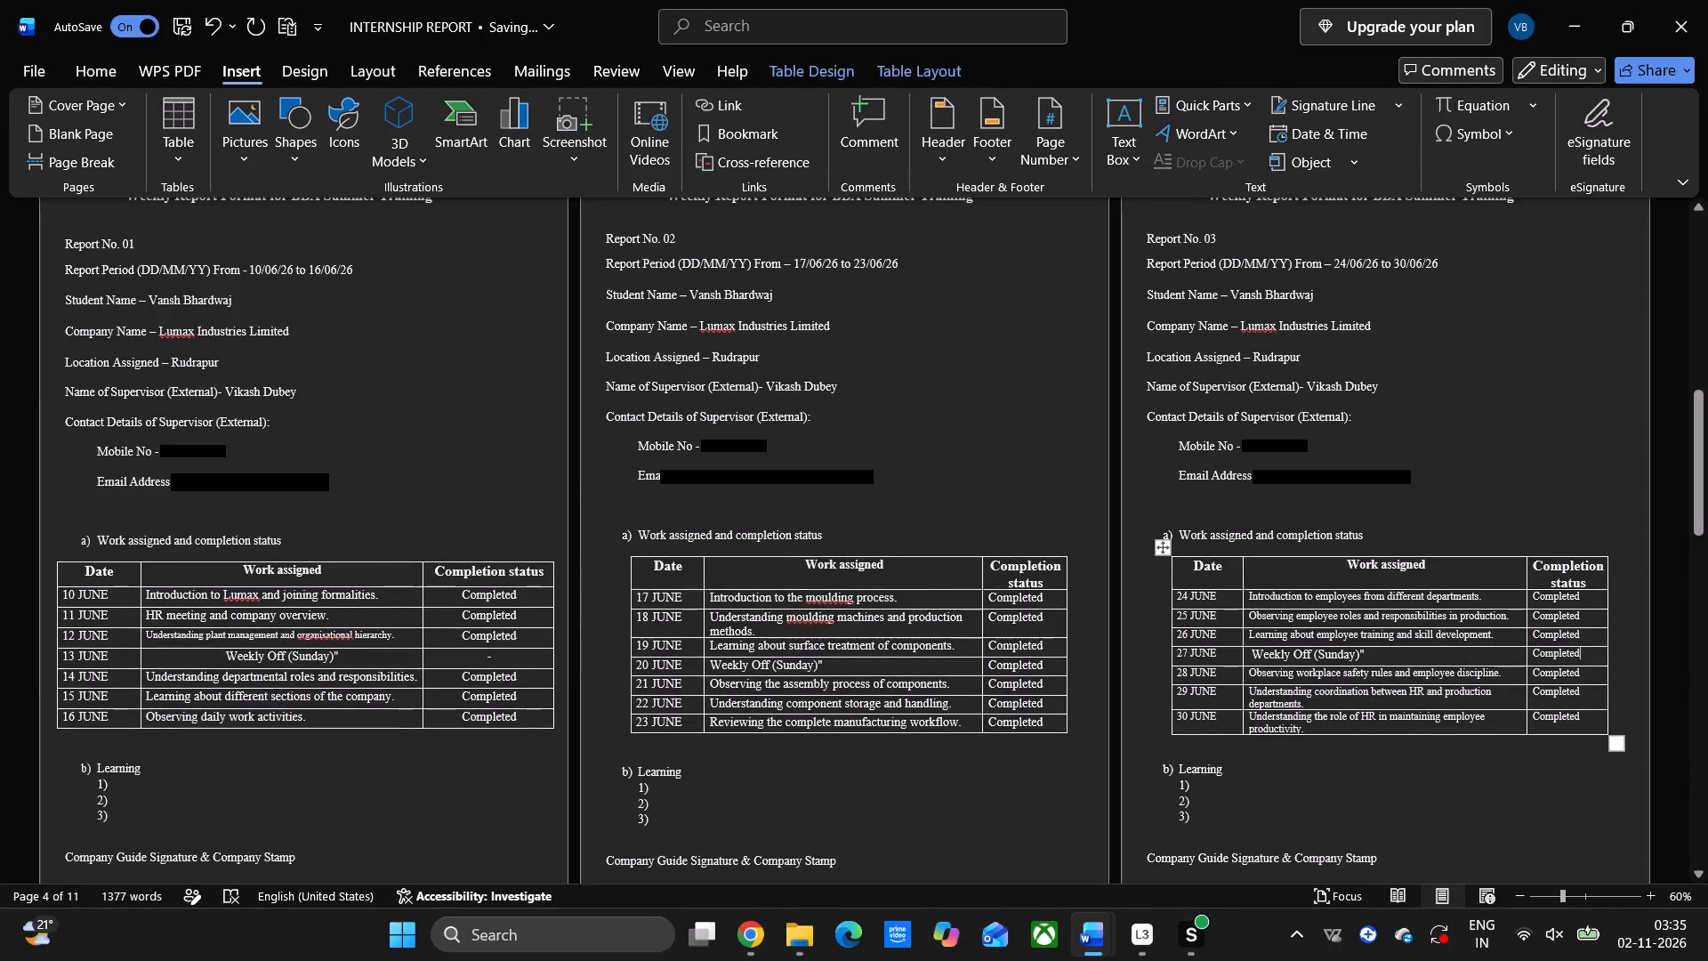
{"action": "double_click", "coordinate": [1580, 650]}
{"action": "left_click", "coordinate": [1587, 650]}
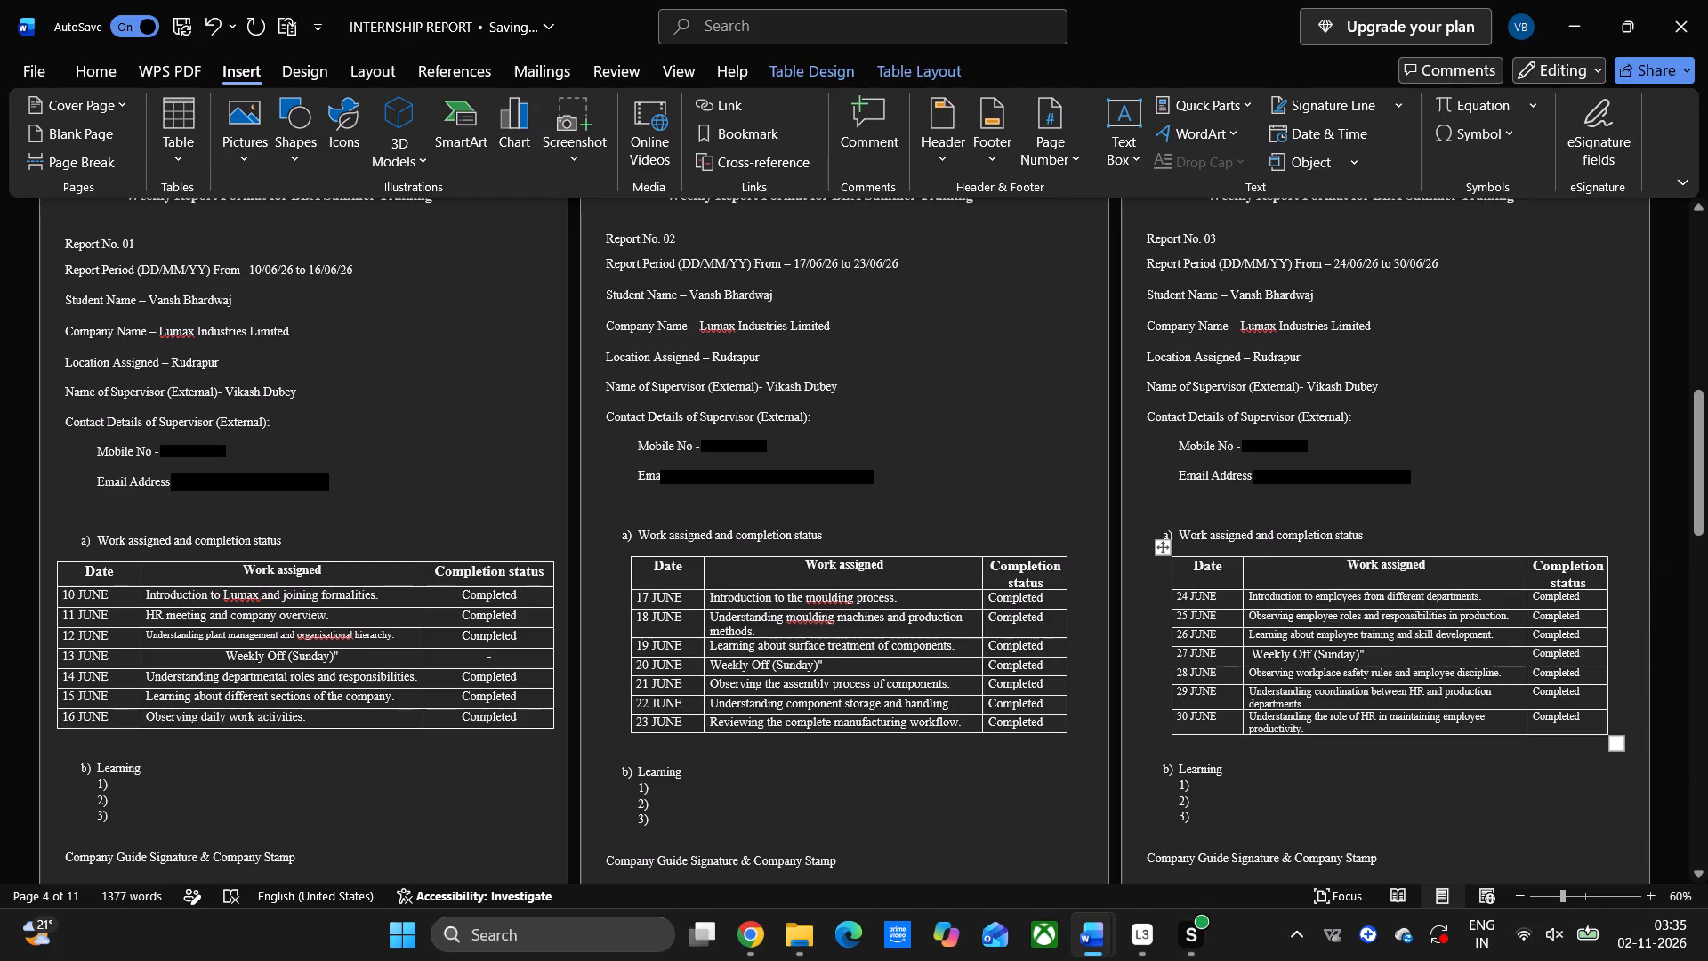
{"action": "key", "text": "BackSpace"}
{"action": "key", "text": "BackSpace"}
{"action": "key", "text": "BackSpace"}
{"action": "key", "text": "BackSpace"}
{"action": "key", "text": "BackSpace"}
{"action": "key", "text": "BackSpace"}
{"action": "key", "text": "BackSpace"}
{"action": "key", "text": "BackSpace"}
{"action": "key", "text": "BackSpace"}
{"action": "key", "text": "BackSpace"}
{"action": "key", "text": "BackSpace"}
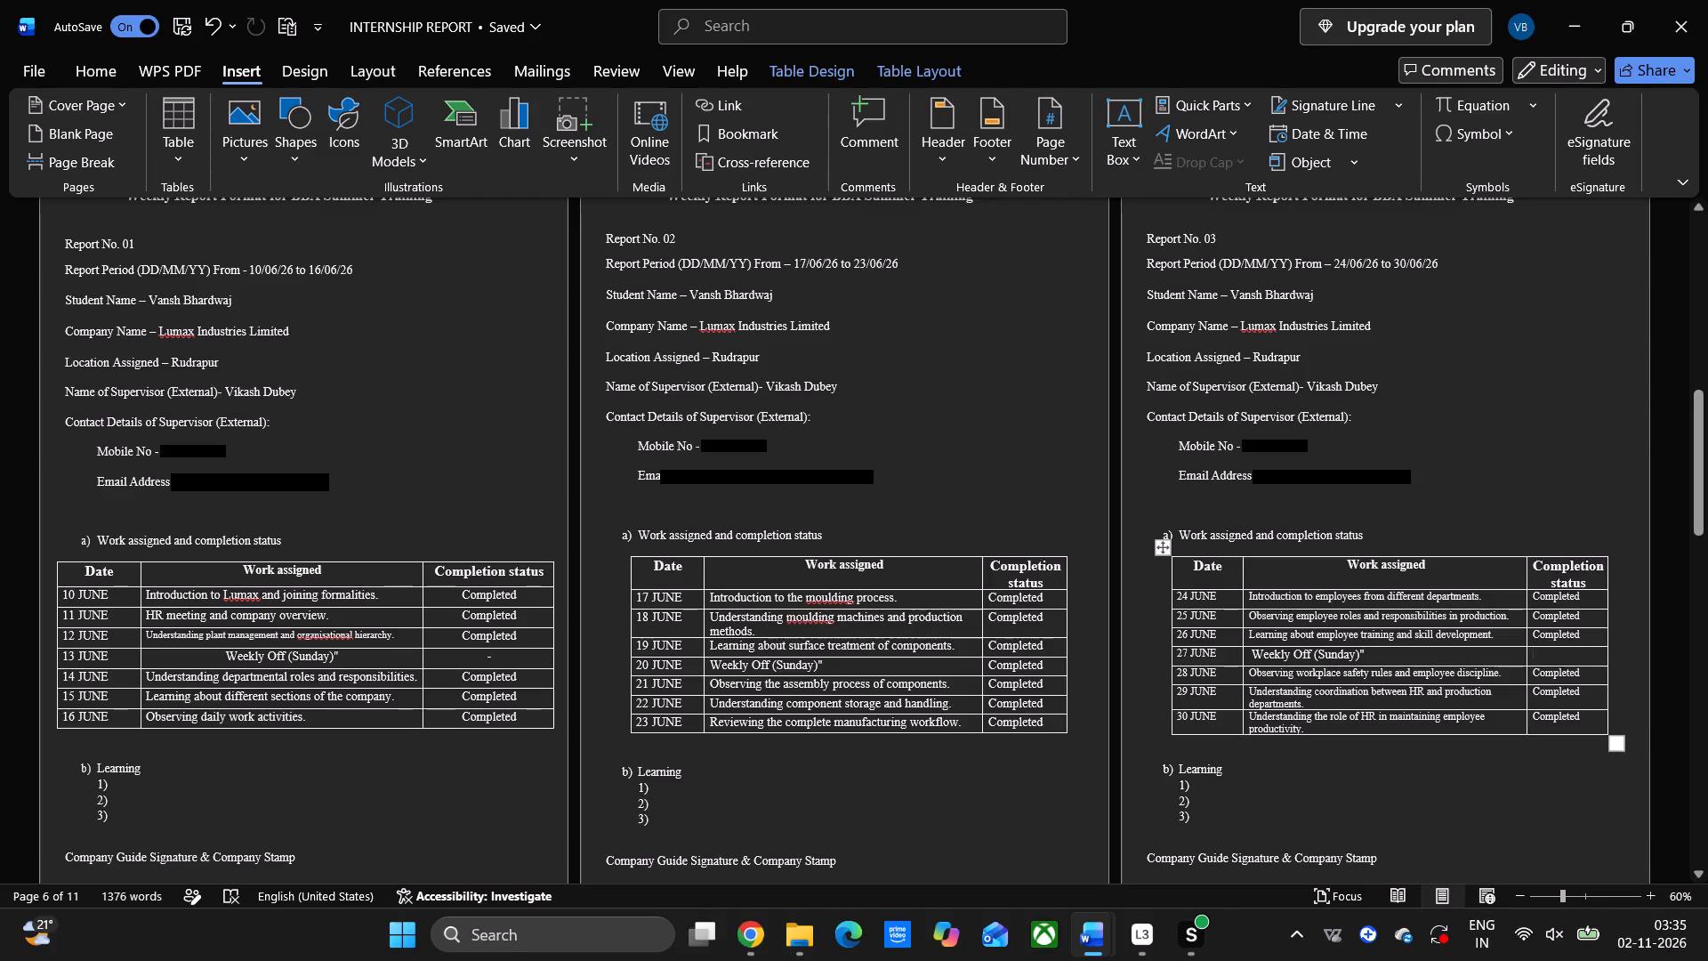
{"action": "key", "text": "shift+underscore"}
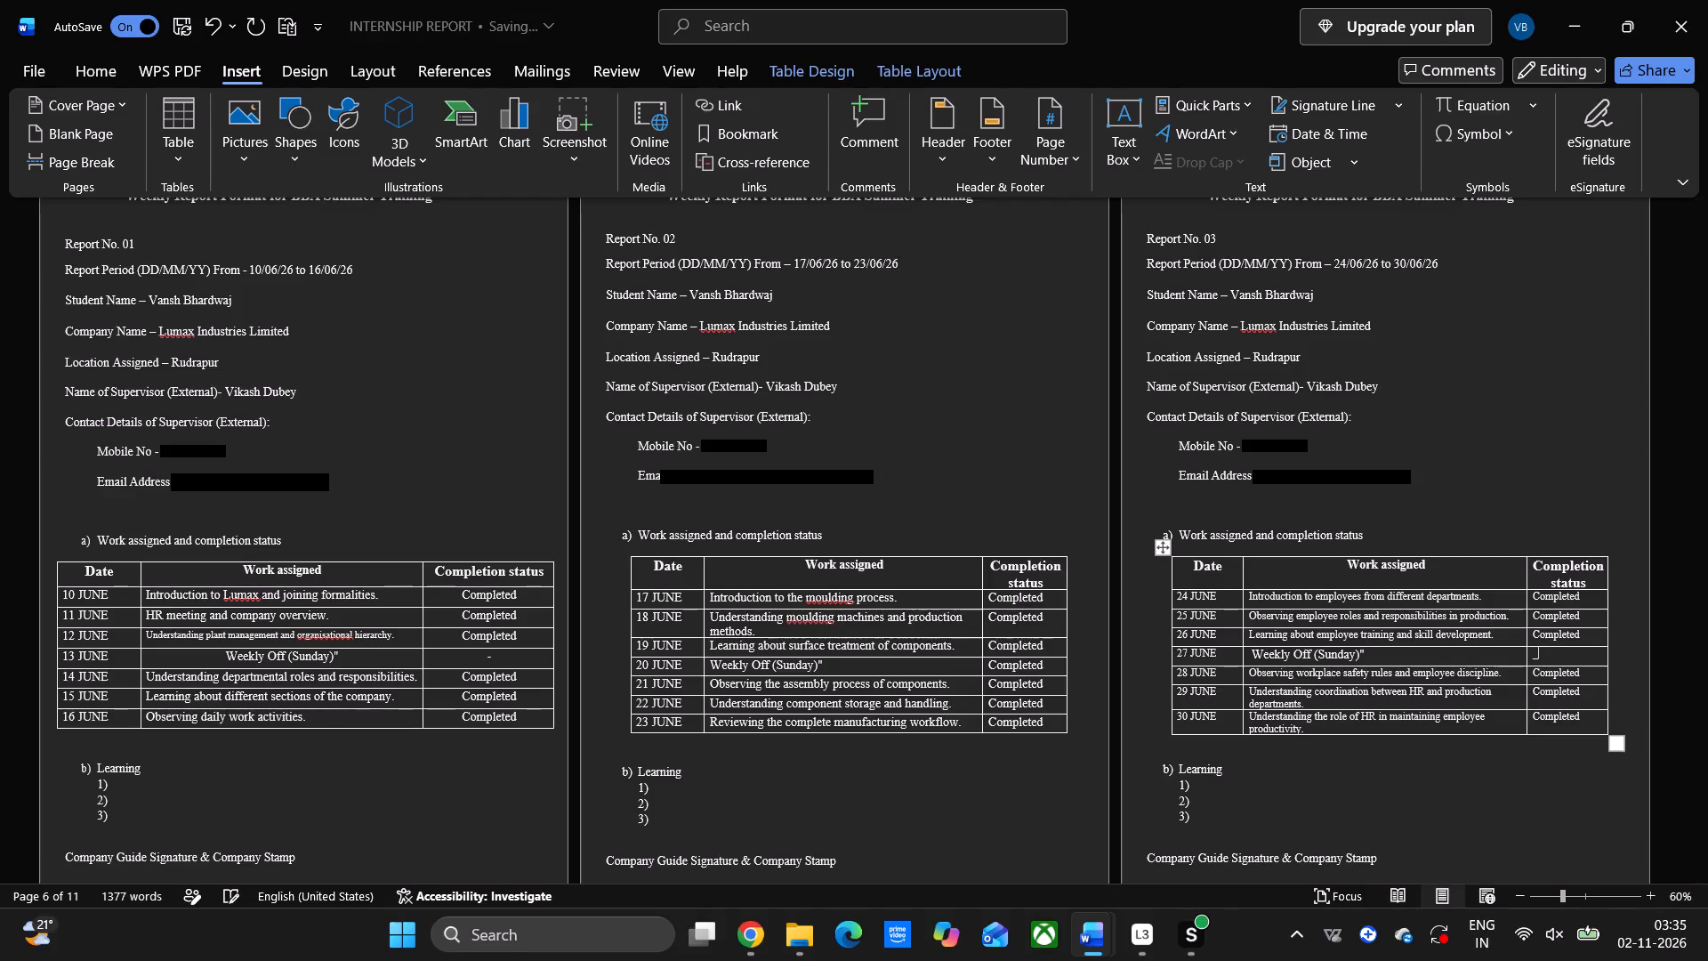
{"action": "key", "text": "BackSpace"}
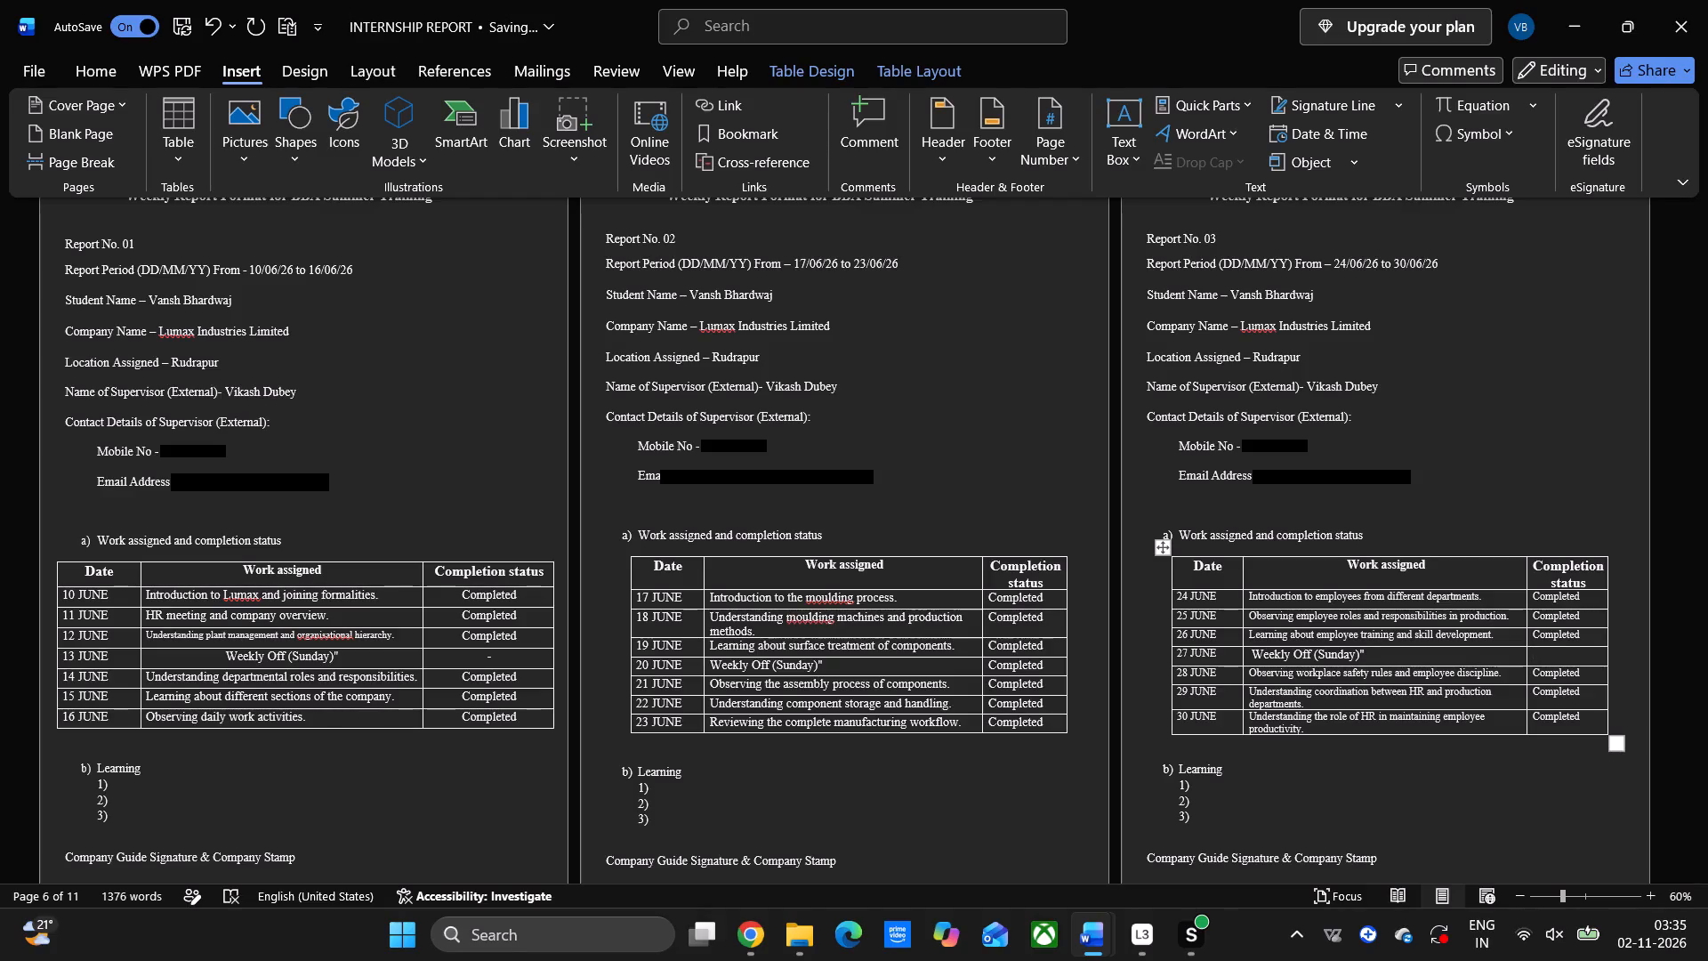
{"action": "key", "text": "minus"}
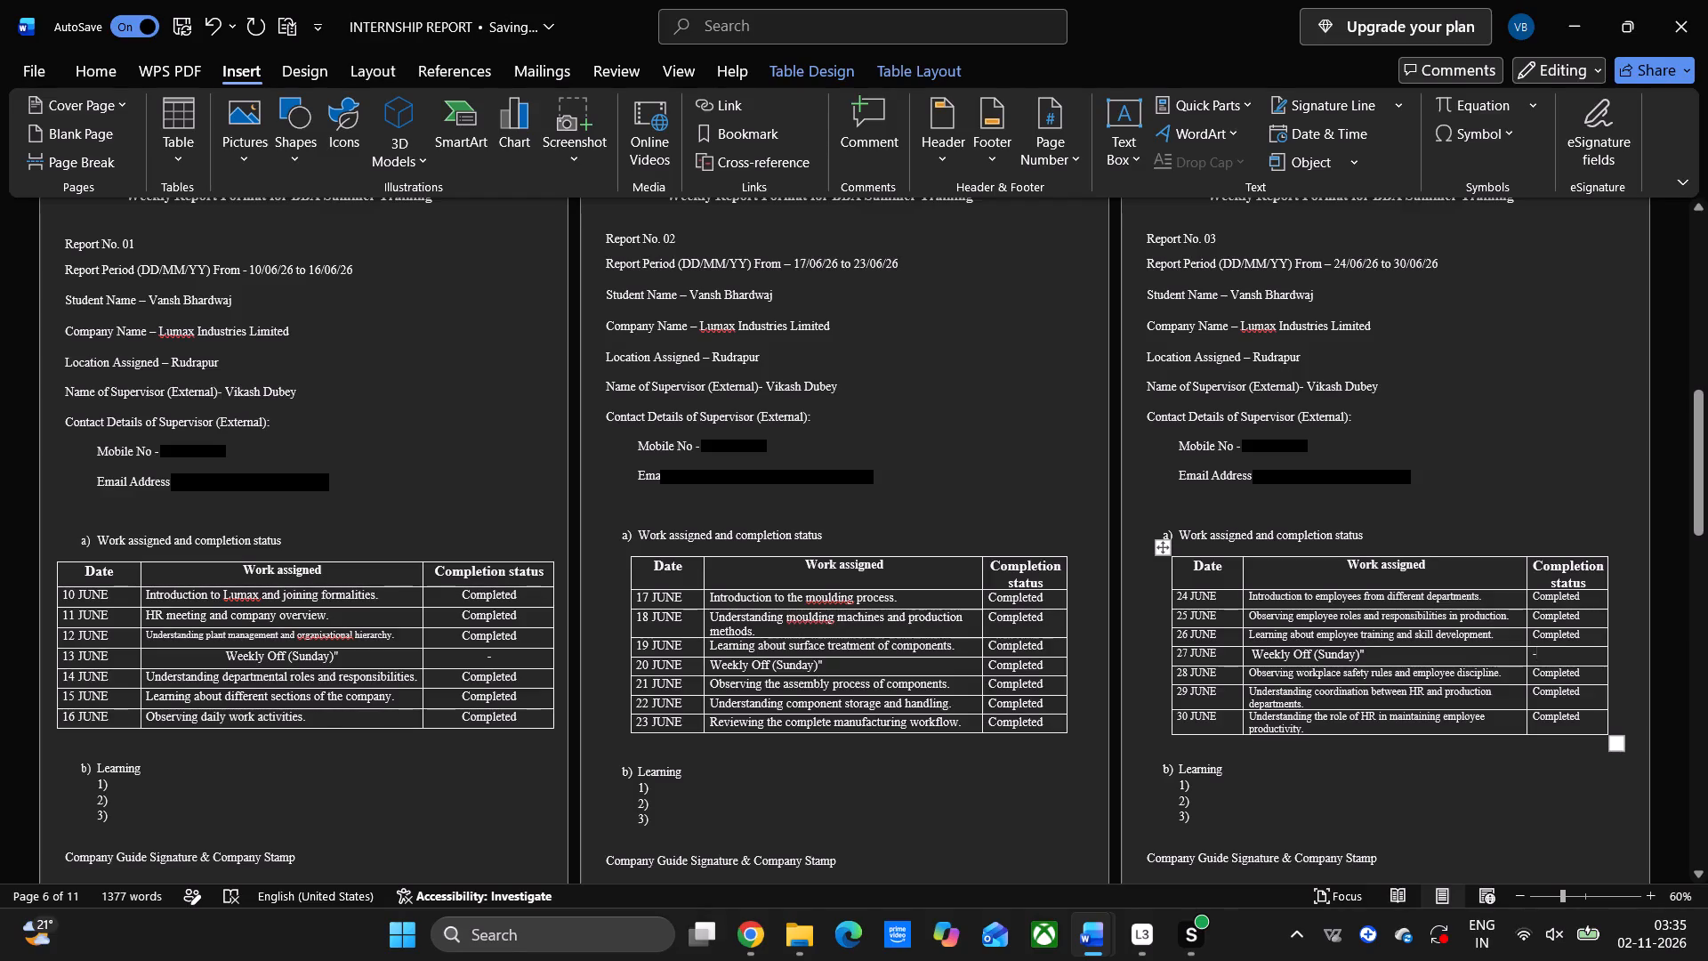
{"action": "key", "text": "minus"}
{"action": "key", "text": "BackSpace"}
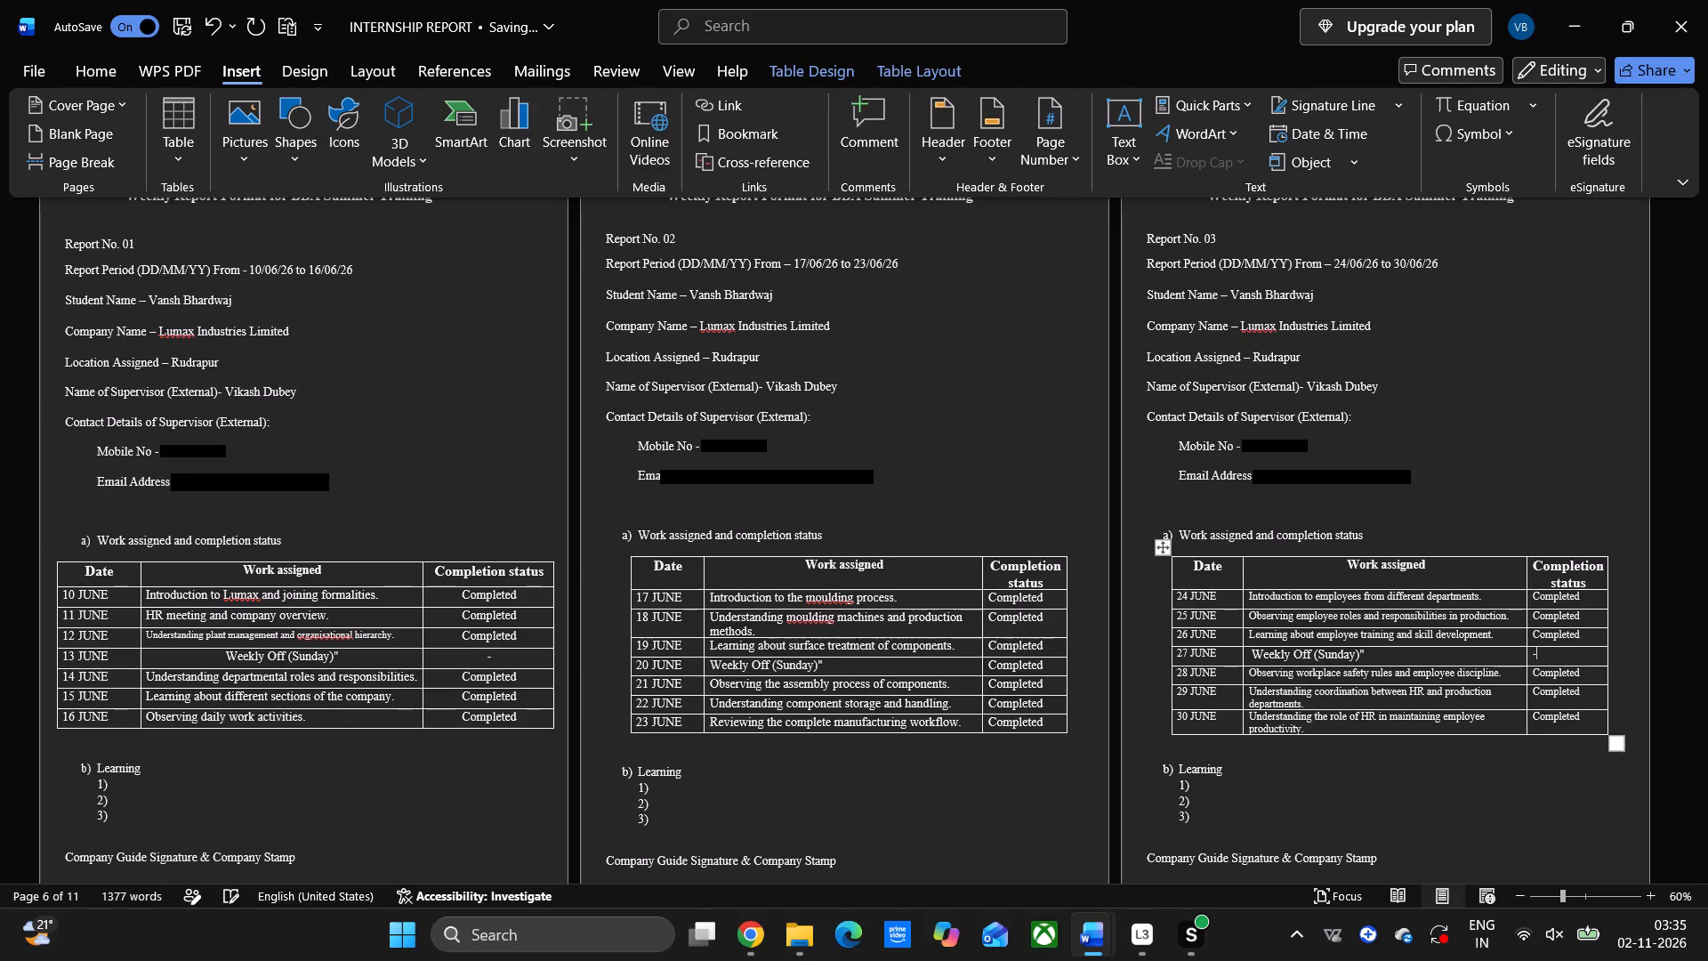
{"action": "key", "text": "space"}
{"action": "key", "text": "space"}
{"action": "key", "text": "BackSpace"}
{"action": "key", "text": "BackSpace"}
{"action": "key", "text": "BackSpace"}
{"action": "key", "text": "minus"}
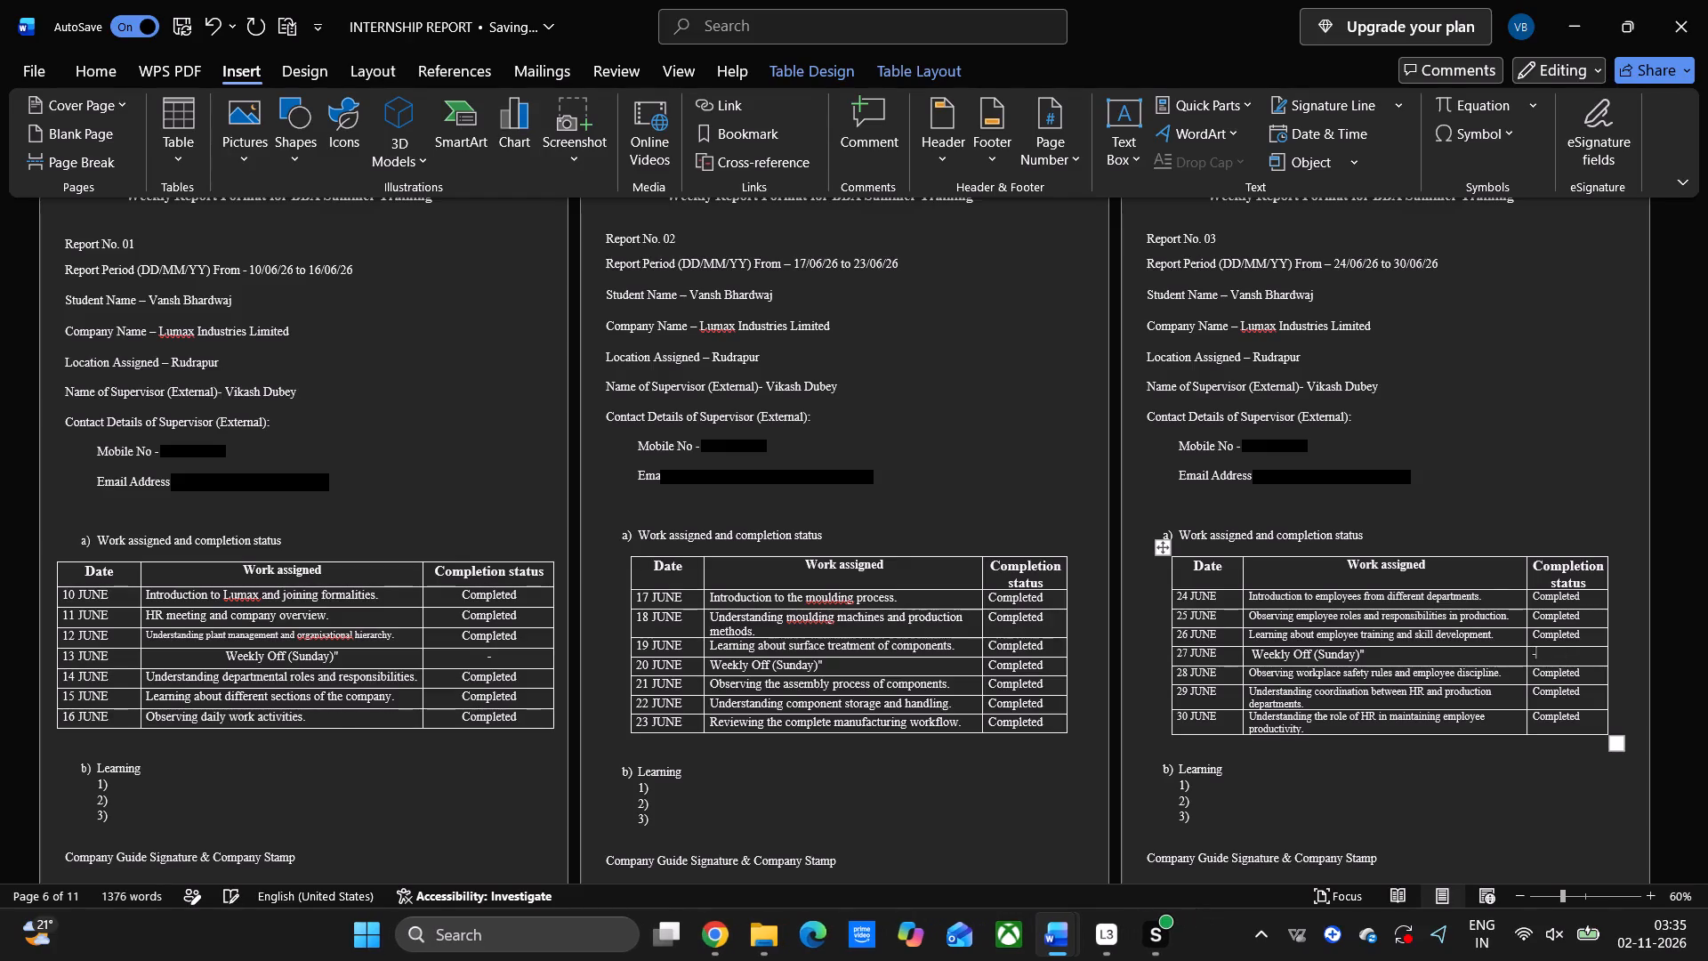
Replace the completion status of the 20 June weekly off in Report No. 02 with a hyphen.
{"action": "left_click", "coordinate": [1044, 667]}
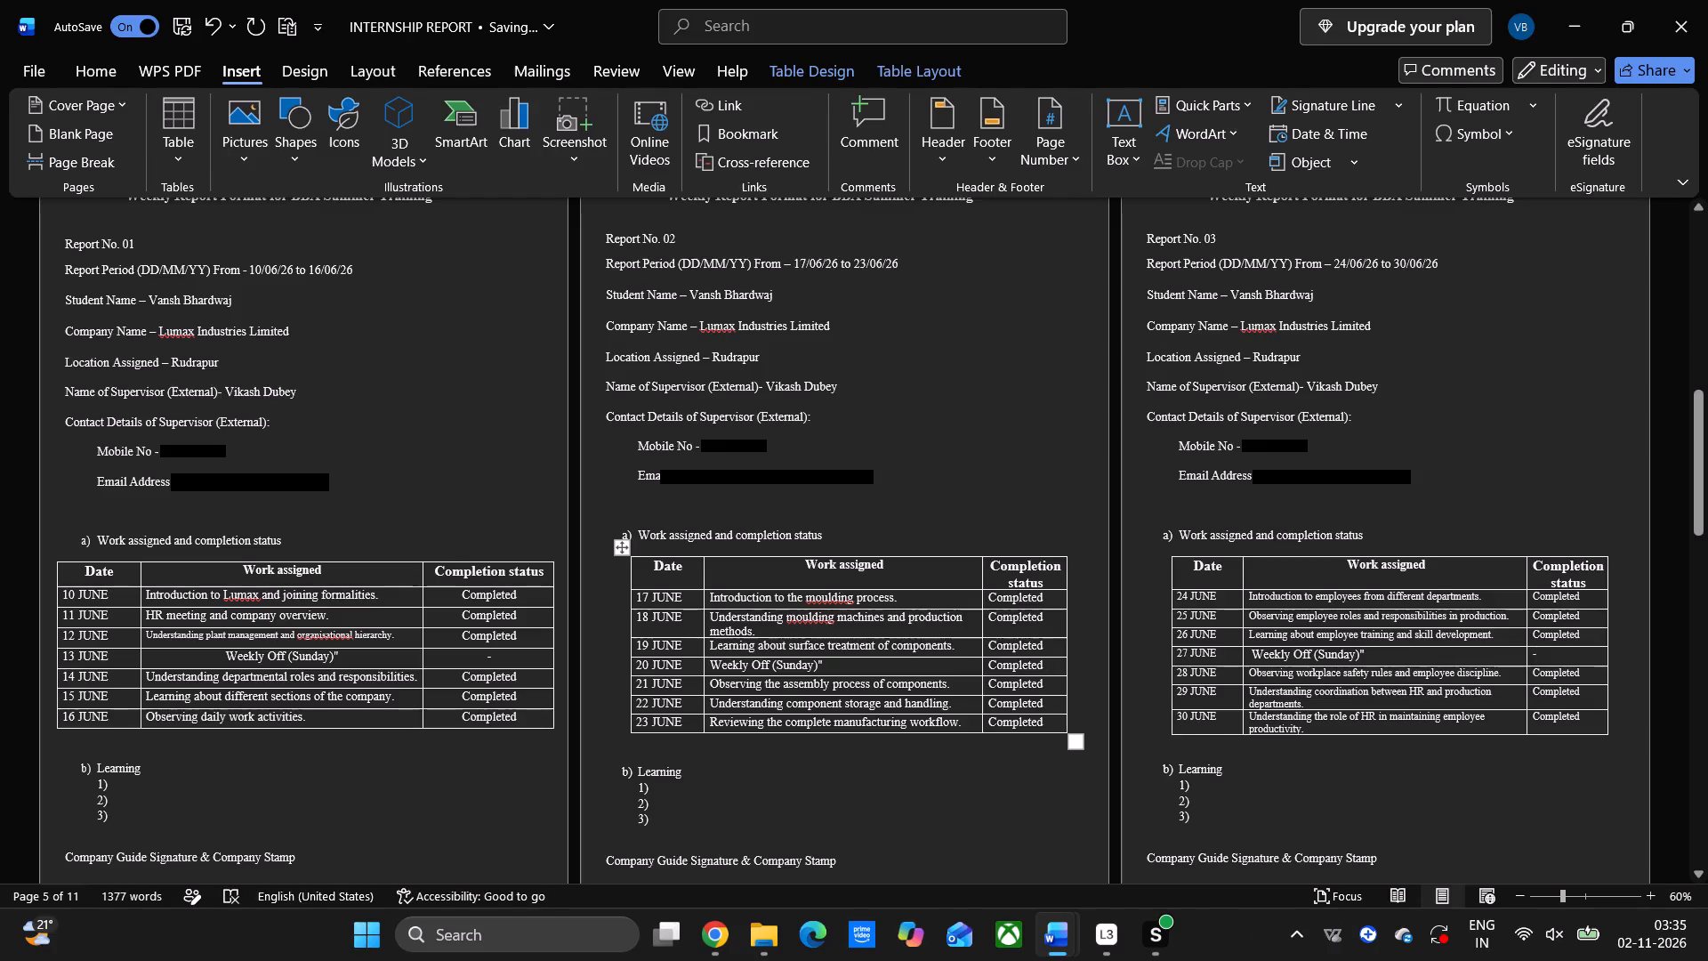
{"action": "key", "text": "BackSpace"}
{"action": "key", "text": "BackSpace"}
{"action": "key", "text": "BackSpace"}
{"action": "key", "text": "BackSpace"}
{"action": "key", "text": "BackSpace"}
{"action": "key", "text": "BackSpace"}
{"action": "key", "text": "BackSpace"}
{"action": "key", "text": "BackSpace"}
{"action": "key", "text": "BackSpace"}
{"action": "key", "text": "BackSpace"}
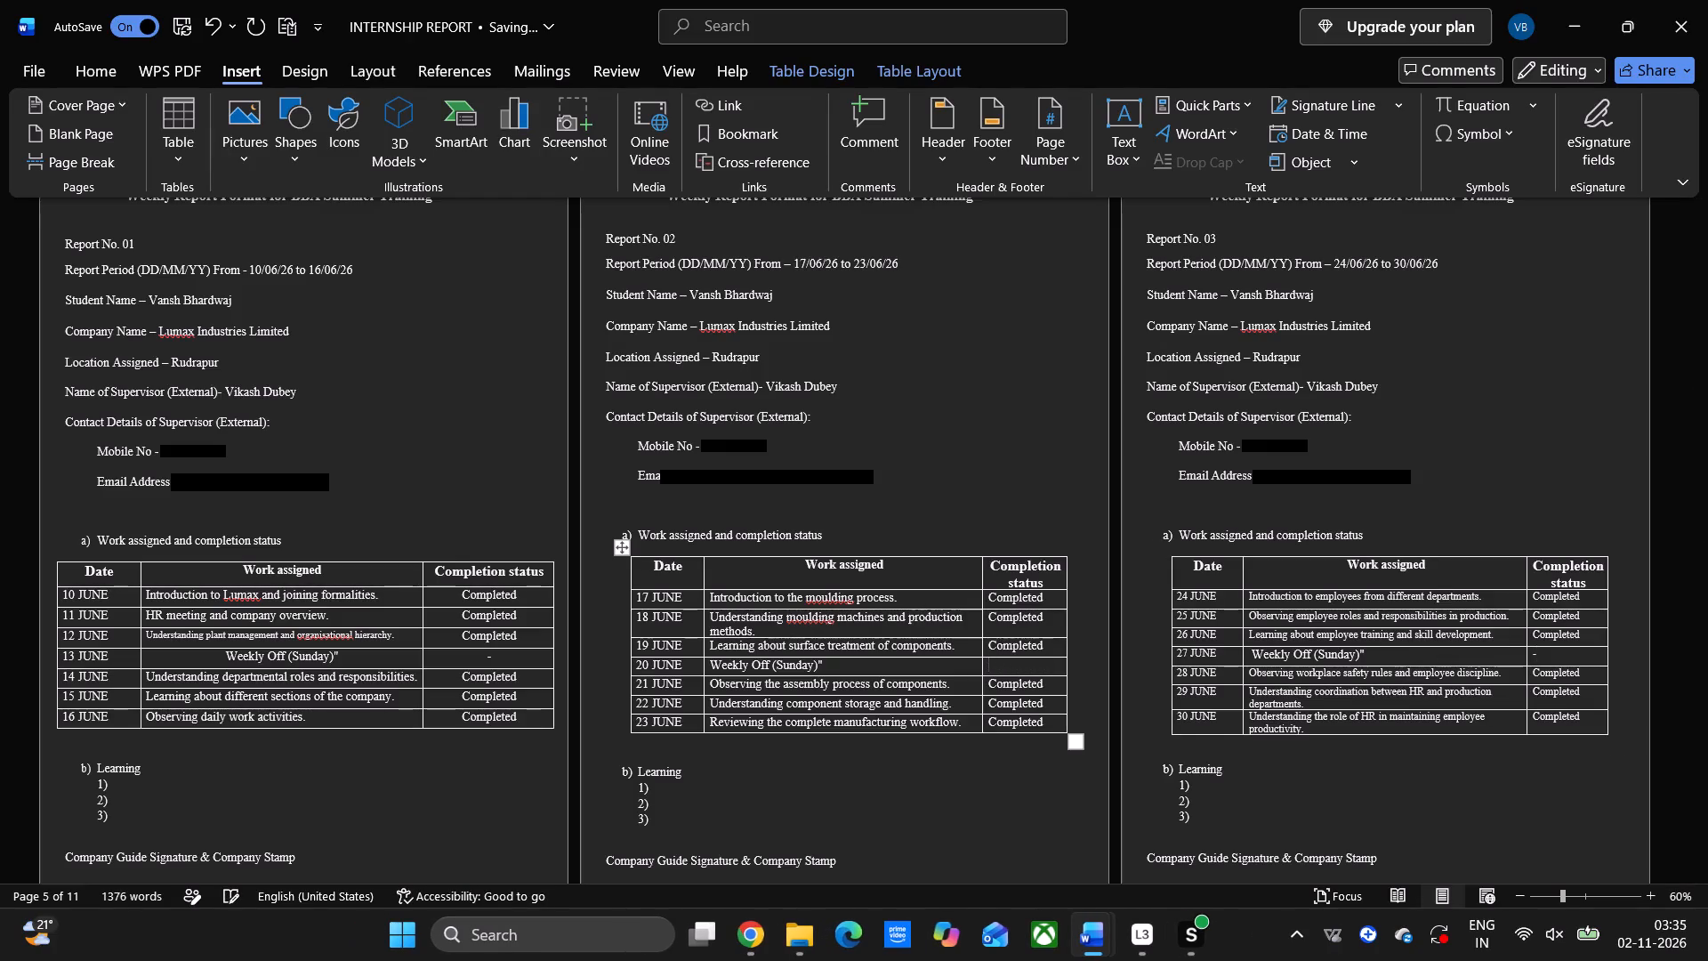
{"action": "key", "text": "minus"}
Replace the completion status of the 04 July weekly off in Report No. 04 with a hyphen.
{"action": "scroll", "coordinate": [890, 745], "scroll_direction": "down", "scroll_amount": 3}
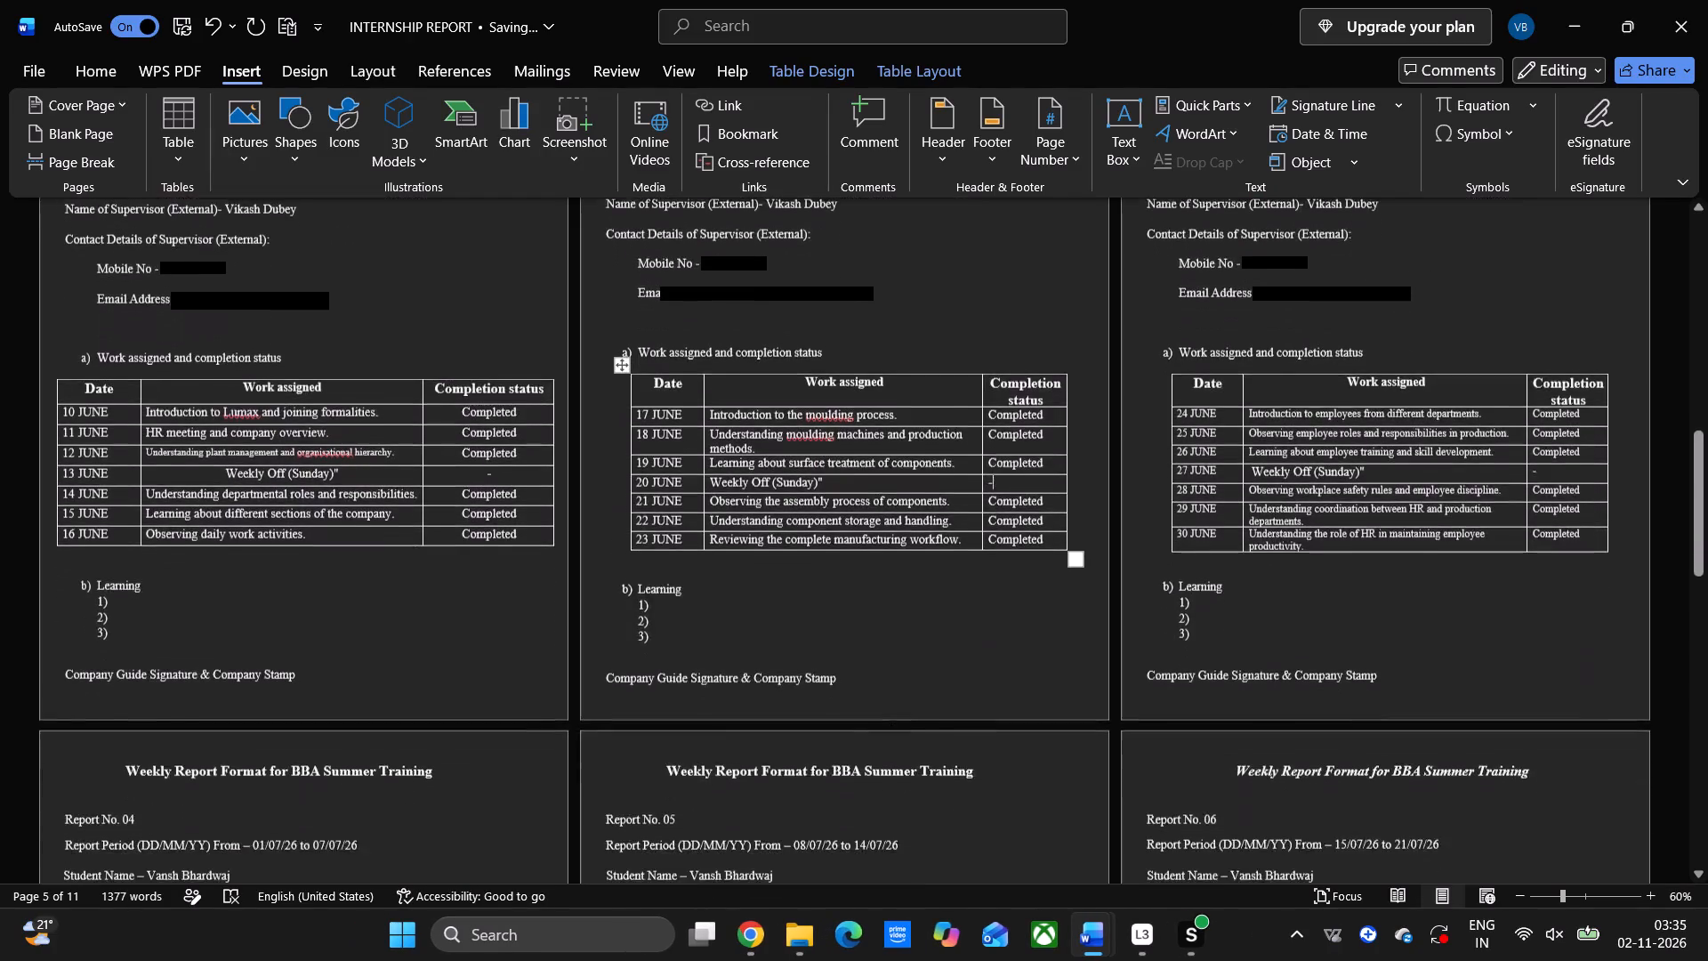
{"action": "scroll", "coordinate": [890, 745], "scroll_direction": "down", "scroll_amount": 3}
{"action": "scroll", "coordinate": [343, 174], "scroll_direction": "up", "scroll_amount": 1}
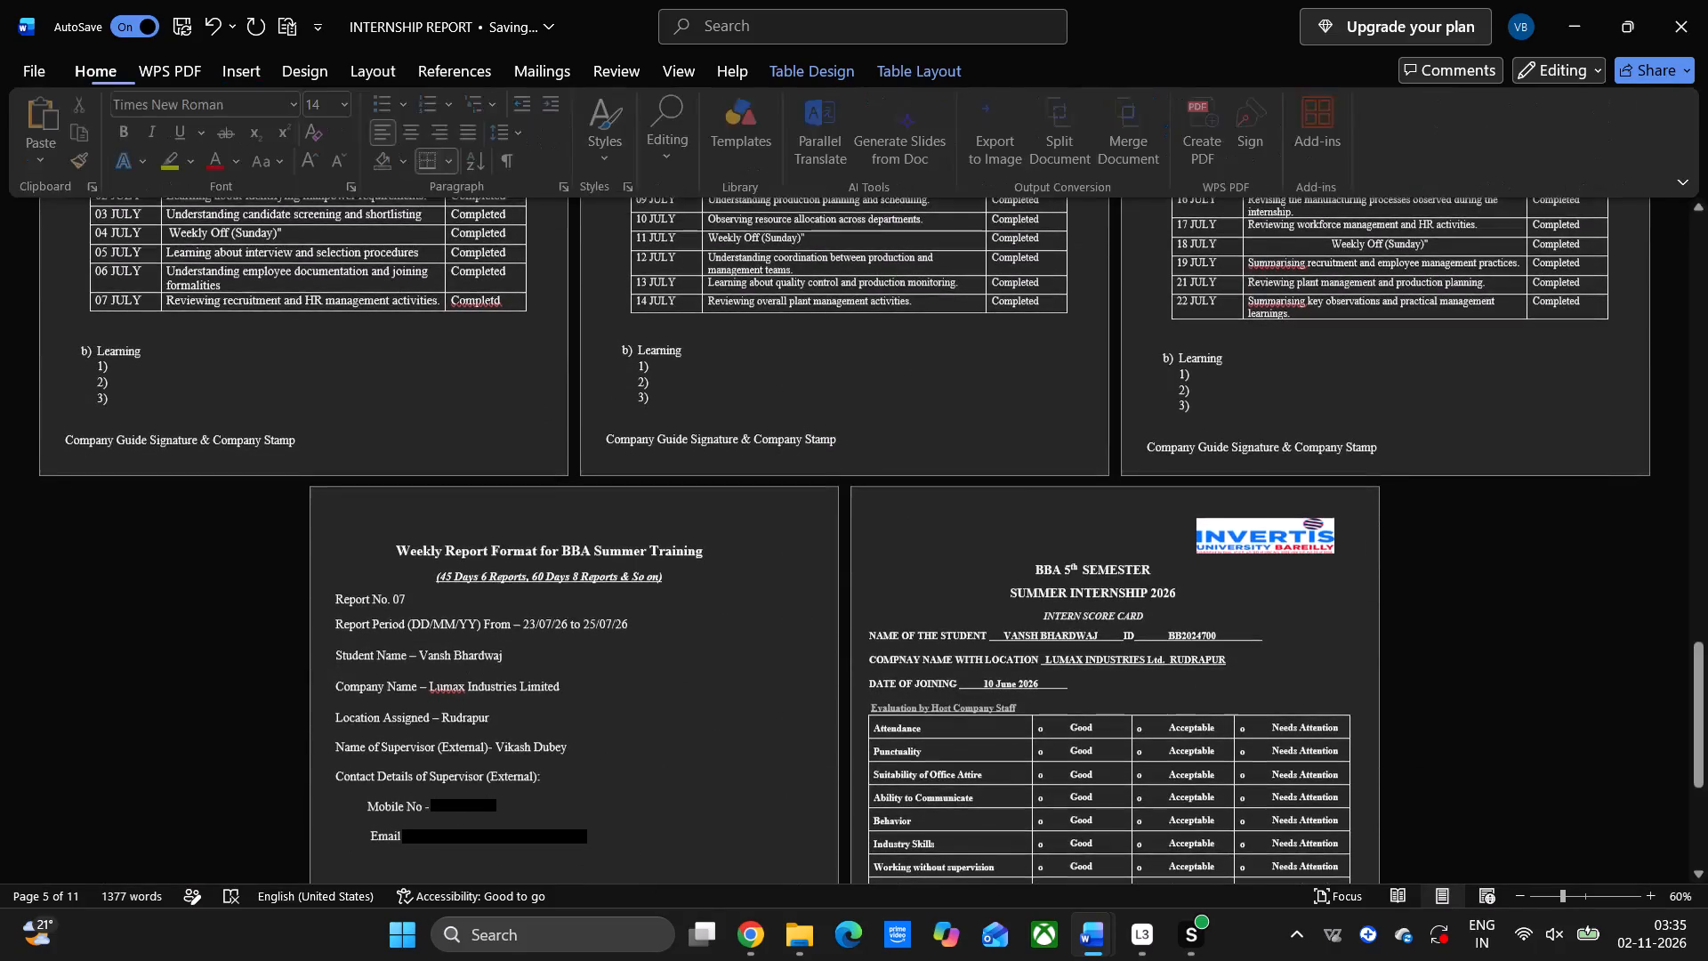
{"action": "scroll", "coordinate": [422, 356], "scroll_direction": "up", "scroll_amount": 1}
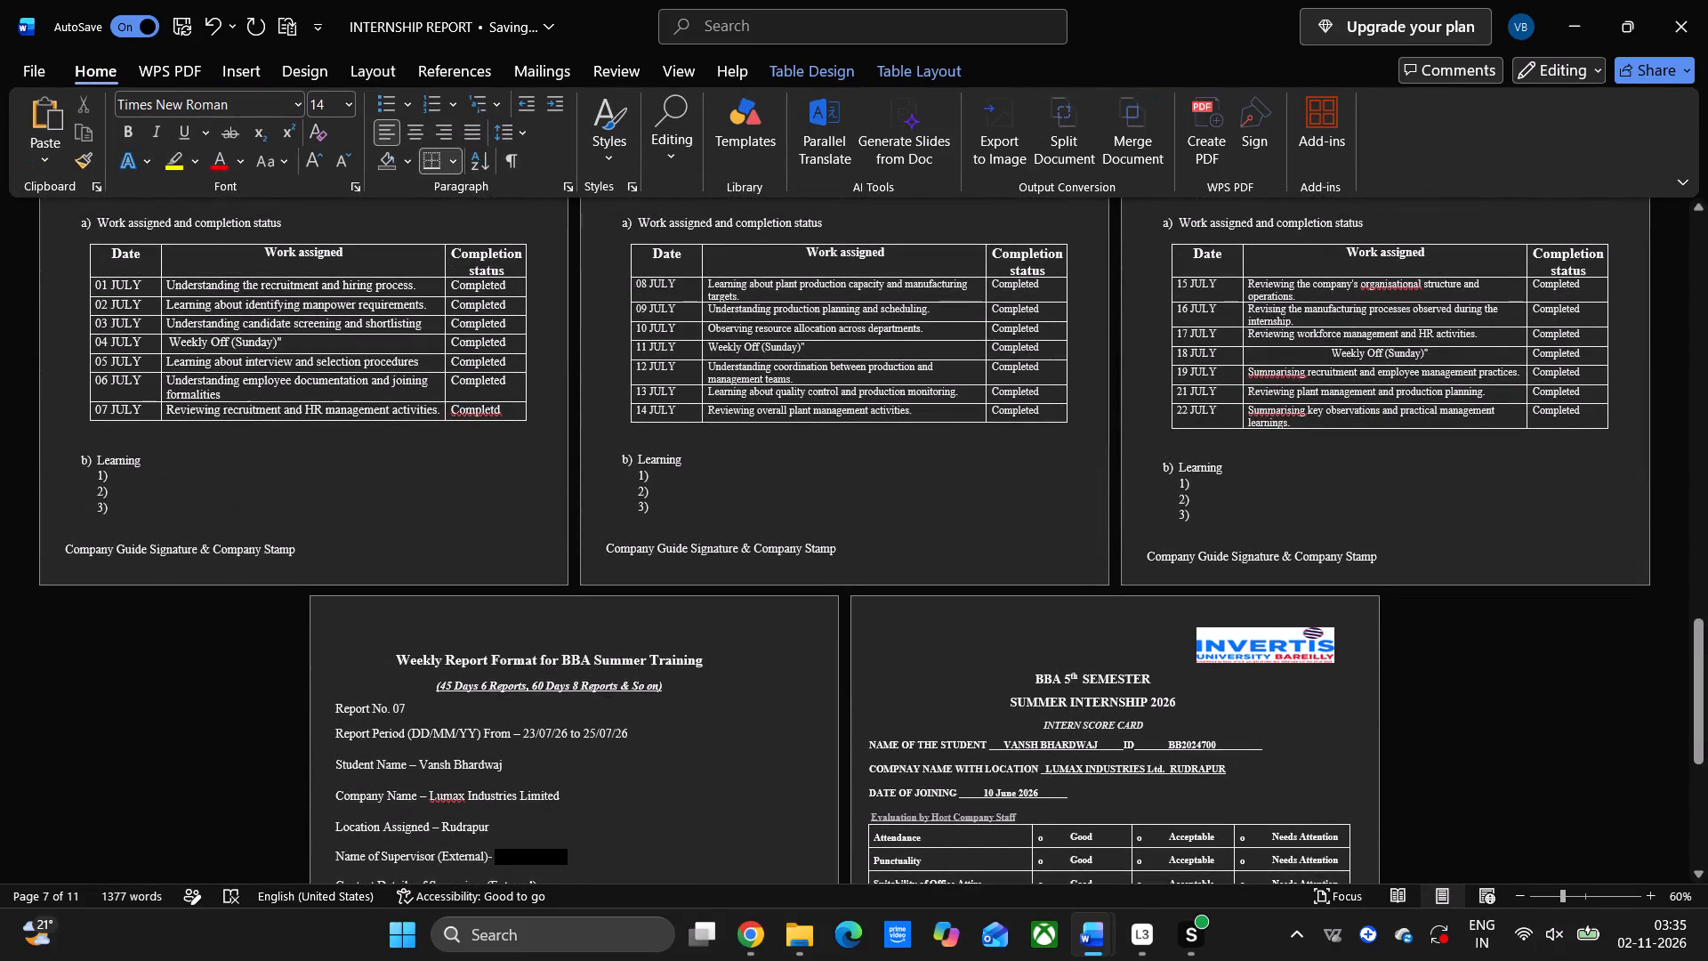
{"action": "left_click", "coordinate": [503, 337]}
{"action": "key", "text": "BackSpace"}
{"action": "key", "text": "BackSpace"}
{"action": "key", "text": "BackSpace"}
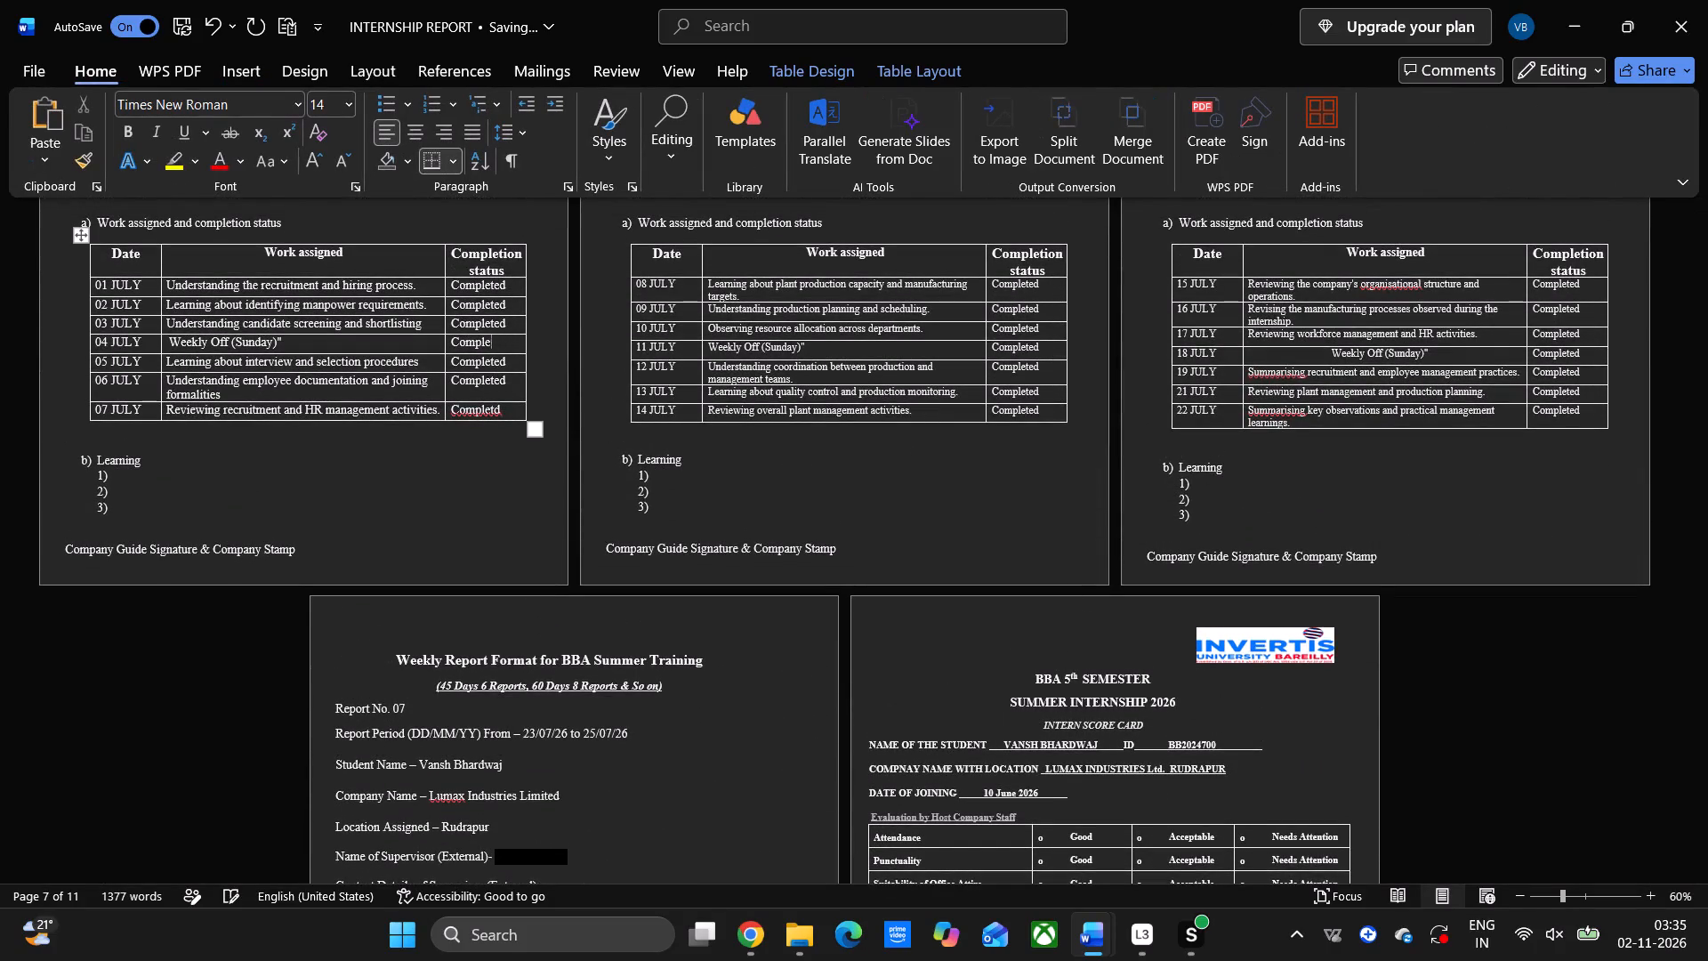
{"action": "key", "text": "BackSpace"}
{"action": "key", "text": "BackSpace"}
{"action": "key", "text": "BackSpace"}
{"action": "key", "text": "BackSpace"}
{"action": "key", "text": "BackSpace"}
{"action": "key", "text": "BackSpace"}
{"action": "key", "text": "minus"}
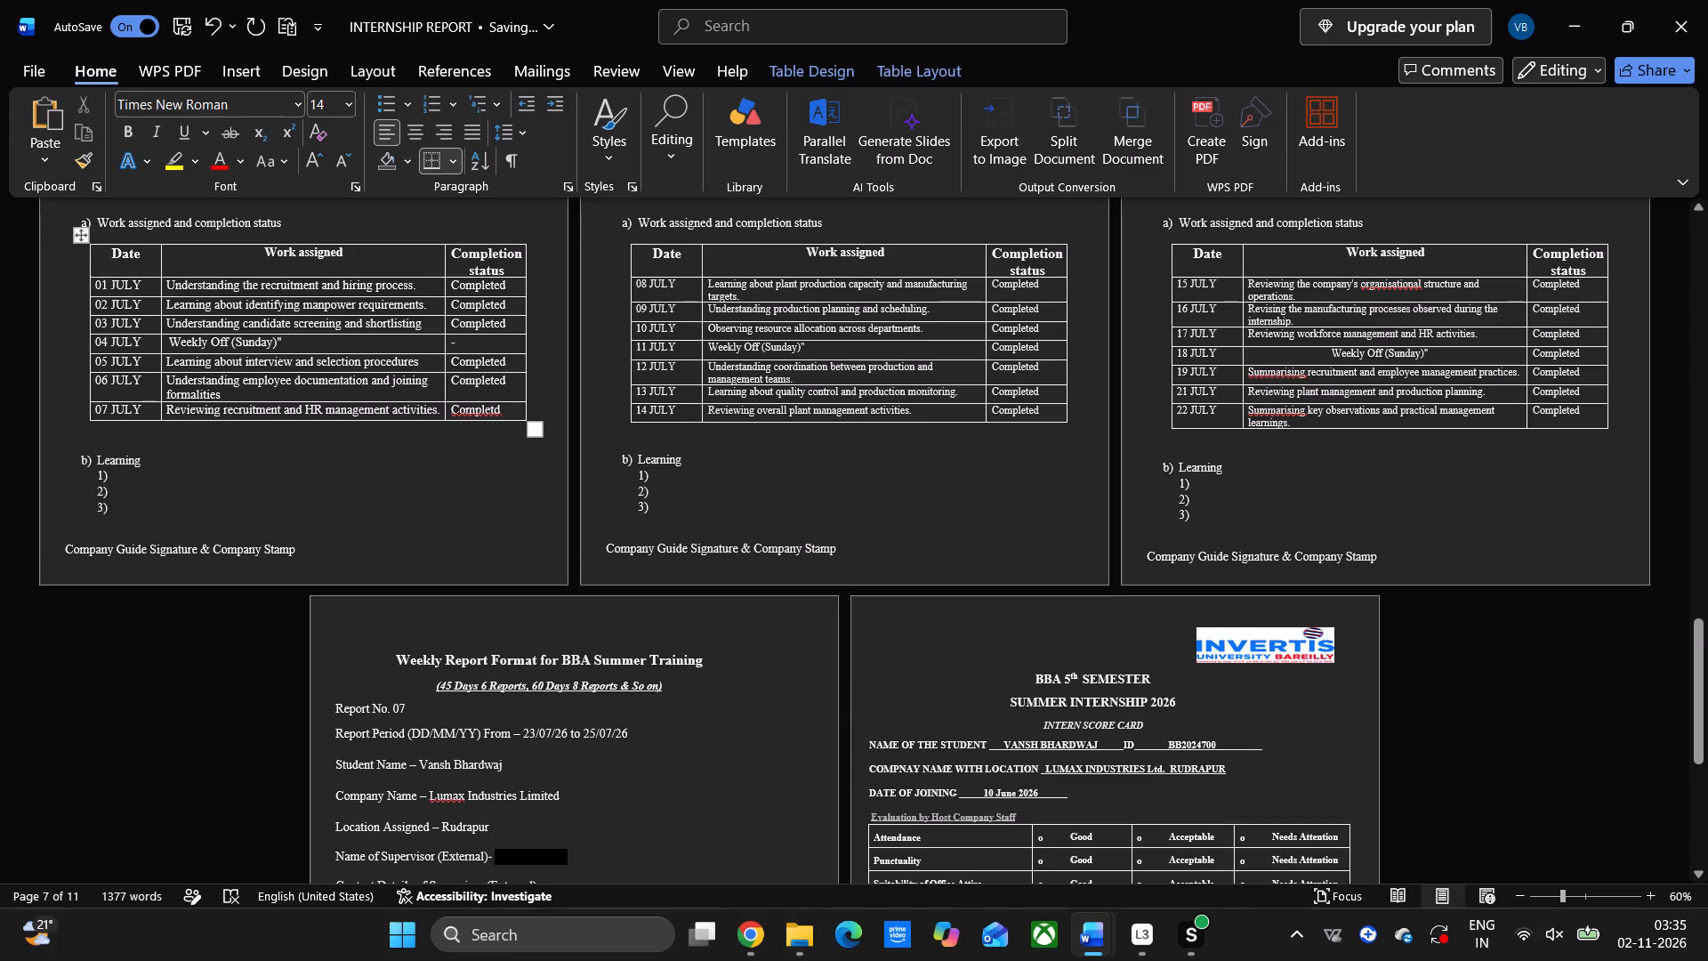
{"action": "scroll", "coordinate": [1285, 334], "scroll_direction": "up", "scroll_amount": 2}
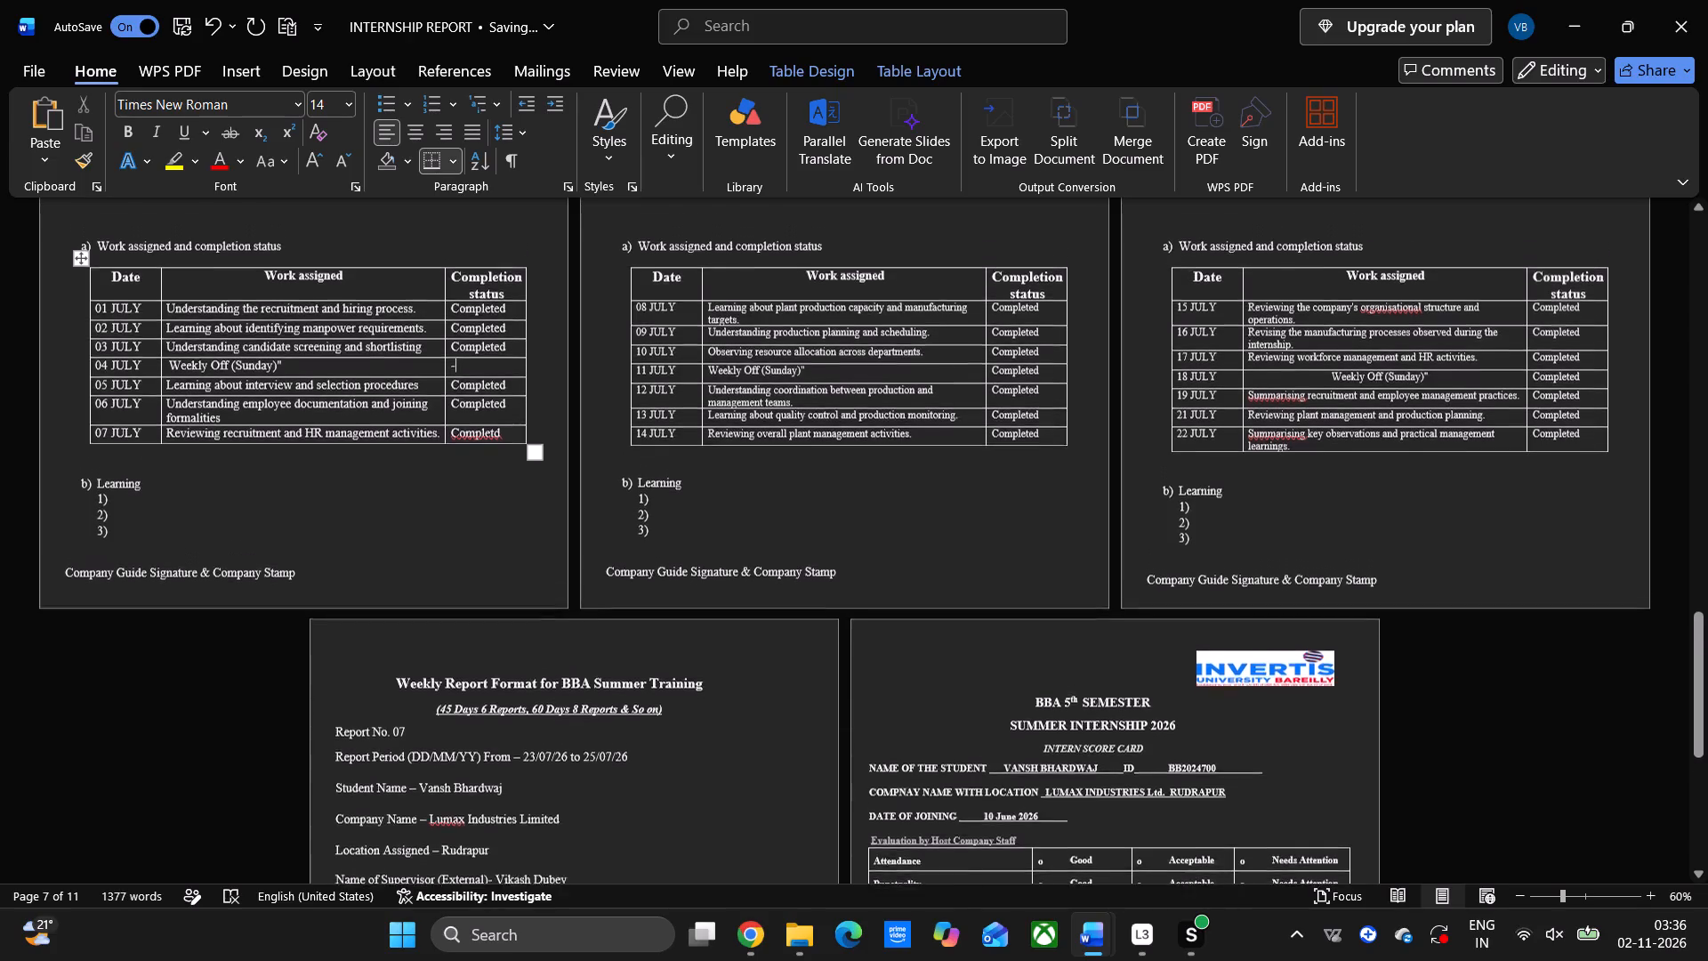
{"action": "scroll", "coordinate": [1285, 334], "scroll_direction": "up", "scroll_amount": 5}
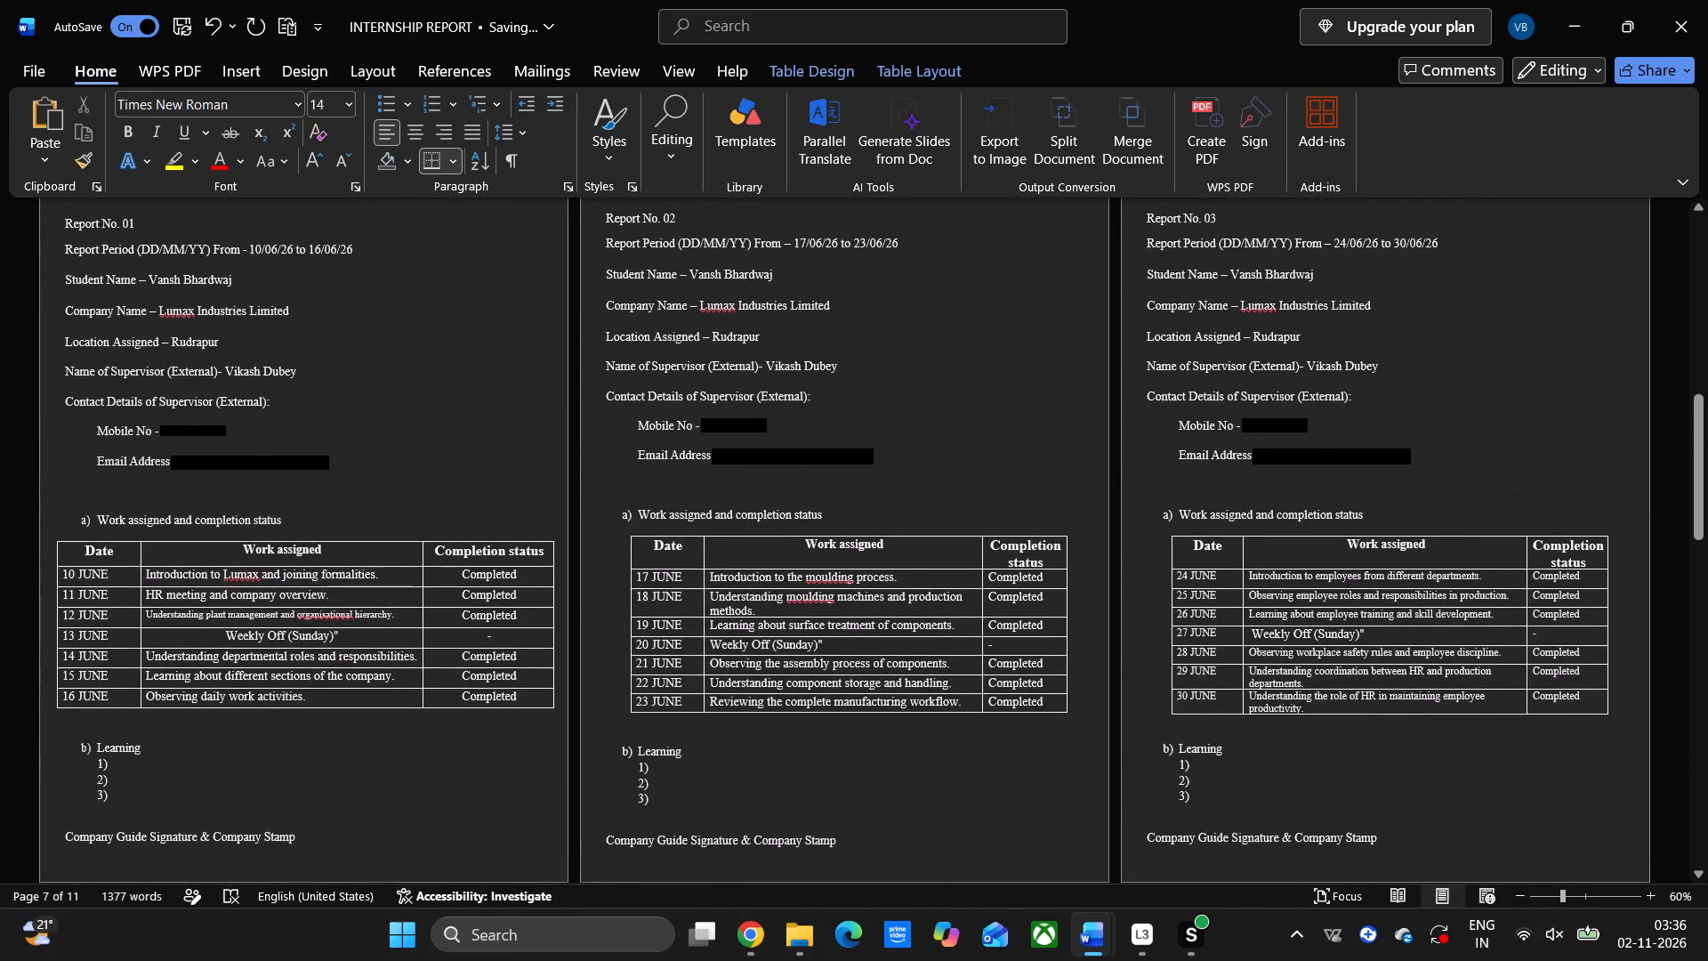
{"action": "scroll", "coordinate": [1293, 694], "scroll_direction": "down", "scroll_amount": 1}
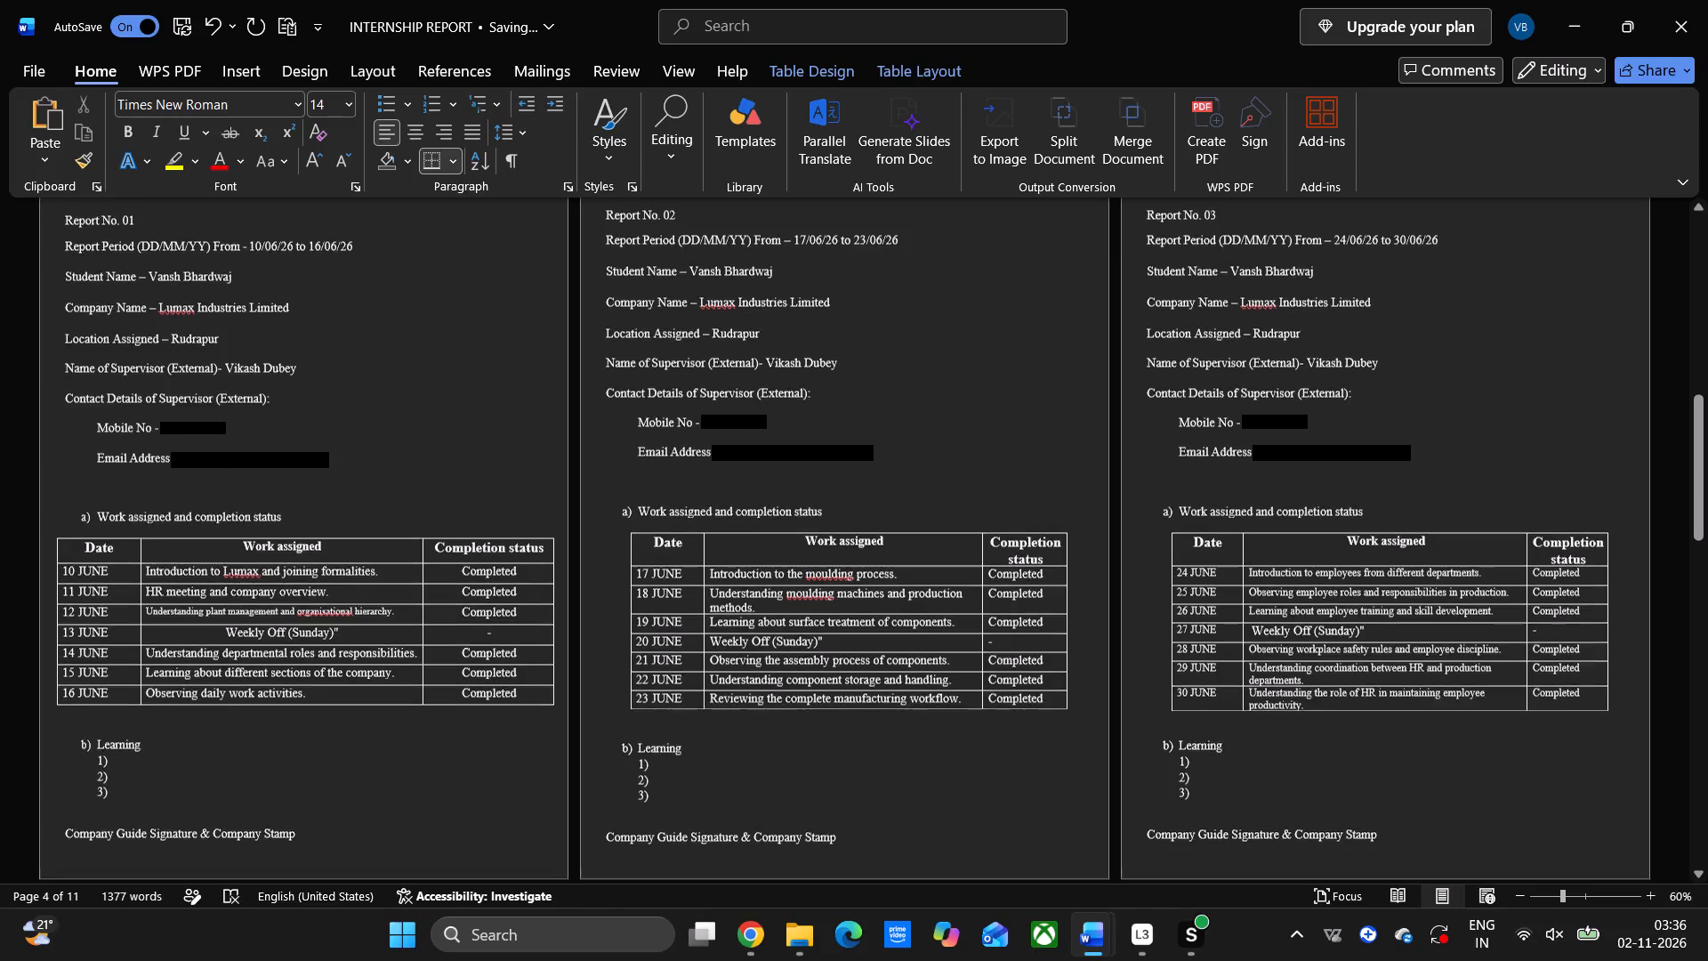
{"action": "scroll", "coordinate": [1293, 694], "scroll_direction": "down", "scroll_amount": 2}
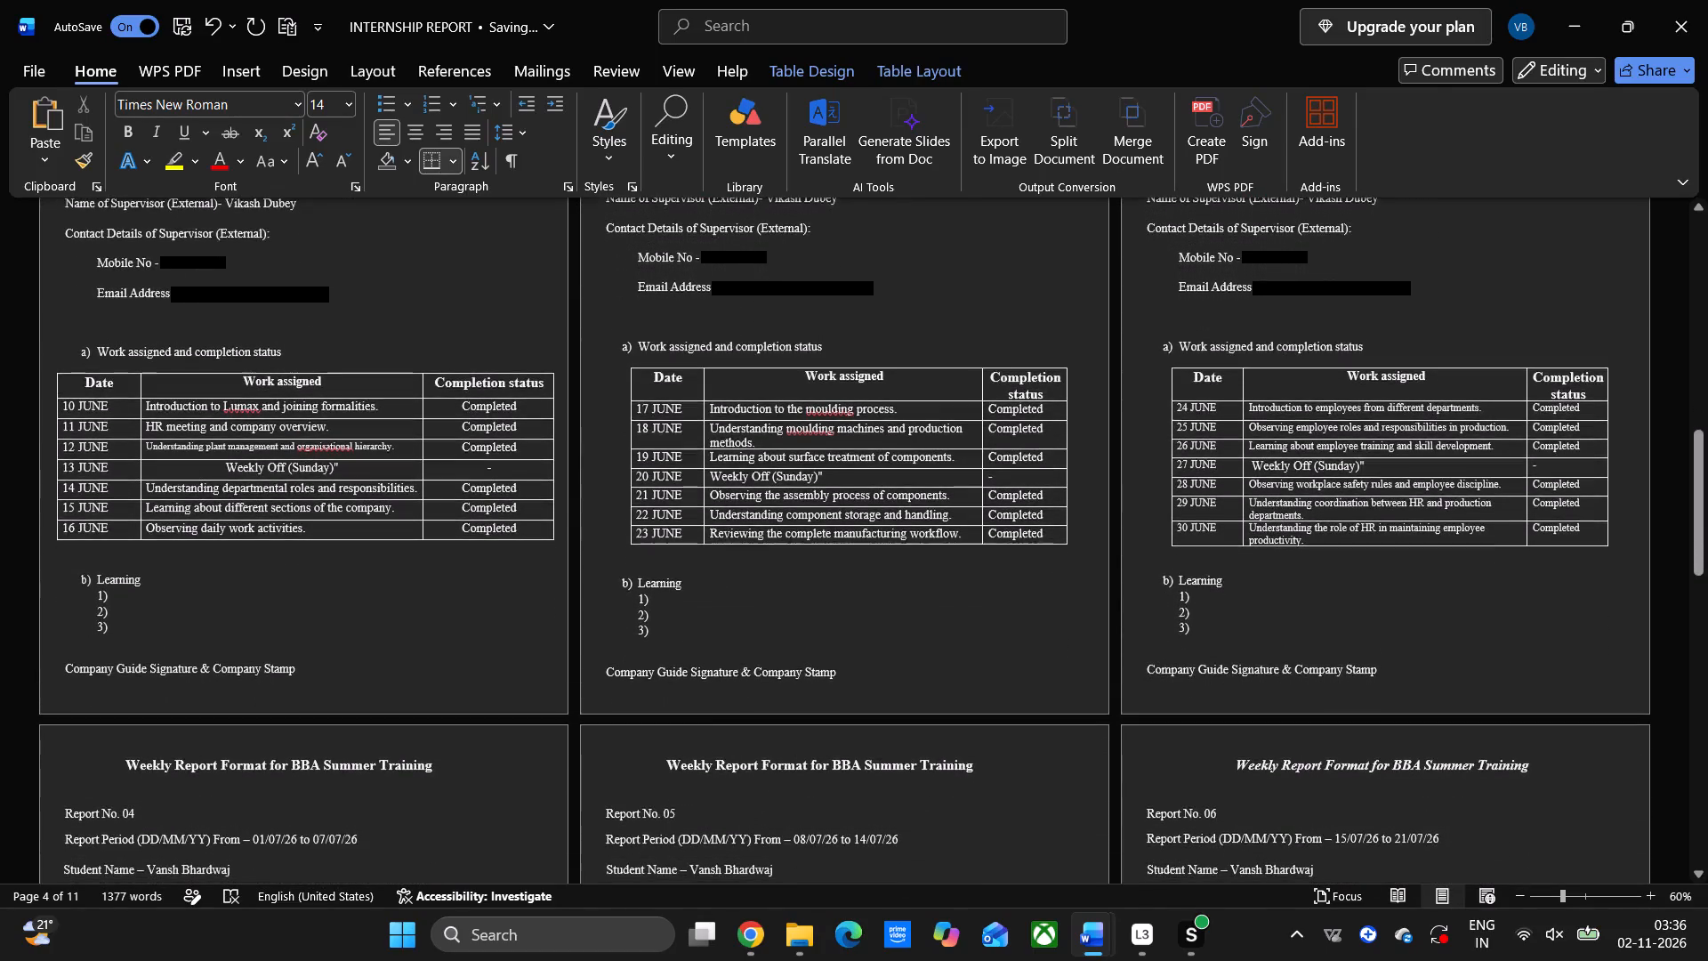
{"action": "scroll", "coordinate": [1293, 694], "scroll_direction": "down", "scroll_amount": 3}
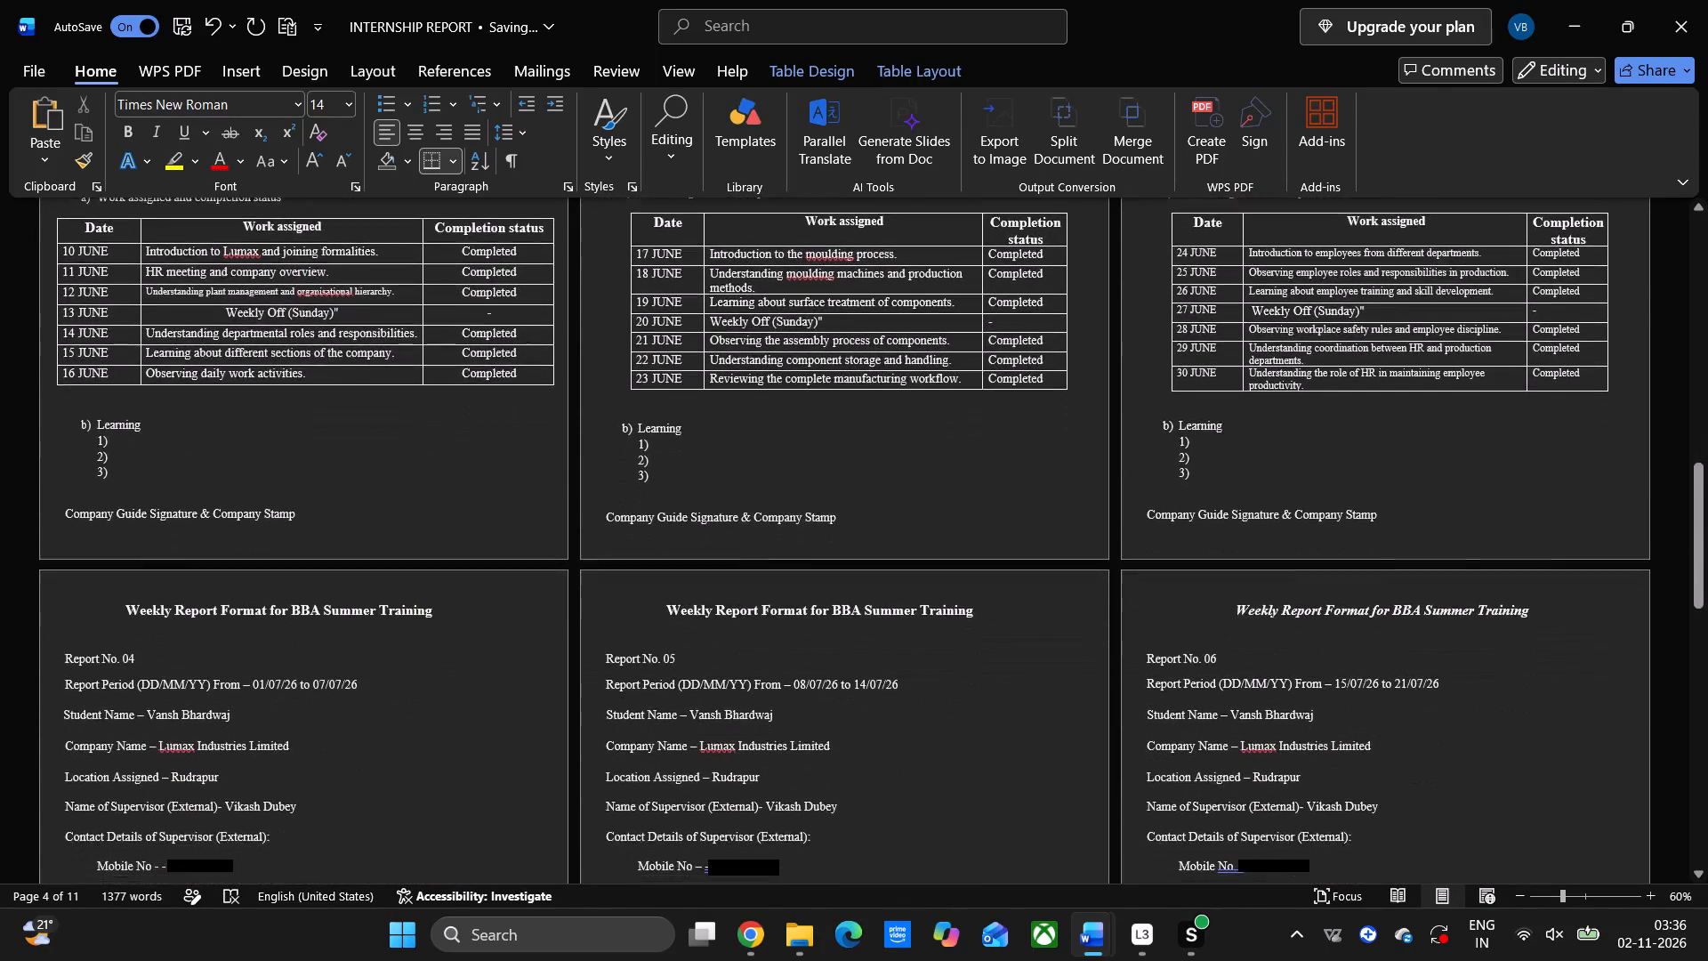
Replace the completion status of the 18 July weekly off in Report No. 06 with a hyphen.
{"action": "scroll", "coordinate": [1293, 694], "scroll_direction": "down", "scroll_amount": 3}
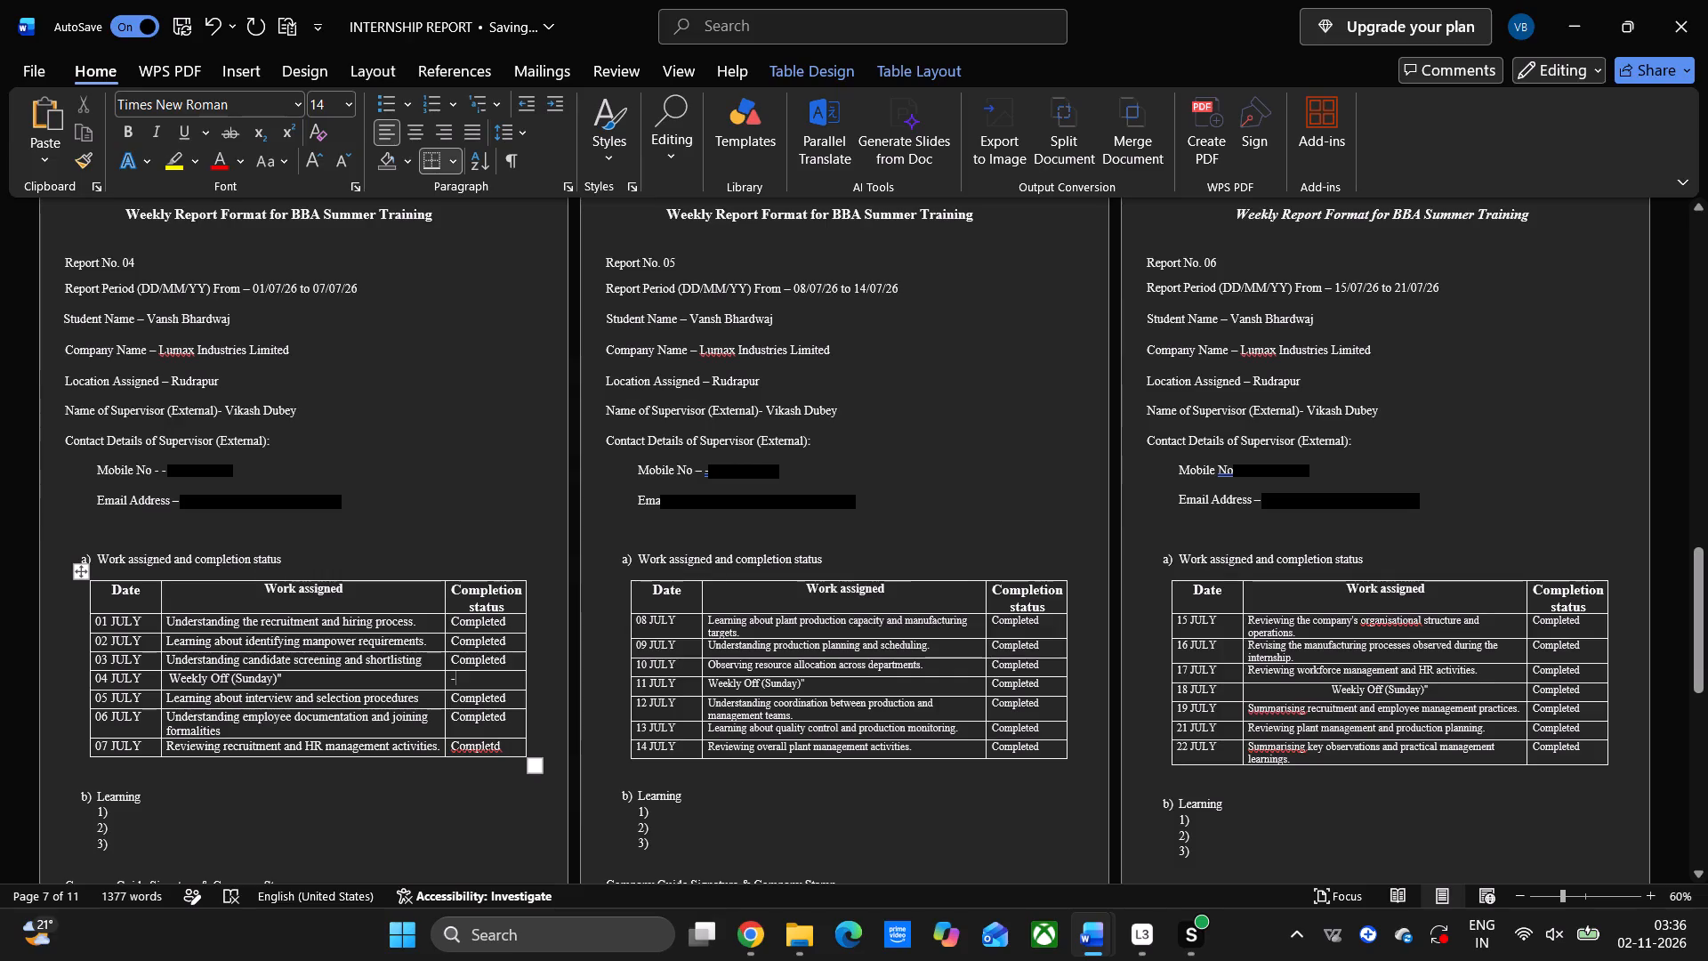
{"action": "left_click", "coordinate": [1594, 694]}
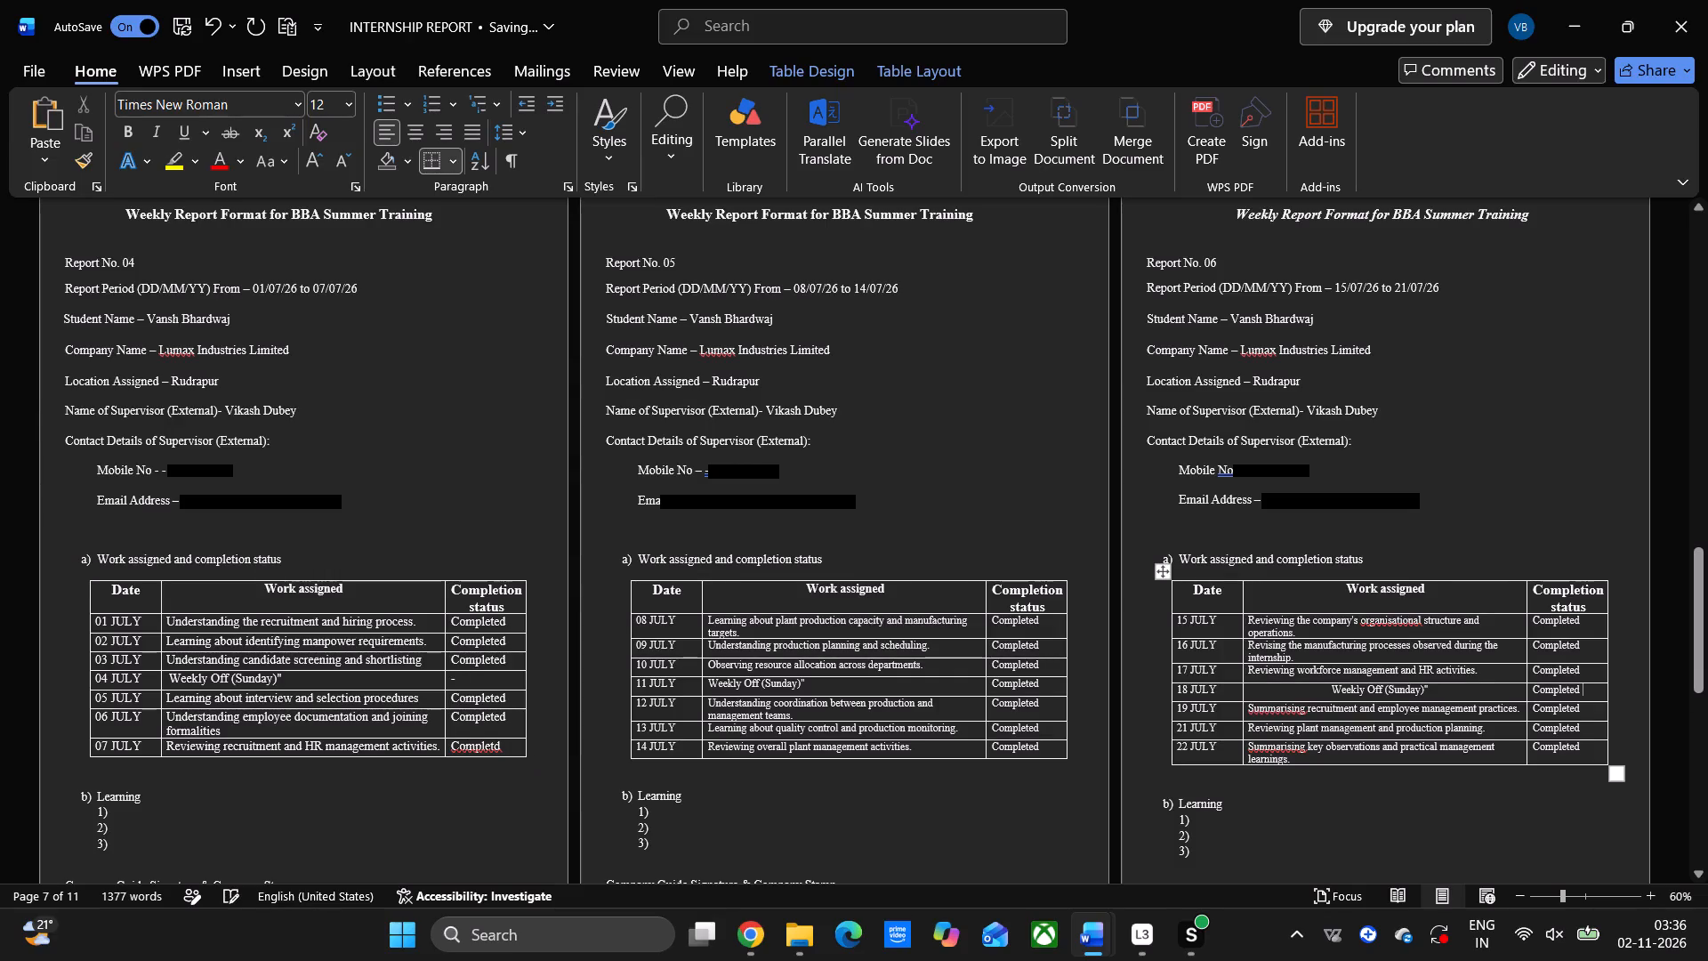
{"action": "key", "text": "BackSpace"}
{"action": "key", "text": "BackSpace"}
{"action": "key", "text": "BackSpace"}
{"action": "key", "text": "BackSpace"}
{"action": "key", "text": "BackSpace"}
{"action": "key", "text": "BackSpace"}
{"action": "key", "text": "BackSpace"}
{"action": "key", "text": "BackSpace"}
{"action": "key", "text": "BackSpace"}
{"action": "key", "text": "BackSpace"}
{"action": "key", "text": "BackSpace"}
{"action": "key", "text": "BackSpace"}
{"action": "key", "text": "BackSpace"}
{"action": "key", "text": "BackSpace"}
{"action": "key", "text": "BackSpace"}
{"action": "key", "text": "BackSpace"}
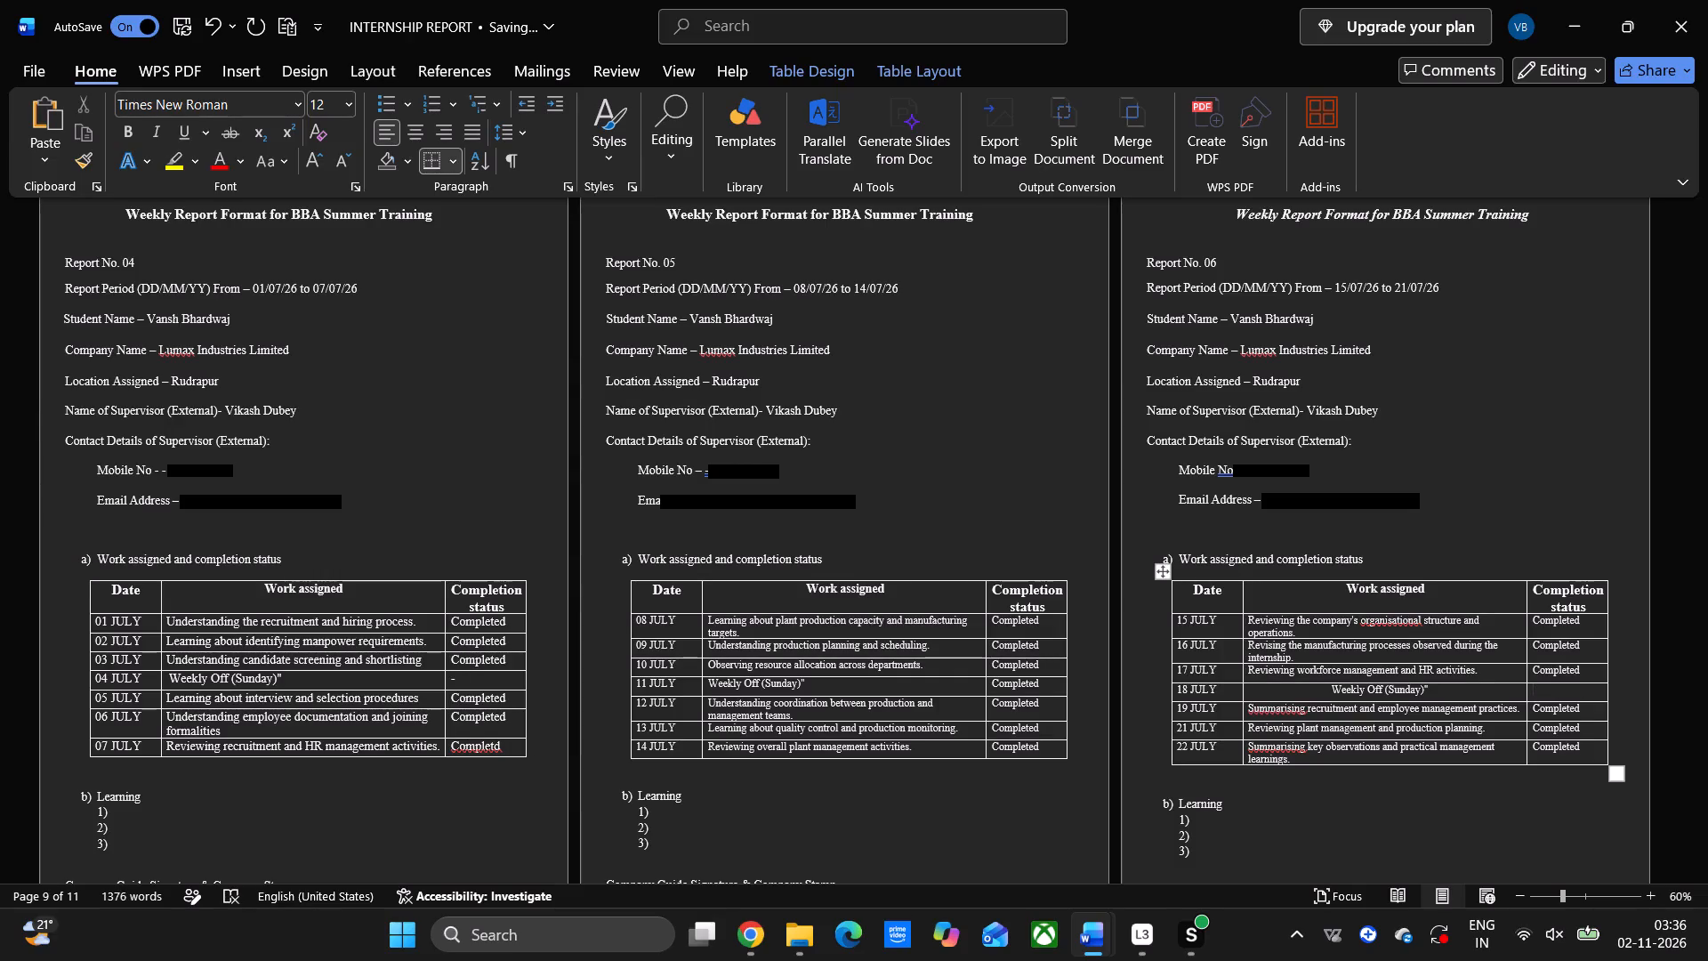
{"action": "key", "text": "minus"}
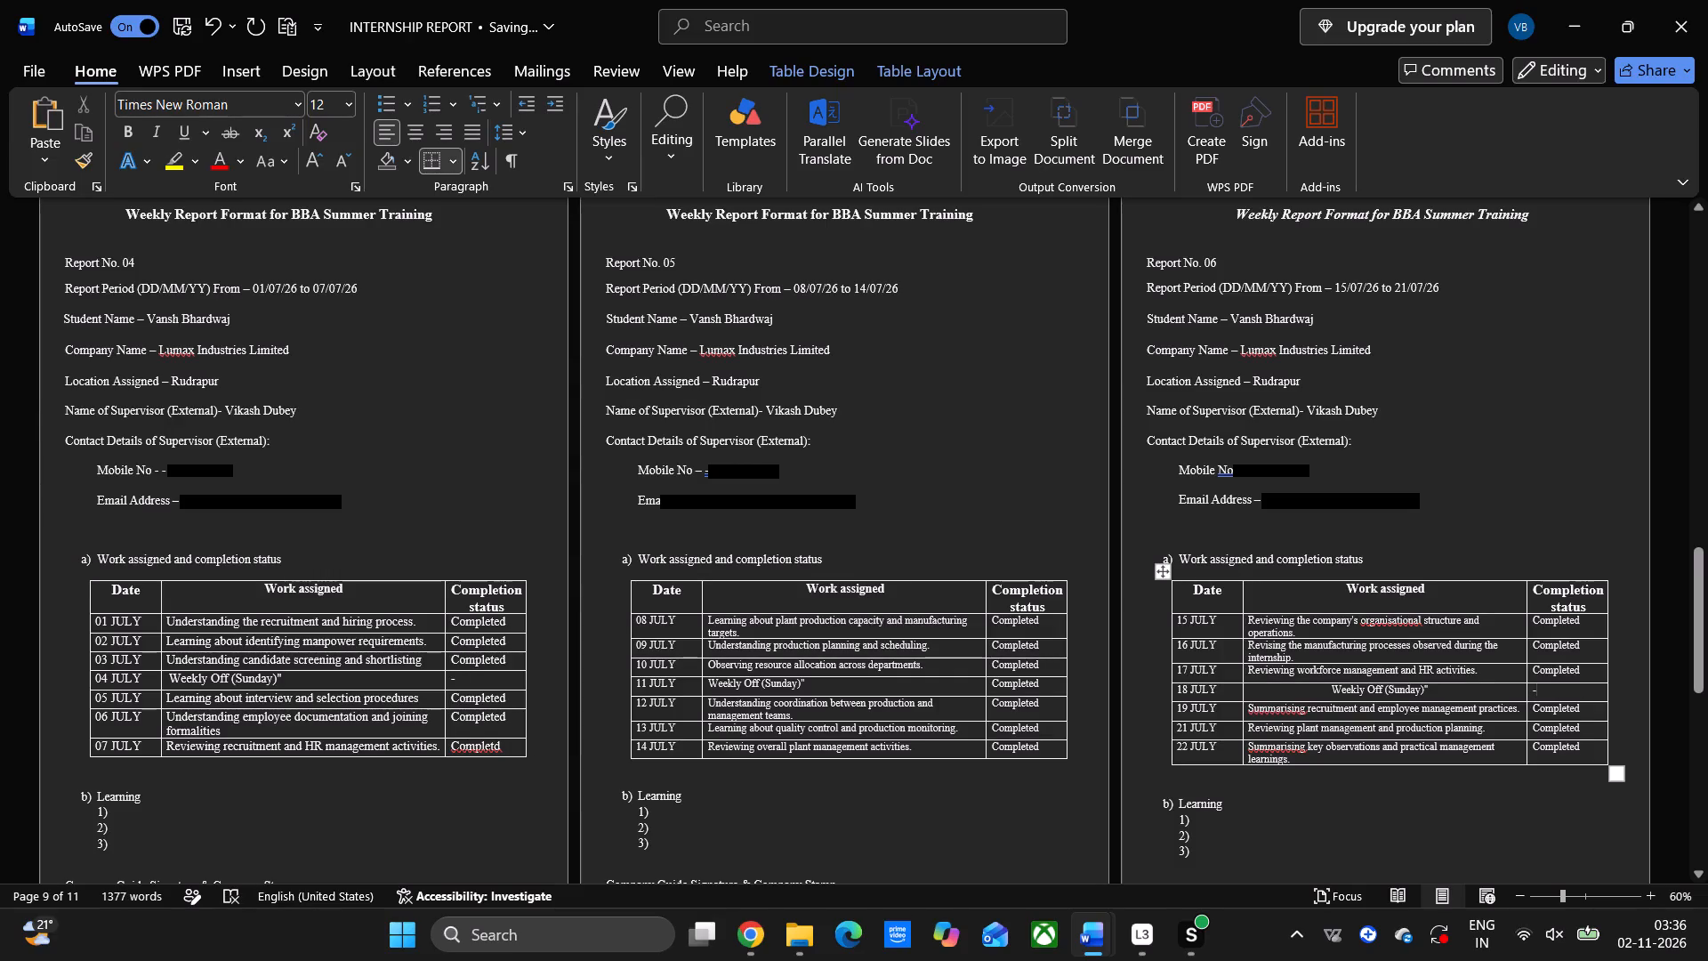
Replace the completion status of the 11 July weekly off in Report No. 05 with a hyphen.
{"action": "left_click", "coordinate": [1040, 674]}
{"action": "left_click", "coordinate": [1043, 690]}
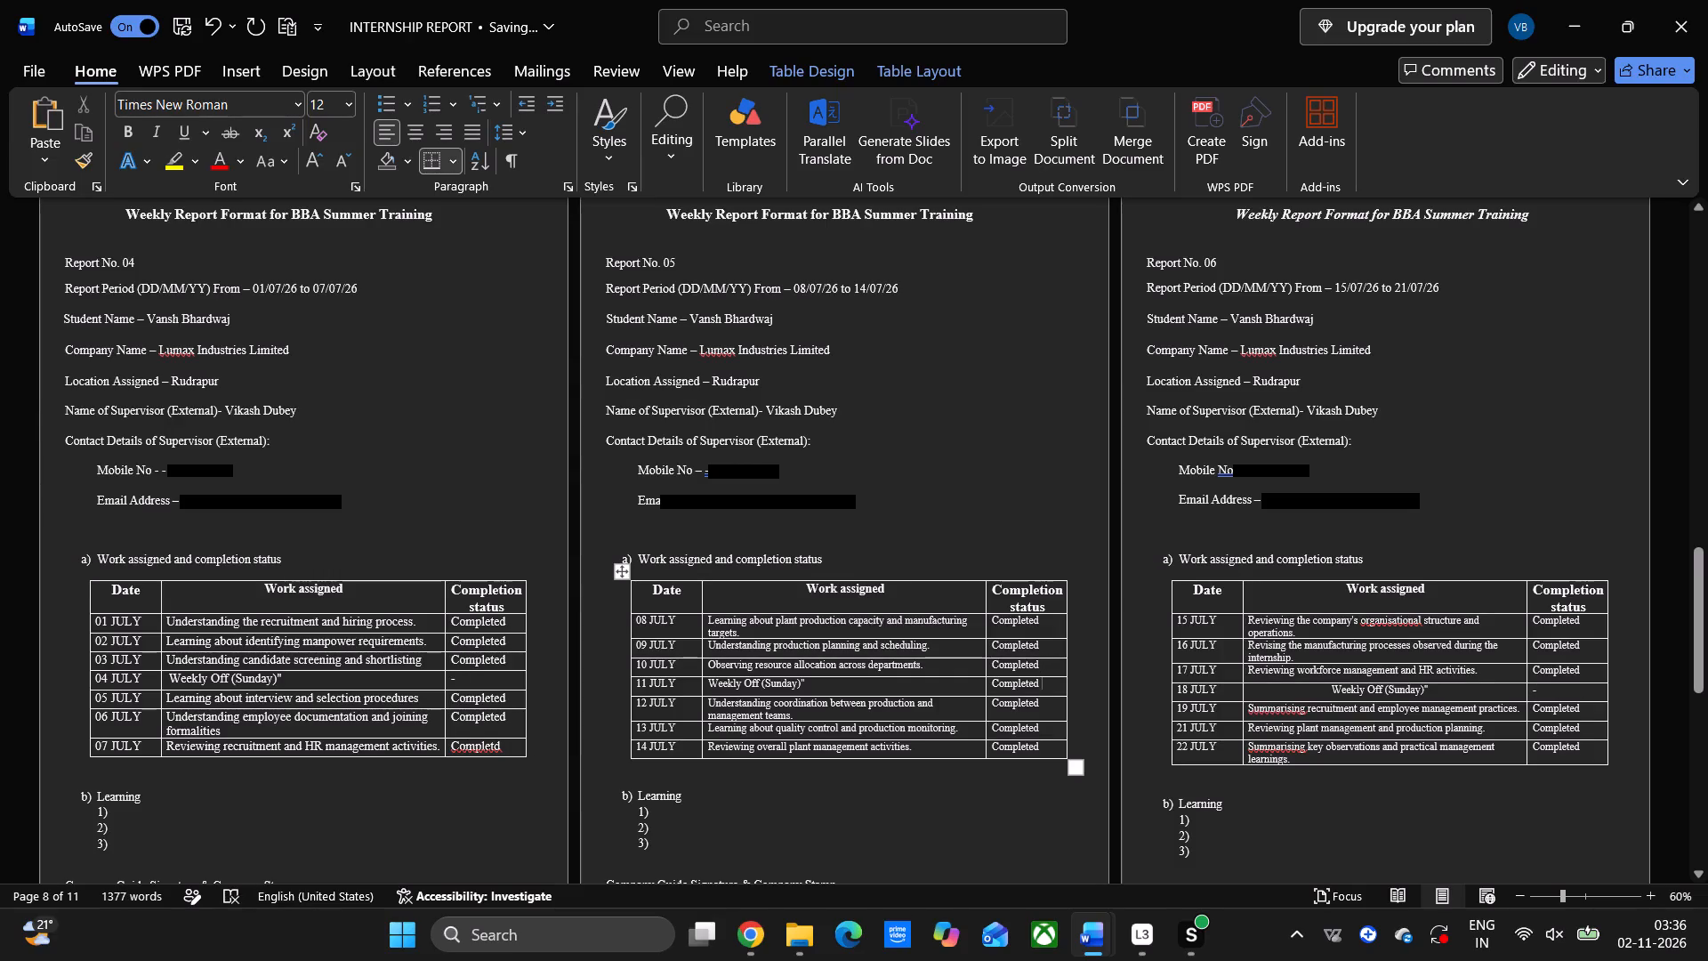
{"action": "key", "text": "BackSpace"}
{"action": "key", "text": "BackSpace"}
{"action": "key", "text": "BackSpace"}
{"action": "key", "text": "BackSpace"}
{"action": "key", "text": "BackSpace"}
{"action": "key", "text": "BackSpace"}
{"action": "key", "text": "BackSpace"}
{"action": "key", "text": "BackSpace"}
{"action": "key", "text": "BackSpace"}
{"action": "key", "text": "BackSpace"}
{"action": "key", "text": "BackSpace"}
{"action": "key", "text": "BackSpace"}
{"action": "key", "text": "BackSpace"}
{"action": "key", "text": "BackSpace"}
{"action": "key", "text": "BackSpace"}
{"action": "key", "text": "BackSpace"}
{"action": "key", "text": "BackSpace"}
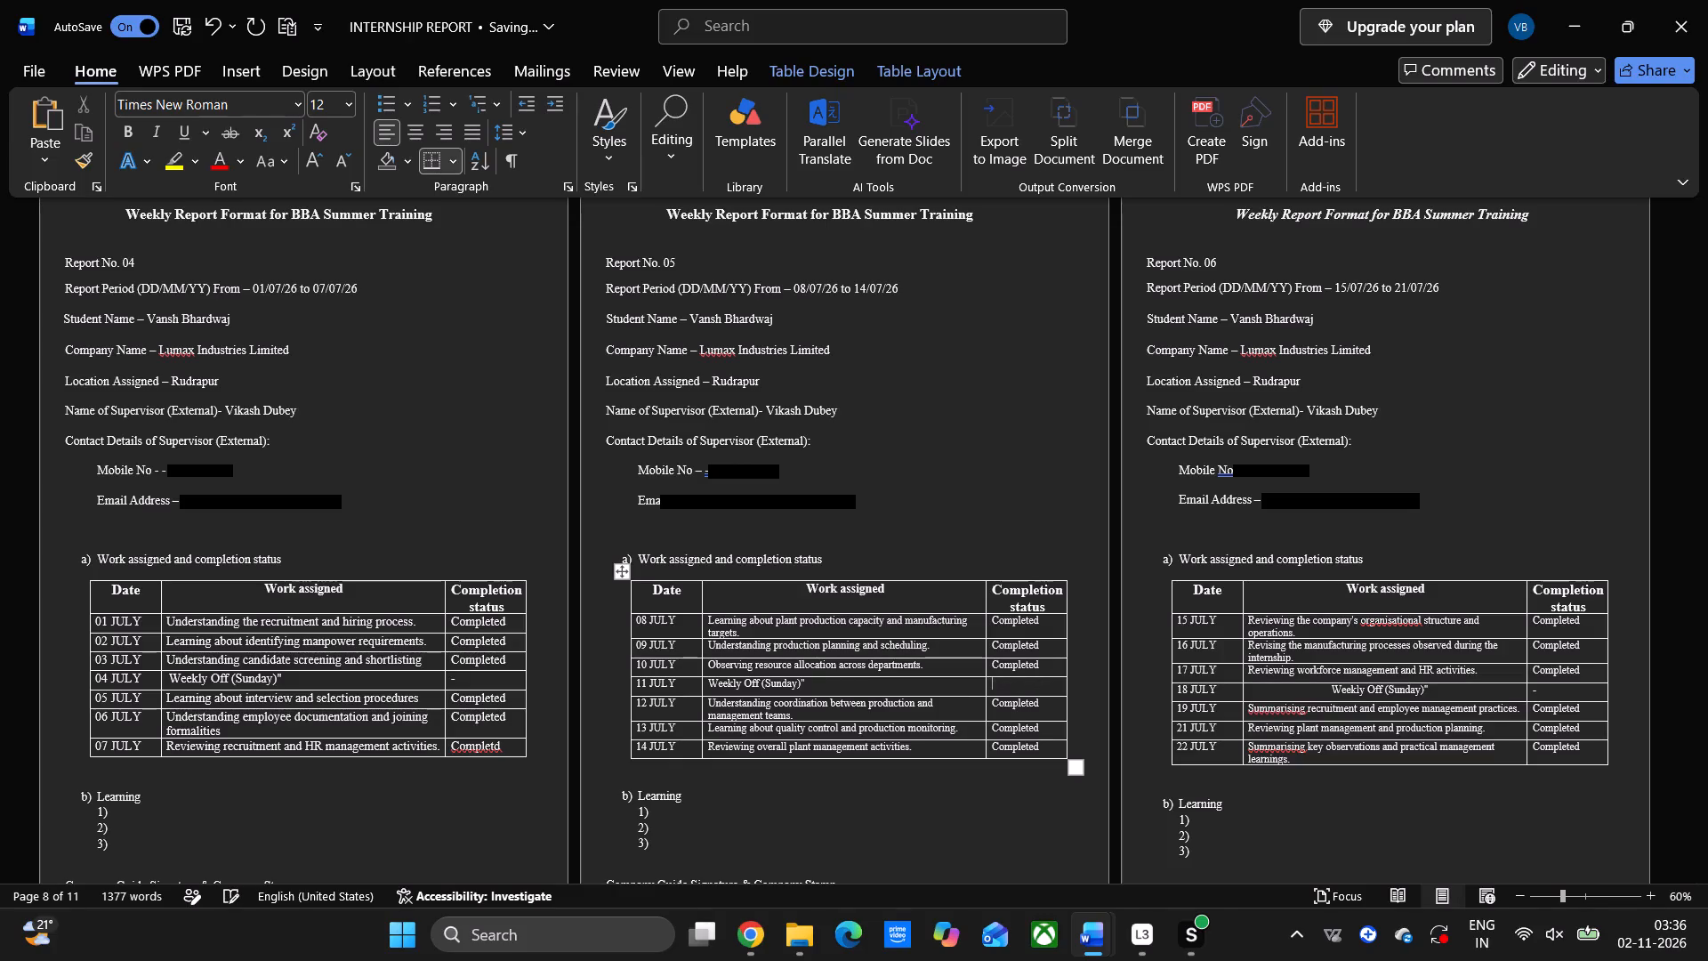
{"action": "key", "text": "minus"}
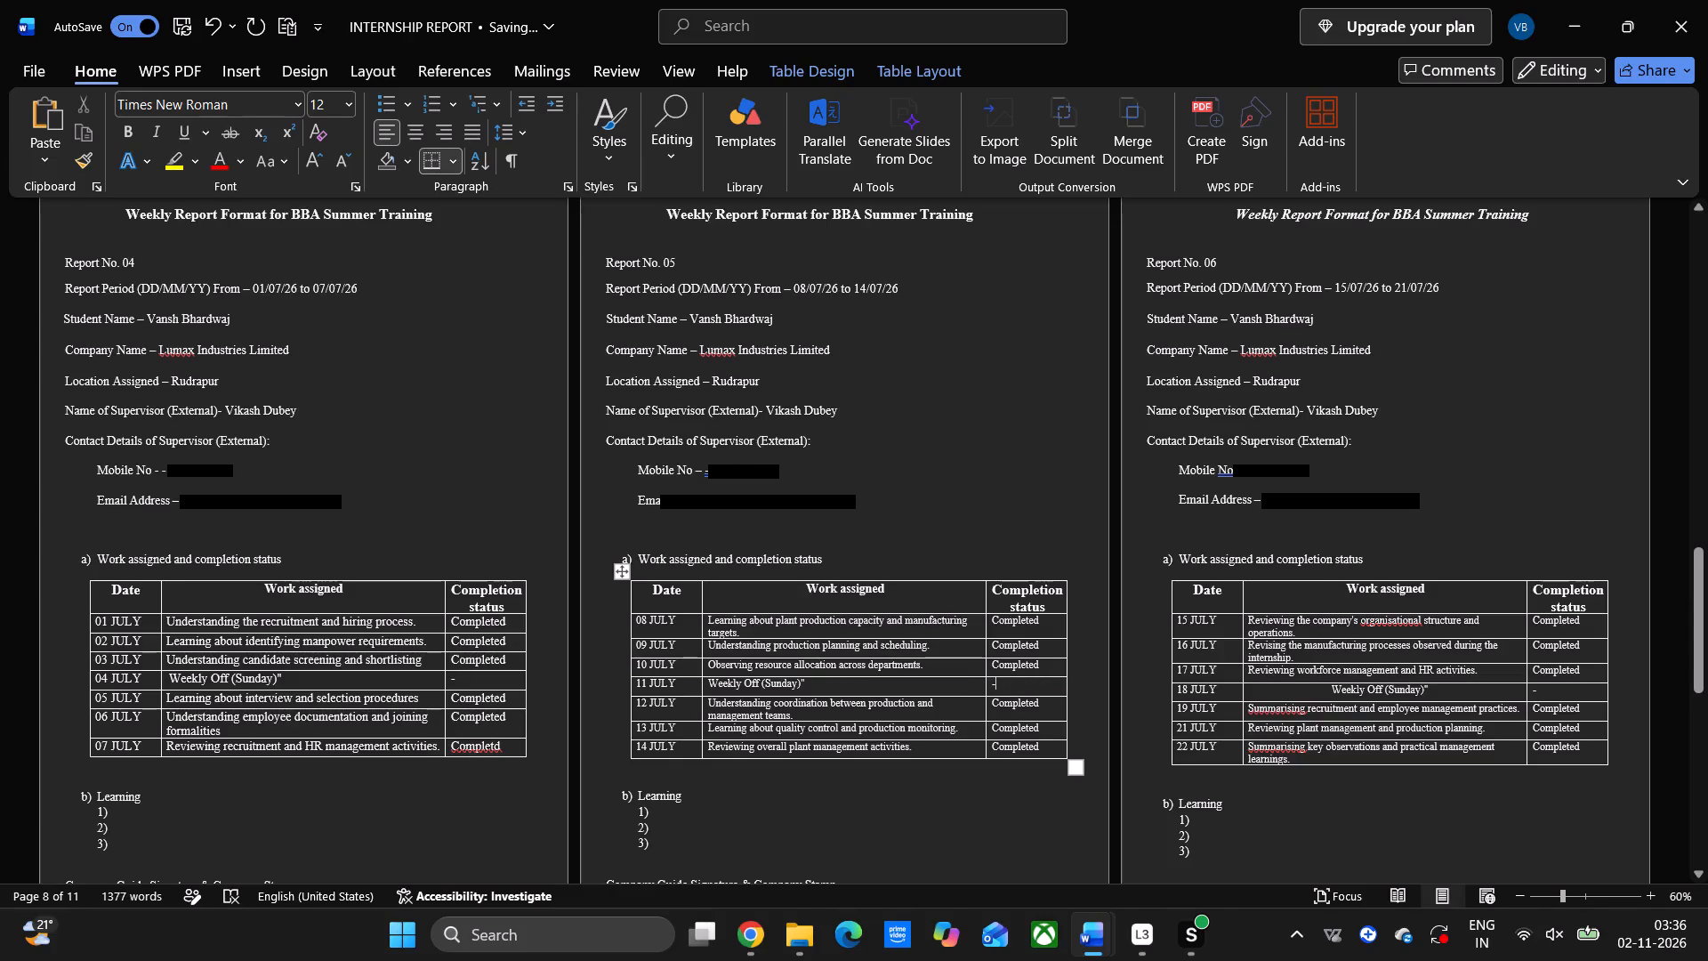
Narrow the Completion status column of Report No. 01's work table so its heading wraps onto two lines.
{"action": "scroll", "coordinate": [1118, 731], "scroll_direction": "up", "scroll_amount": 4}
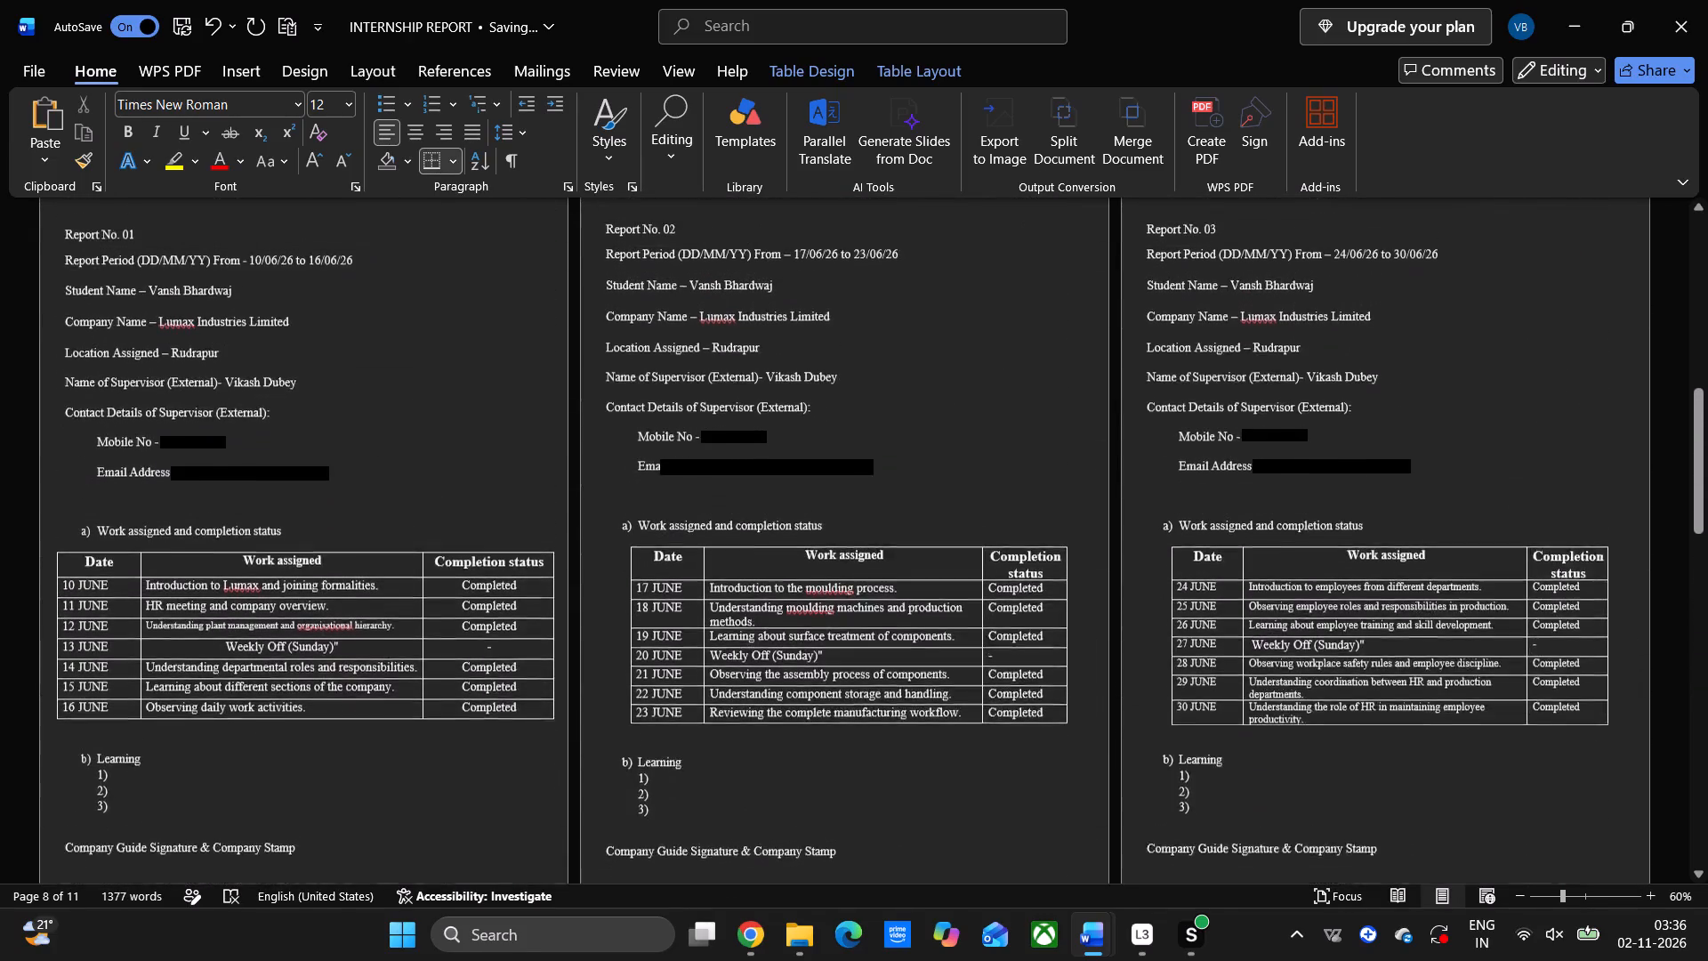
{"action": "scroll", "coordinate": [1118, 731], "scroll_direction": "up", "scroll_amount": 2}
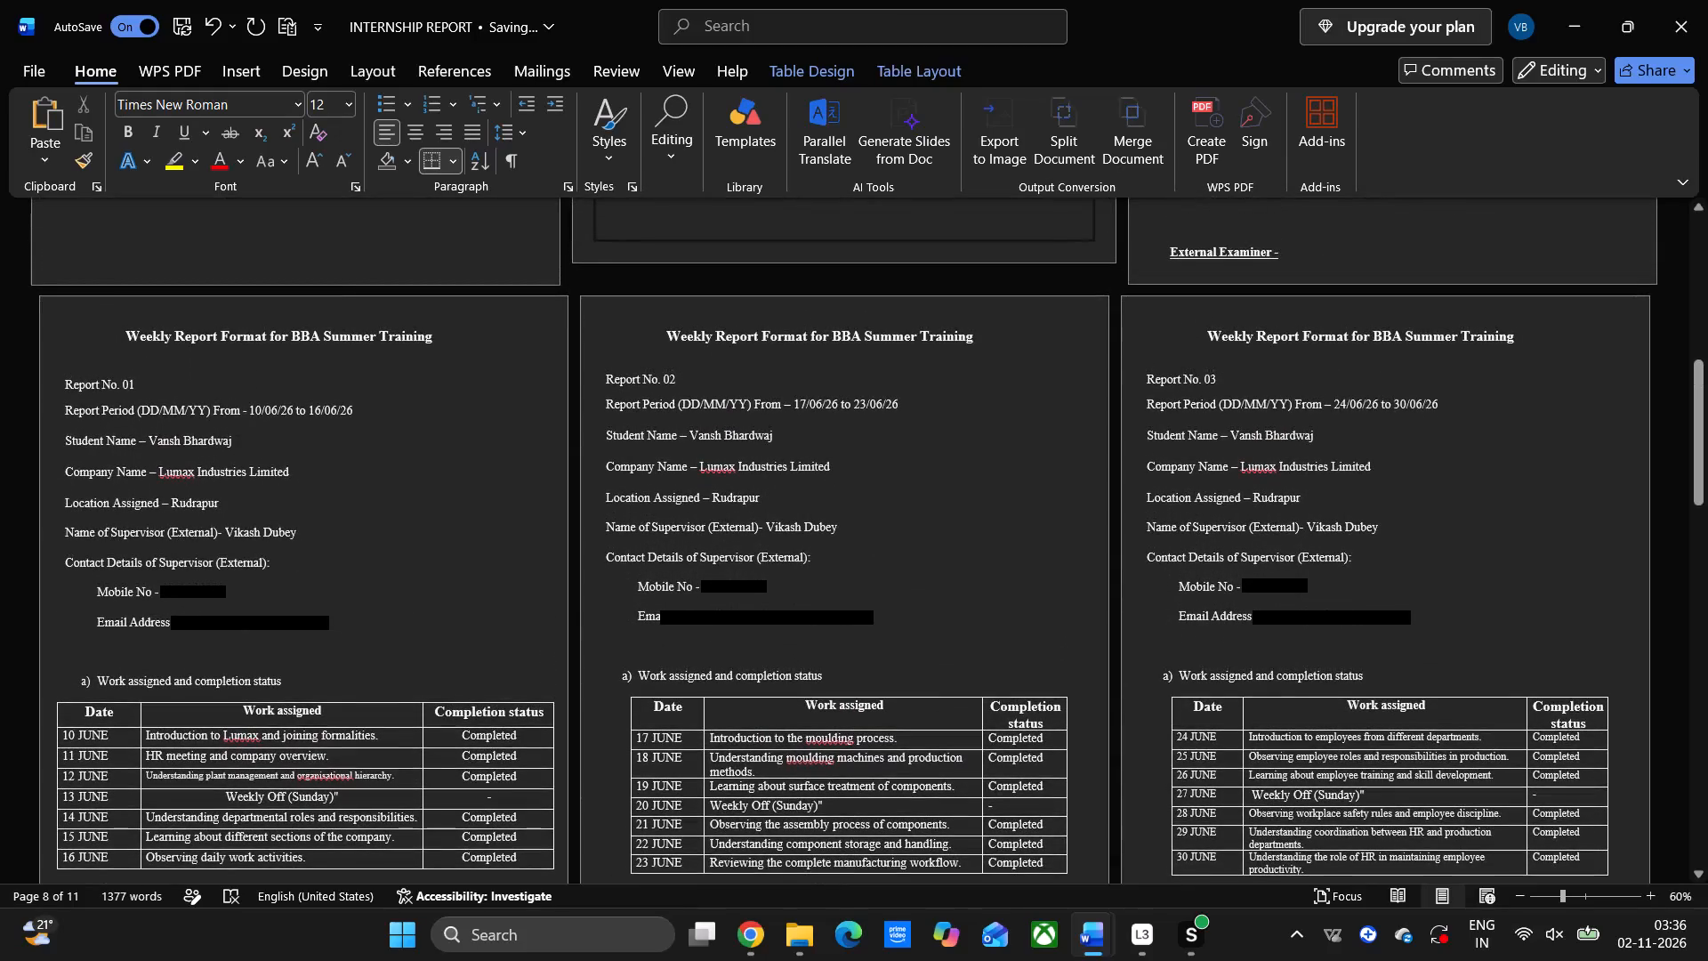
{"action": "left_click_drag", "start_coordinate": [416, 714], "coordinate": [439, 714]}
{"action": "left_click", "coordinate": [418, 719]}
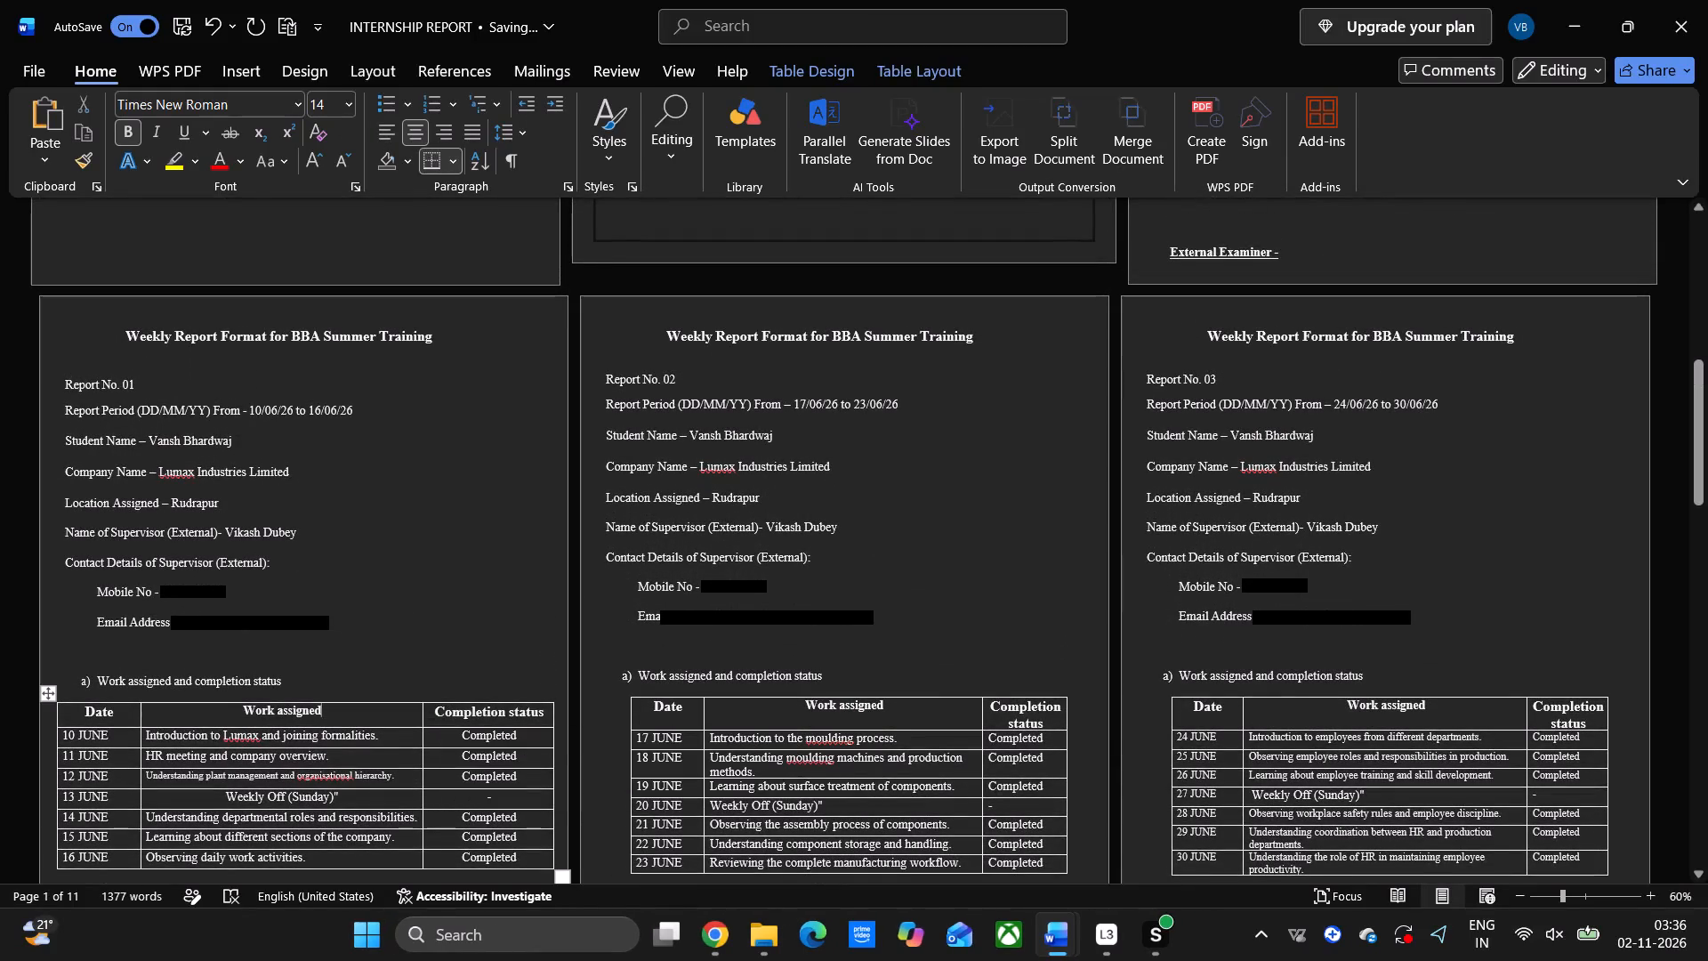
{"action": "left_click_drag", "start_coordinate": [421, 720], "coordinate": [440, 720]}
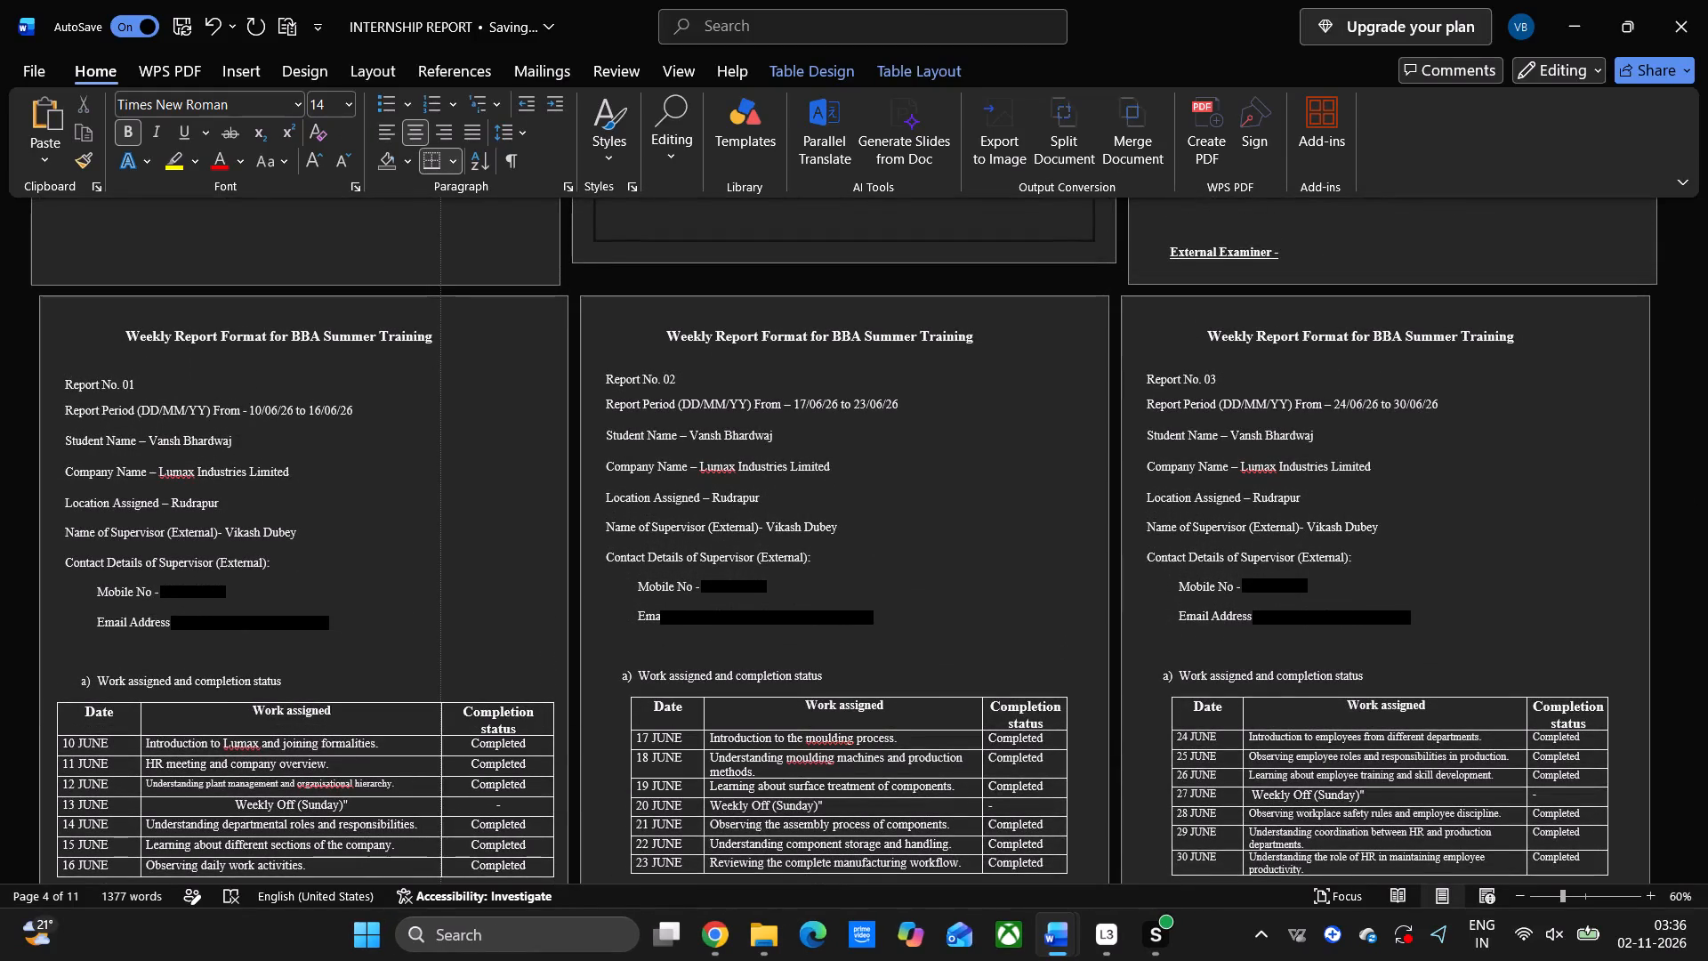
{"action": "left_click_drag", "start_coordinate": [440, 720], "coordinate": [475, 721]}
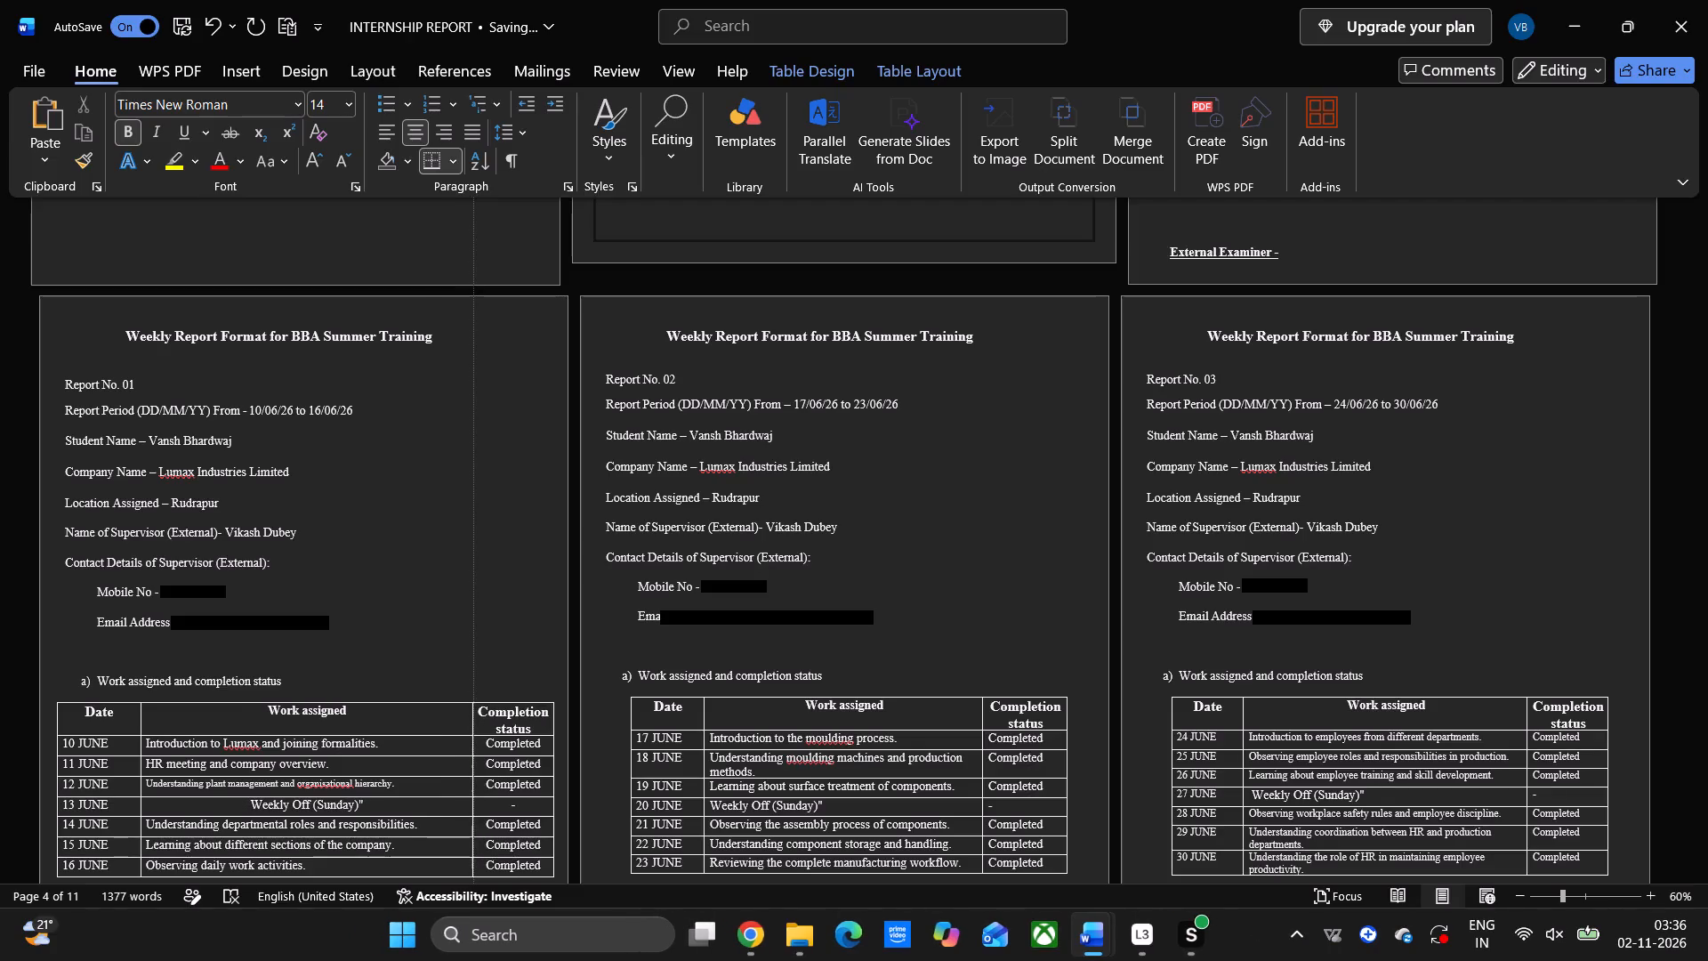
{"action": "left_click_drag", "start_coordinate": [475, 721], "coordinate": [460, 719]}
Review the whole internship report, from the weekly report tables and intern score card back to the cover and registration pages.
{"action": "scroll", "coordinate": [460, 719], "scroll_direction": "down", "scroll_amount": 2}
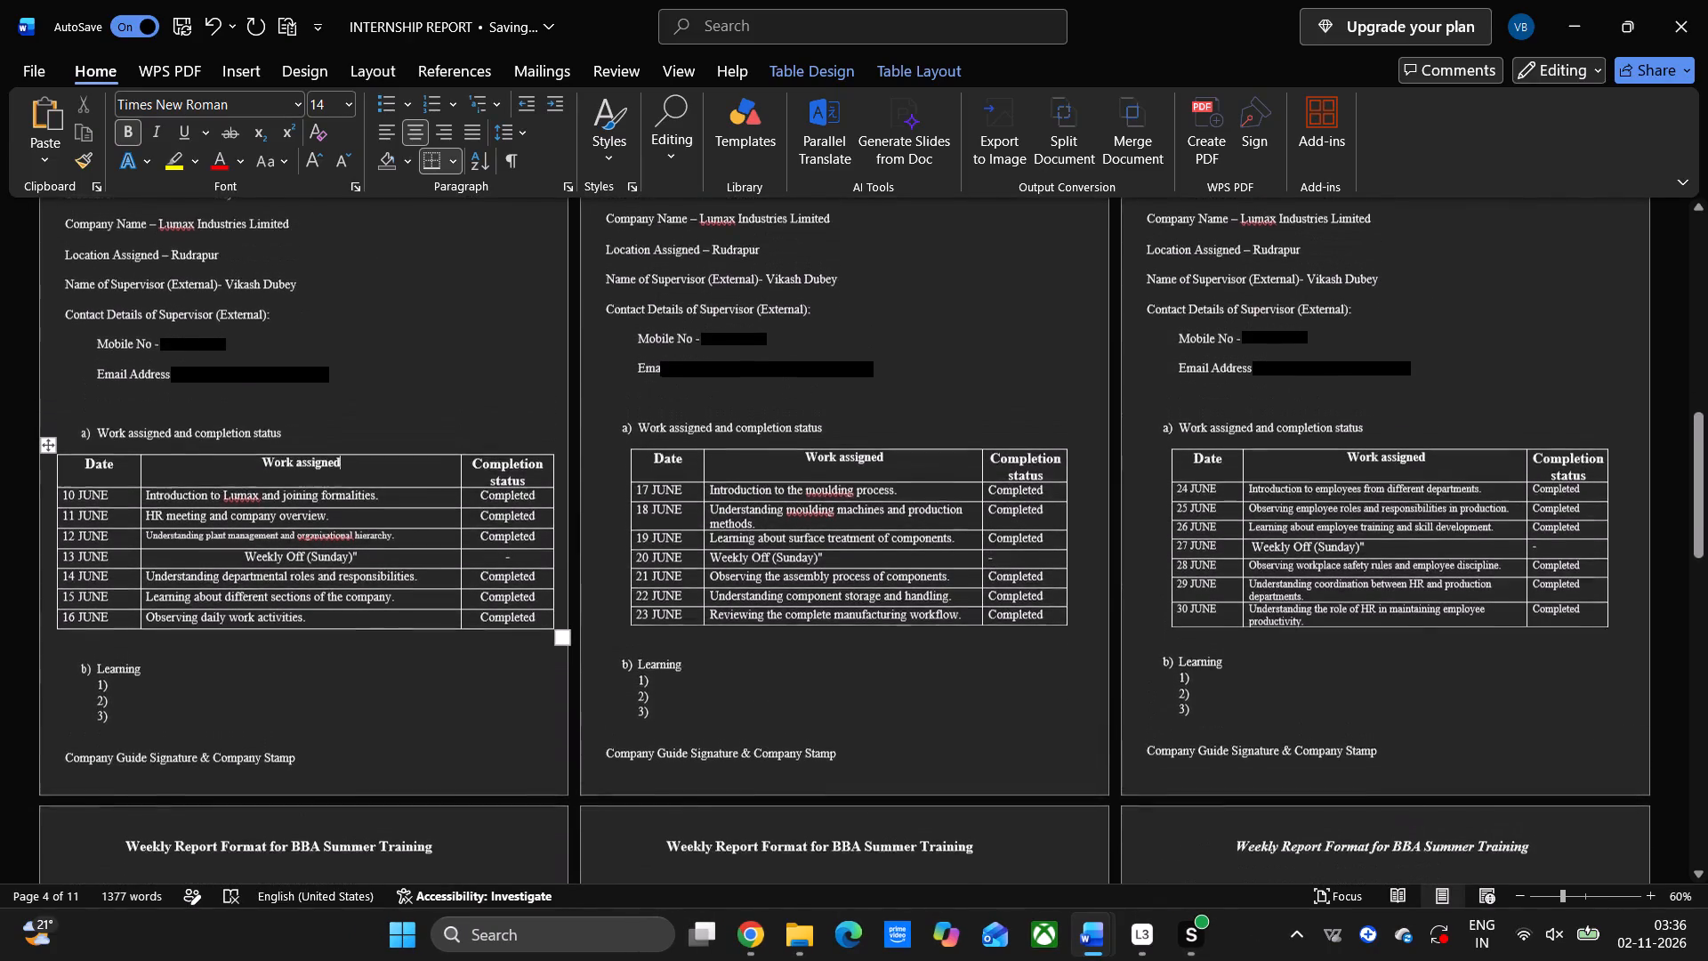
{"action": "scroll", "coordinate": [460, 719], "scroll_direction": "up", "scroll_amount": 2}
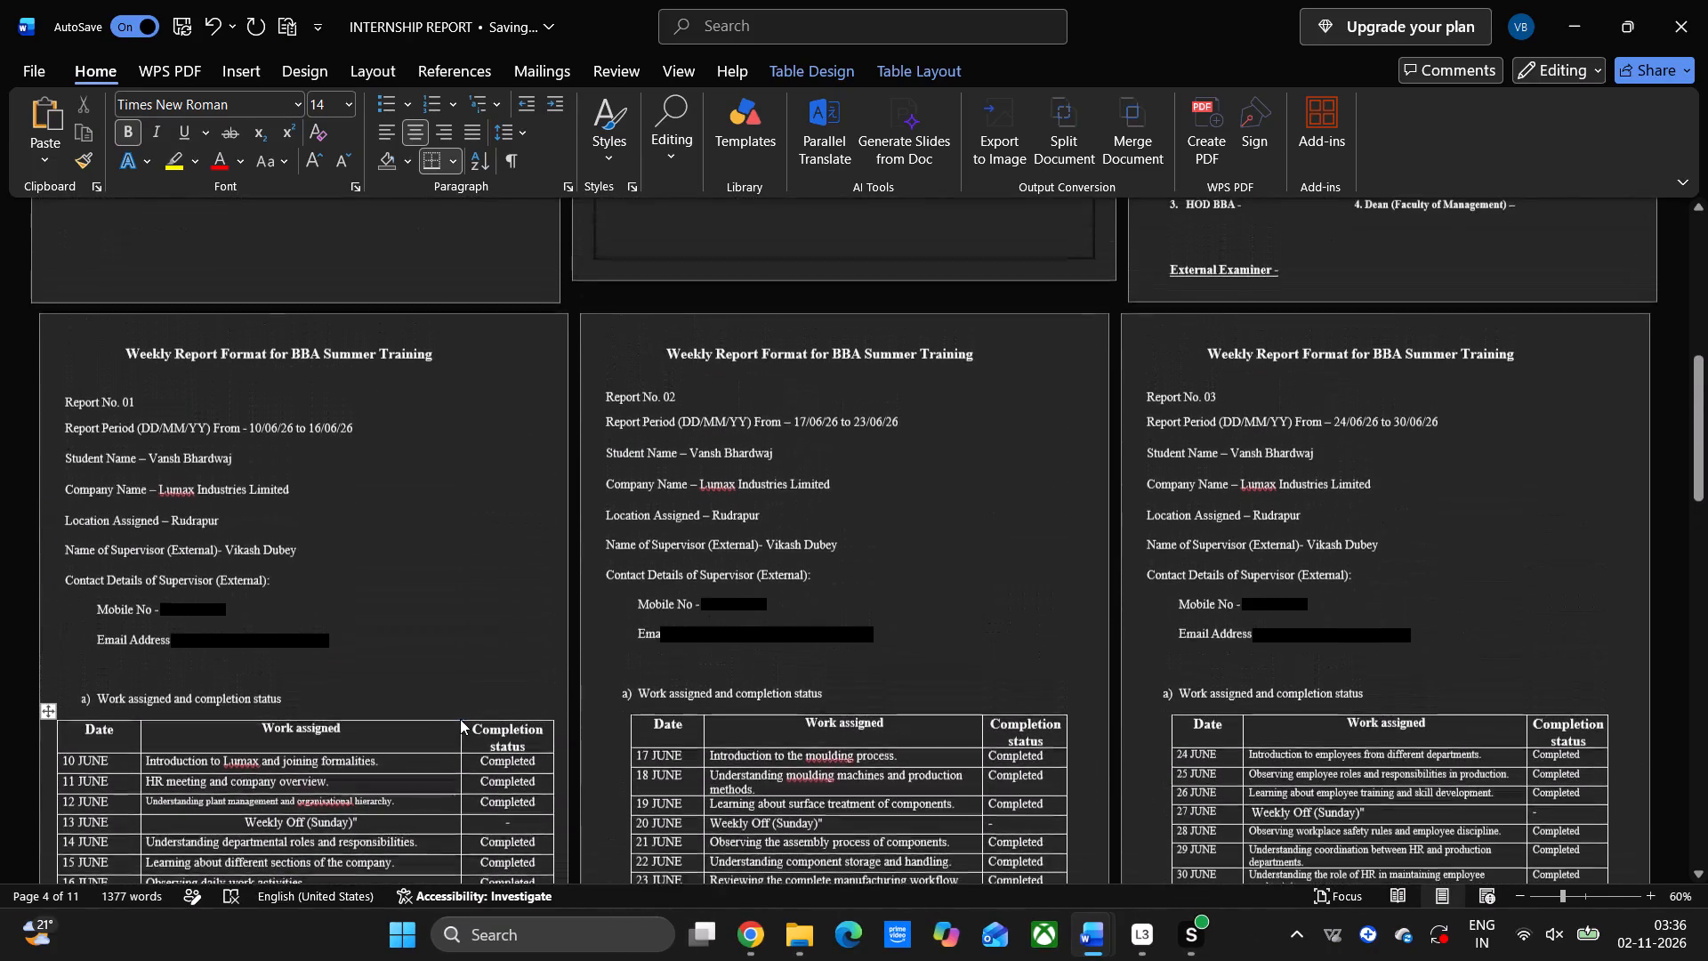
{"action": "scroll", "coordinate": [460, 719], "scroll_direction": "up", "scroll_amount": 1}
{"action": "scroll", "coordinate": [286, 553], "scroll_direction": "down", "scroll_amount": 2}
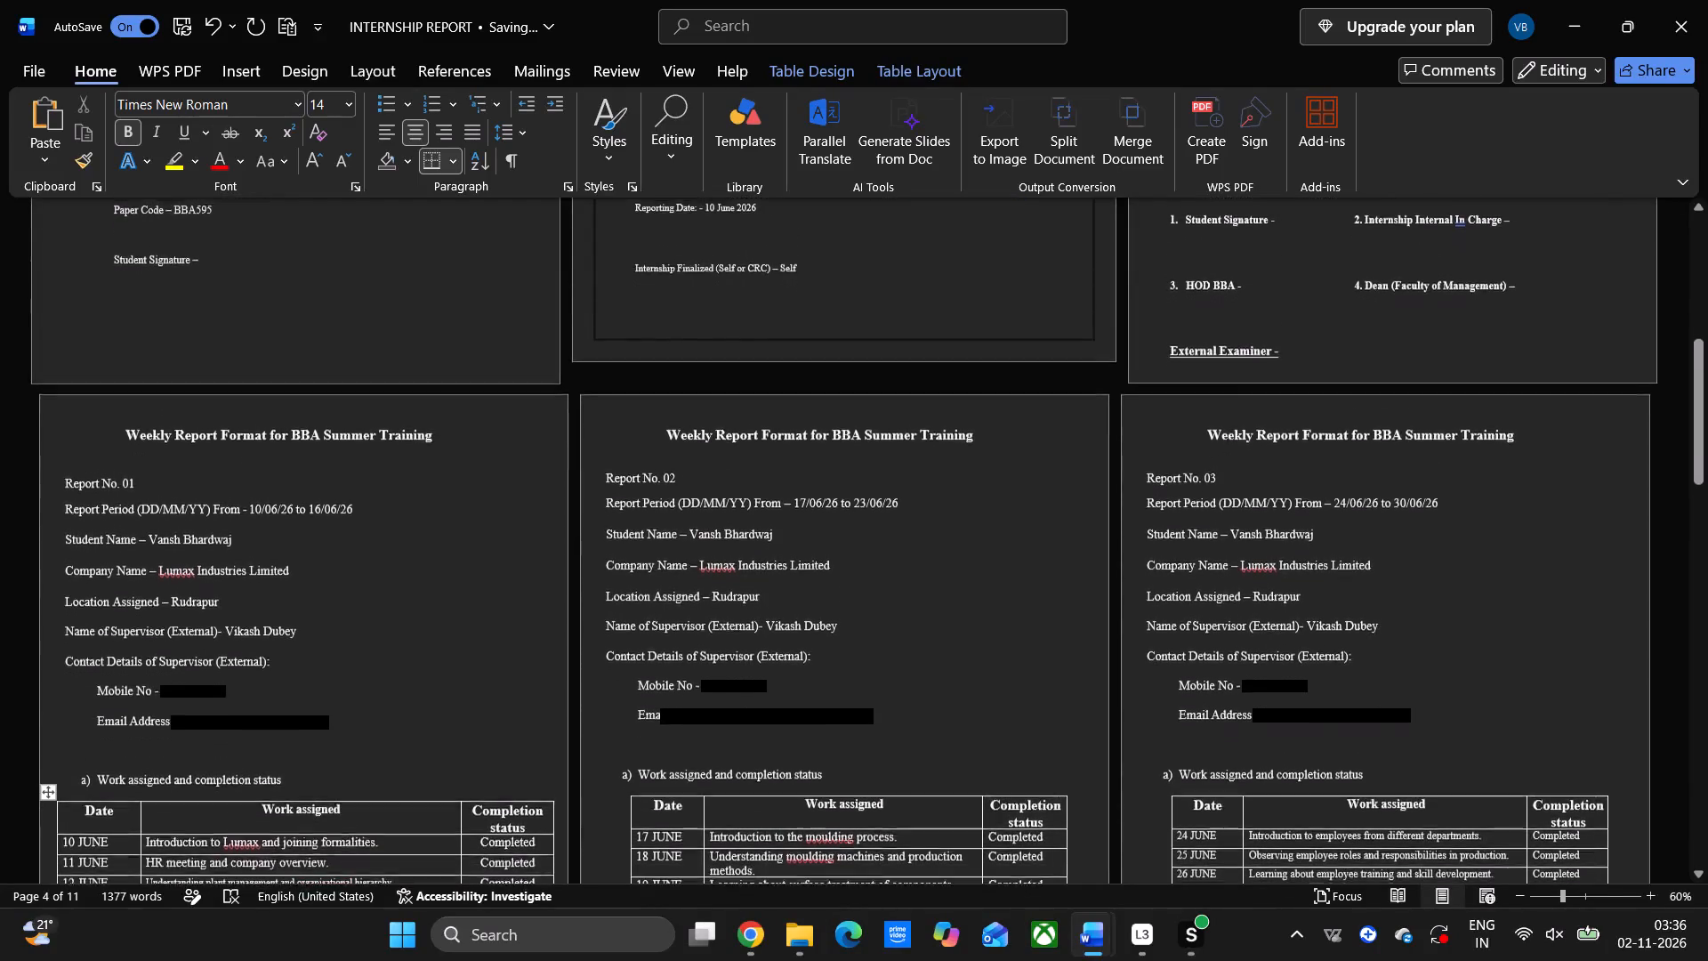
{"action": "scroll", "coordinate": [286, 553], "scroll_direction": "down", "scroll_amount": 3}
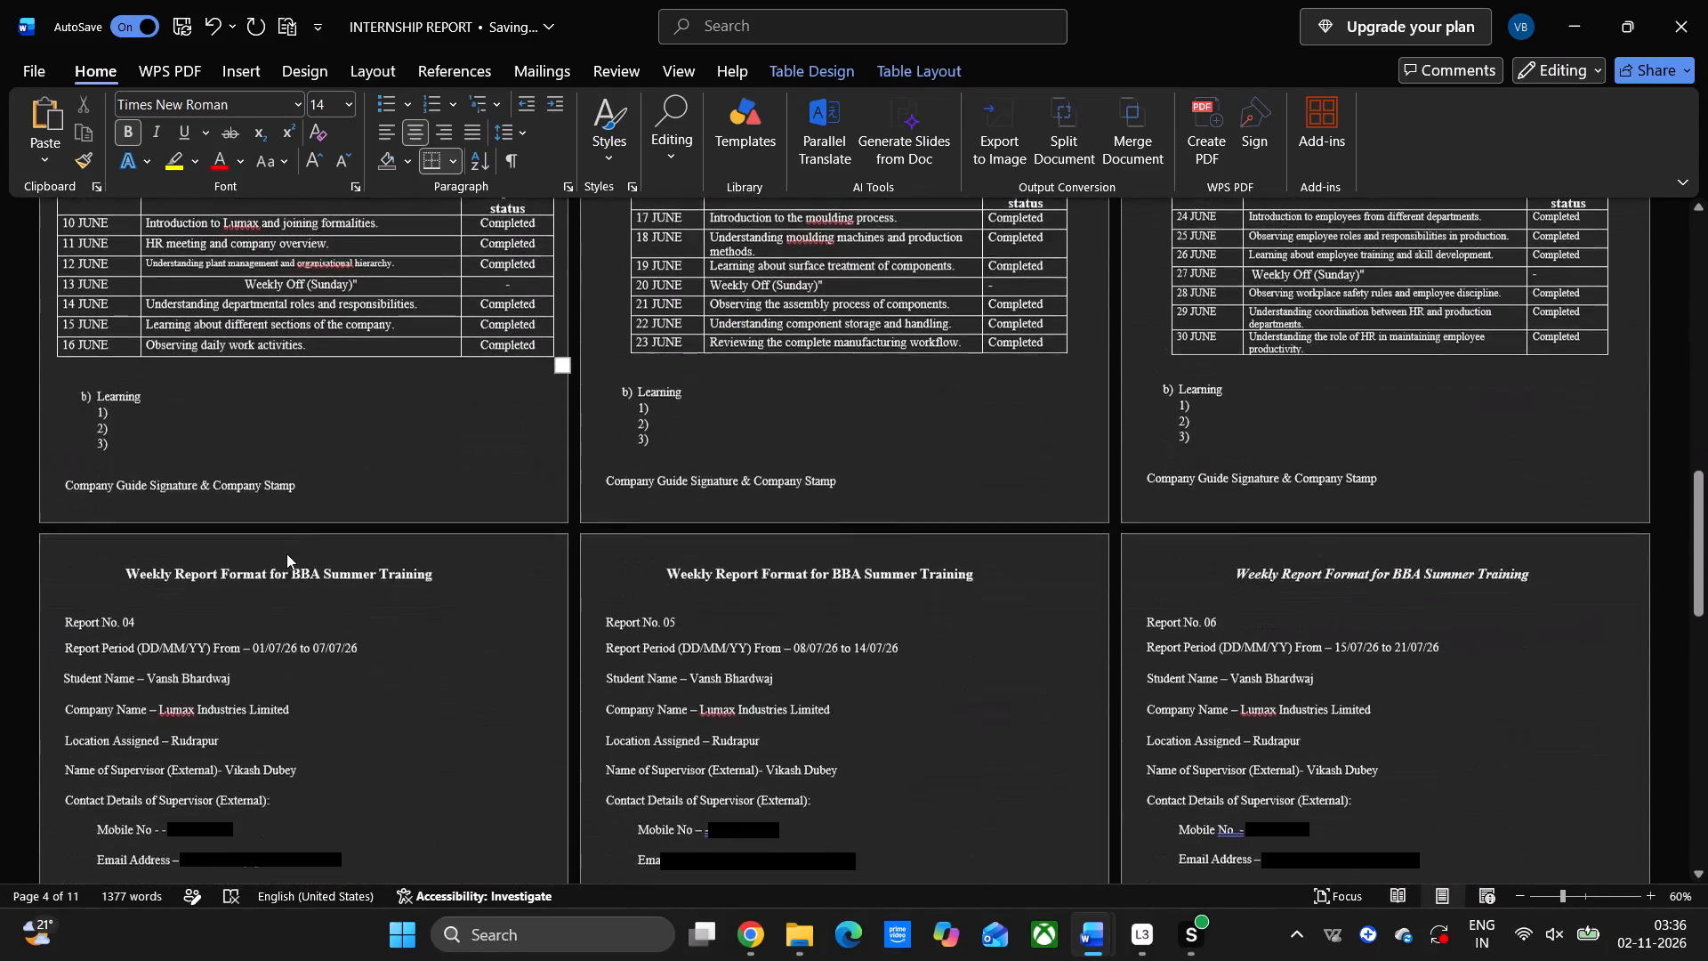
{"action": "scroll", "coordinate": [286, 553], "scroll_direction": "down", "scroll_amount": 2}
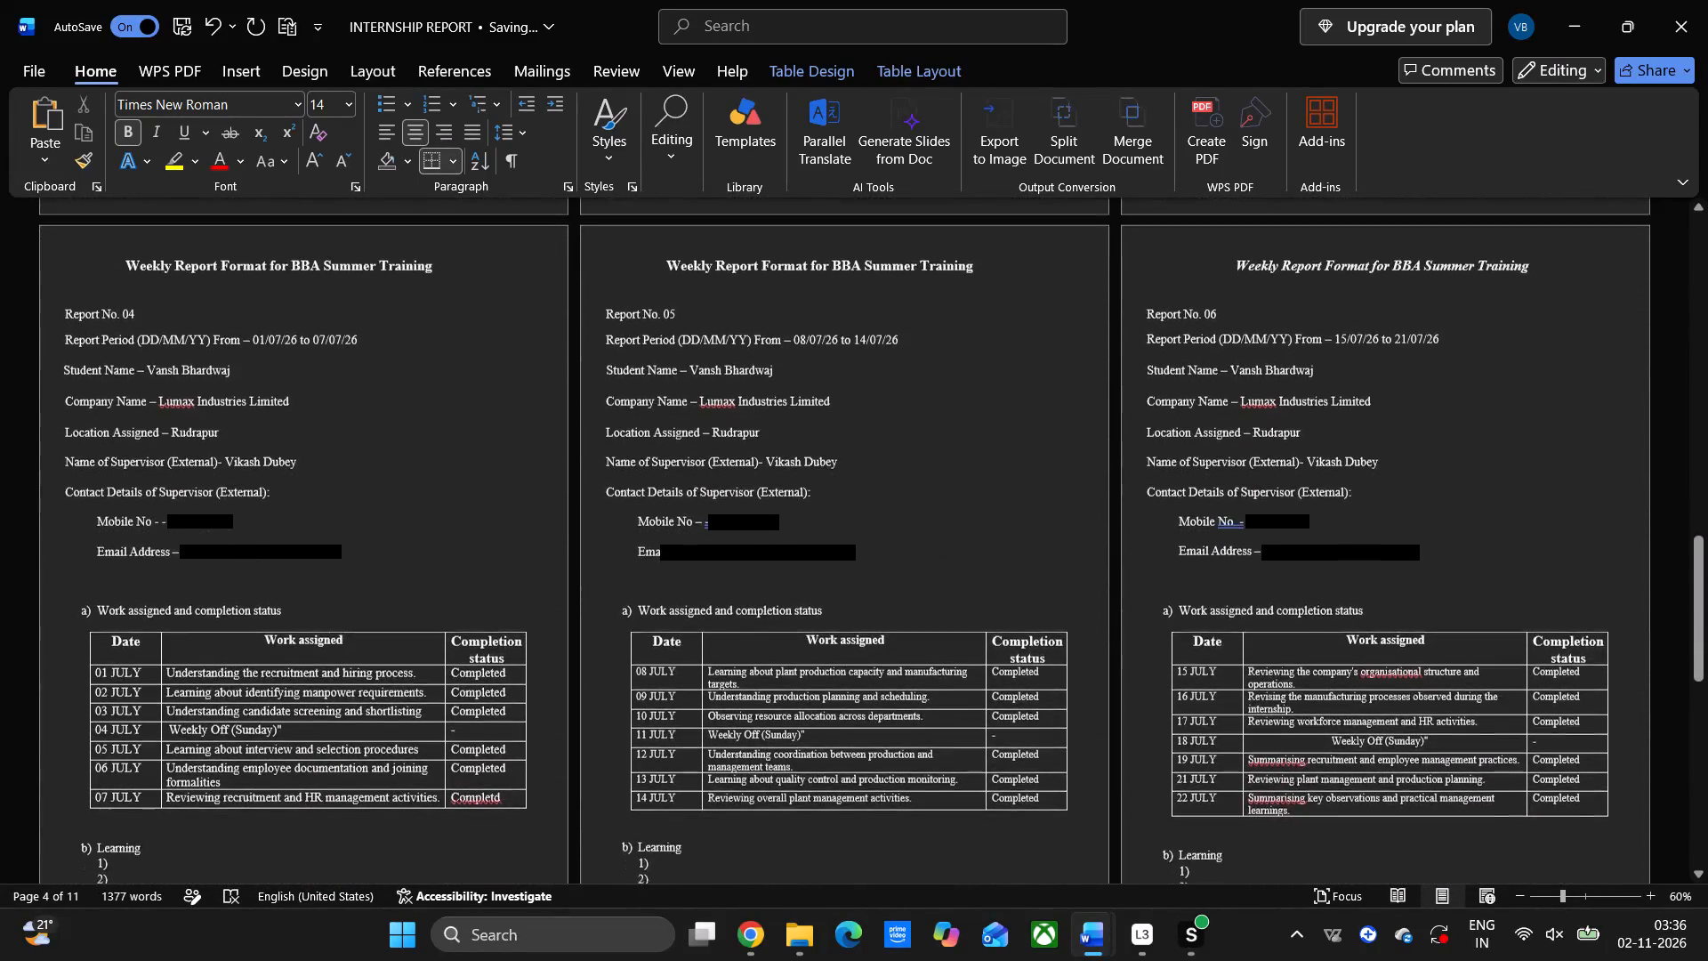
{"action": "scroll", "coordinate": [286, 553], "scroll_direction": "down", "scroll_amount": 3}
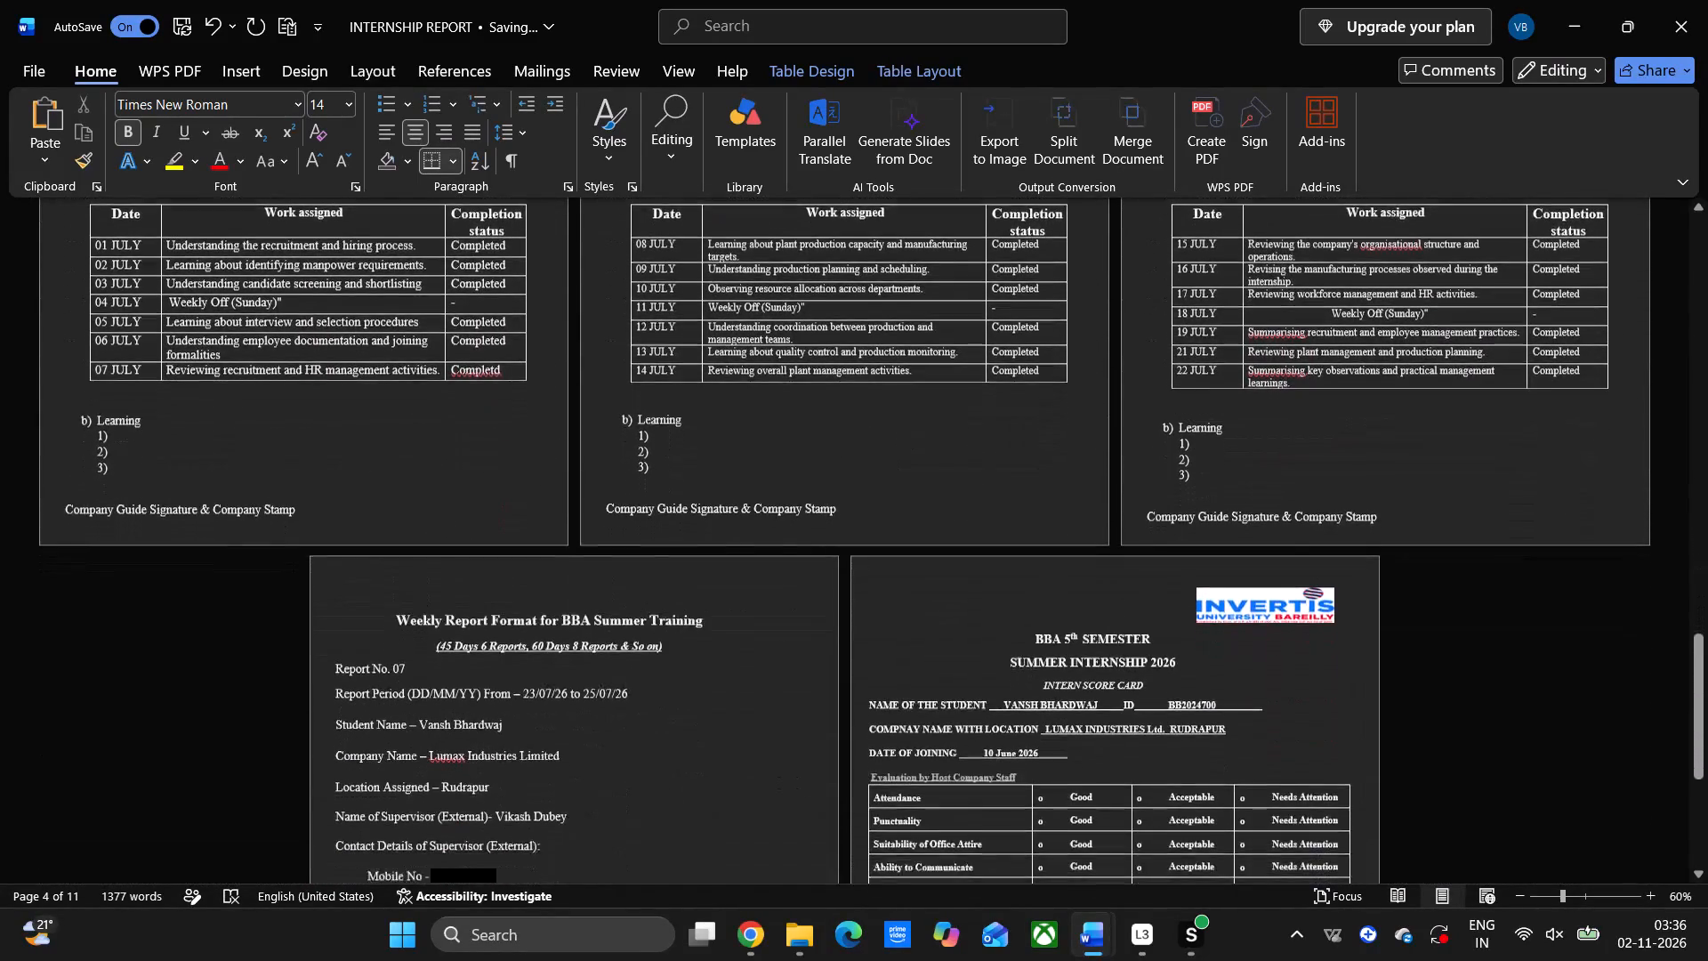
{"action": "scroll", "coordinate": [286, 553], "scroll_direction": "down", "scroll_amount": 2}
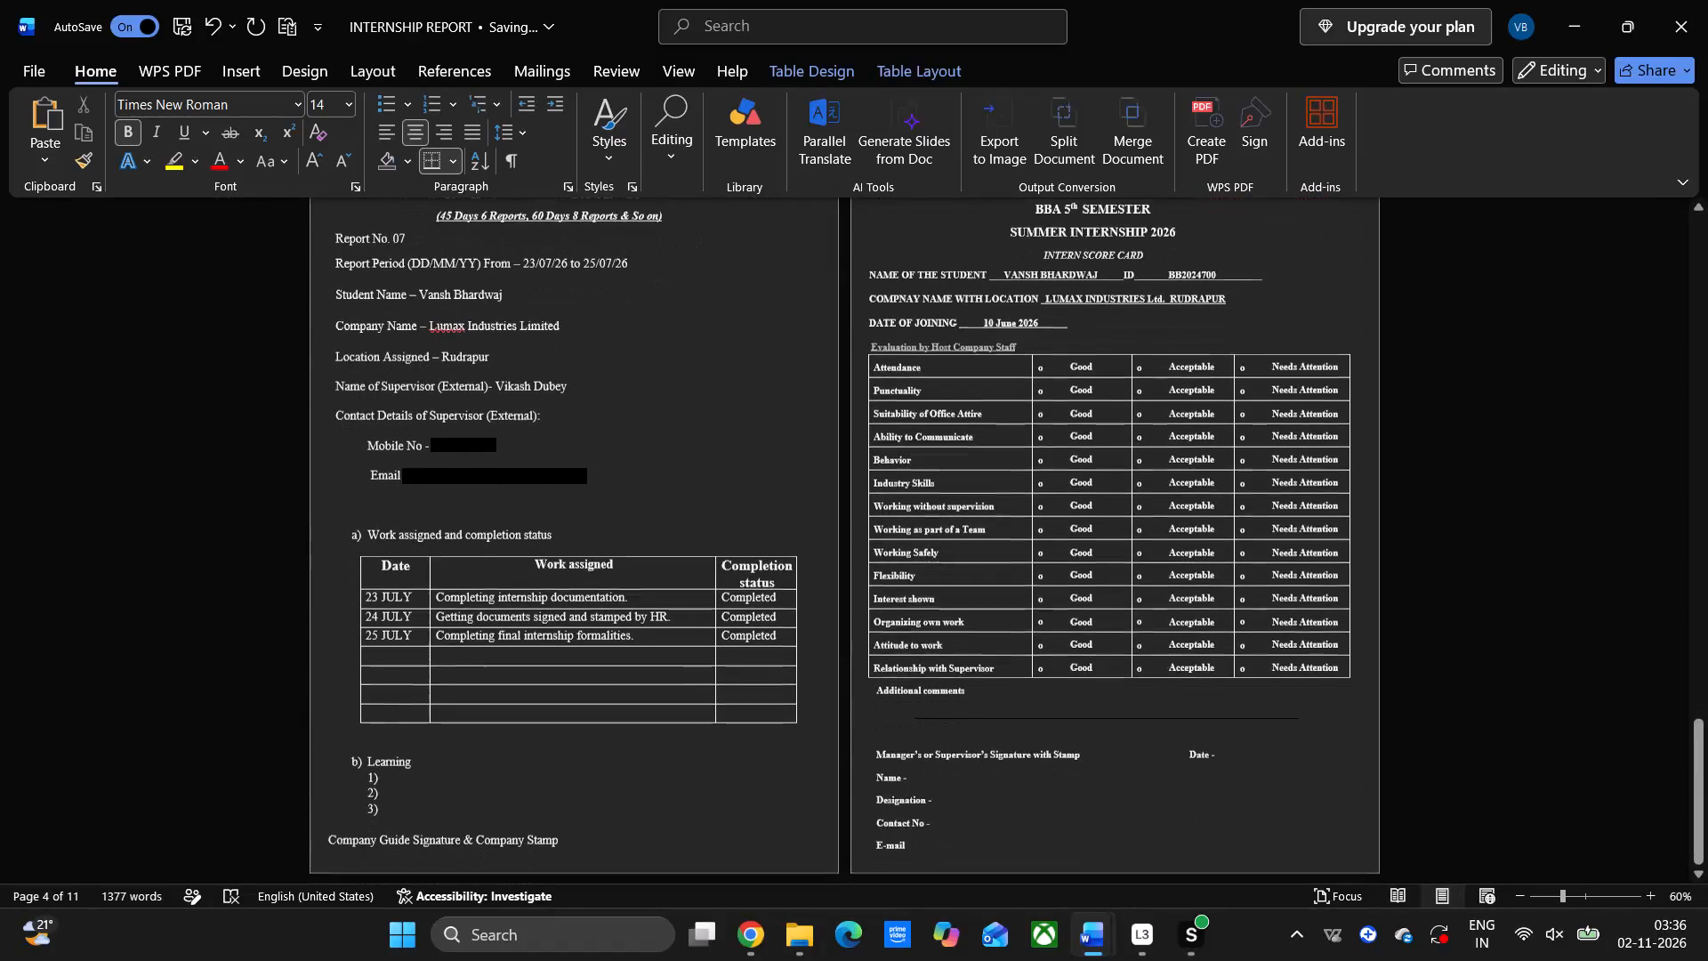
{"action": "scroll", "coordinate": [286, 553], "scroll_direction": "down", "scroll_amount": 2}
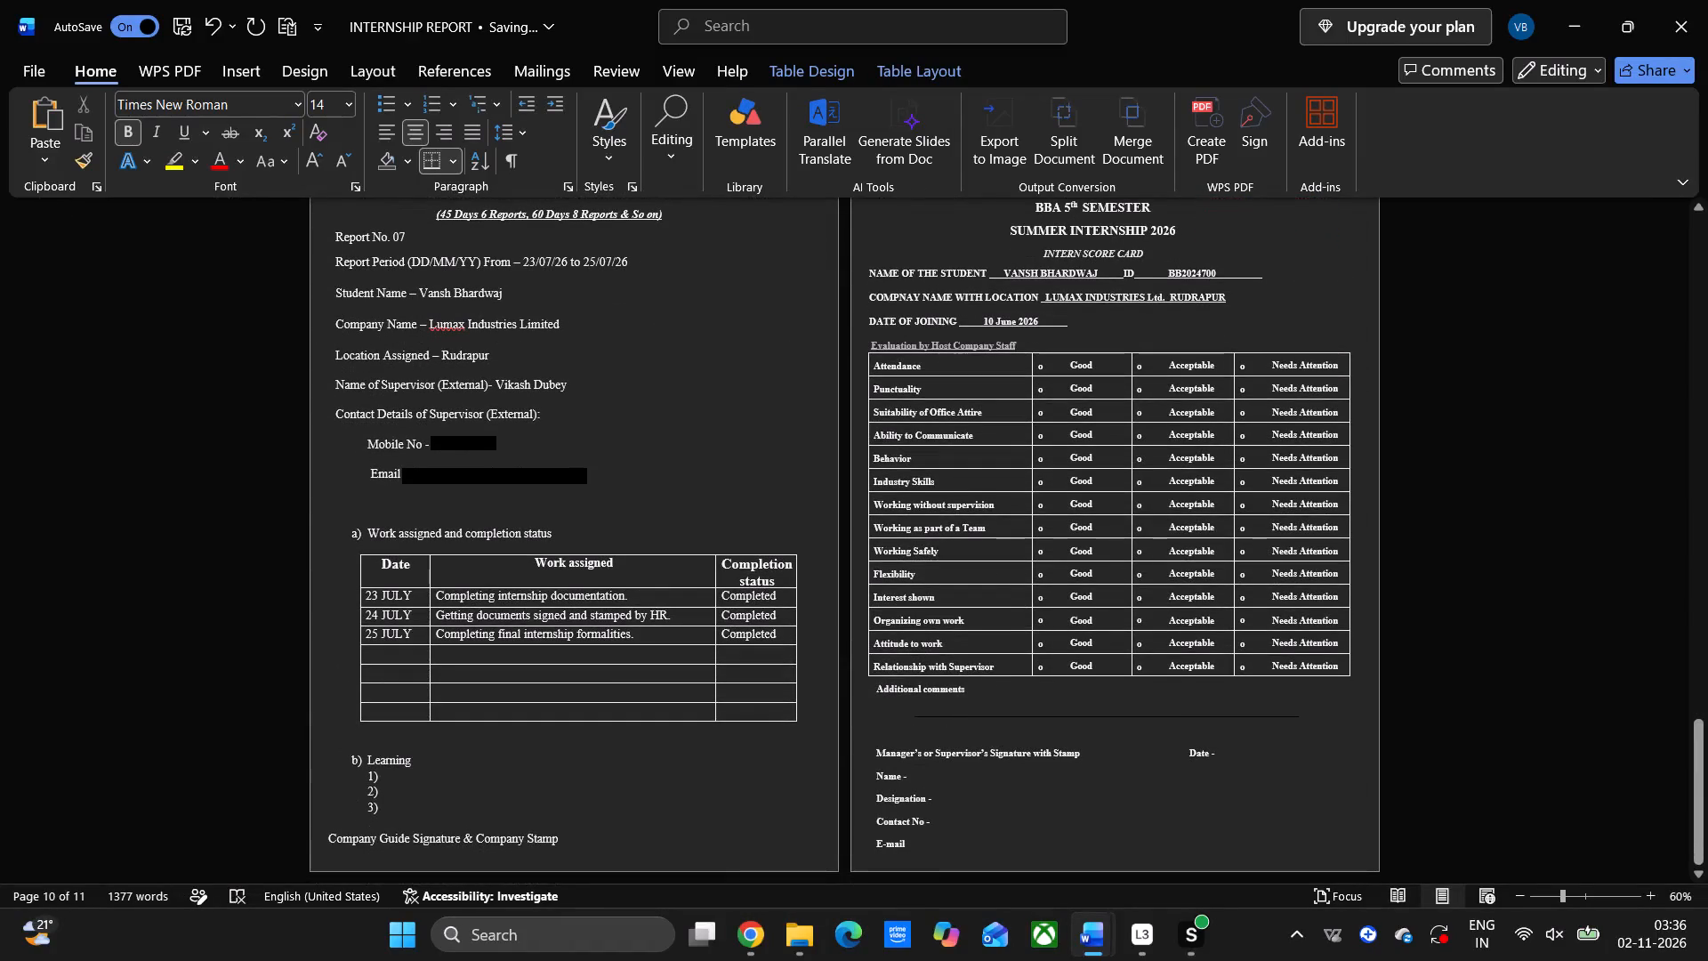
{"action": "left_click", "coordinate": [949, 776]}
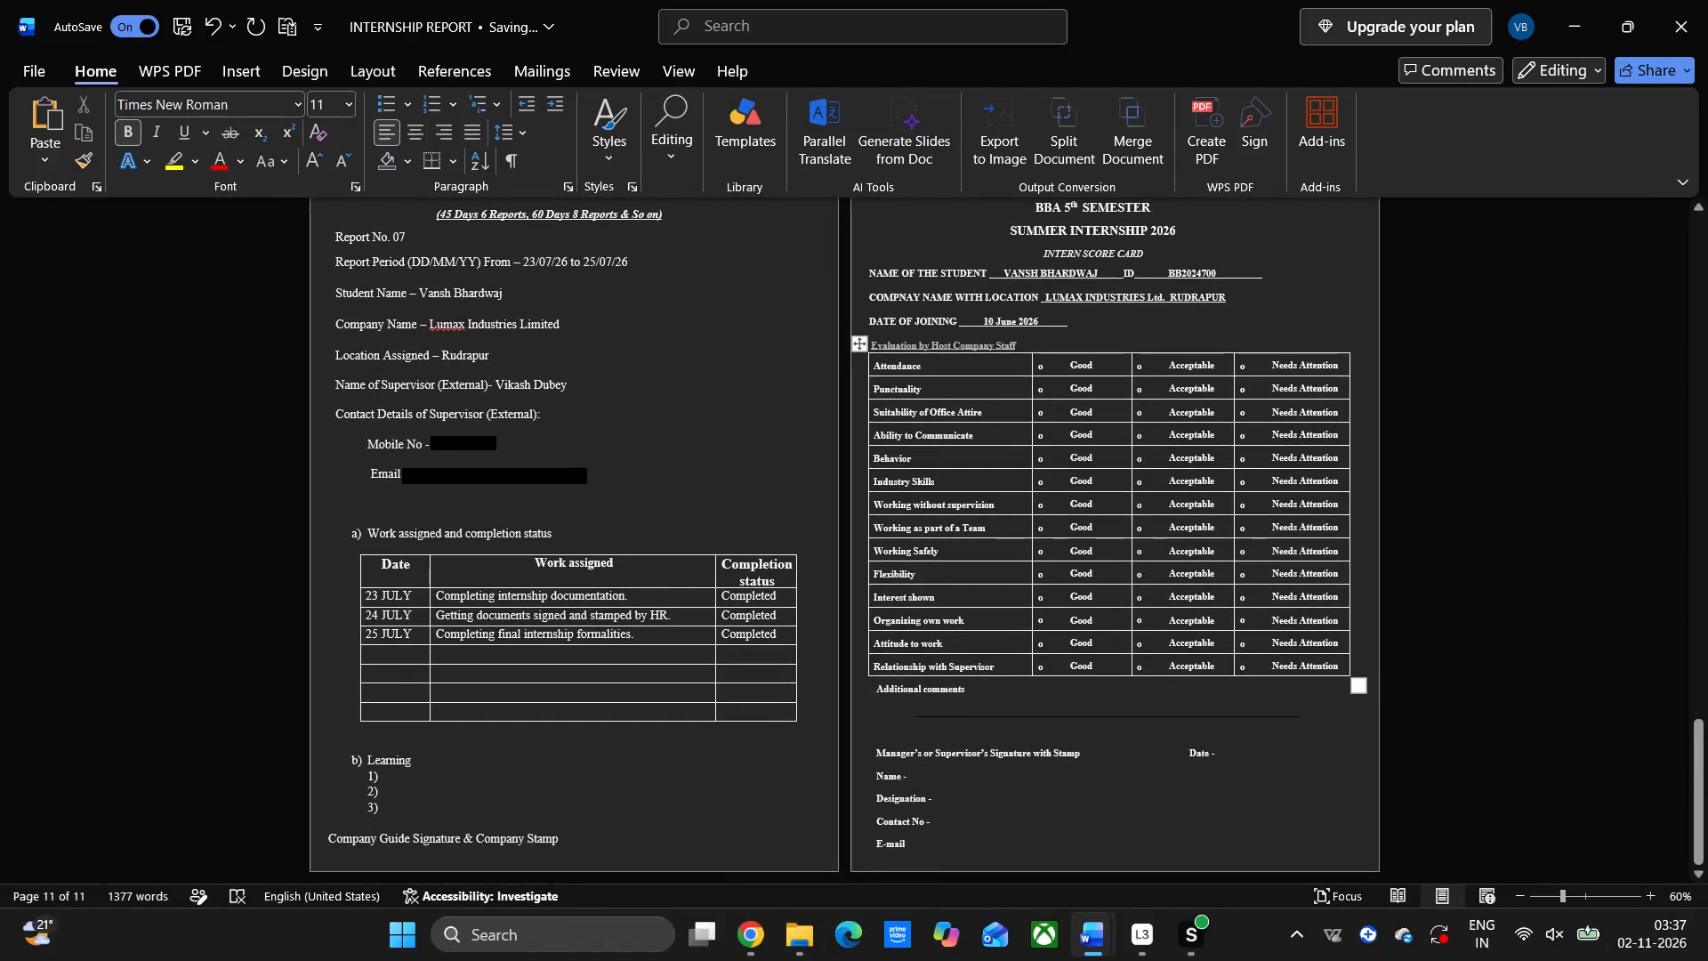
{"action": "scroll", "coordinate": [1048, 548], "scroll_direction": "up", "scroll_amount": 1}
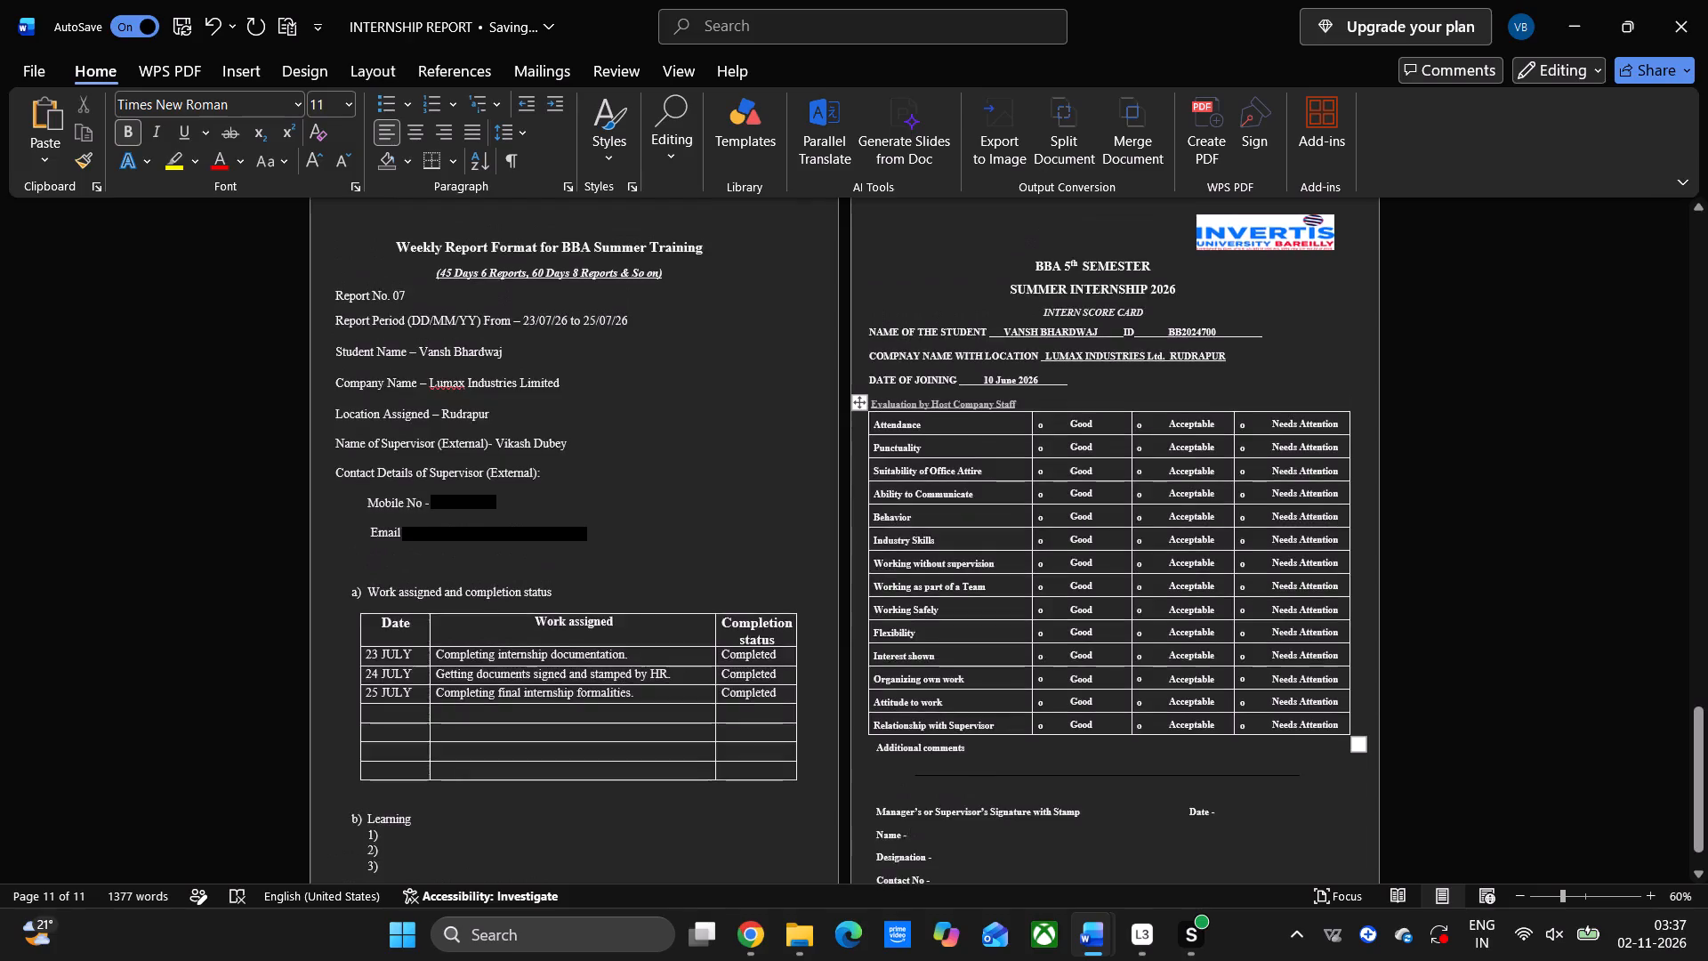
{"action": "scroll", "coordinate": [1048, 548], "scroll_direction": "up", "scroll_amount": 1}
{"action": "scroll", "coordinate": [1048, 548], "scroll_direction": "down", "scroll_amount": 1}
{"action": "scroll", "coordinate": [1048, 548], "scroll_direction": "up", "scroll_amount": 1}
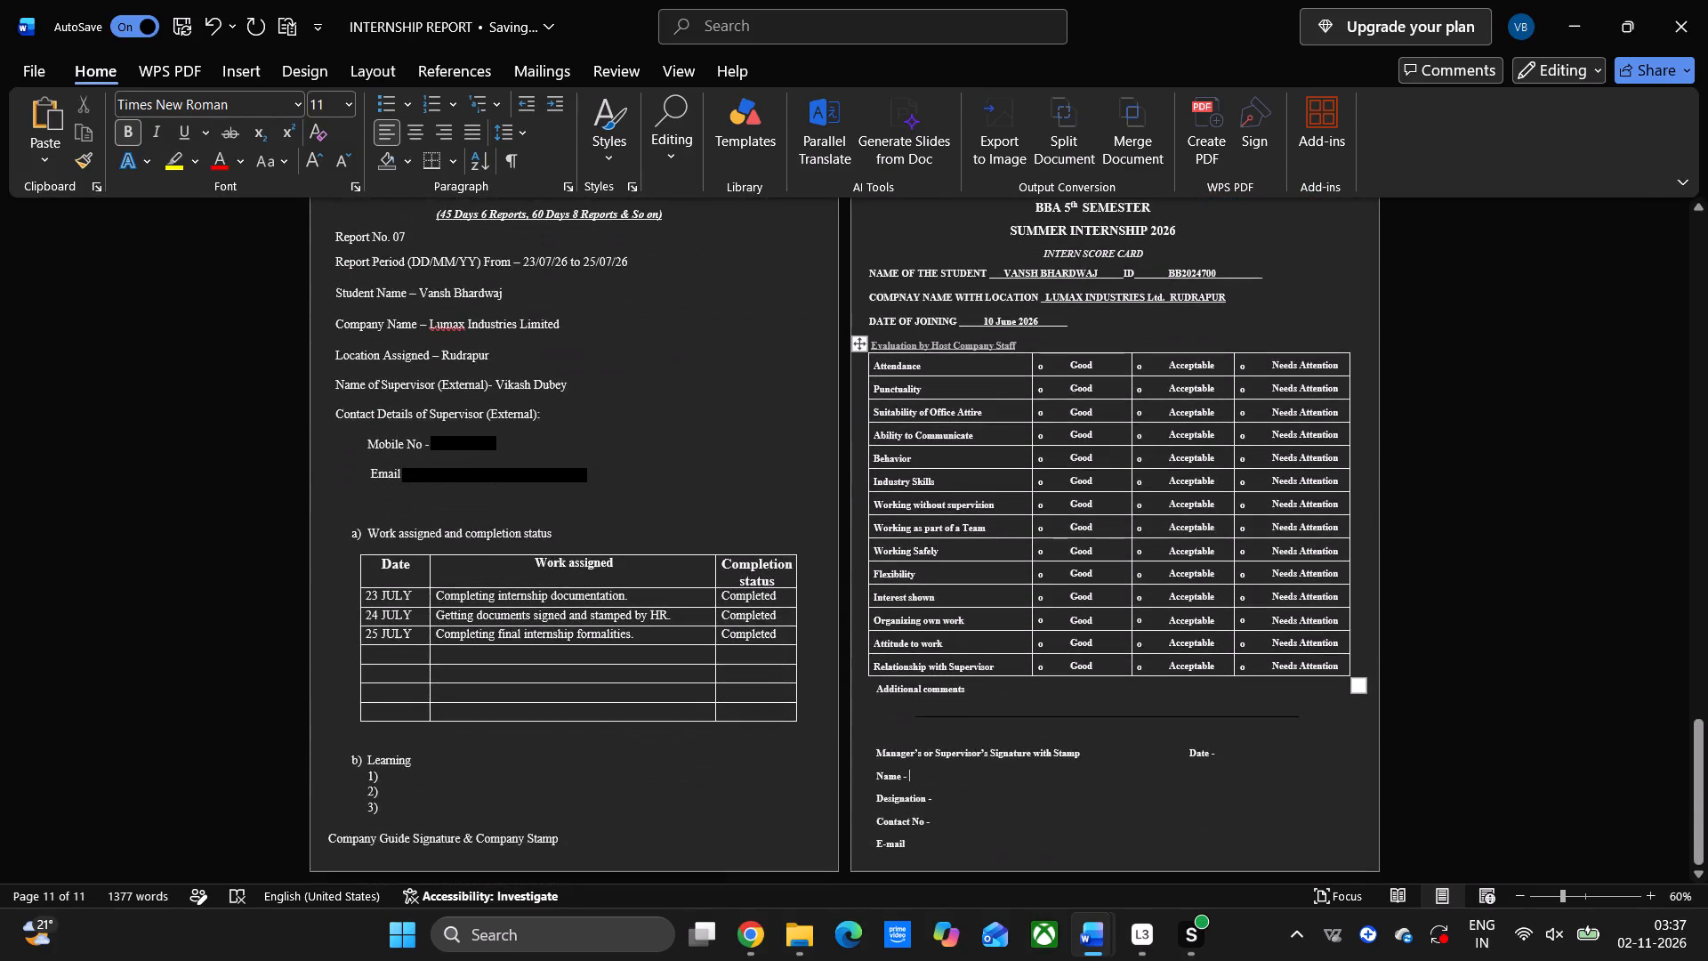
{"action": "scroll", "coordinate": [1048, 548], "scroll_direction": "up", "scroll_amount": 12}
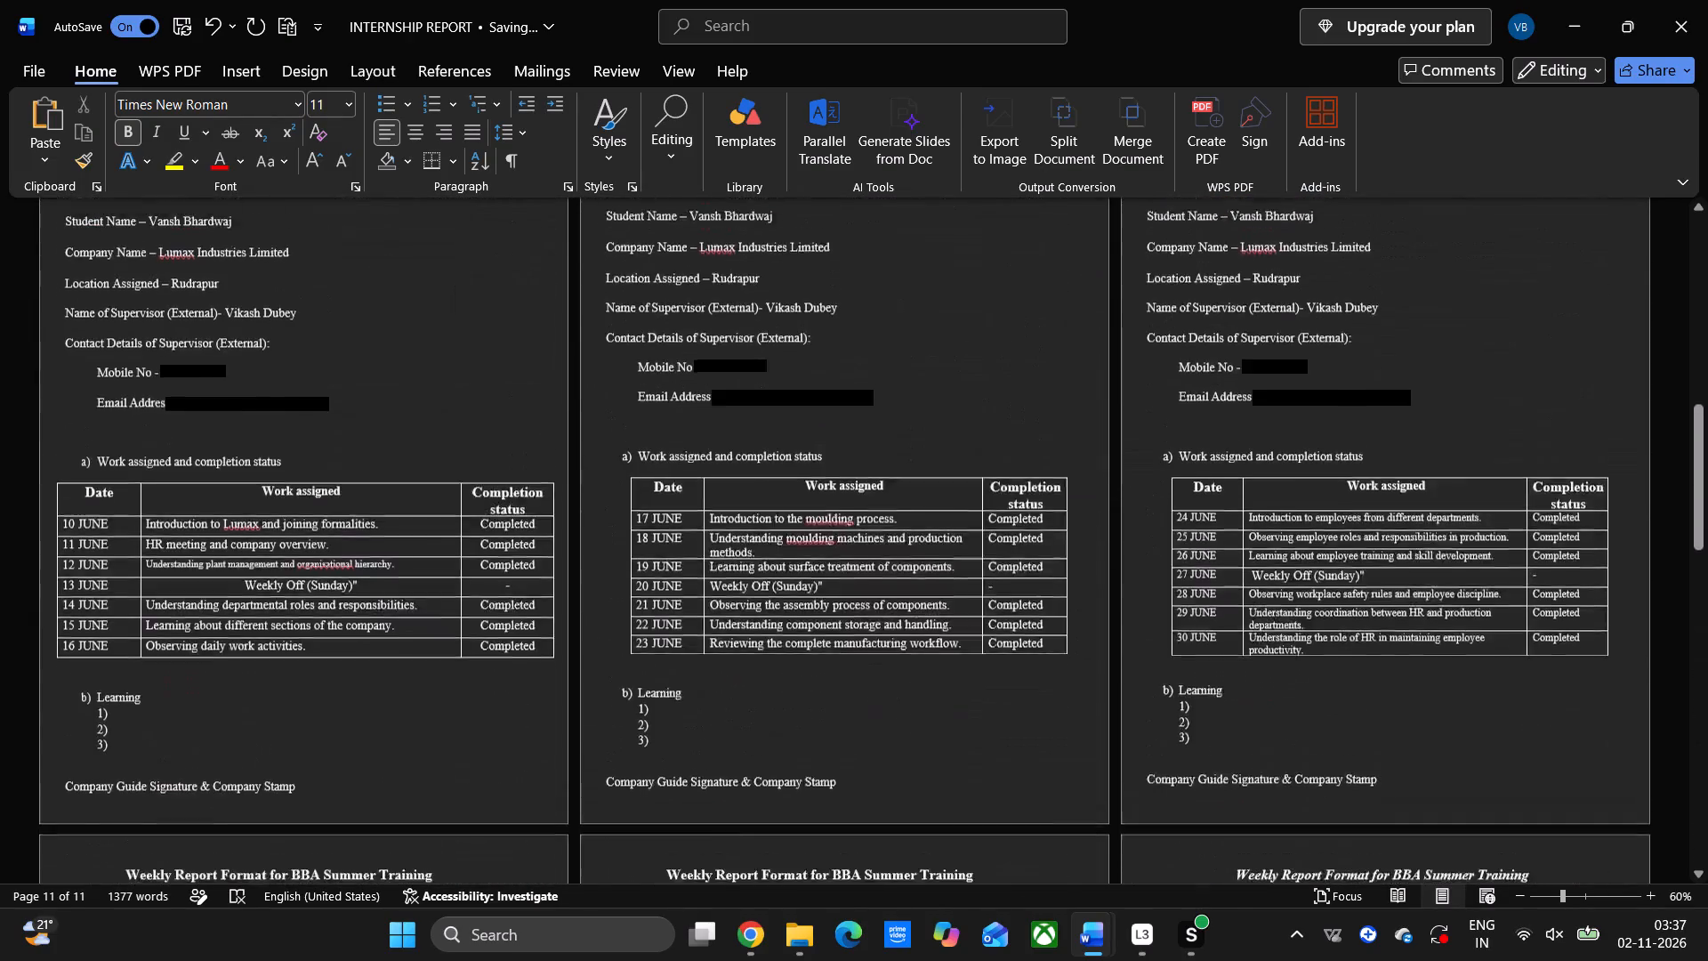
{"action": "scroll", "coordinate": [1048, 548], "scroll_direction": "up", "scroll_amount": 5}
{"action": "scroll", "coordinate": [1048, 548], "scroll_direction": "down", "scroll_amount": 1}
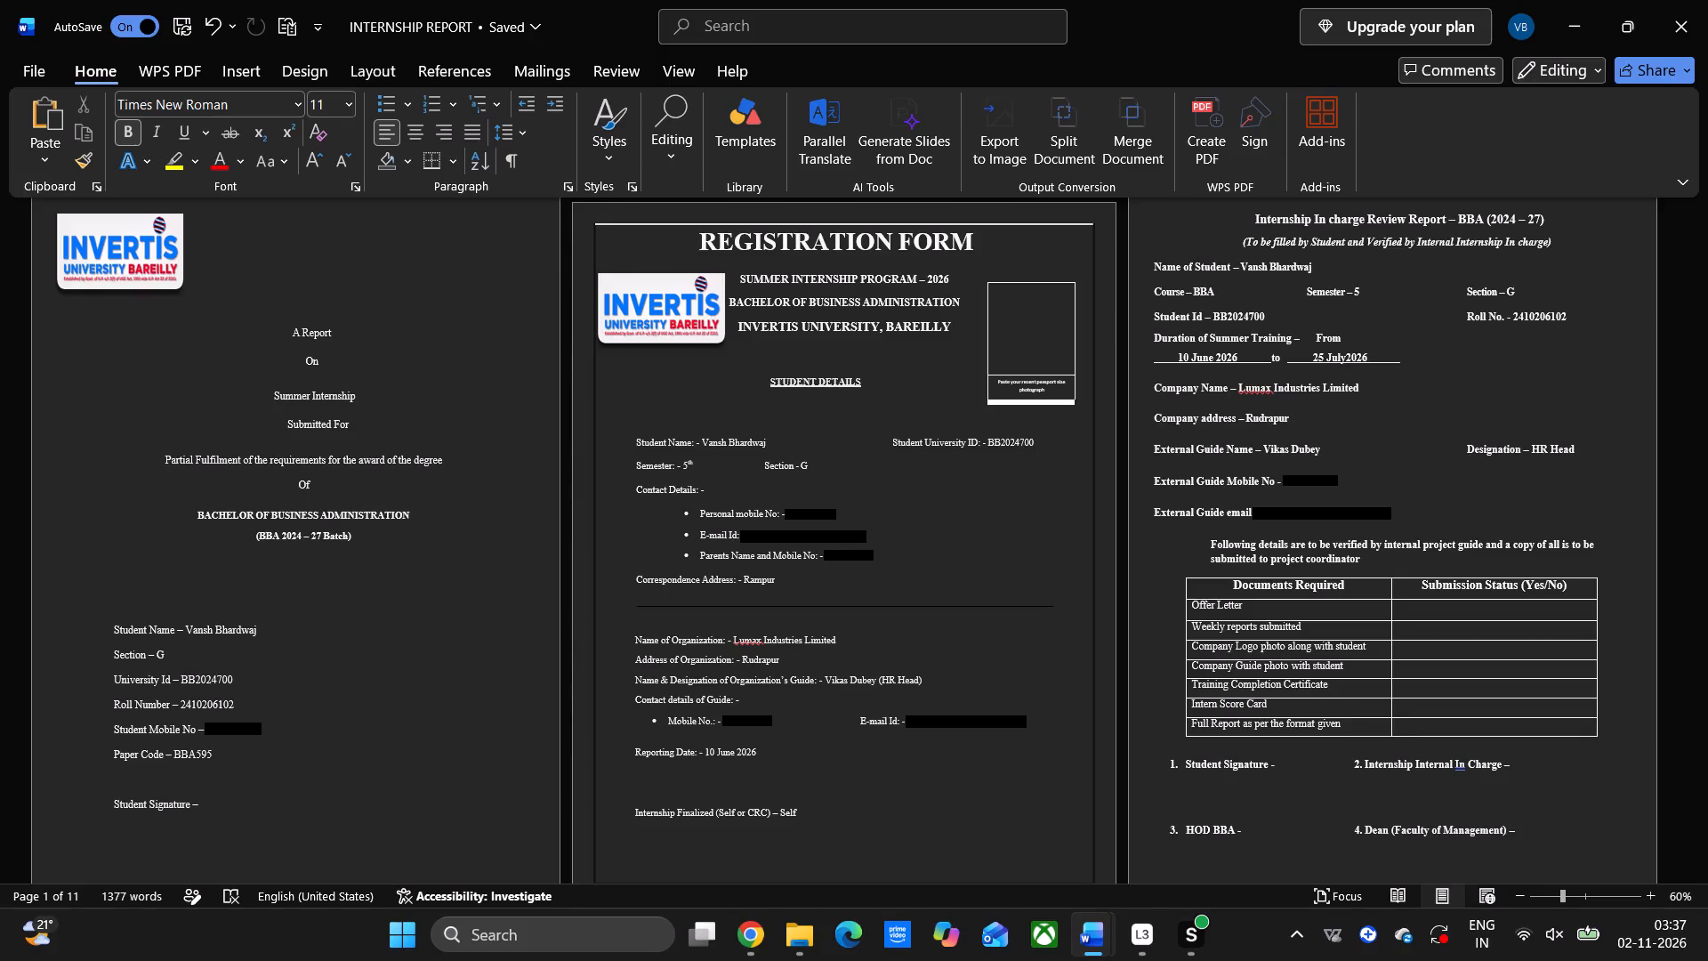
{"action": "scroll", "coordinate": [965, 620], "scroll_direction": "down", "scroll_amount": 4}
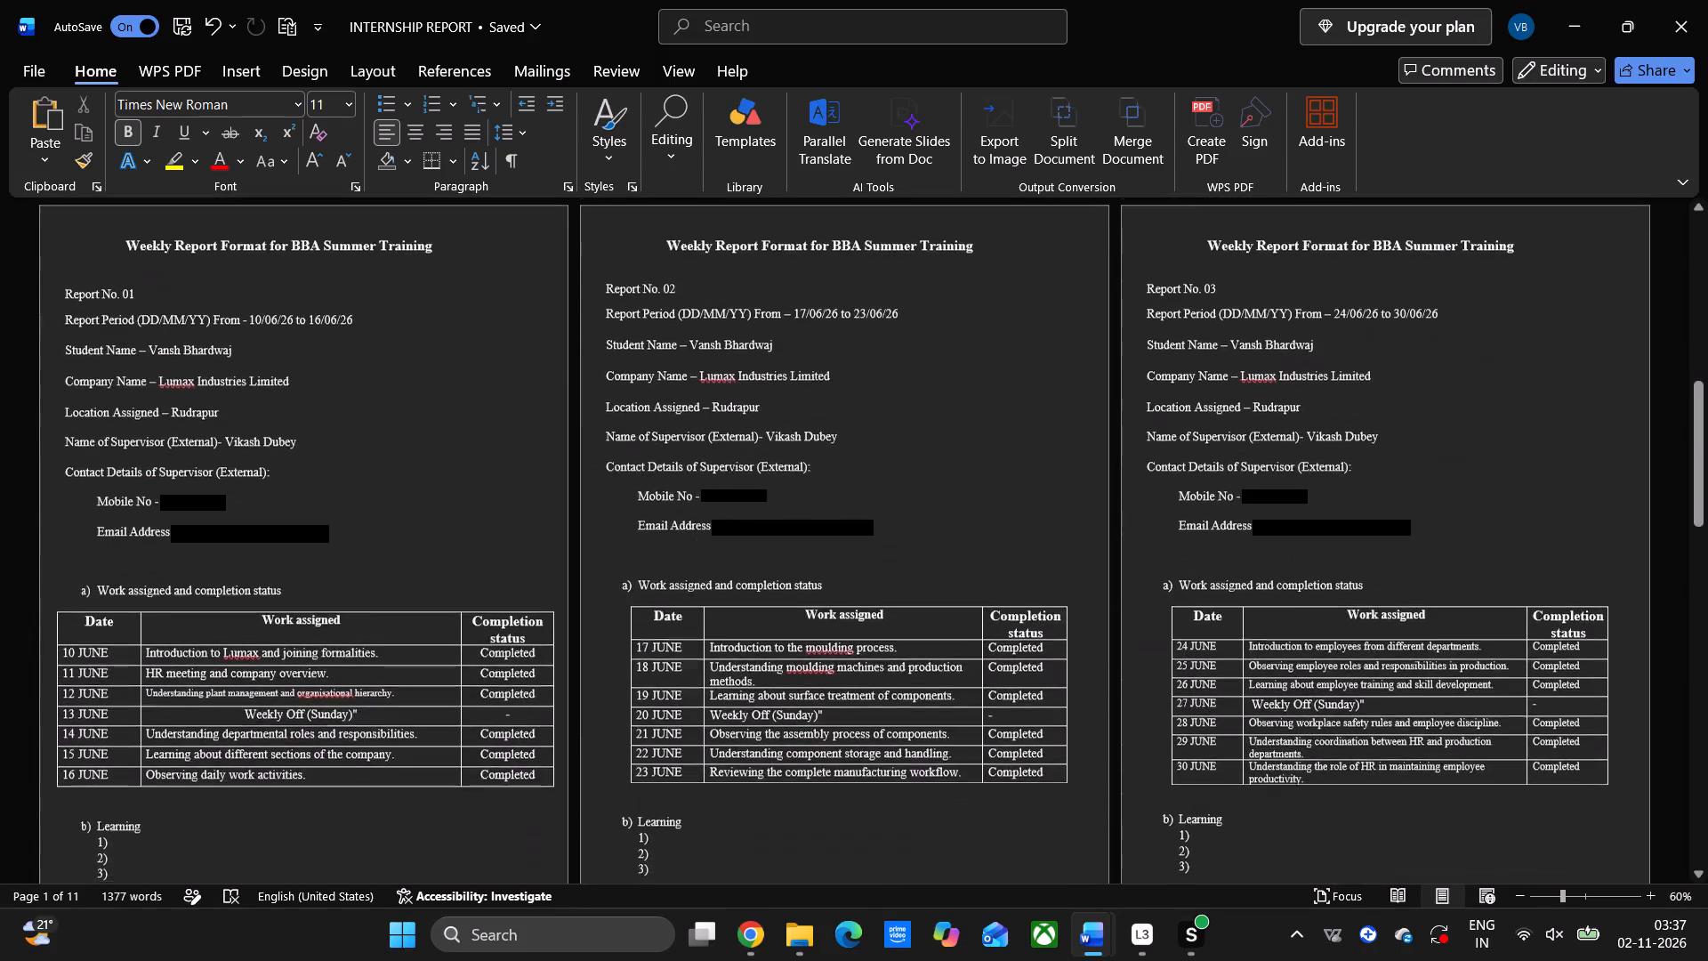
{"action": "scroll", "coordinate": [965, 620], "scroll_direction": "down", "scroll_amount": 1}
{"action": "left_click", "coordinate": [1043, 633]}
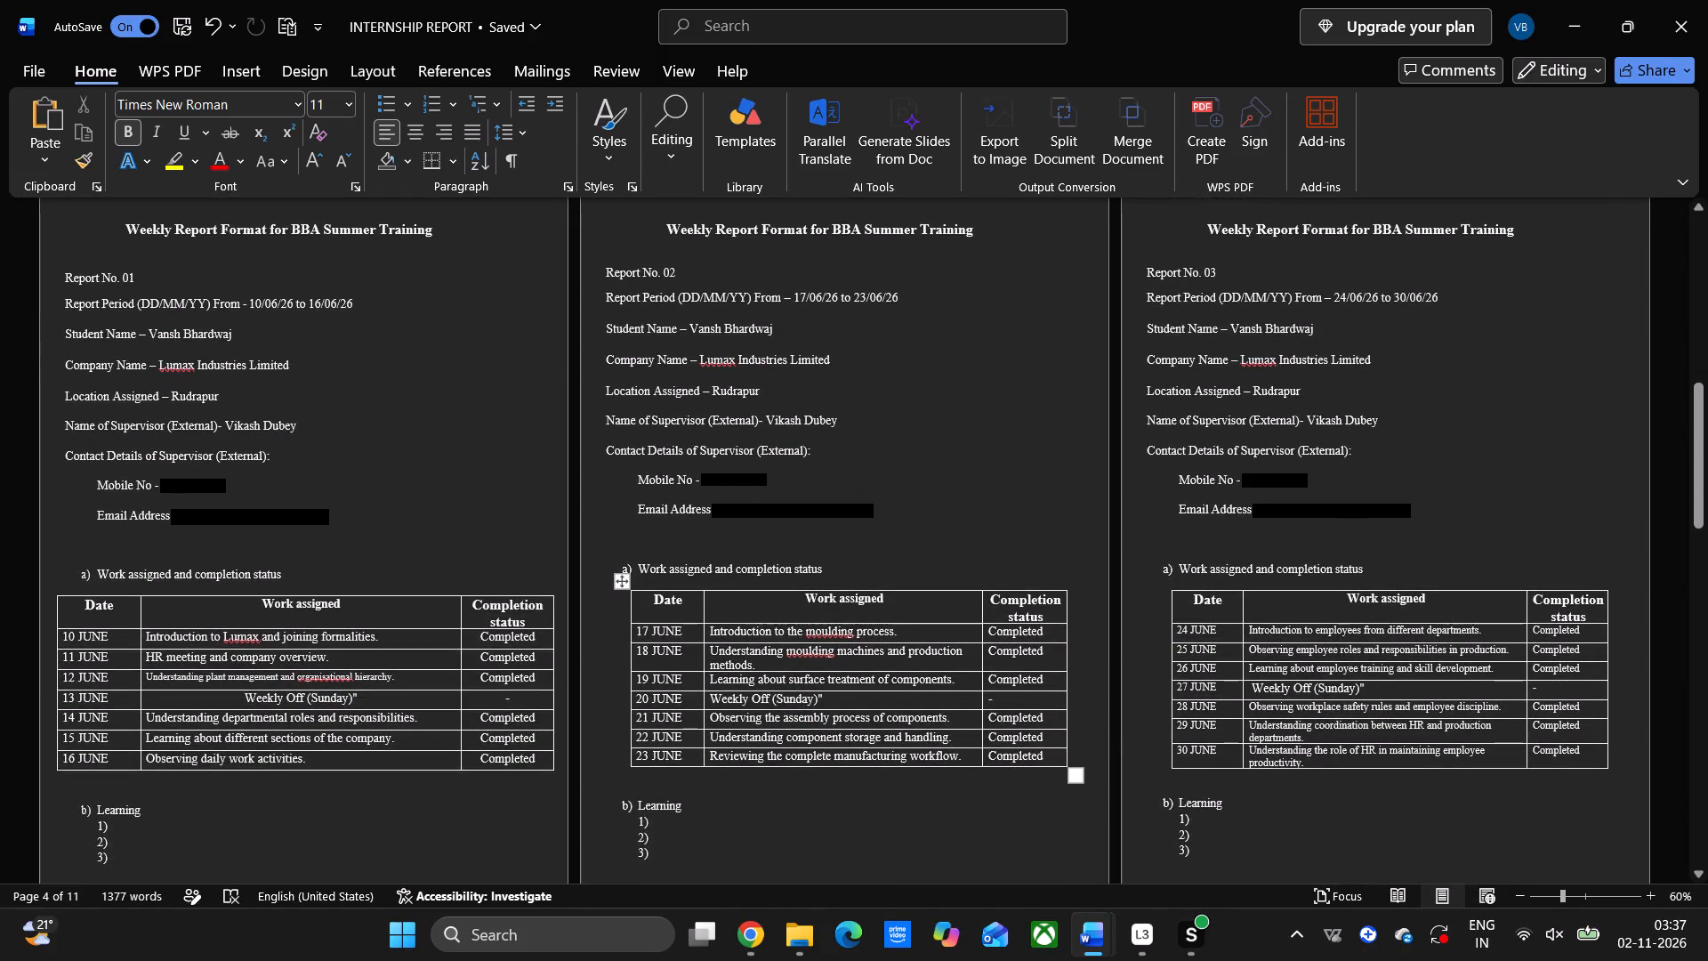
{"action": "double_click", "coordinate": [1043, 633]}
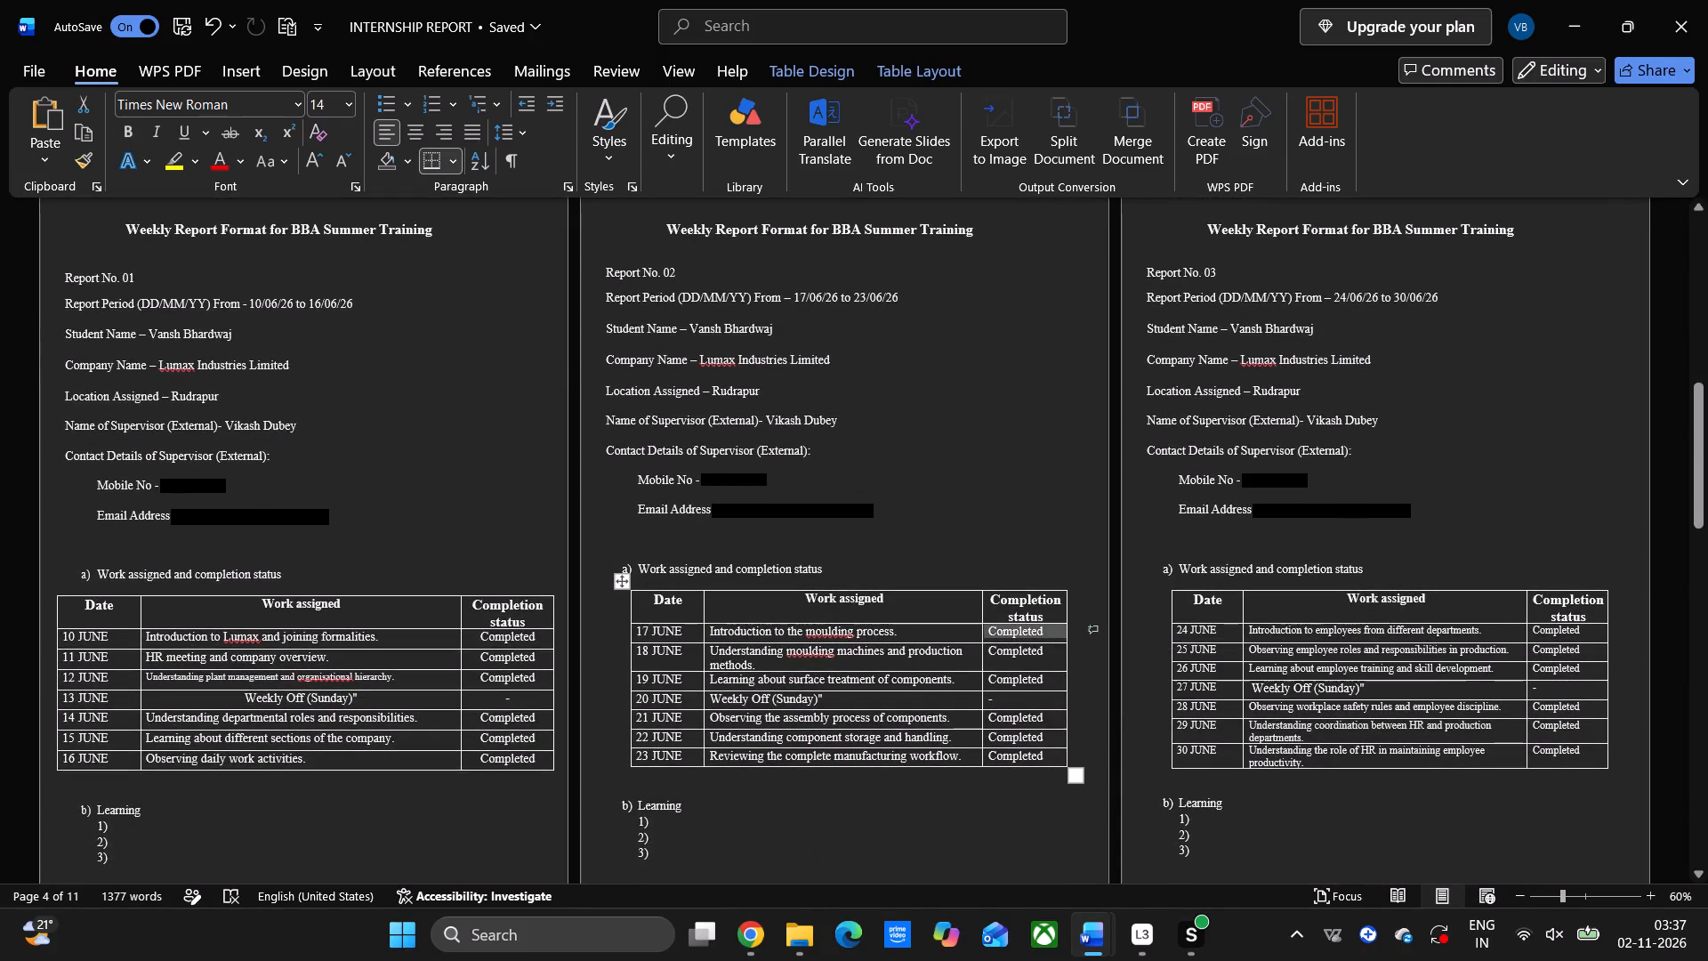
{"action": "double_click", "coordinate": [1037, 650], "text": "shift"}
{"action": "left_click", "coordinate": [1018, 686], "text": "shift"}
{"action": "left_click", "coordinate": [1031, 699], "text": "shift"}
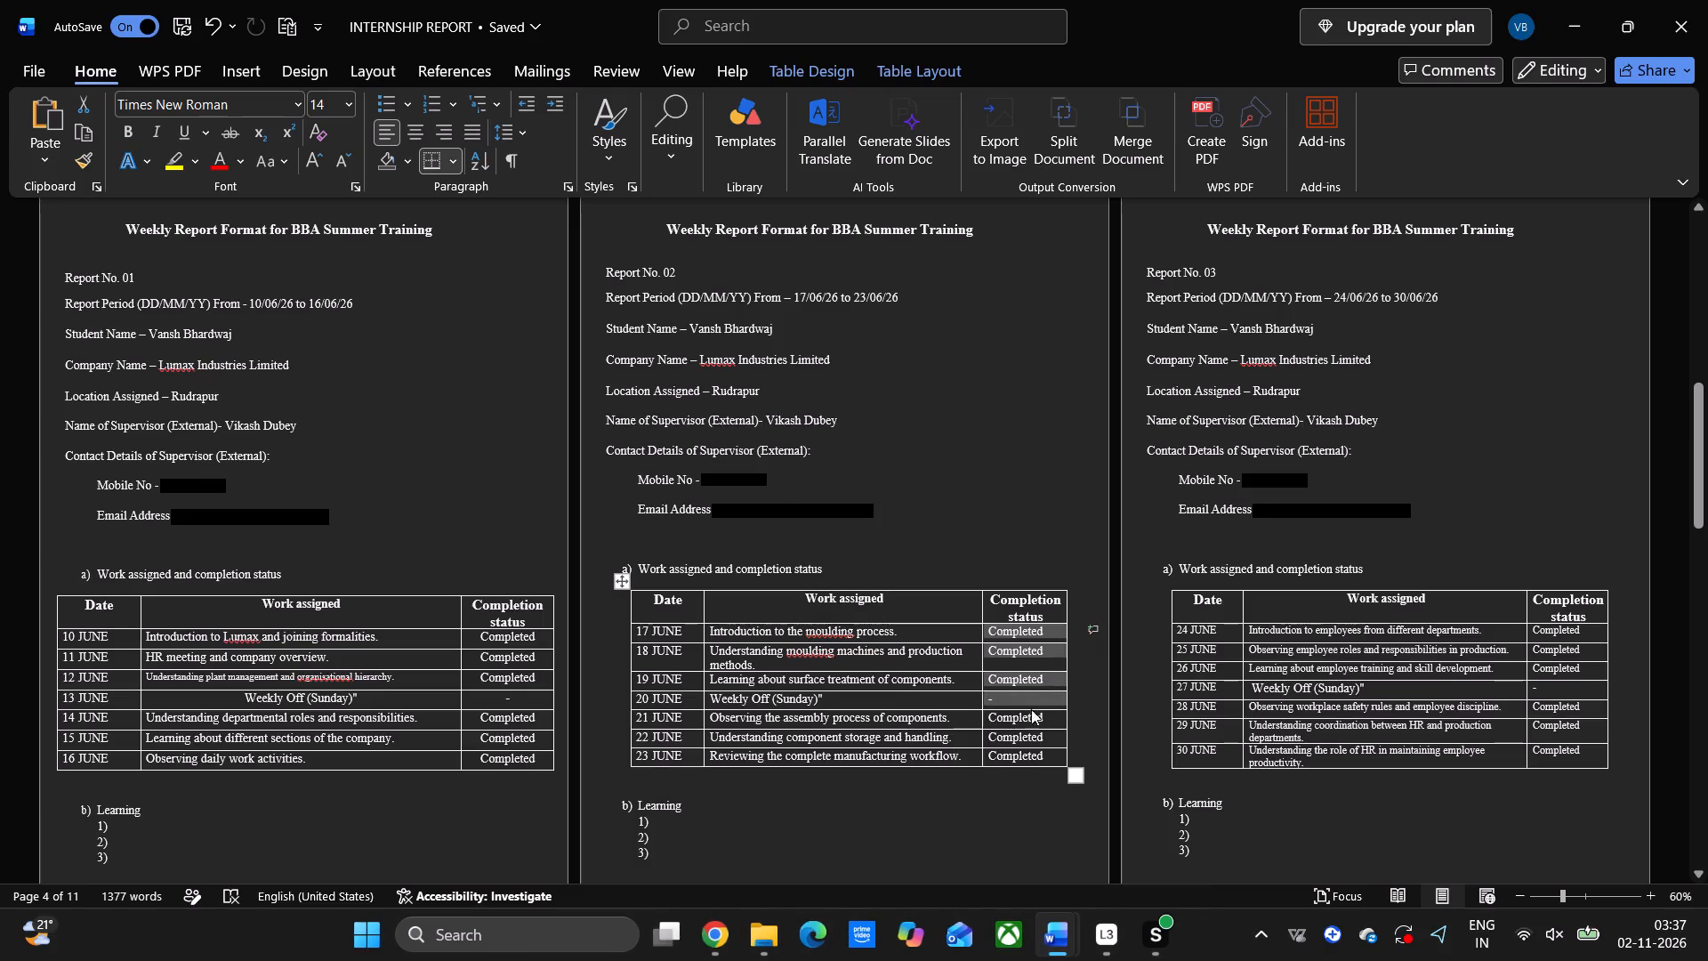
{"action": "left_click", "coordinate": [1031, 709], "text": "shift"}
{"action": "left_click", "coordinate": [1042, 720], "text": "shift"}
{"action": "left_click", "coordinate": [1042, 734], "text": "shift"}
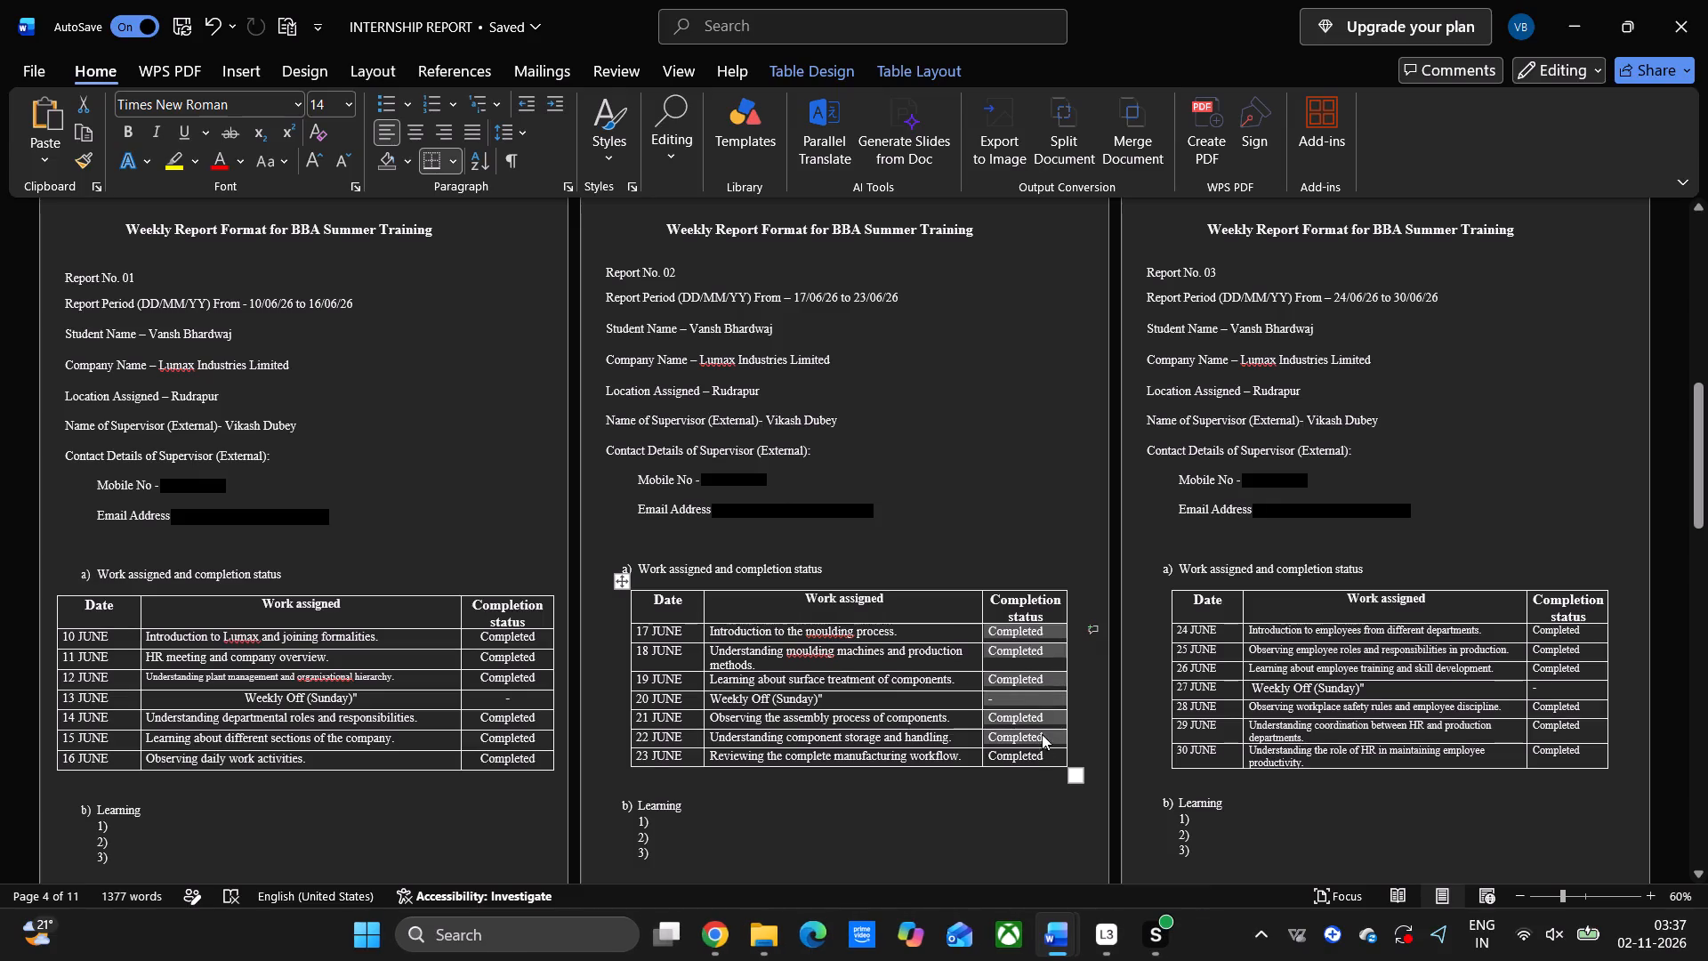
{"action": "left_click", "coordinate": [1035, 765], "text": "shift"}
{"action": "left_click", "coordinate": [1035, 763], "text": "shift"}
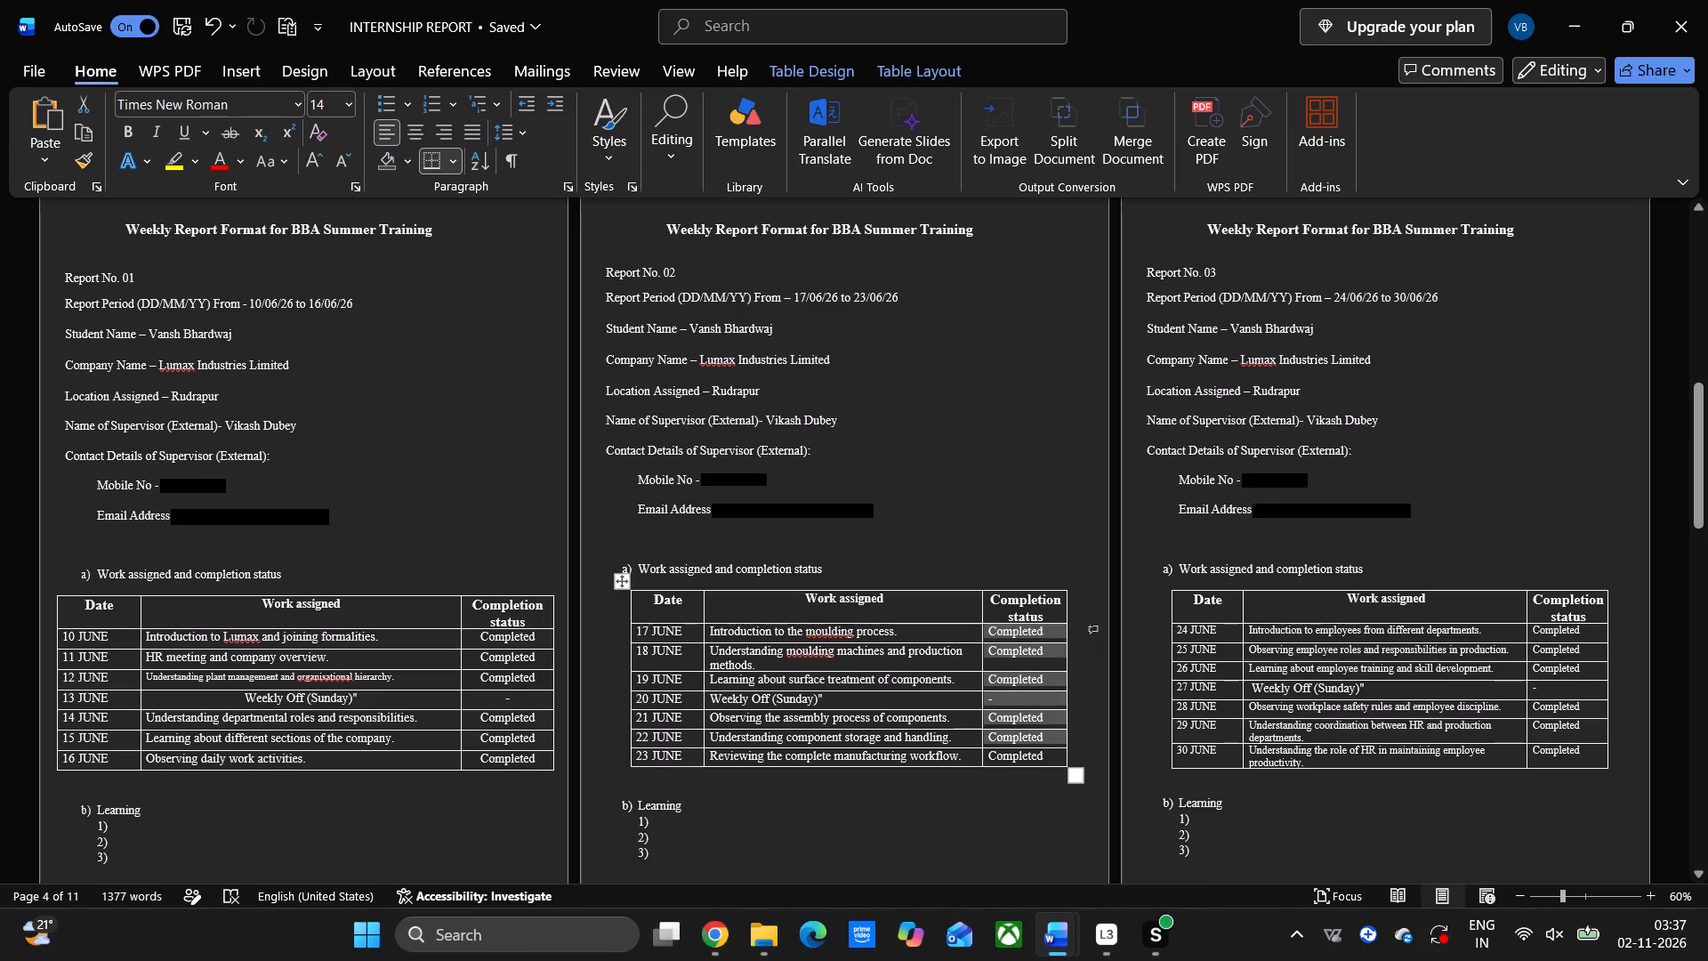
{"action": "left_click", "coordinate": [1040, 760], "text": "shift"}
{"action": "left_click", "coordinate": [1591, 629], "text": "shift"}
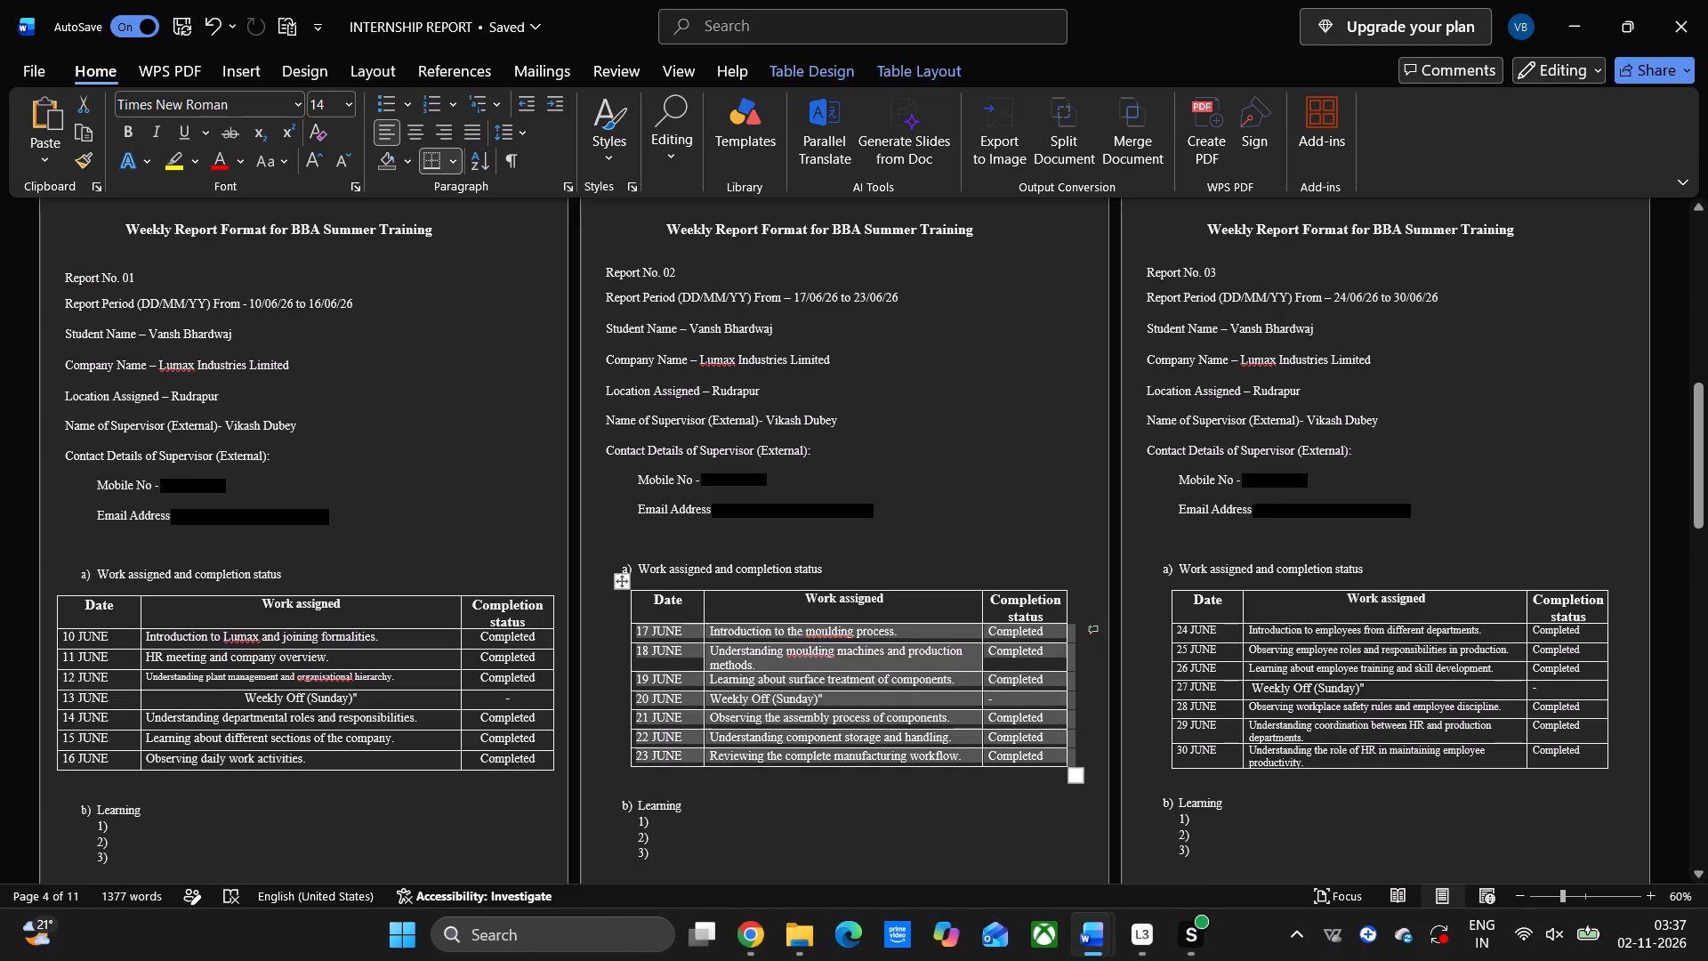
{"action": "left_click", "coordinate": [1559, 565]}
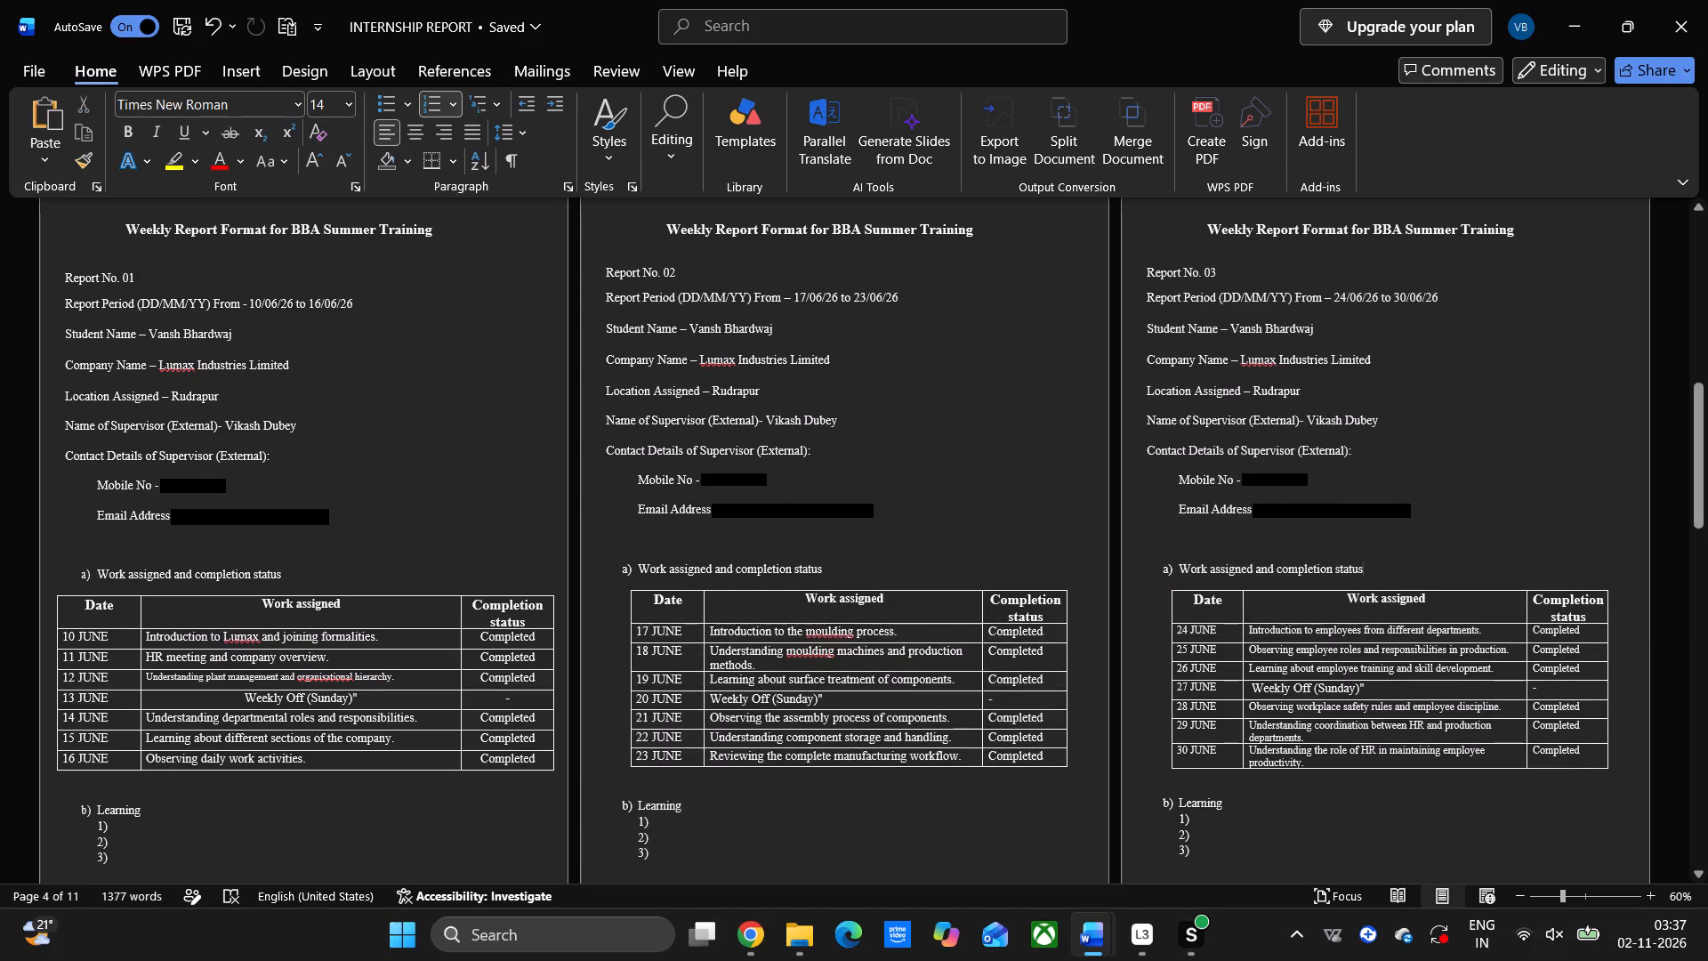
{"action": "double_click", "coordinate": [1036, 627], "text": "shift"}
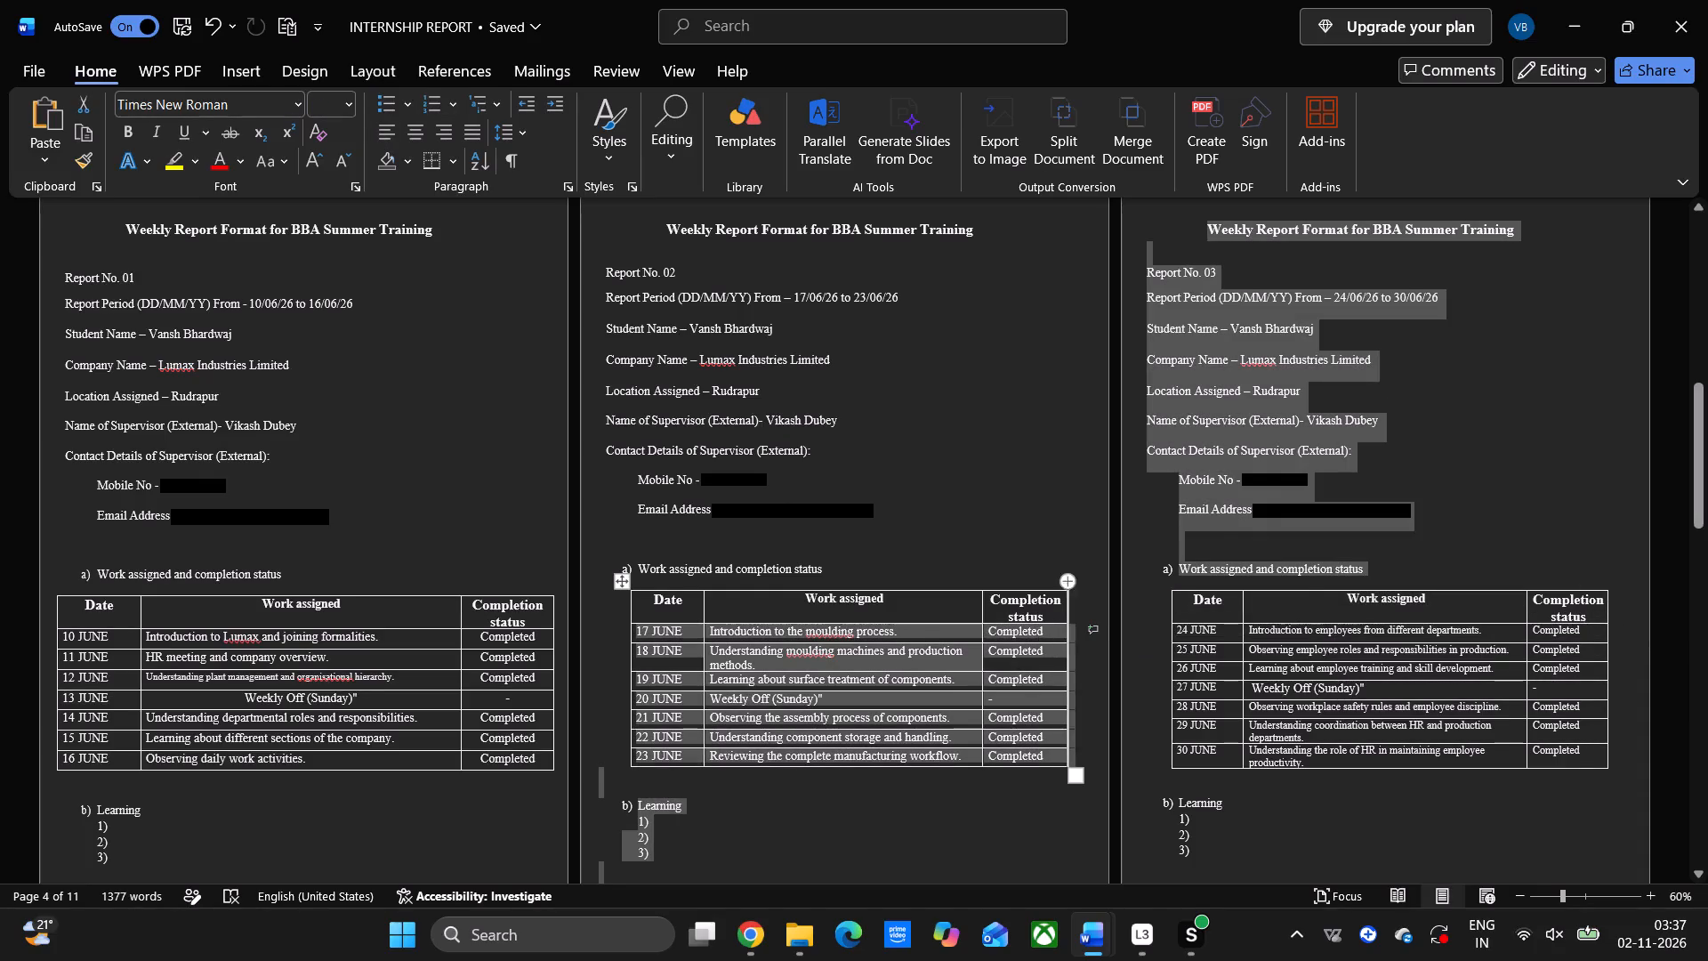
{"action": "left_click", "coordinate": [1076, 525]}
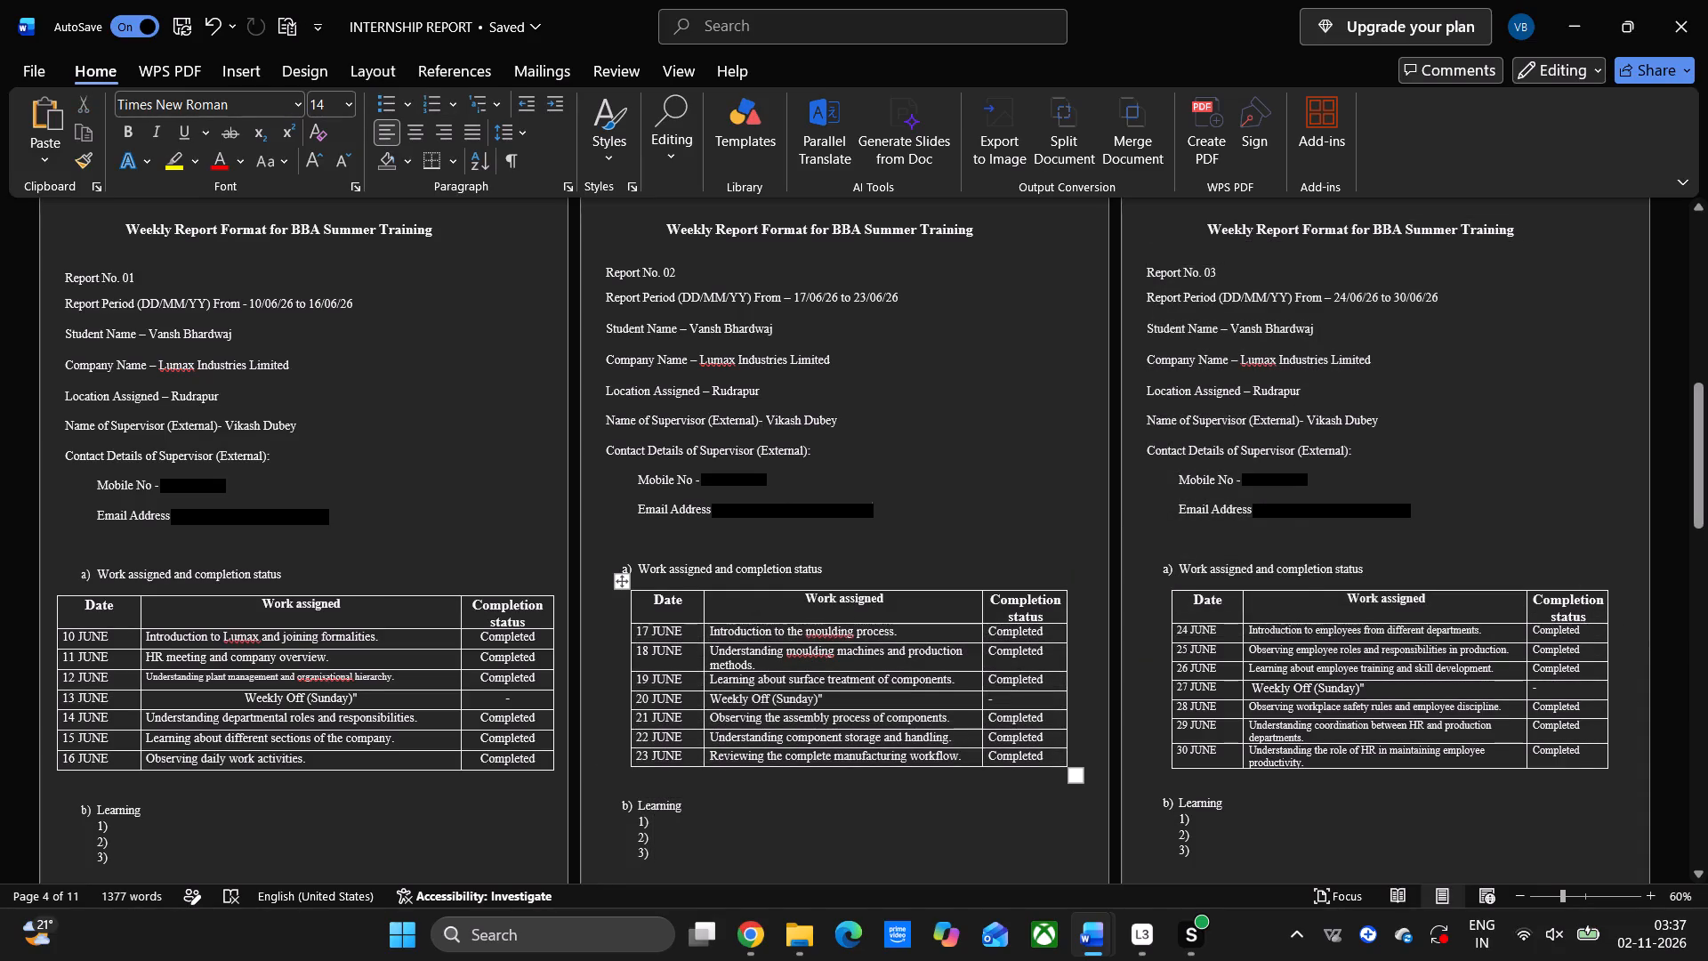
Centre the completion status entries for 17 to 23 June in Report No. 02's work table.
{"action": "left_click", "coordinate": [1051, 643]}
{"action": "double_click", "coordinate": [1050, 636]}
{"action": "triple_click", "coordinate": [1050, 636], "text": "shift"}
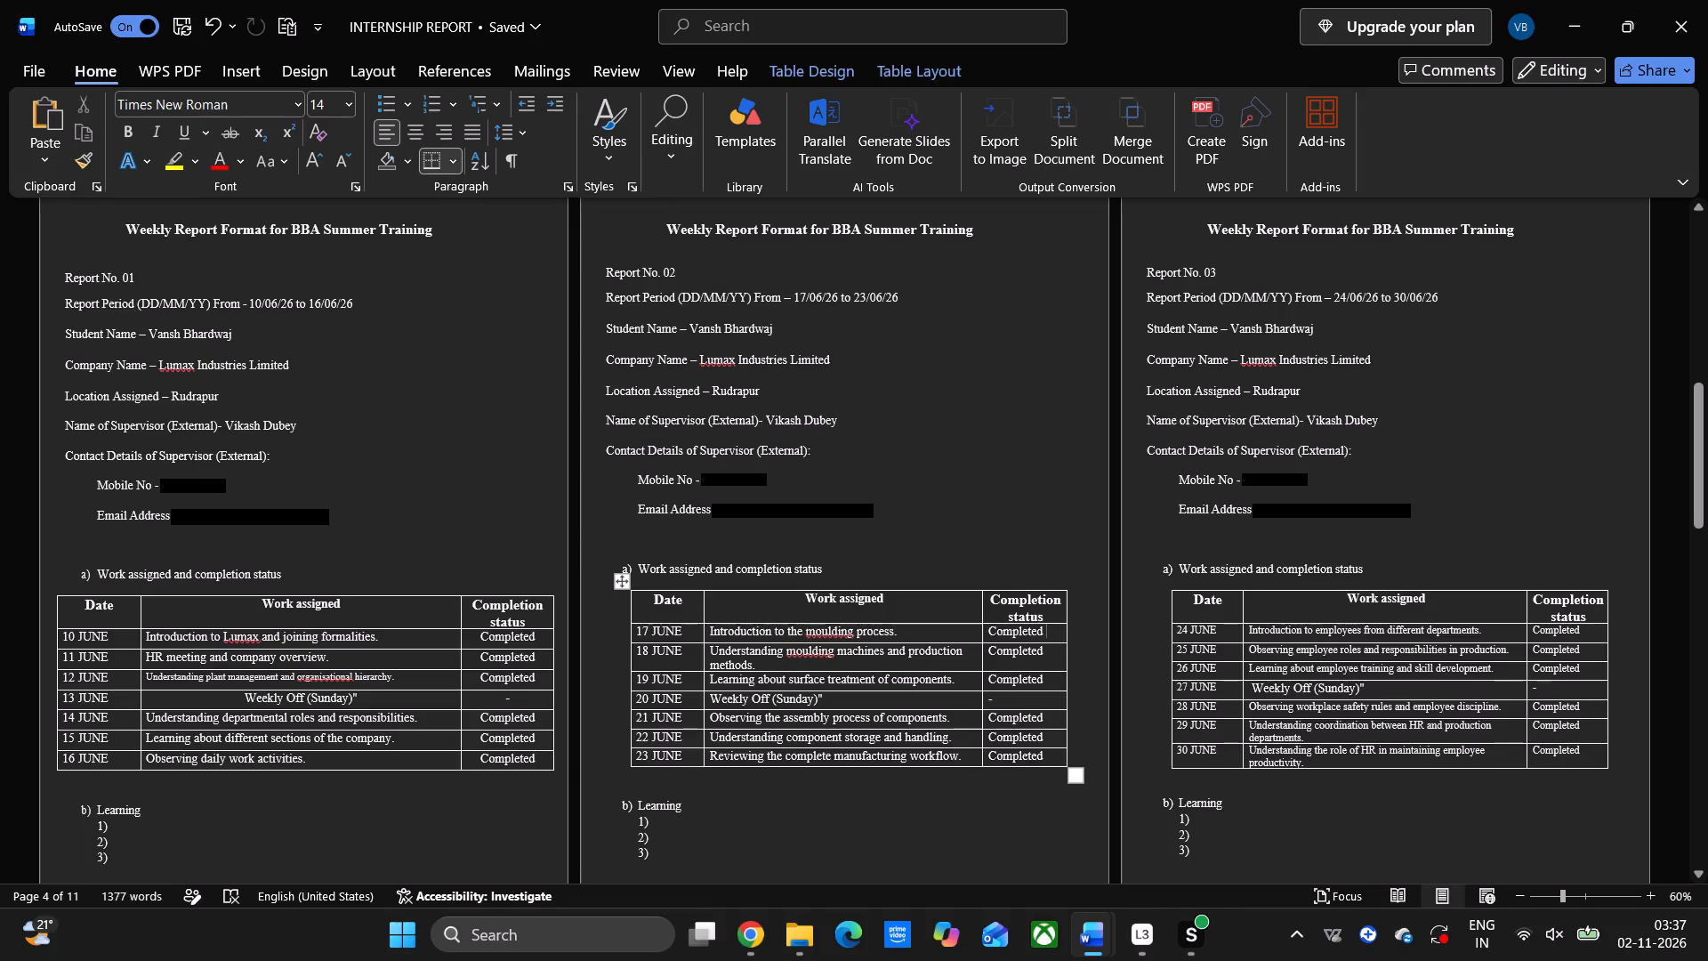
{"action": "left_click", "coordinate": [1050, 636]}
{"action": "double_click", "coordinate": [1050, 636]}
{"action": "left_click", "coordinate": [1050, 636]}
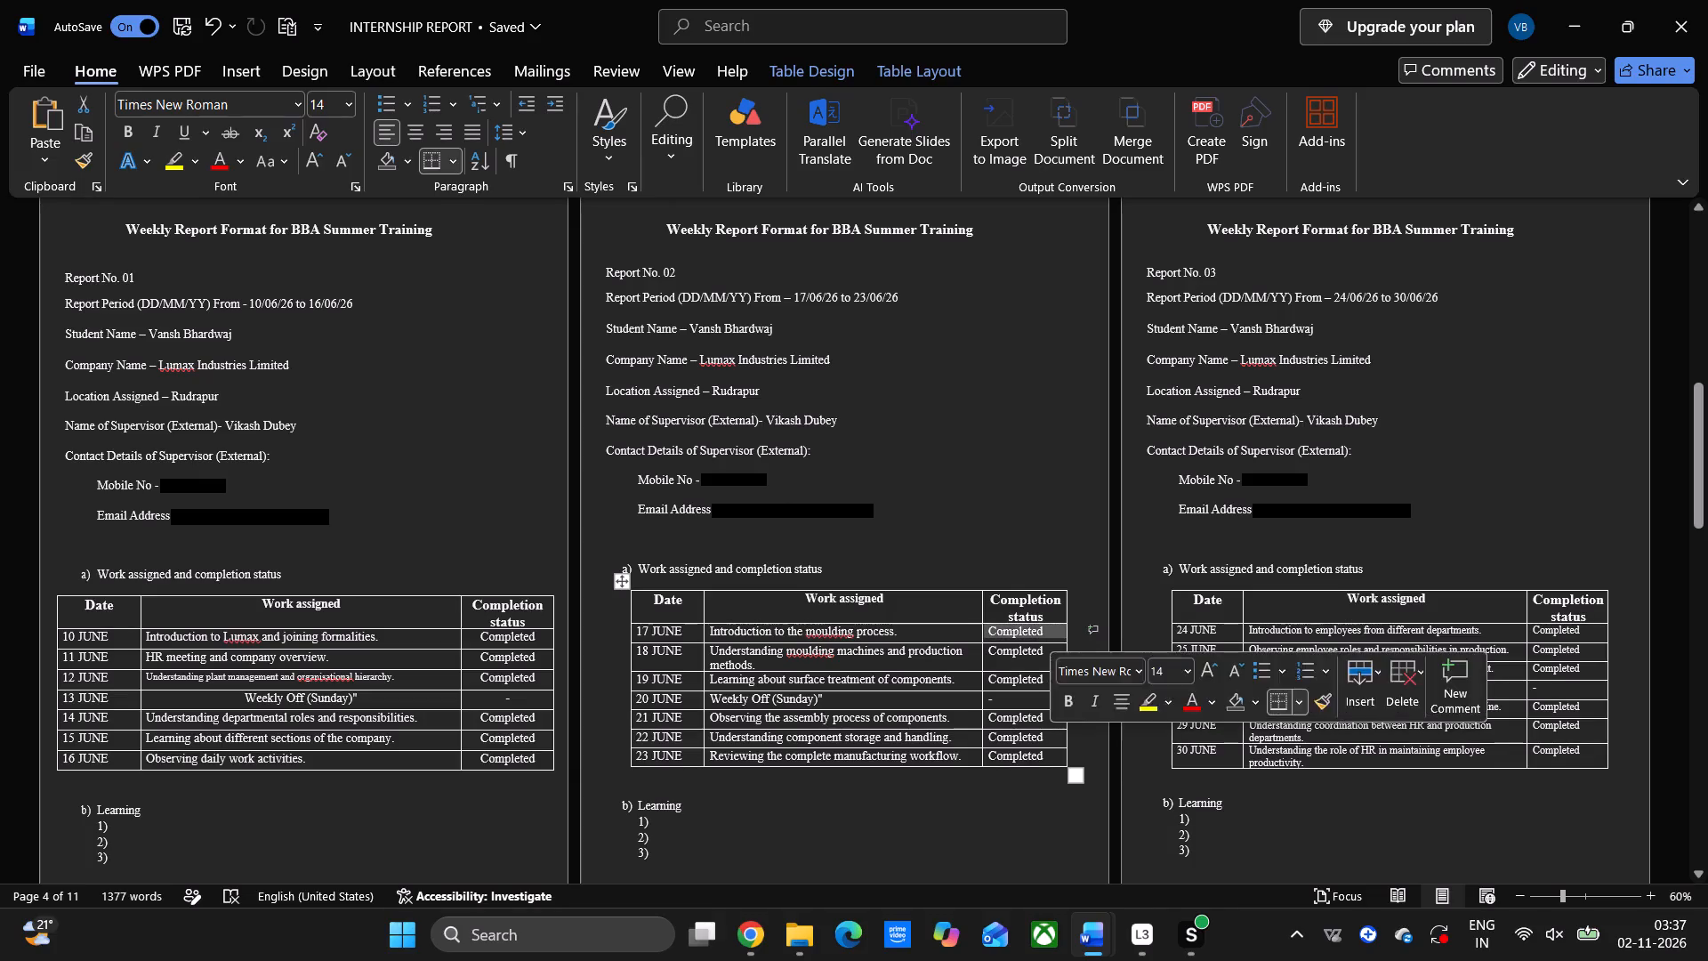
{"action": "left_click", "coordinate": [1041, 656], "text": "shift"}
{"action": "left_click", "coordinate": [1043, 681], "text": "shift"}
{"action": "left_click", "coordinate": [1038, 696], "text": "shift"}
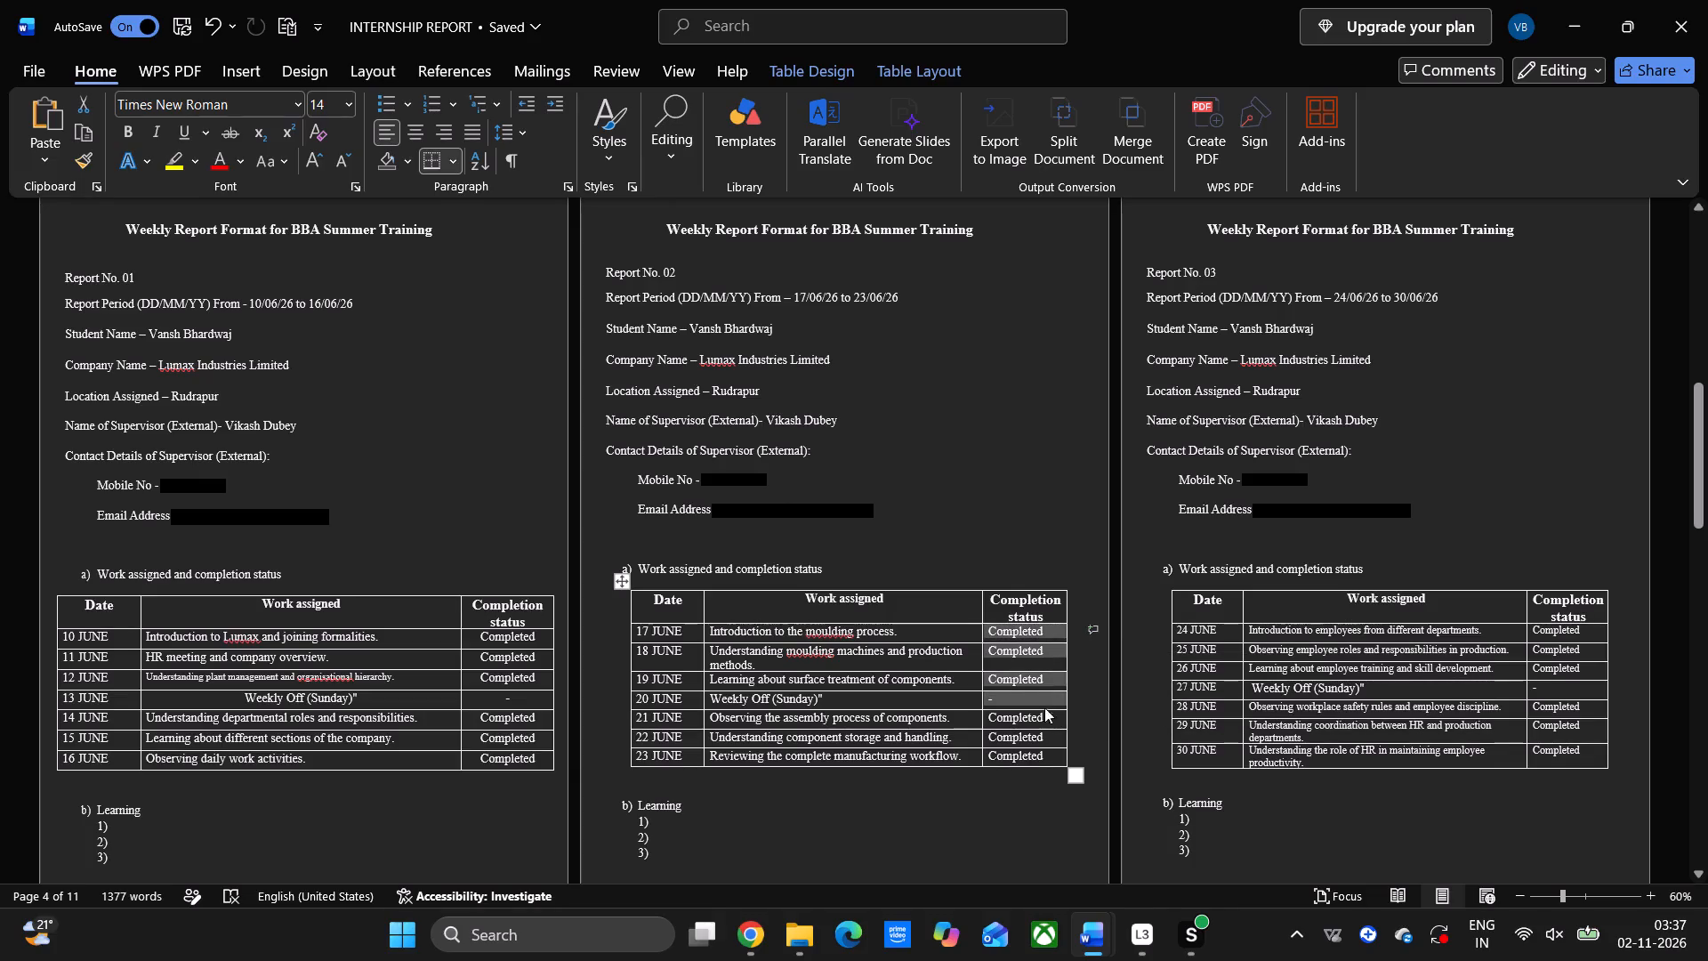
{"action": "left_click", "coordinate": [1046, 712], "text": "shift"}
{"action": "left_click", "coordinate": [1049, 727], "text": "shift"}
{"action": "left_click", "coordinate": [1054, 755], "text": "shift"}
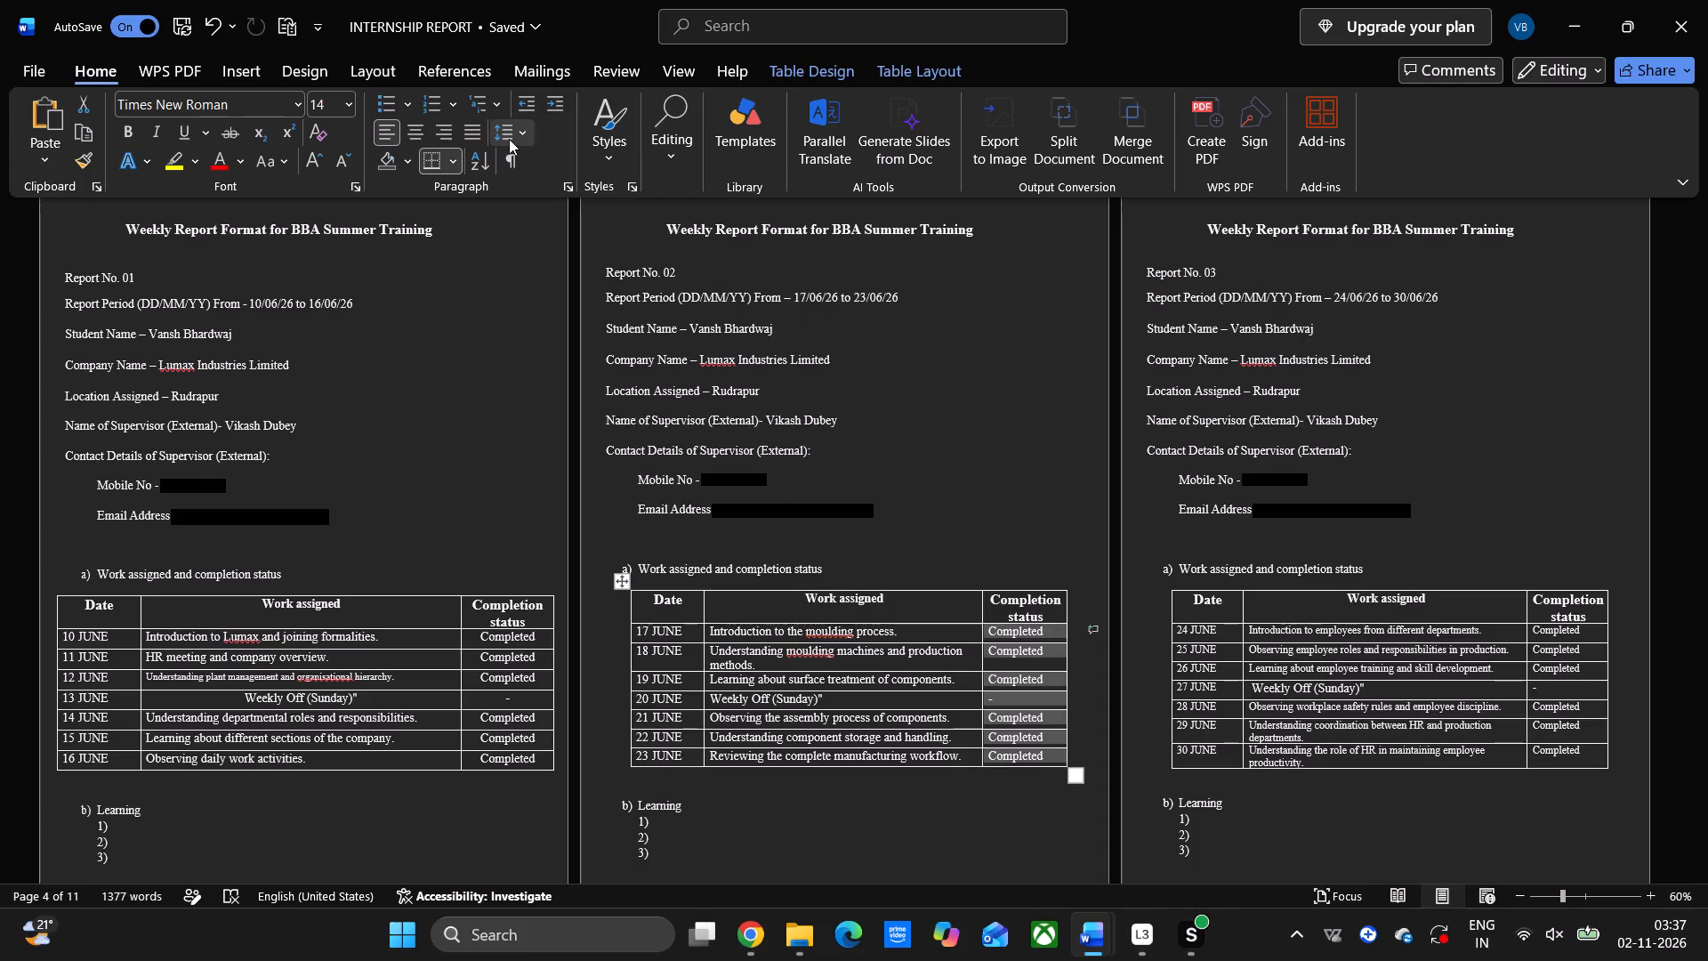
{"action": "left_click", "coordinate": [475, 134]}
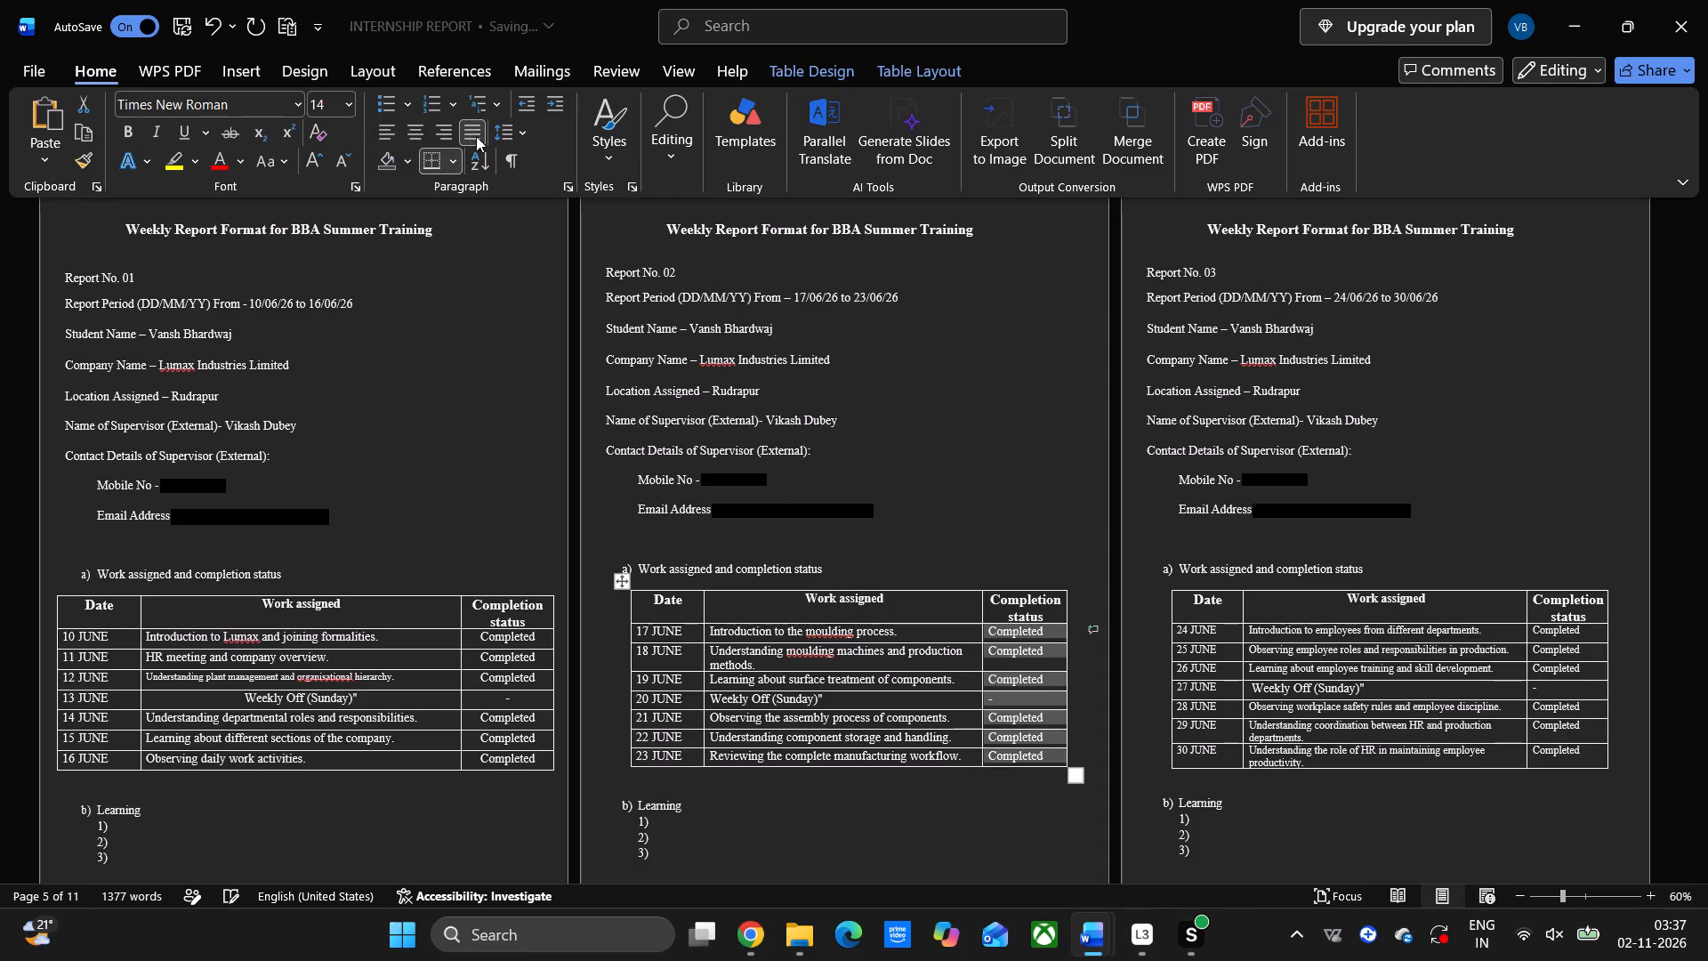
{"action": "left_click", "coordinate": [405, 136]}
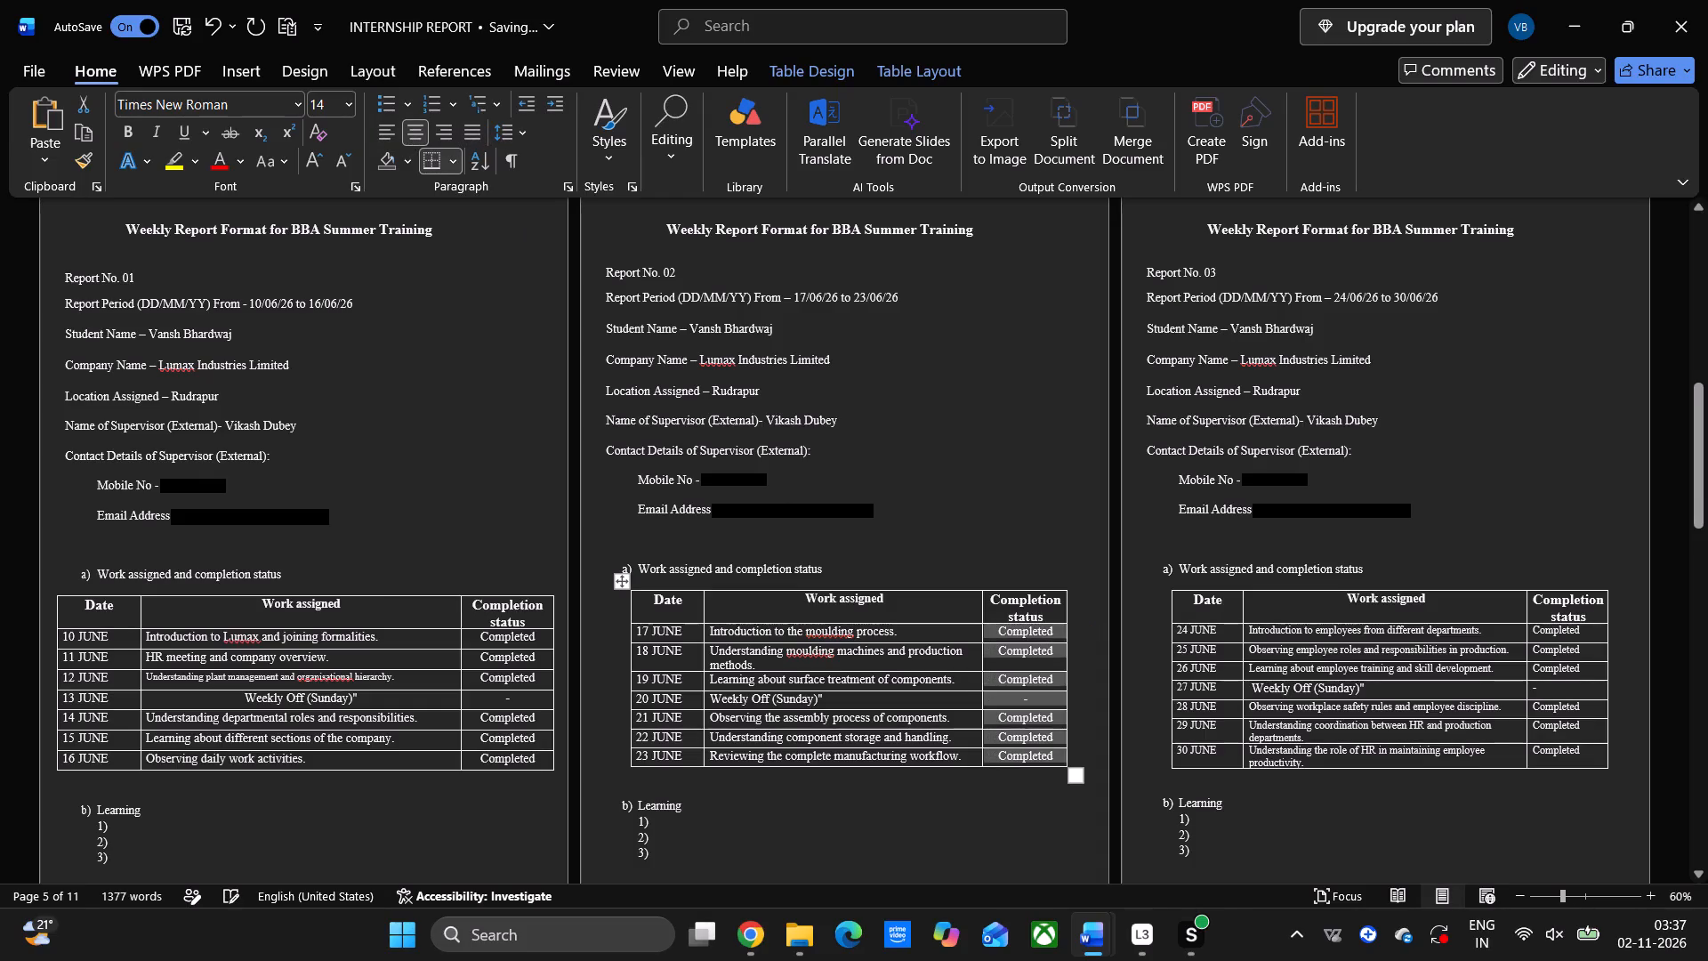
Centre the completion status entries for 24 to 30 June in Report No. 03's work table.
{"action": "double_click", "coordinate": [1544, 633], "text": "shift"}
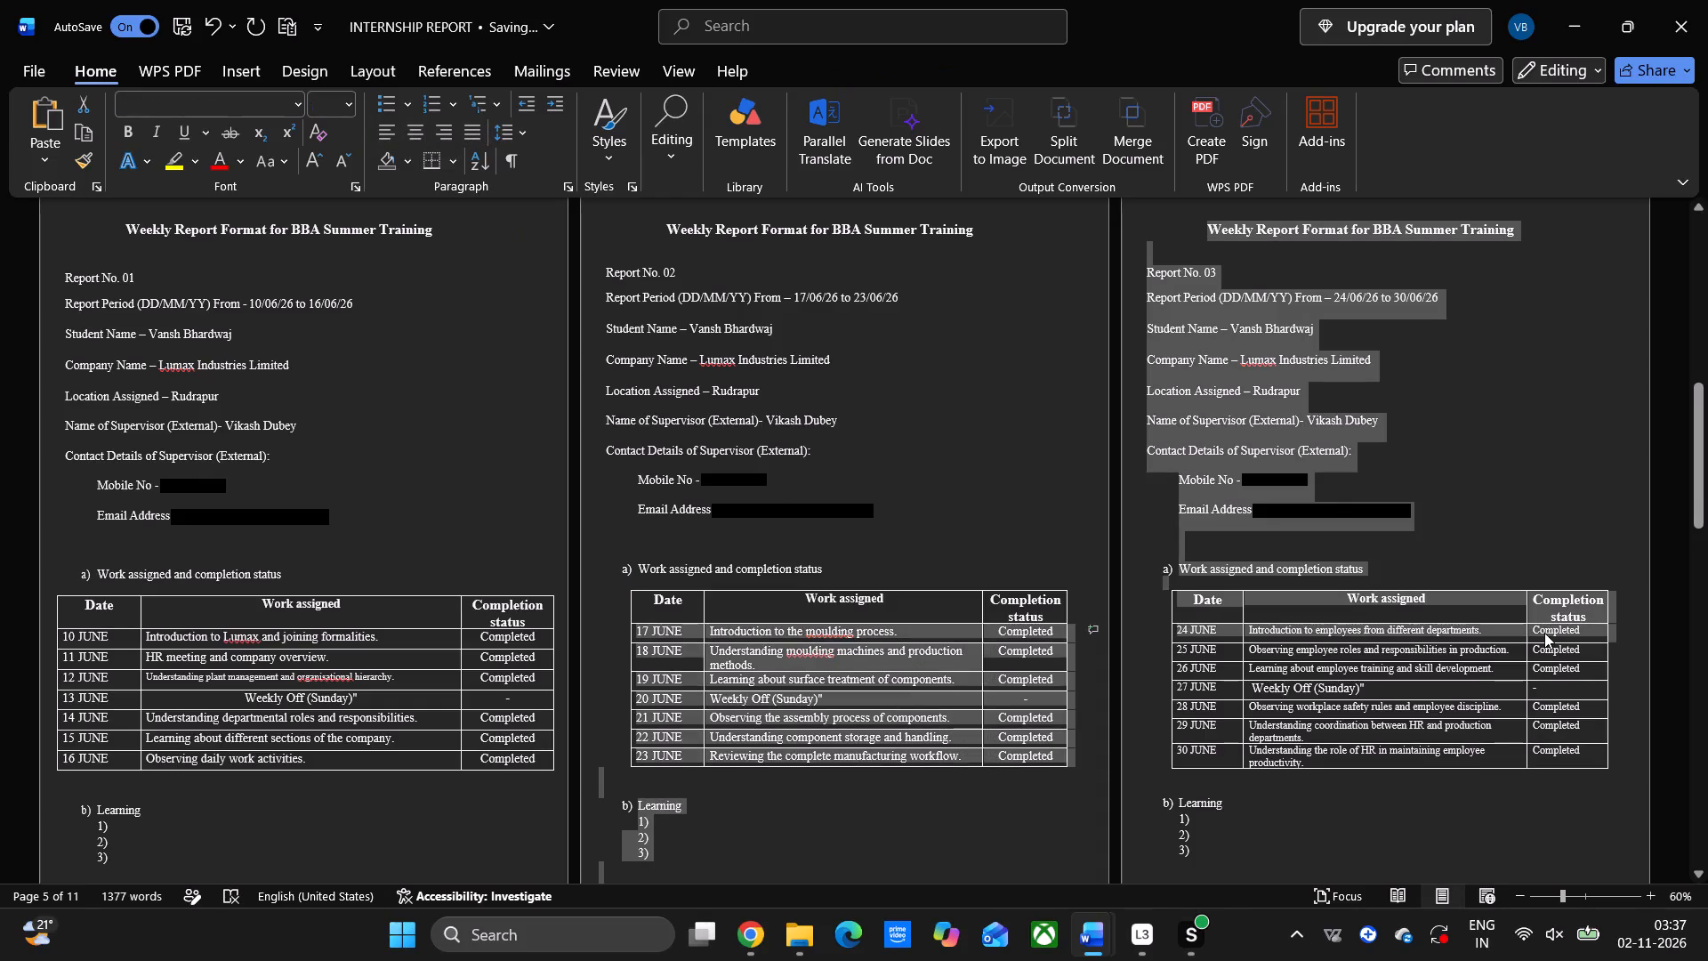
{"action": "left_click", "coordinate": [1553, 613]}
{"action": "double_click", "coordinate": [1547, 637]}
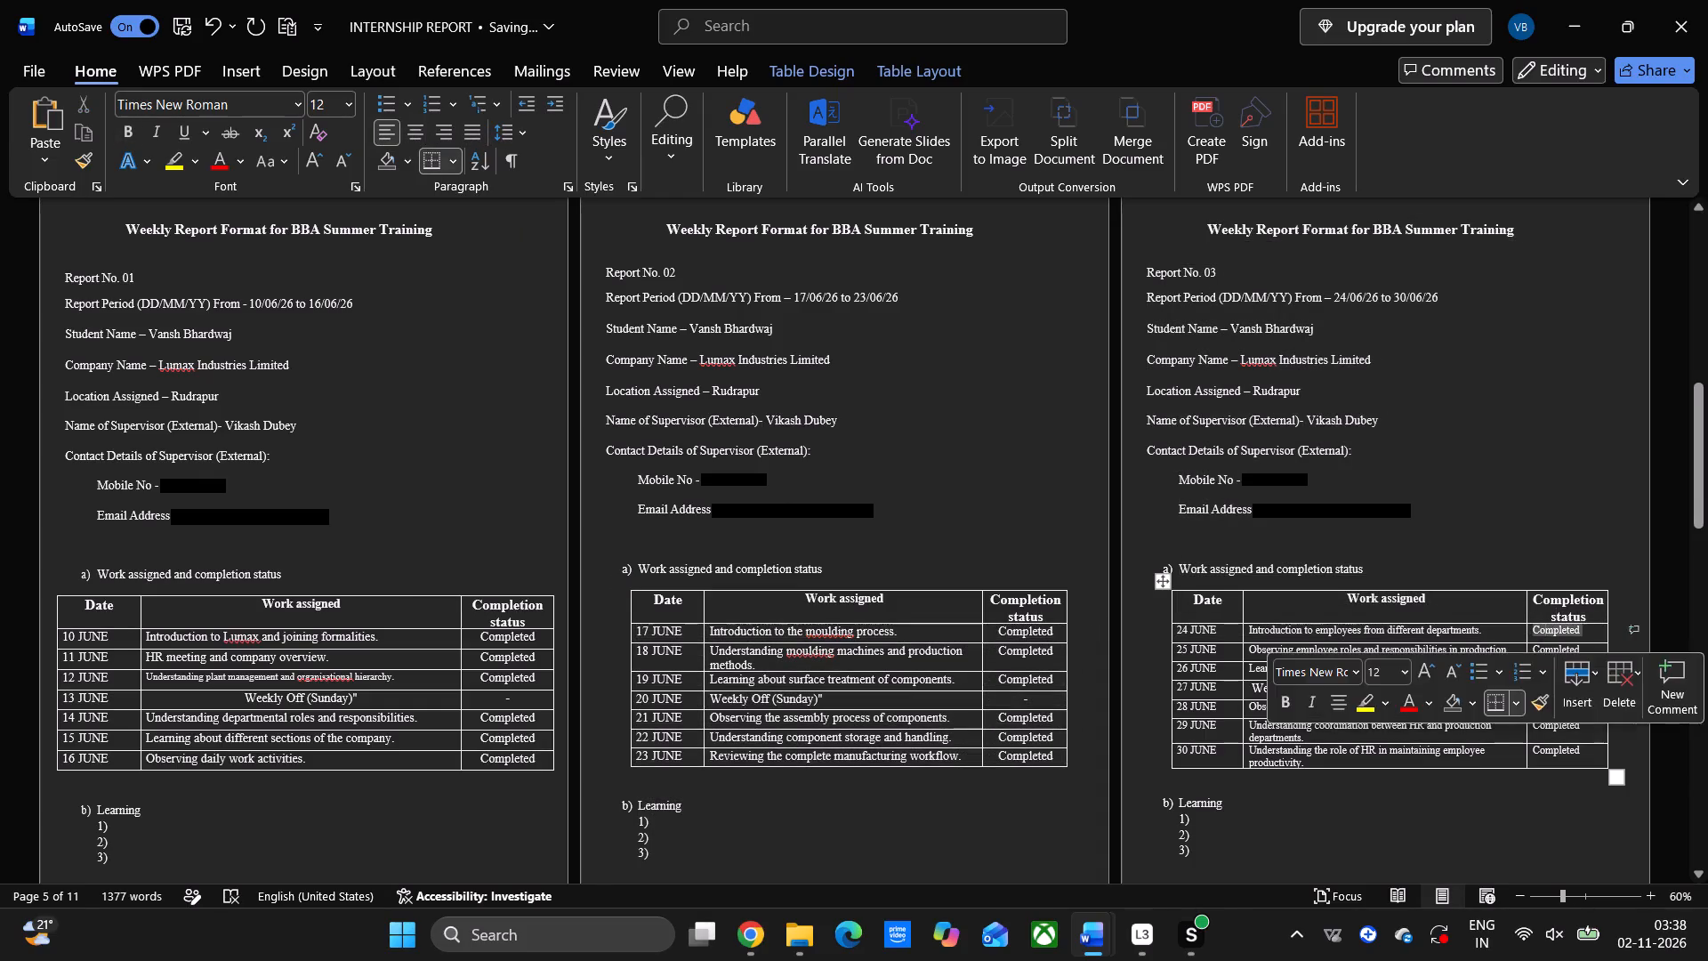
{"action": "double_click", "coordinate": [1551, 646], "text": "shift"}
{"action": "left_click", "coordinate": [1566, 680], "text": "shift"}
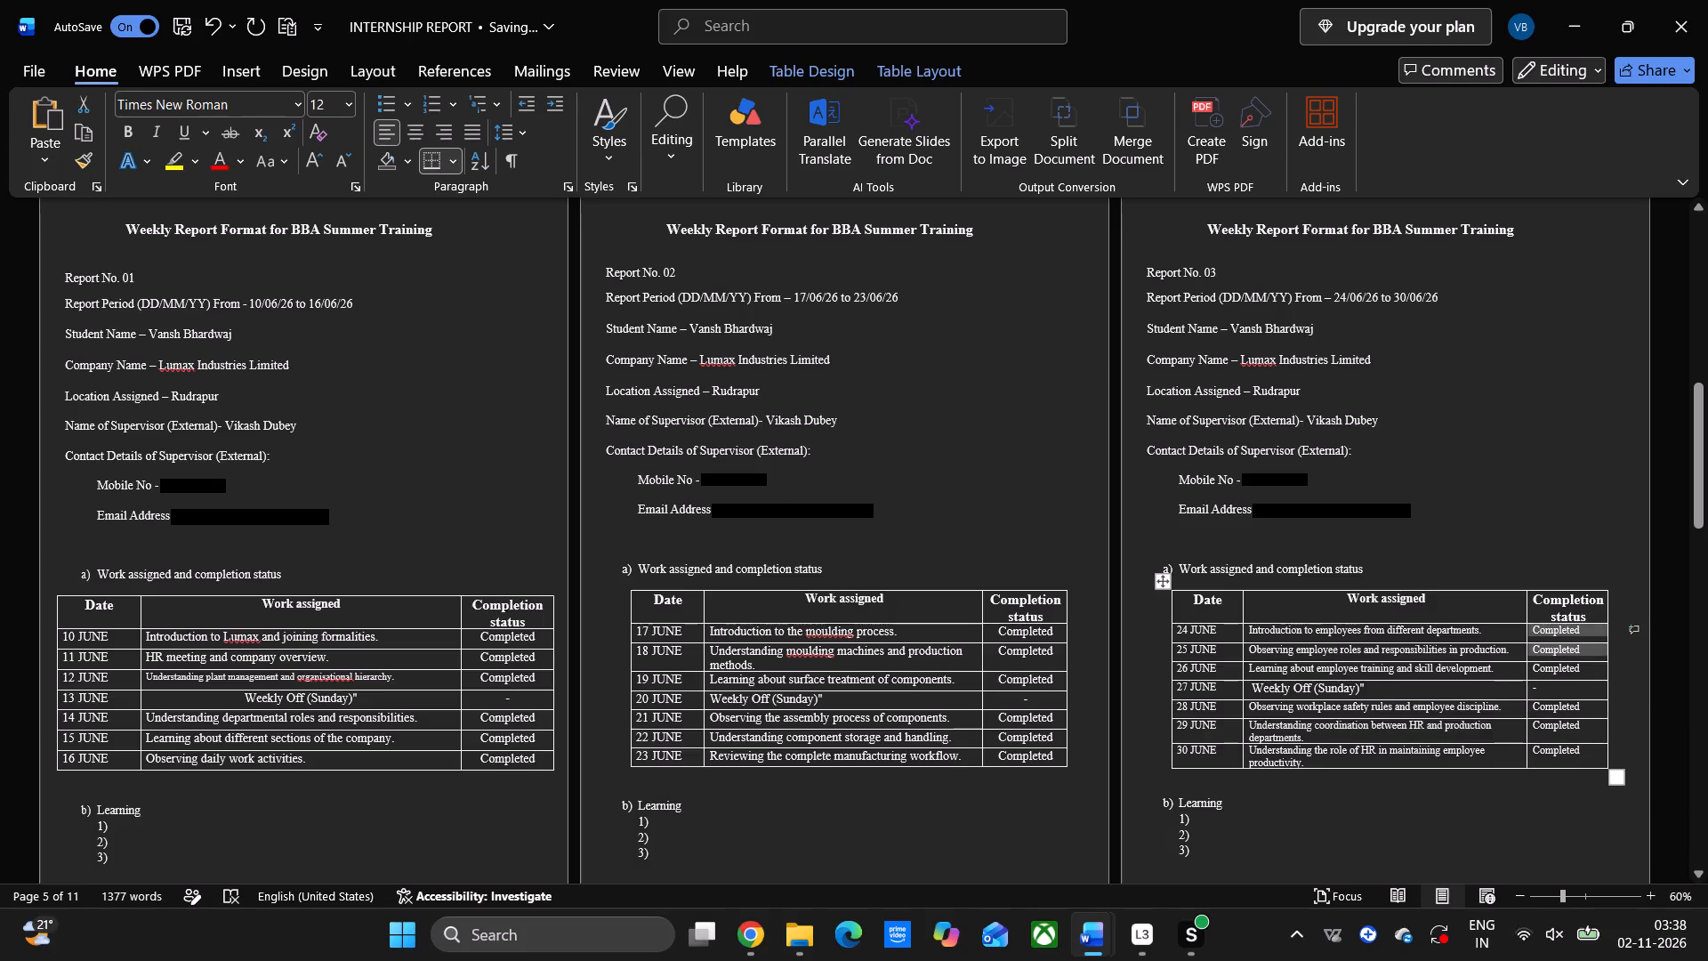
{"action": "left_click", "coordinate": [1574, 673], "text": "shift"}
{"action": "left_click", "coordinate": [1565, 690], "text": "shift"}
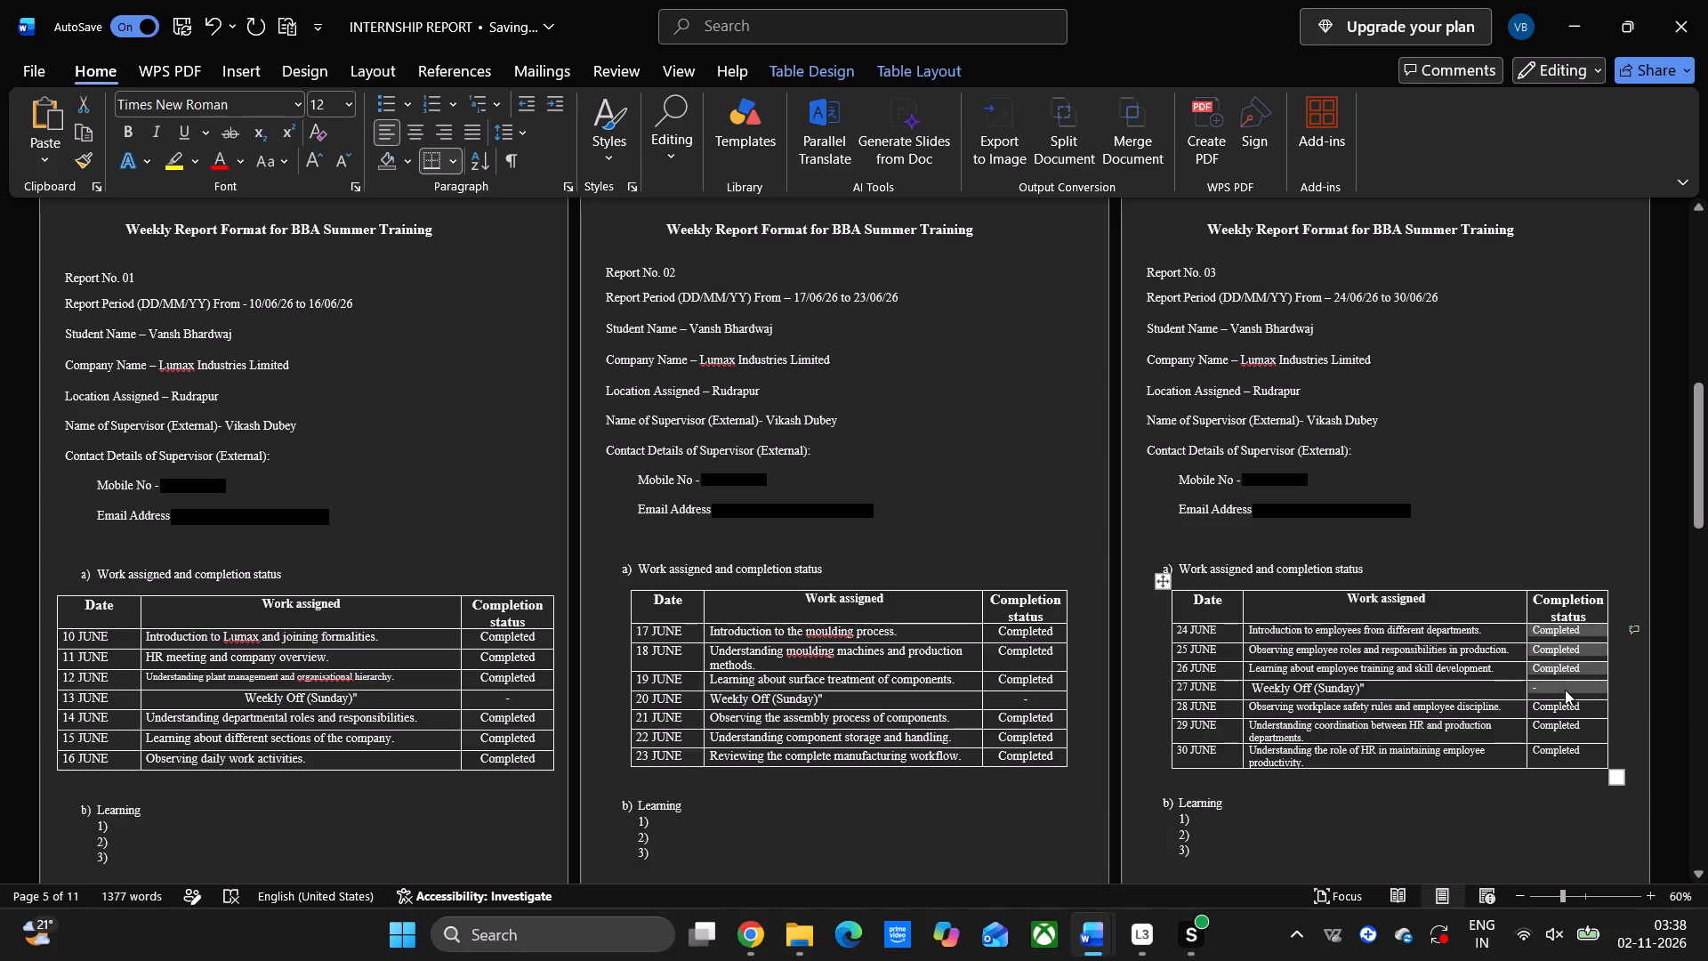
{"action": "left_click", "coordinate": [1563, 708], "text": "shift"}
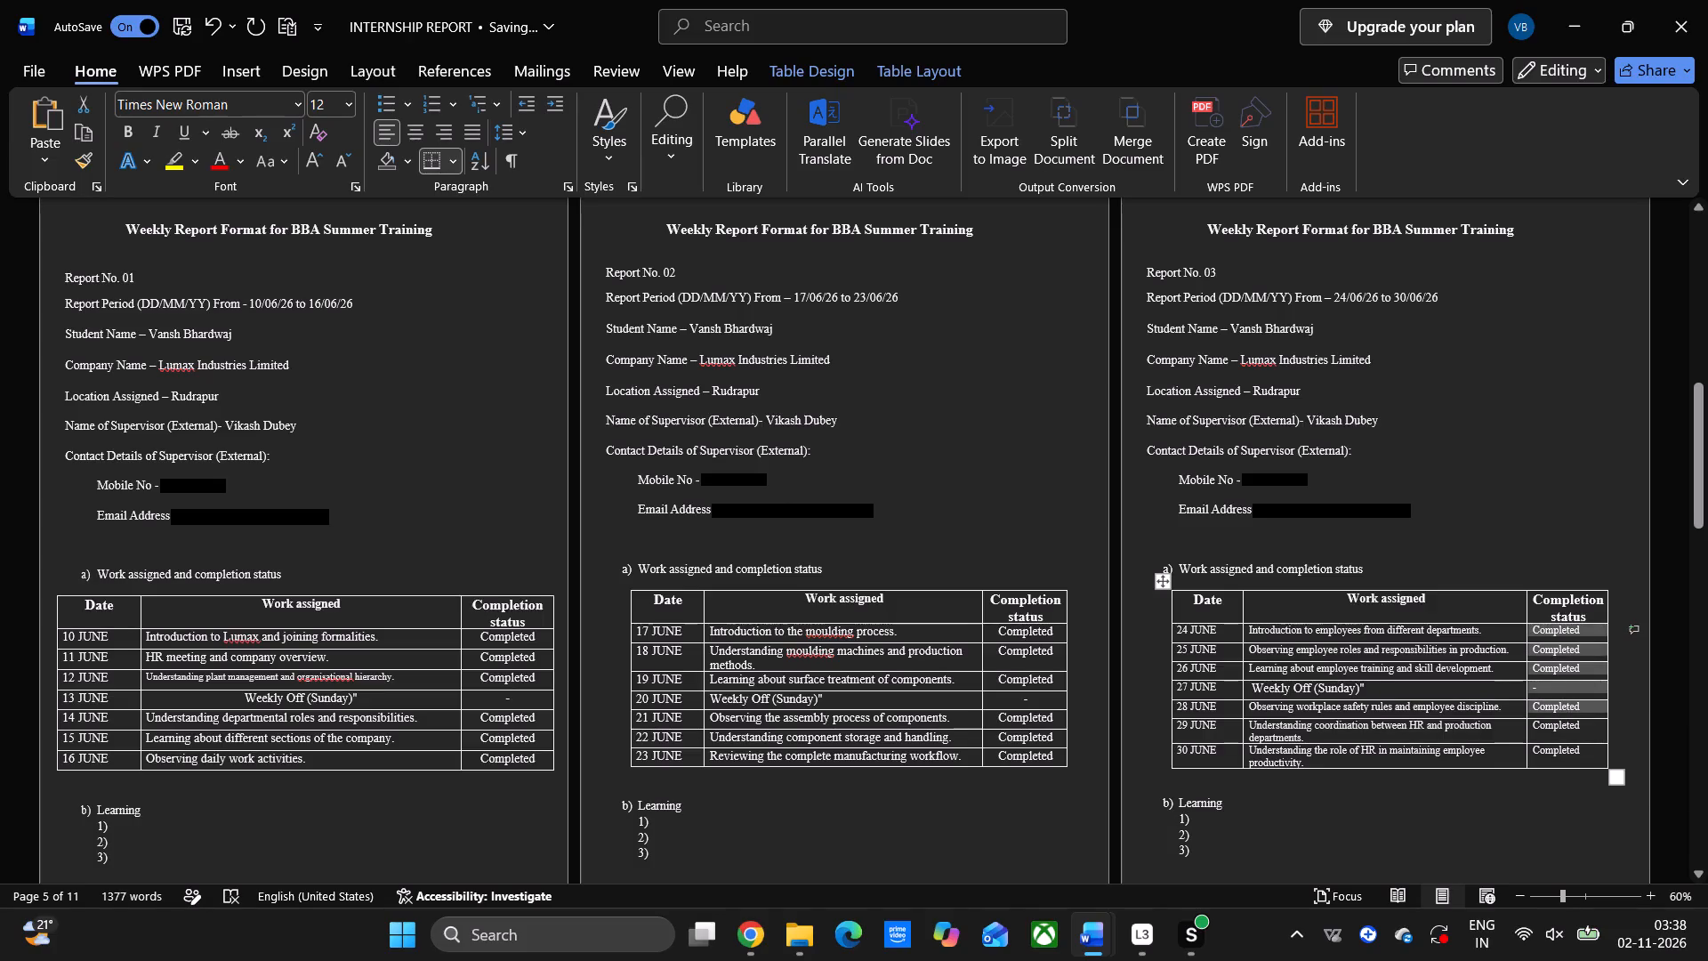
{"action": "left_click", "coordinate": [1557, 727], "text": "shift"}
{"action": "left_click", "coordinate": [1565, 747], "text": "shift"}
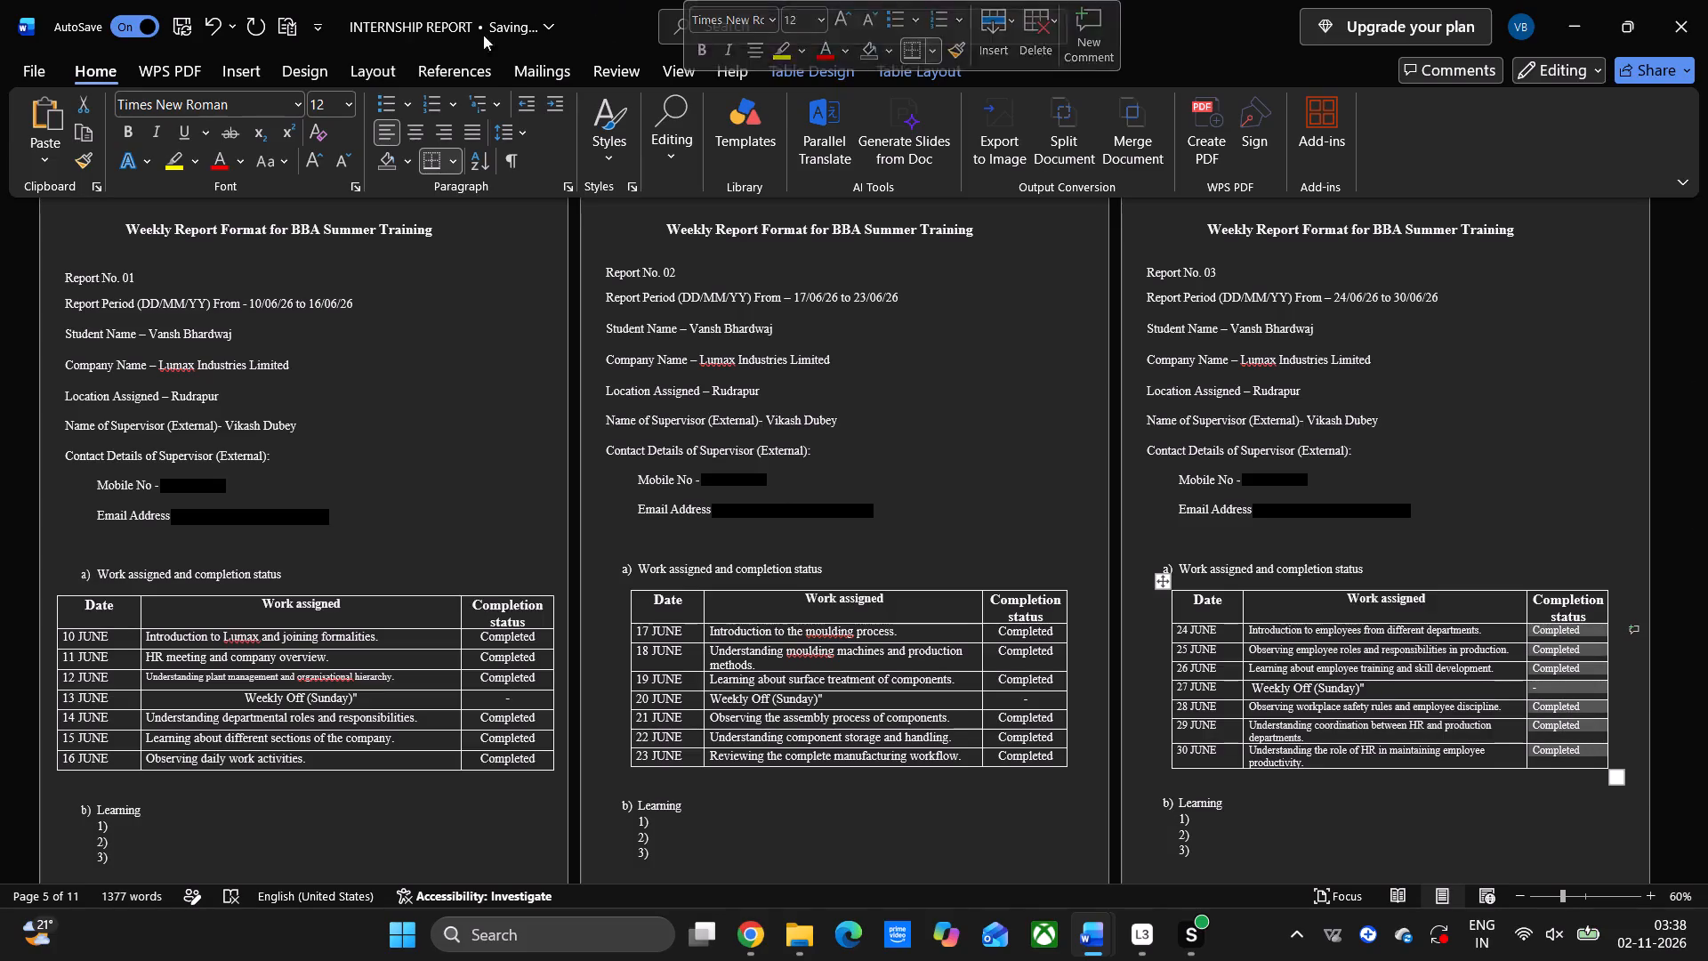
{"action": "left_click", "coordinate": [473, 127]}
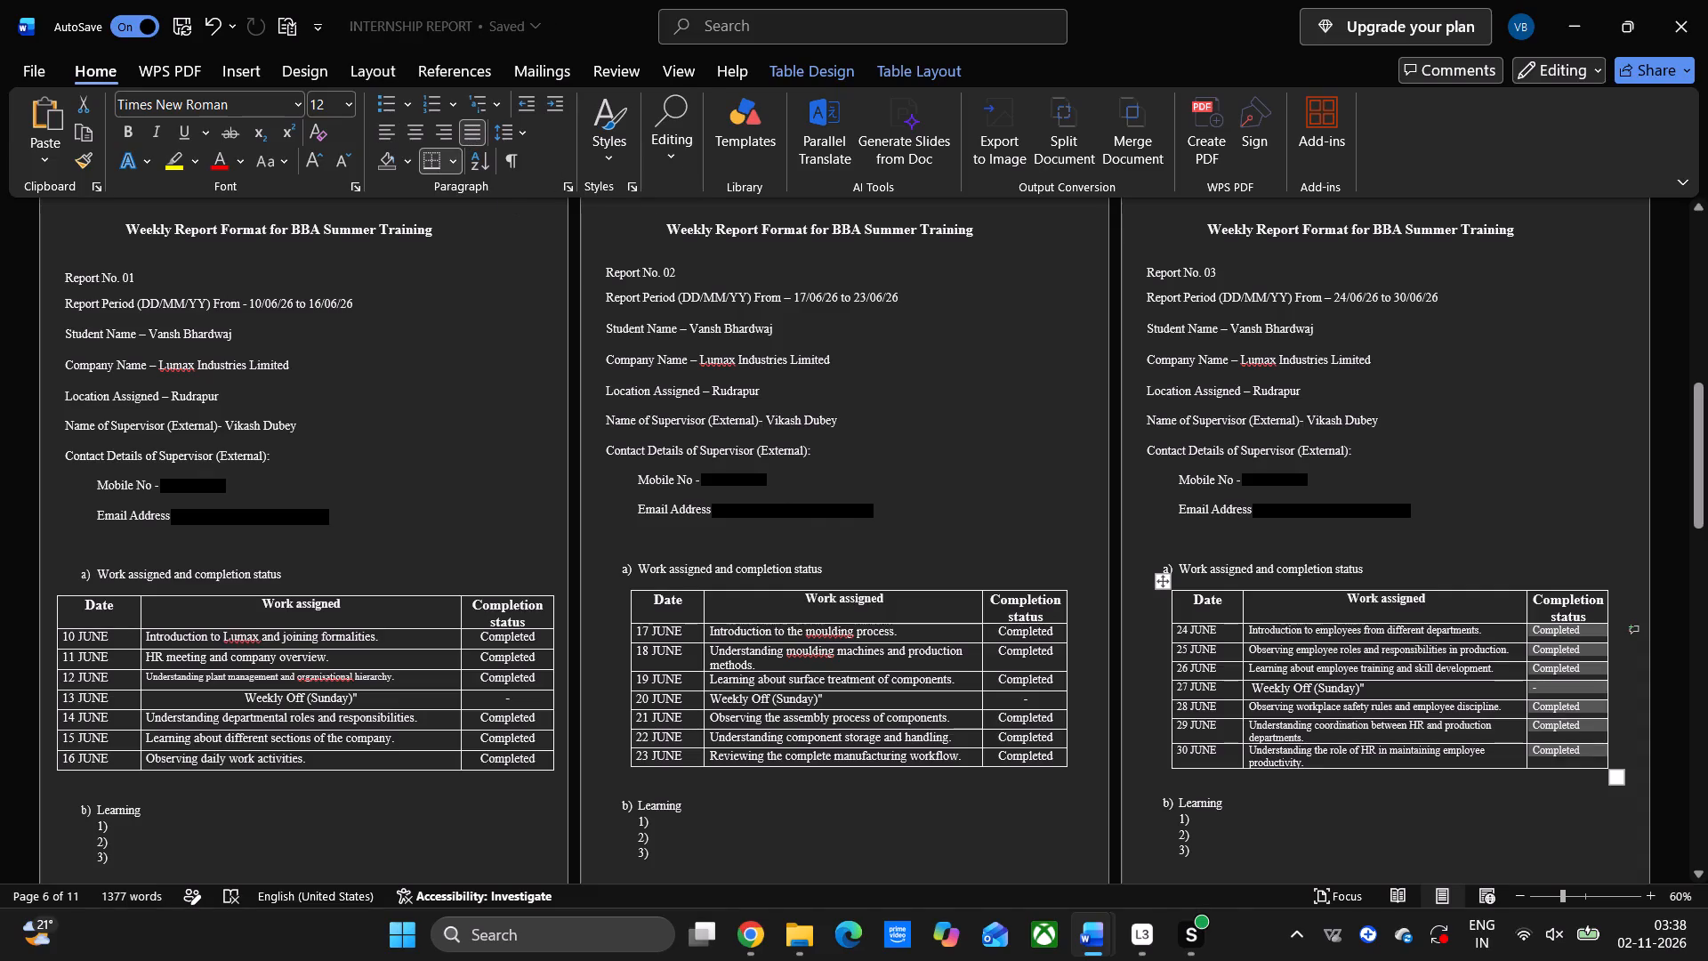
{"action": "left_click", "coordinate": [470, 133]}
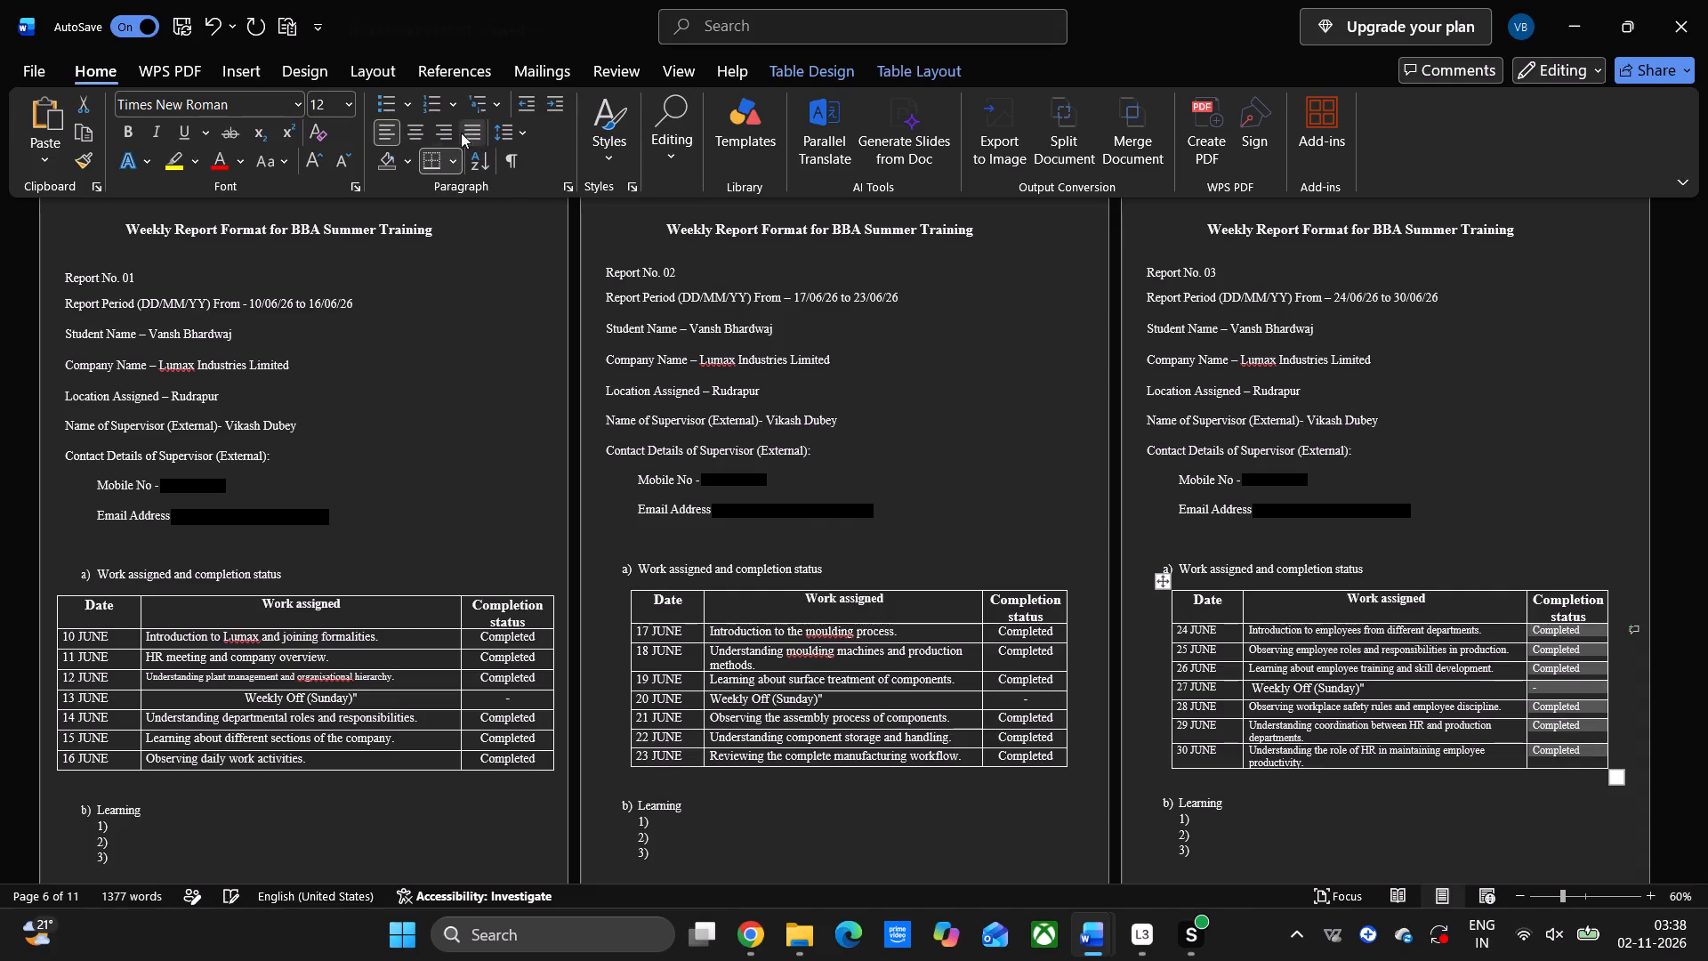
{"action": "left_click", "coordinate": [420, 137]}
Centre the completion status entries for 01 to 07 July in Report No. 04's work table.
{"action": "scroll", "coordinate": [754, 505], "scroll_direction": "down", "scroll_amount": 6}
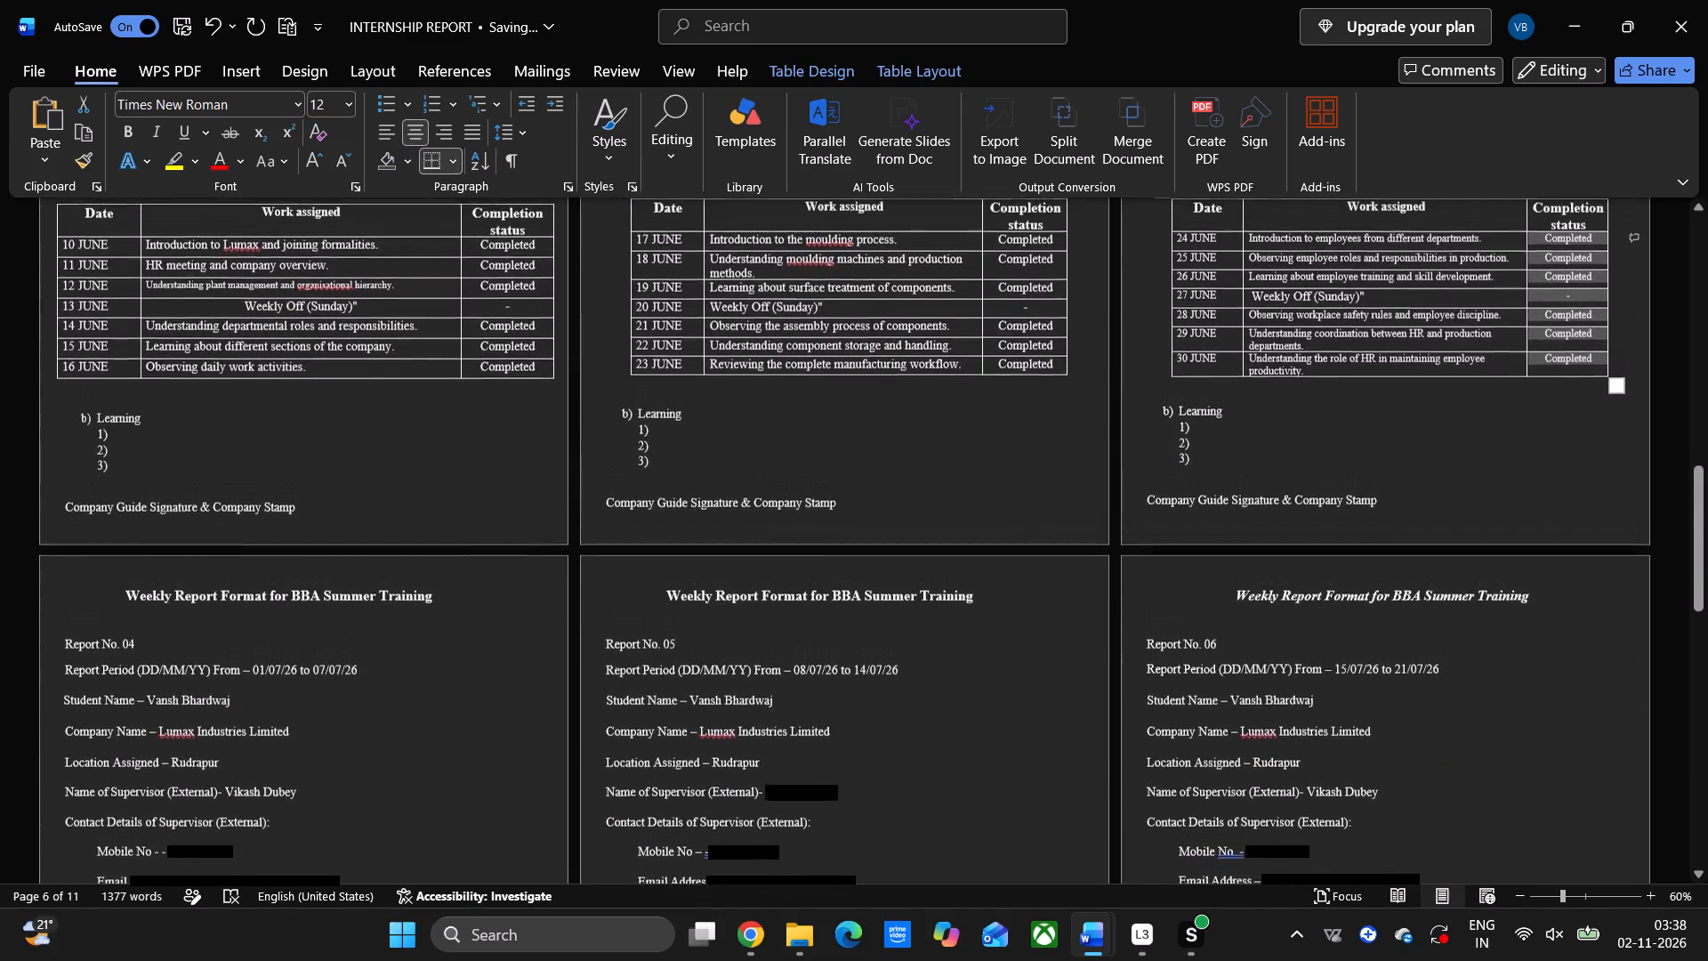
{"action": "scroll", "coordinate": [754, 505], "scroll_direction": "down", "scroll_amount": 1}
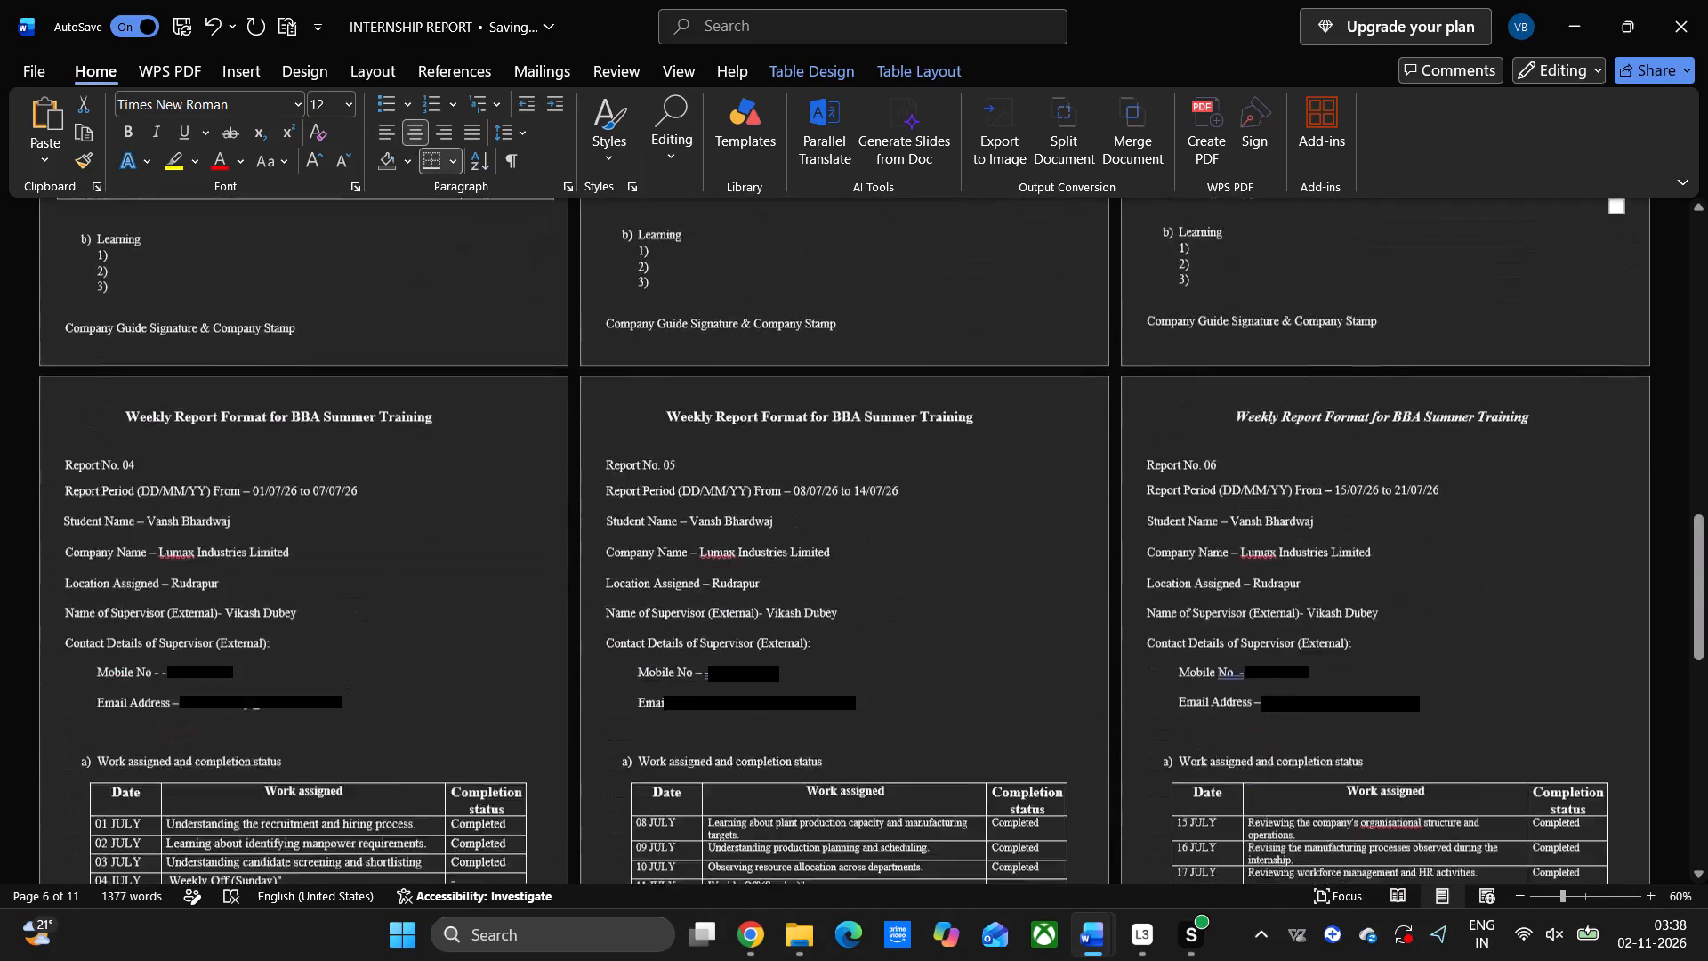
{"action": "scroll", "coordinate": [754, 505], "scroll_direction": "down", "scroll_amount": 1}
{"action": "double_click", "coordinate": [471, 674]}
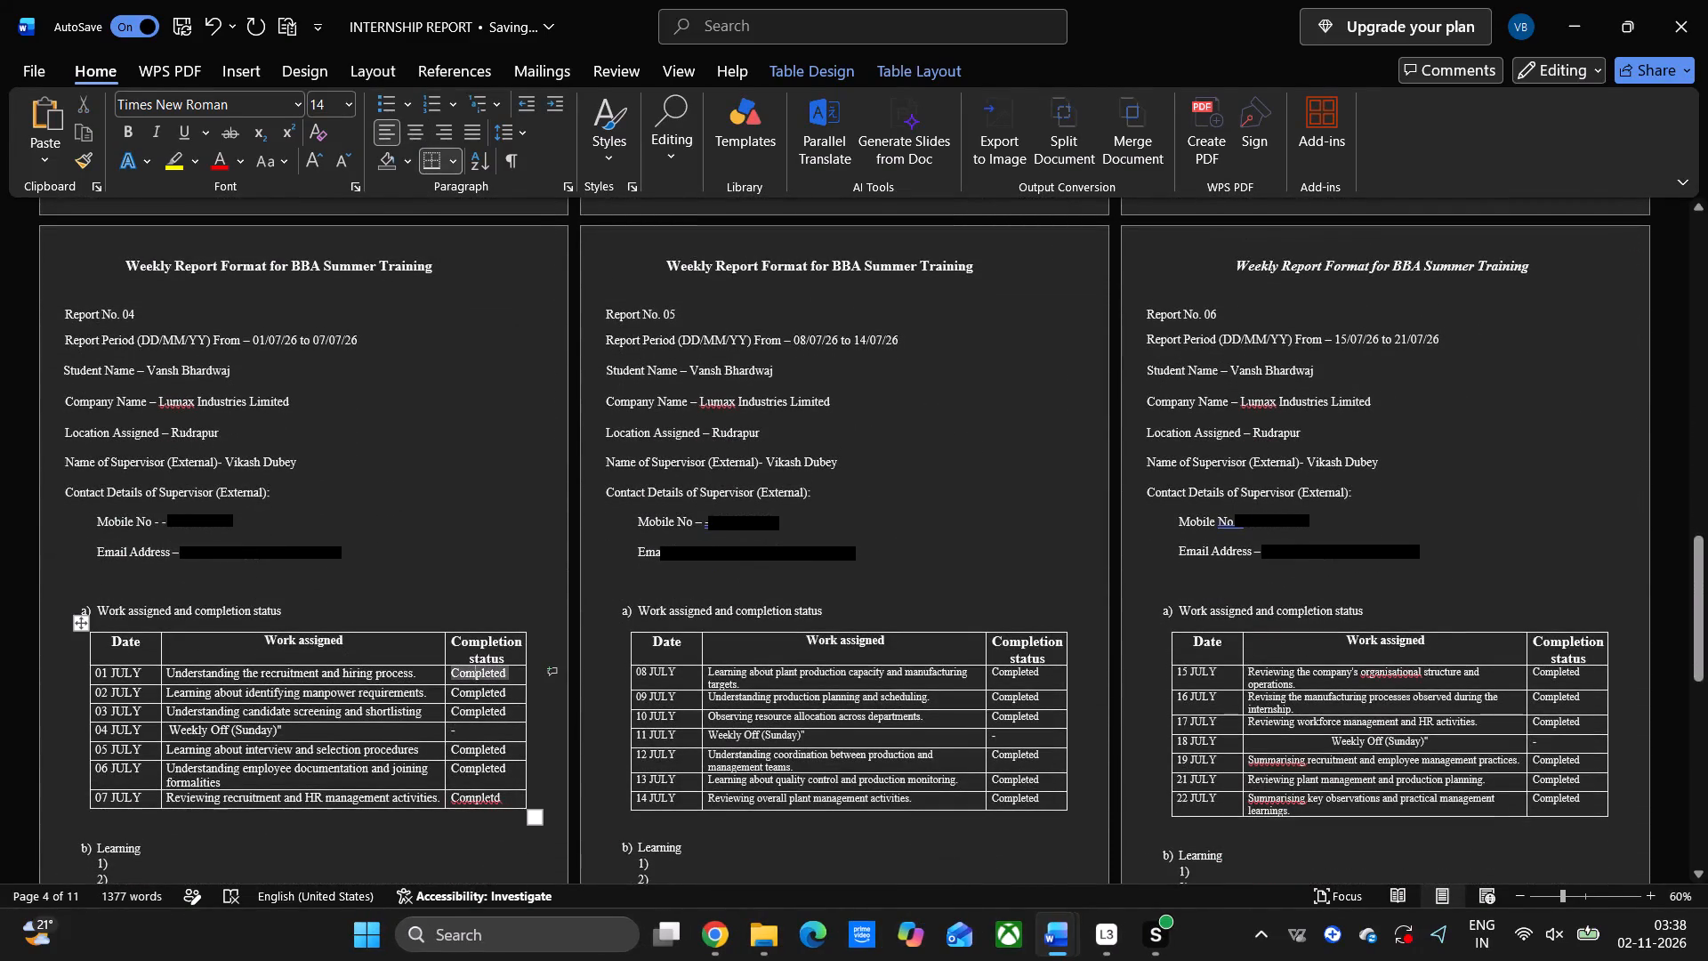
{"action": "left_click", "coordinate": [486, 688], "text": "shift"}
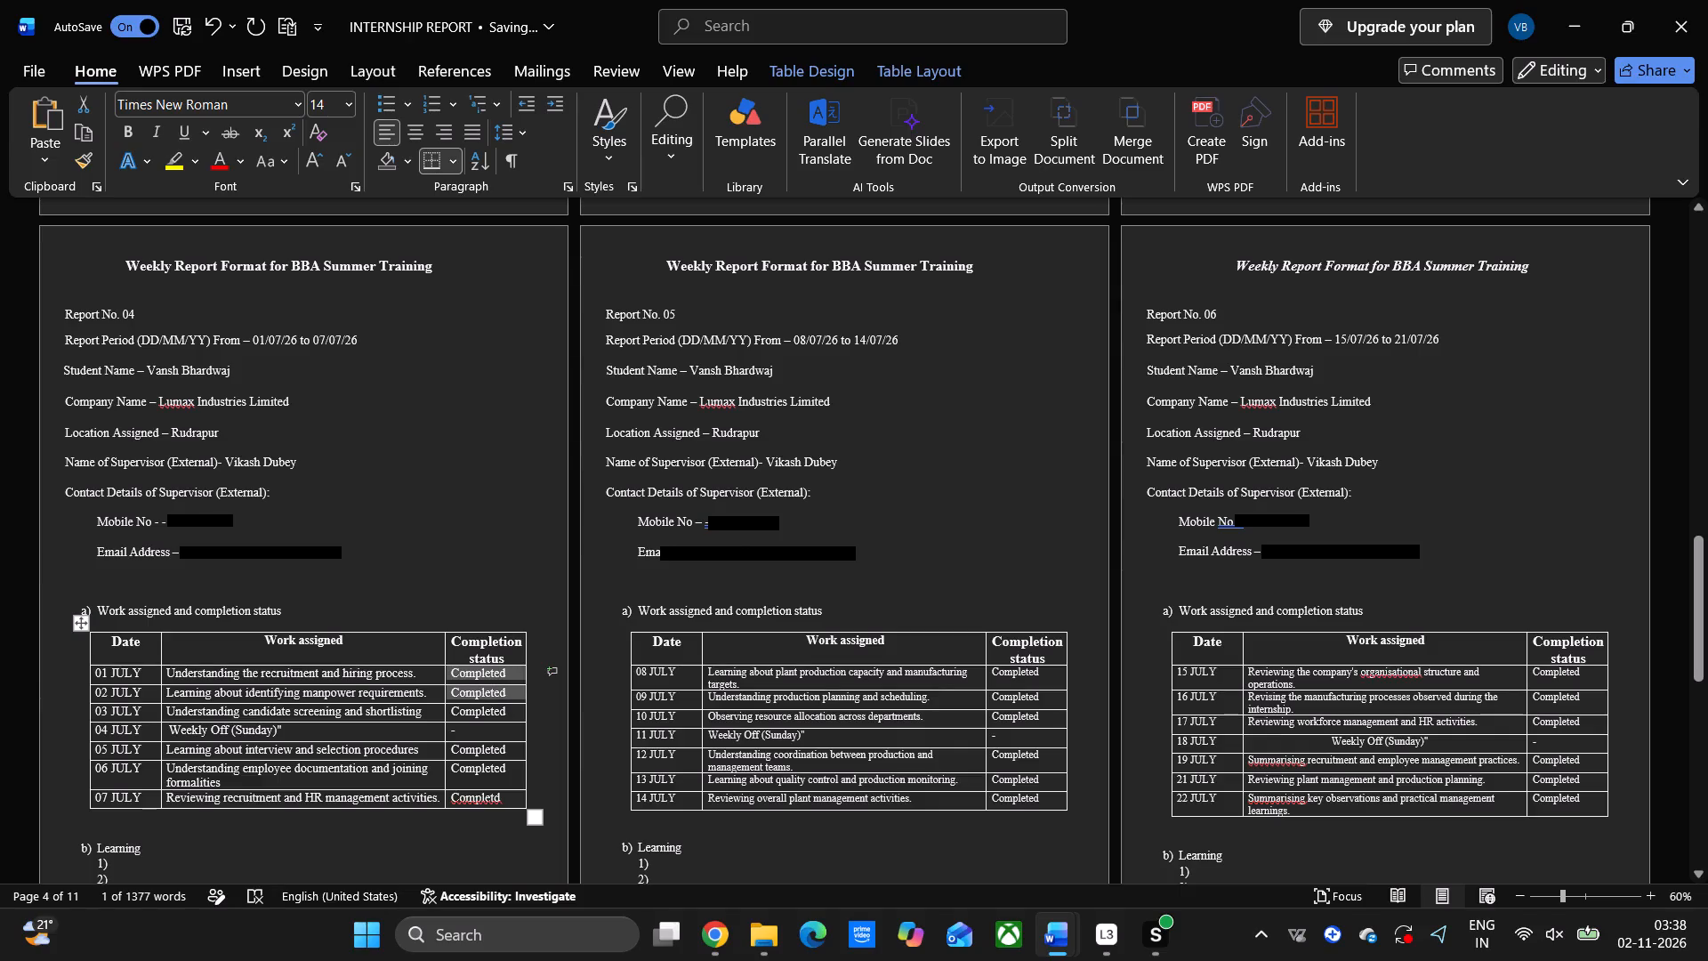
{"action": "left_click", "coordinate": [504, 715], "text": "shift"}
{"action": "left_click", "coordinate": [504, 734], "text": "shift"}
{"action": "left_click", "coordinate": [498, 755], "text": "shift"}
{"action": "left_click", "coordinate": [500, 779], "text": "shift"}
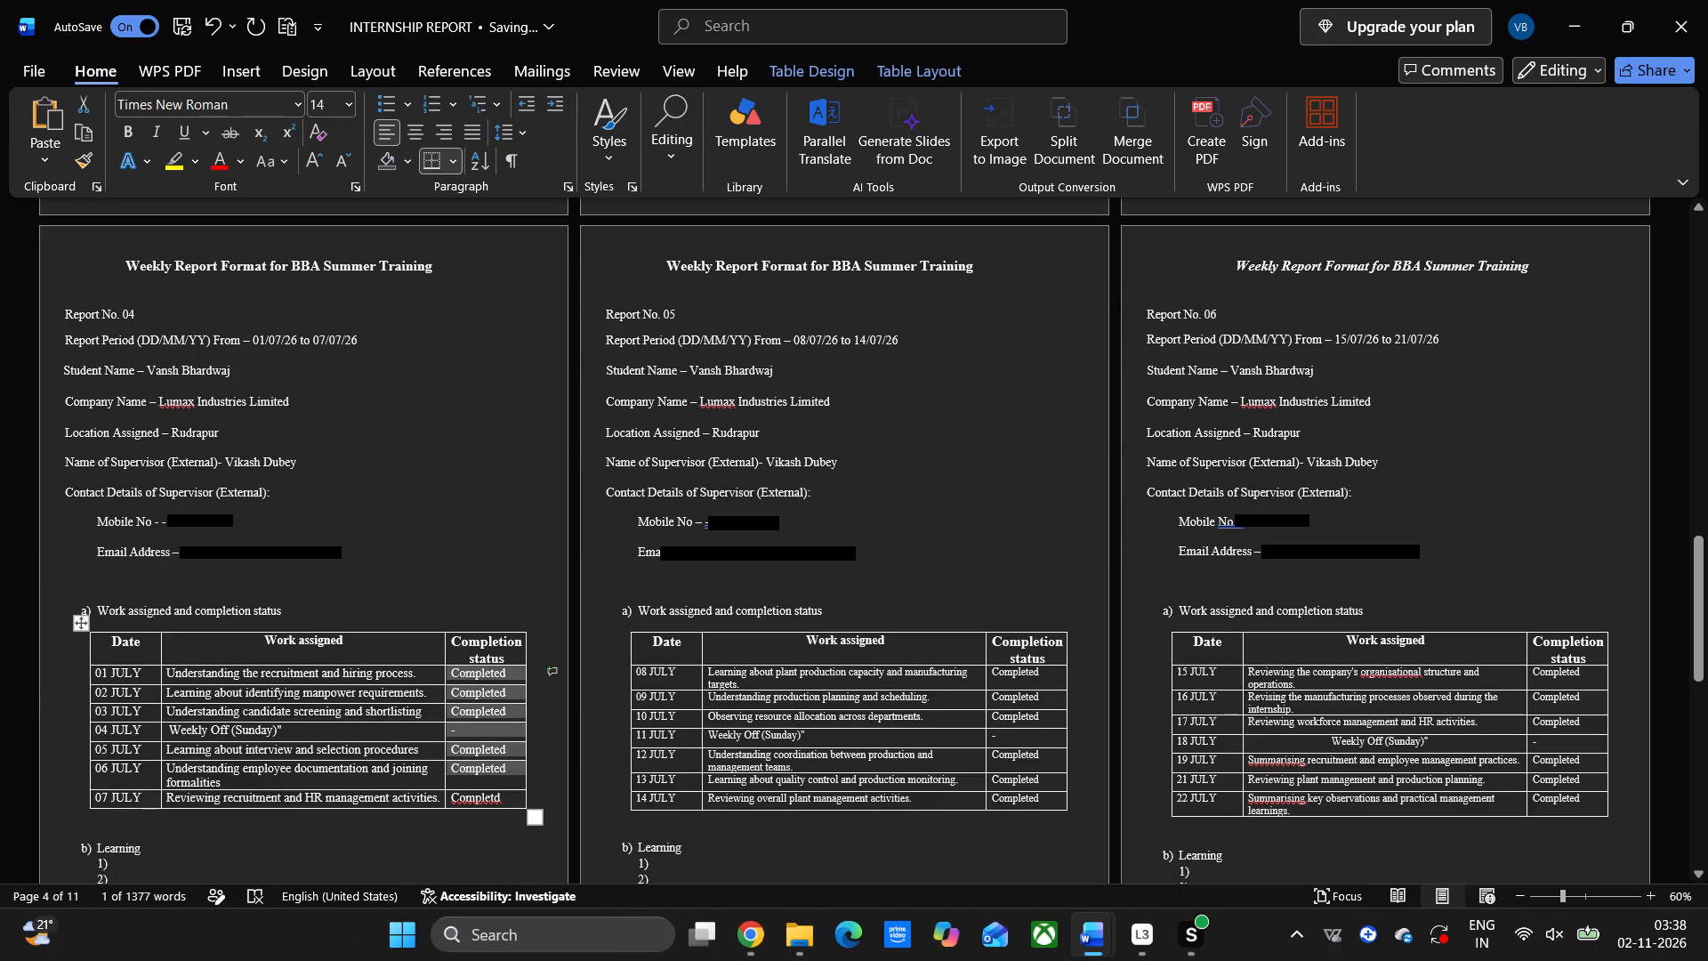
{"action": "left_click", "coordinate": [497, 793], "text": "shift"}
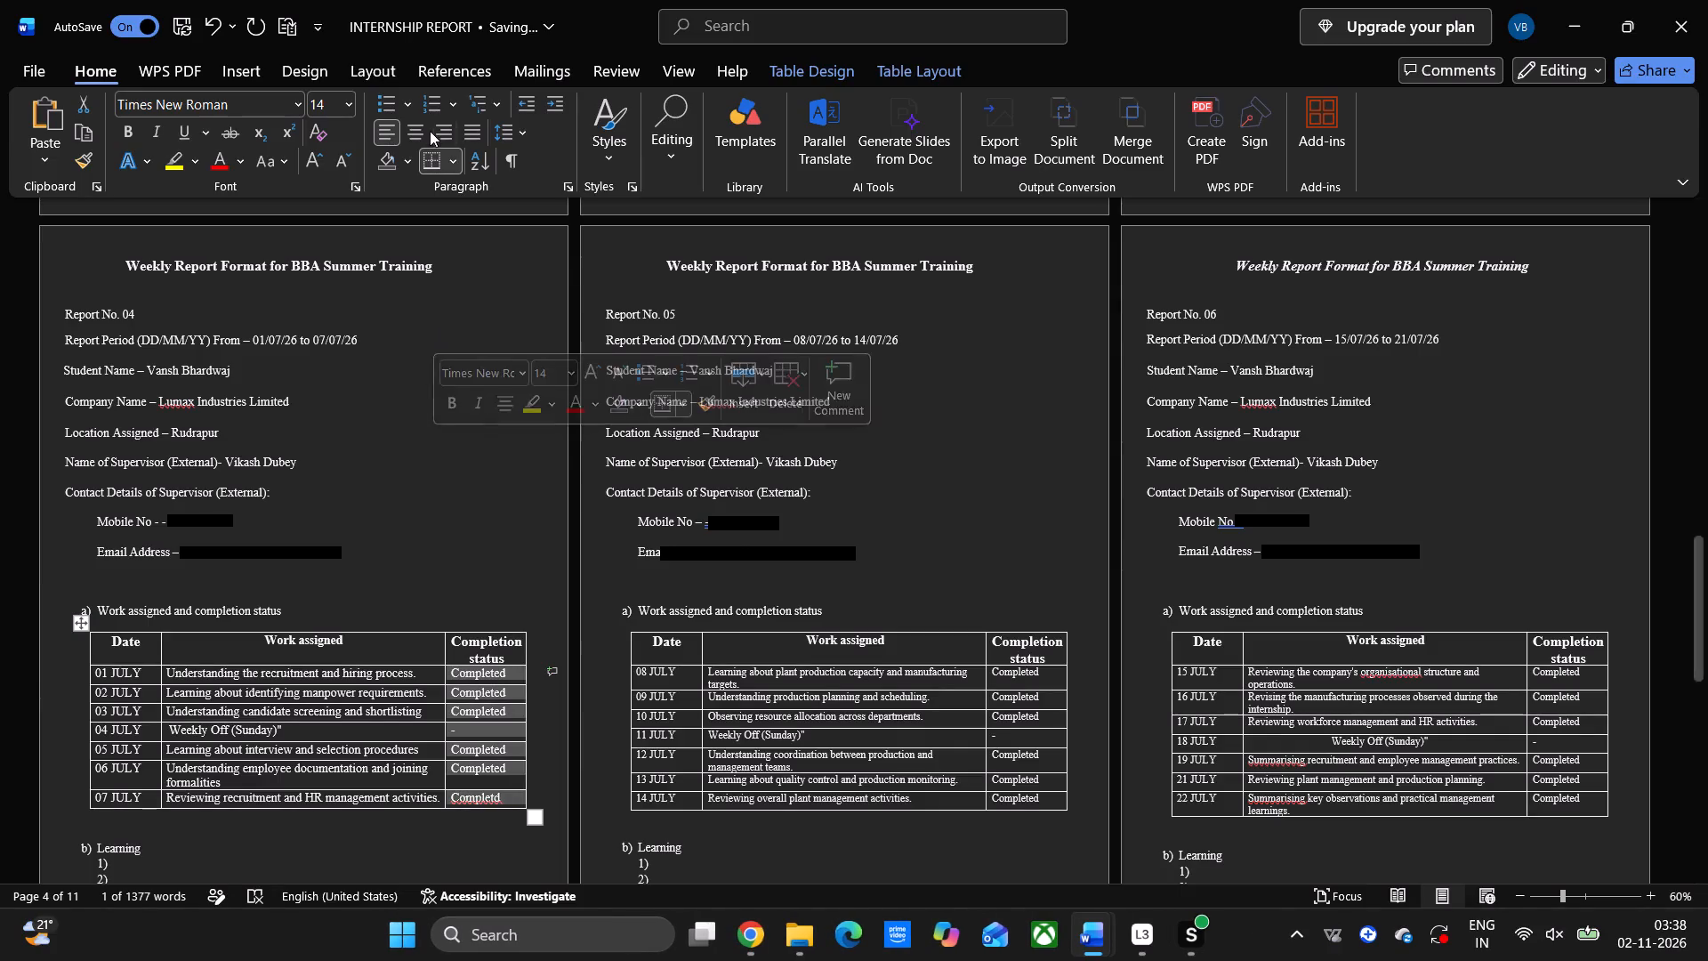
{"action": "left_click", "coordinate": [417, 133]}
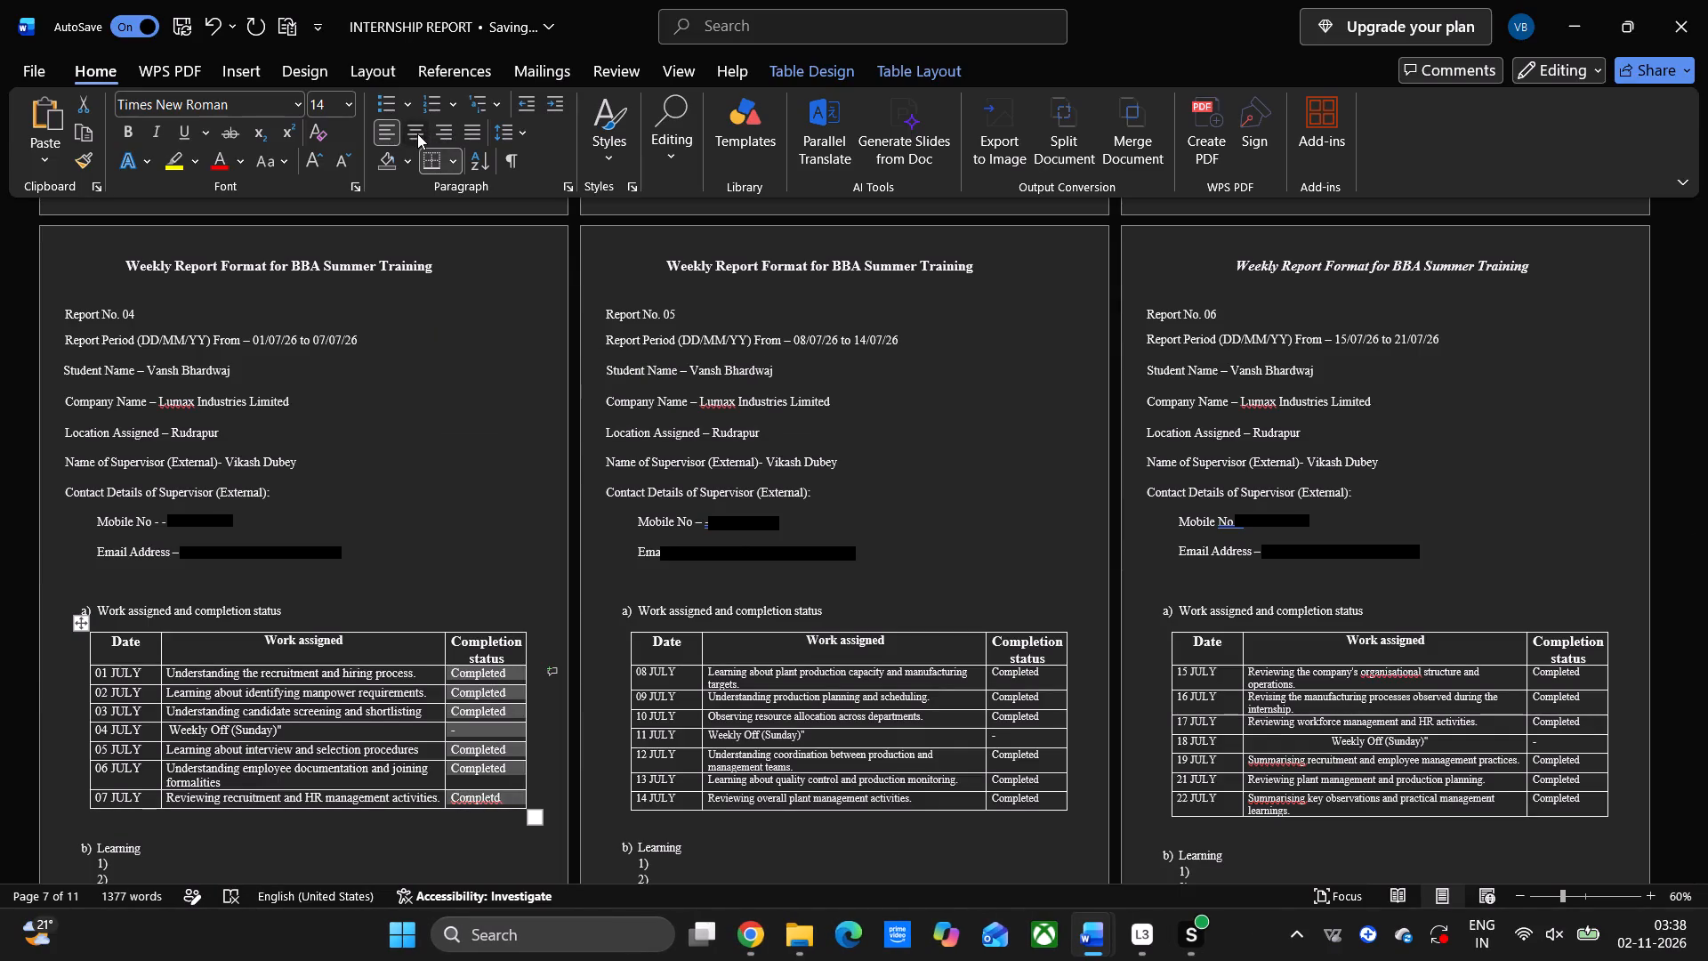
Centre the completion status entries for 08 to 14 July in Report No. 05's work table.
{"action": "left_click", "coordinate": [1001, 674], "text": "shift"}
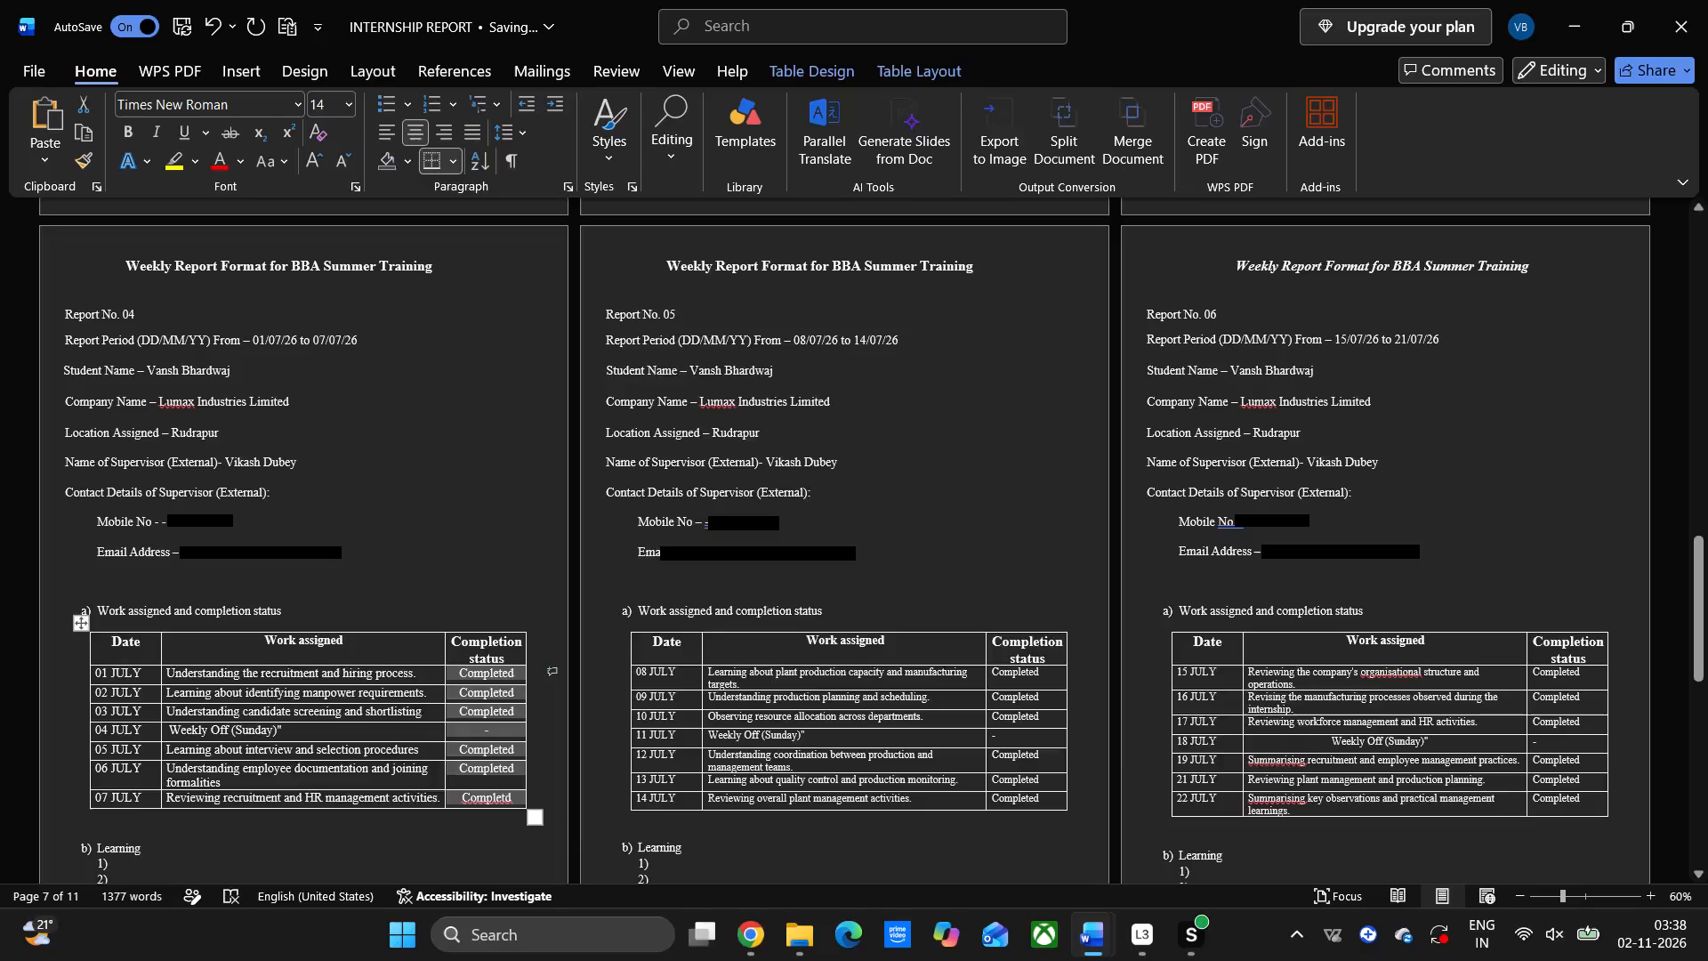
{"action": "triple_click", "coordinate": [1001, 674]}
{"action": "left_click", "coordinate": [1004, 706], "text": "shift"}
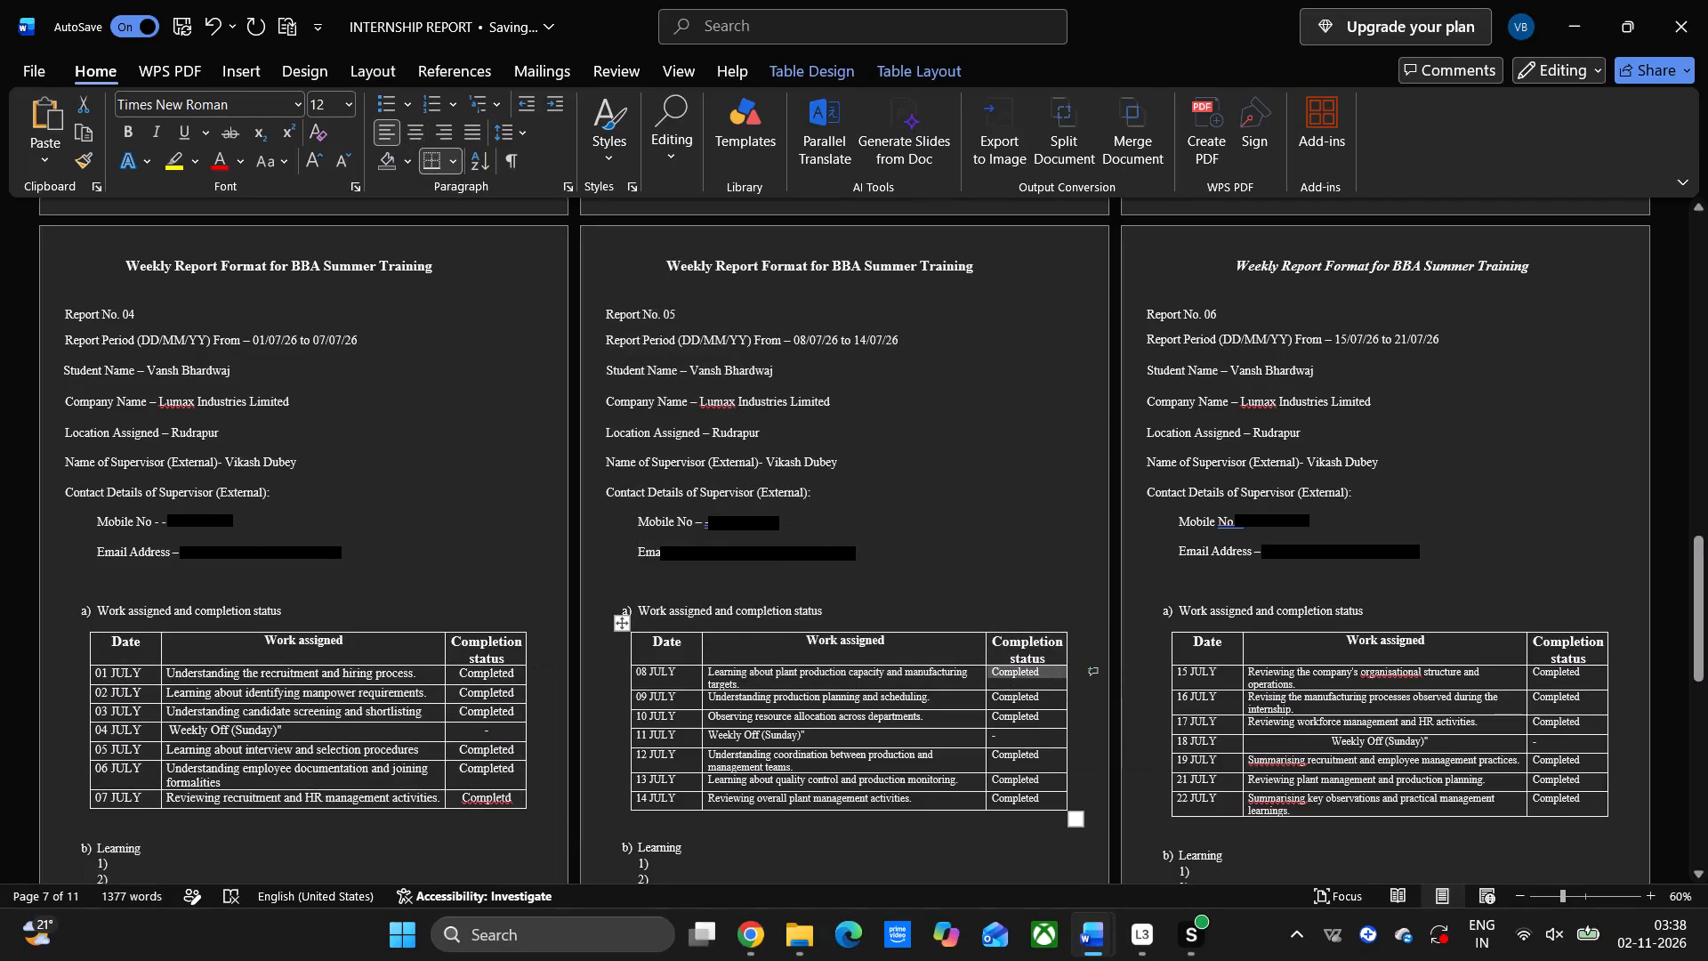
{"action": "left_click", "coordinate": [1015, 725], "text": "shift"}
{"action": "left_click", "coordinate": [1015, 740], "text": "shift"}
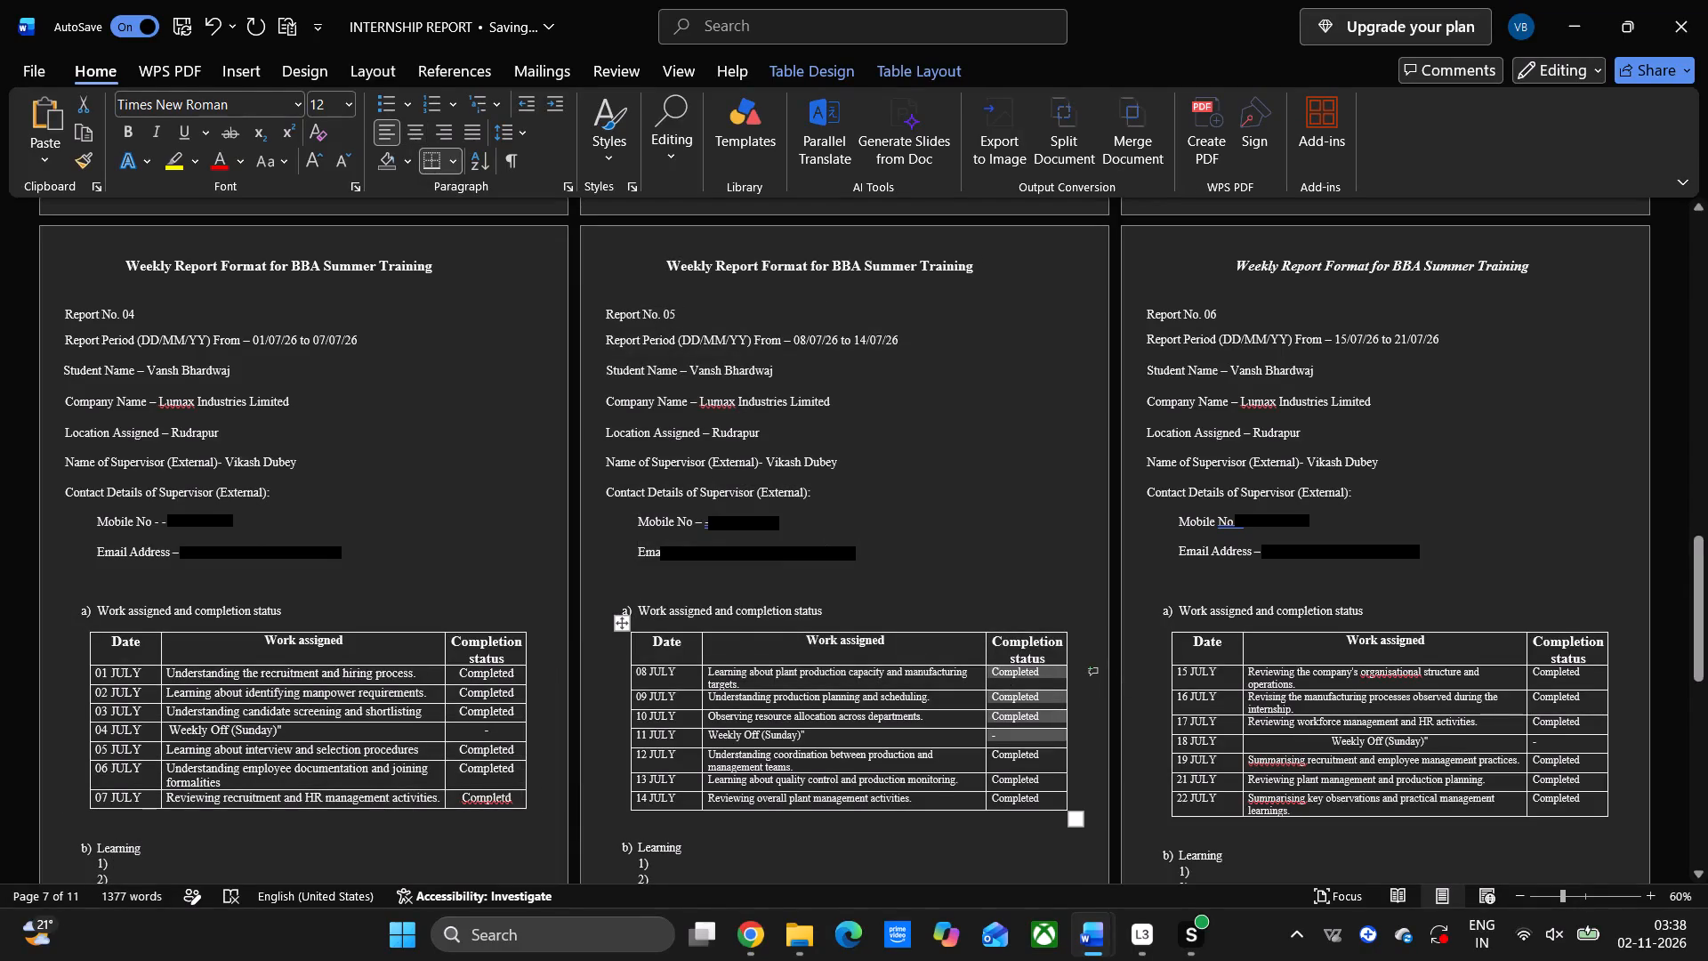
{"action": "left_click", "coordinate": [1010, 755], "text": "shift"}
{"action": "left_click", "coordinate": [1009, 791], "text": "shift"}
{"action": "left_click", "coordinate": [1025, 795], "text": "shift"}
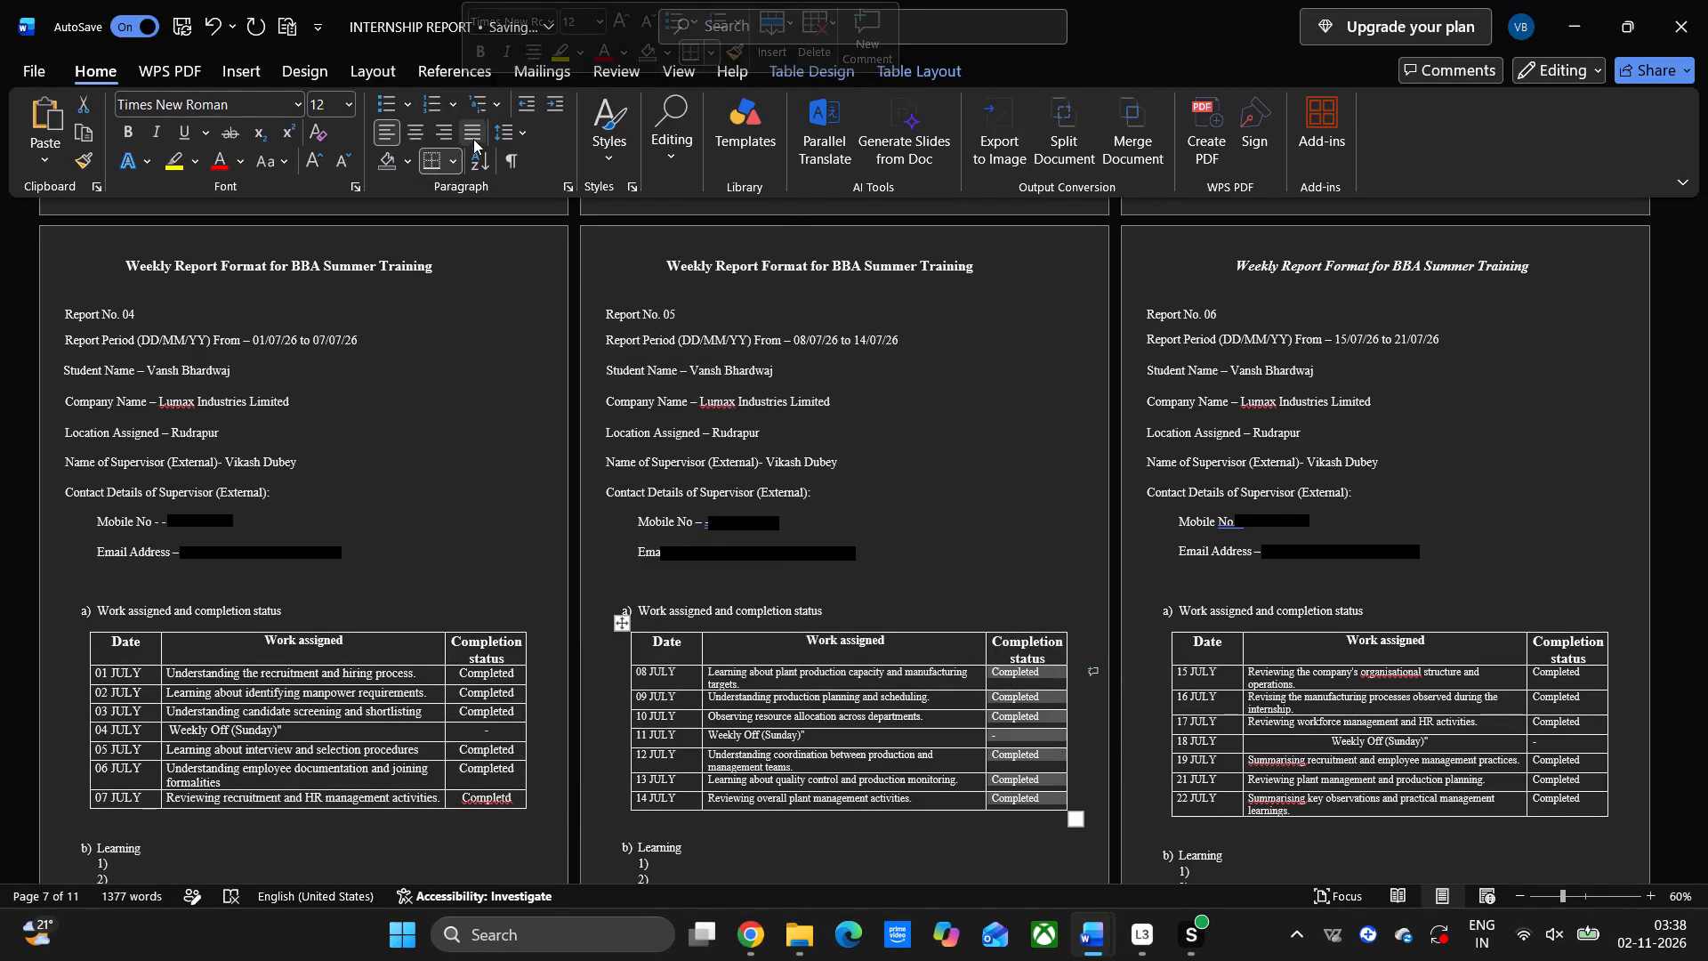
{"action": "left_click", "coordinate": [416, 128]}
Centre the completion status entries for 15 to 22 July in Report No. 06's work table.
{"action": "scroll", "coordinate": [1136, 467], "scroll_direction": "down", "scroll_amount": 1}
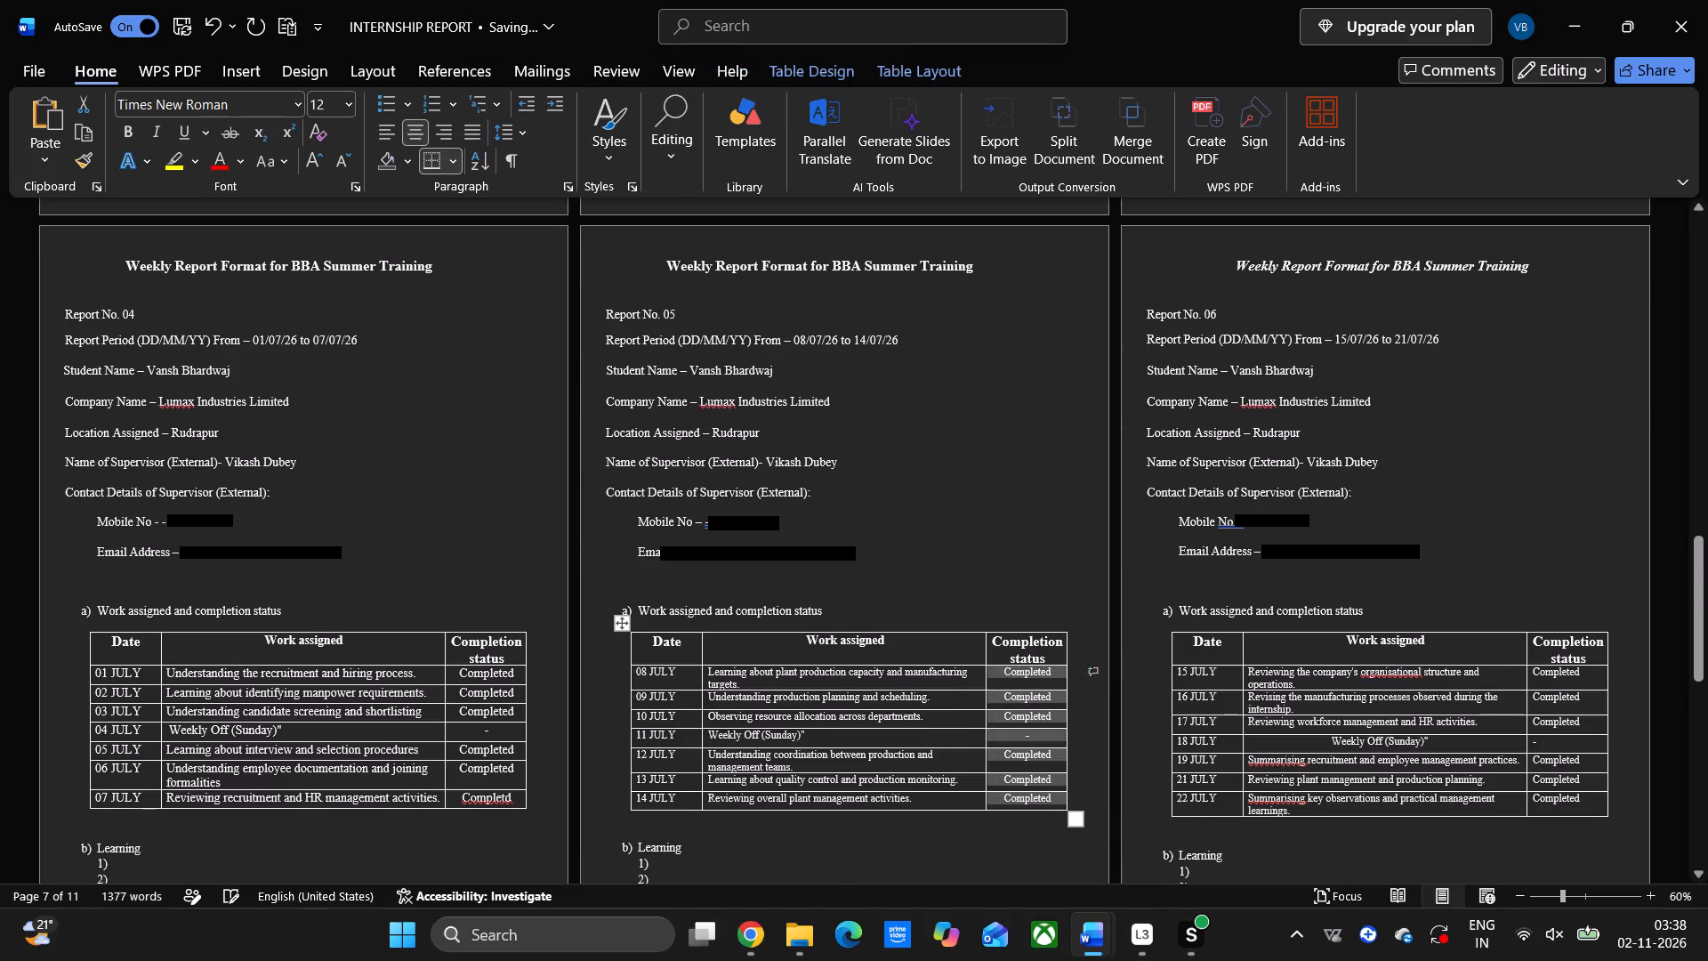
{"action": "scroll", "coordinate": [1136, 467], "scroll_direction": "down", "scroll_amount": 2}
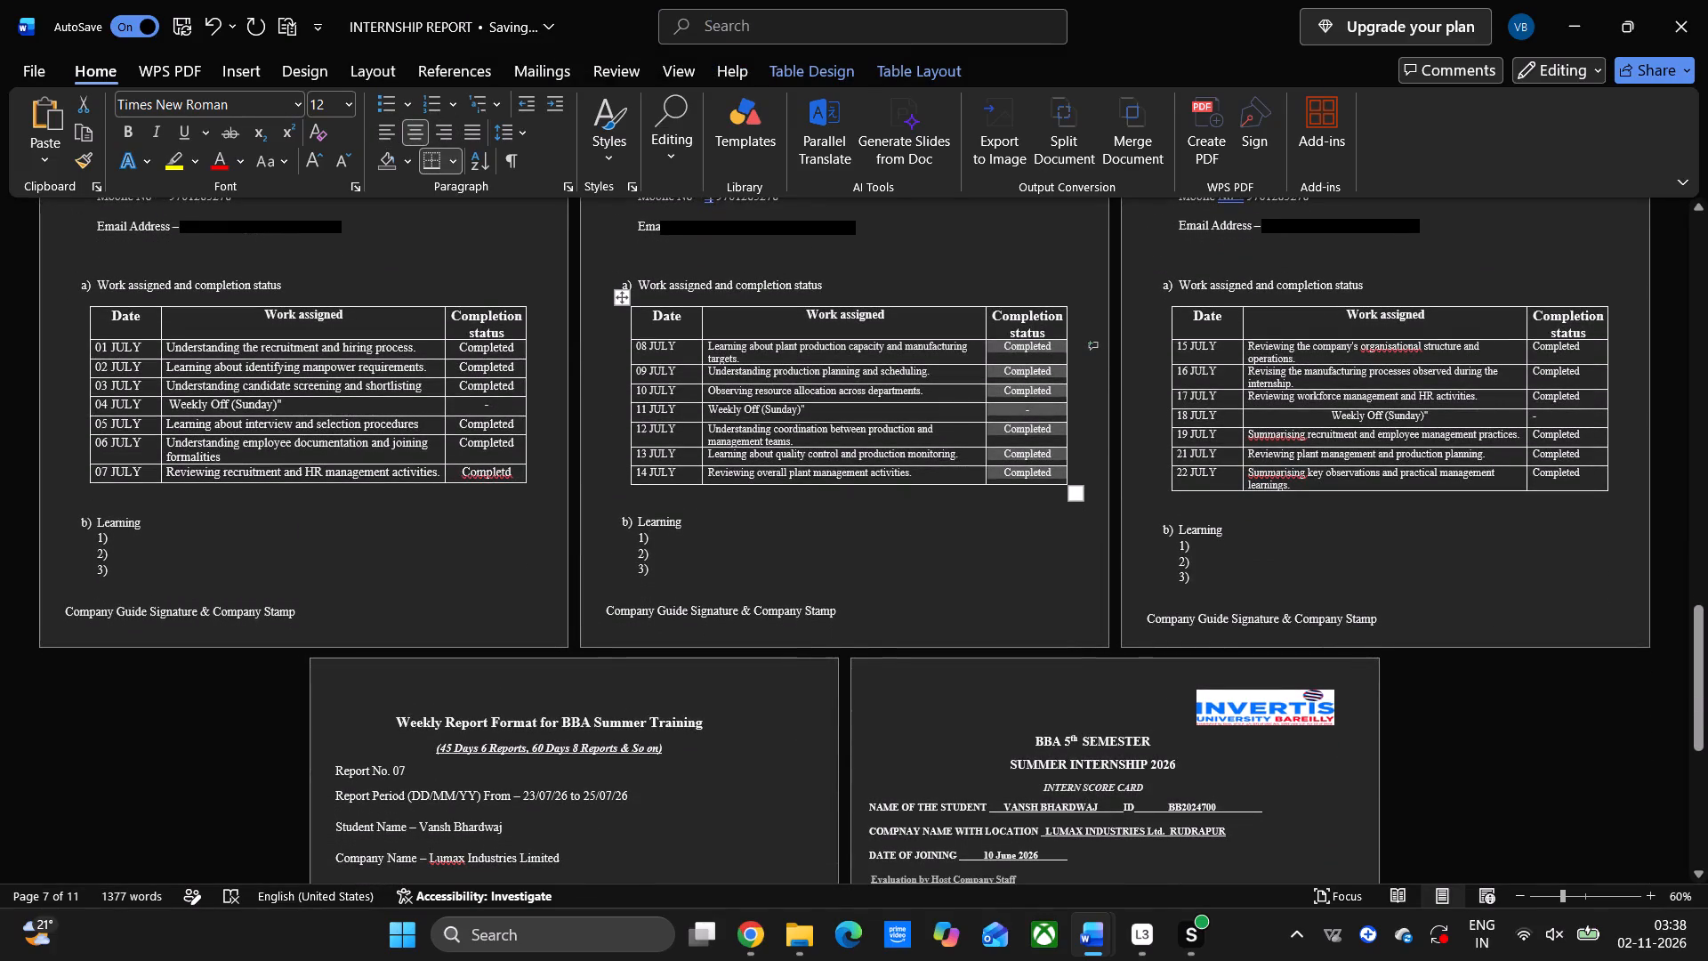
{"action": "double_click", "coordinate": [1548, 351], "text": "shift"}
{"action": "left_click", "coordinate": [1548, 351]}
{"action": "double_click", "coordinate": [1548, 351]}
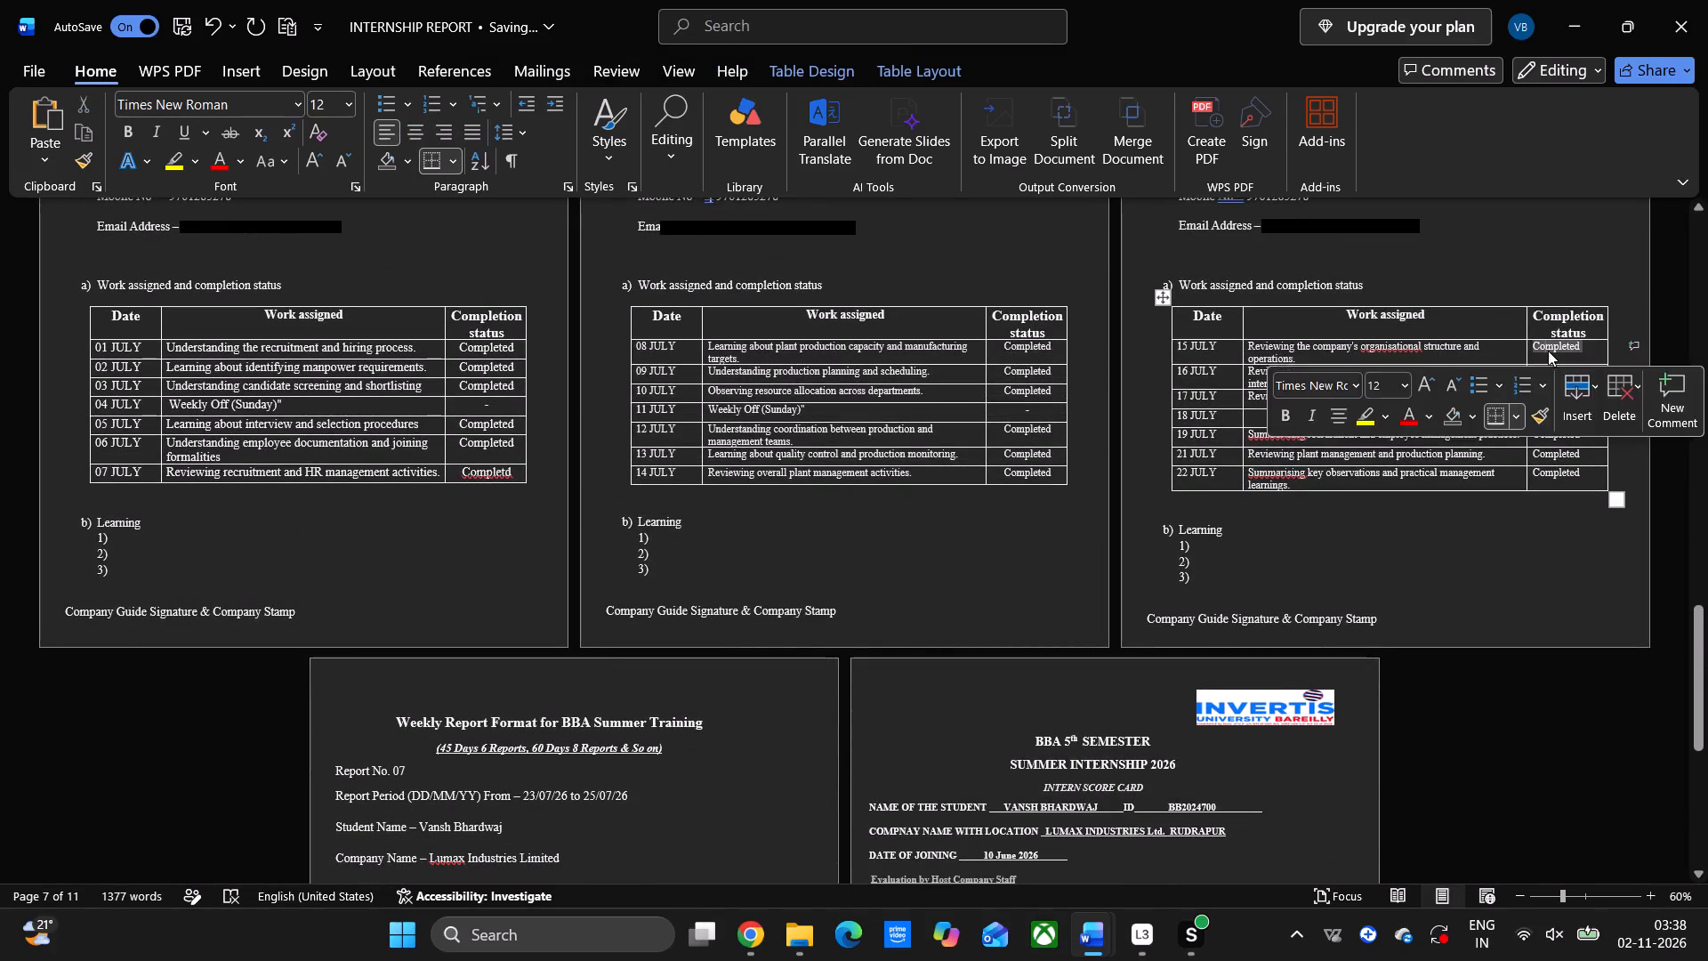
{"action": "left_click", "coordinate": [1548, 351]}
{"action": "left_click", "coordinate": [1572, 346]}
{"action": "double_click", "coordinate": [1572, 377], "text": "shift"}
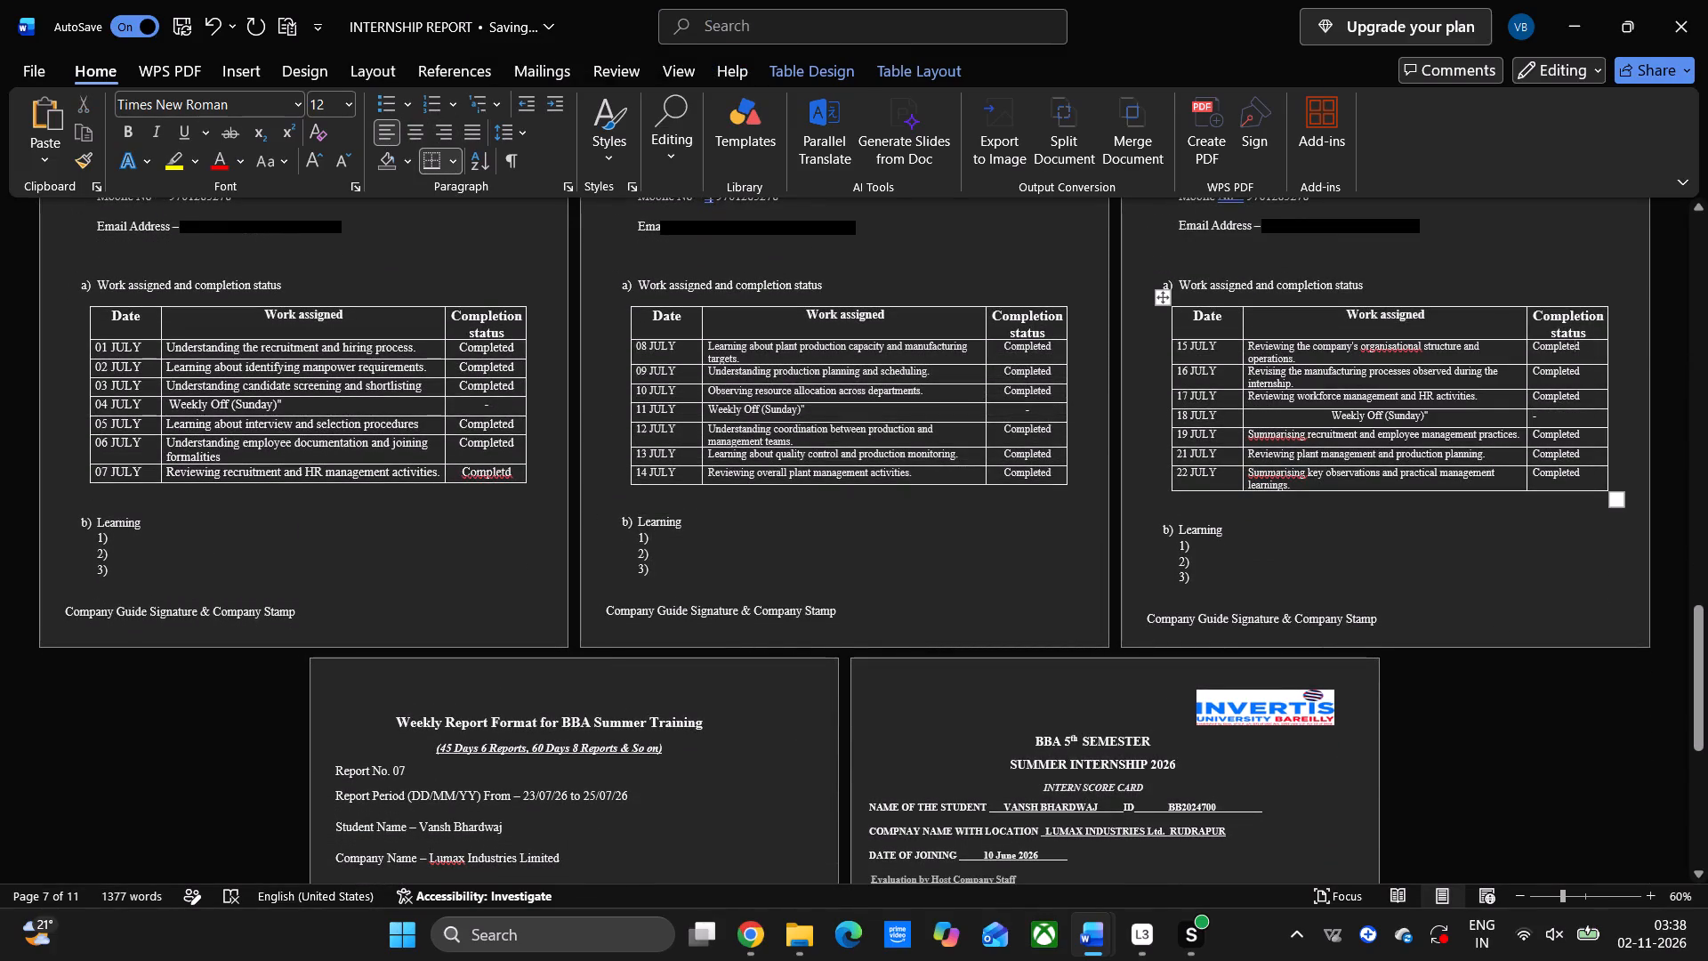
{"action": "left_click", "coordinate": [1586, 408], "text": "shift"}
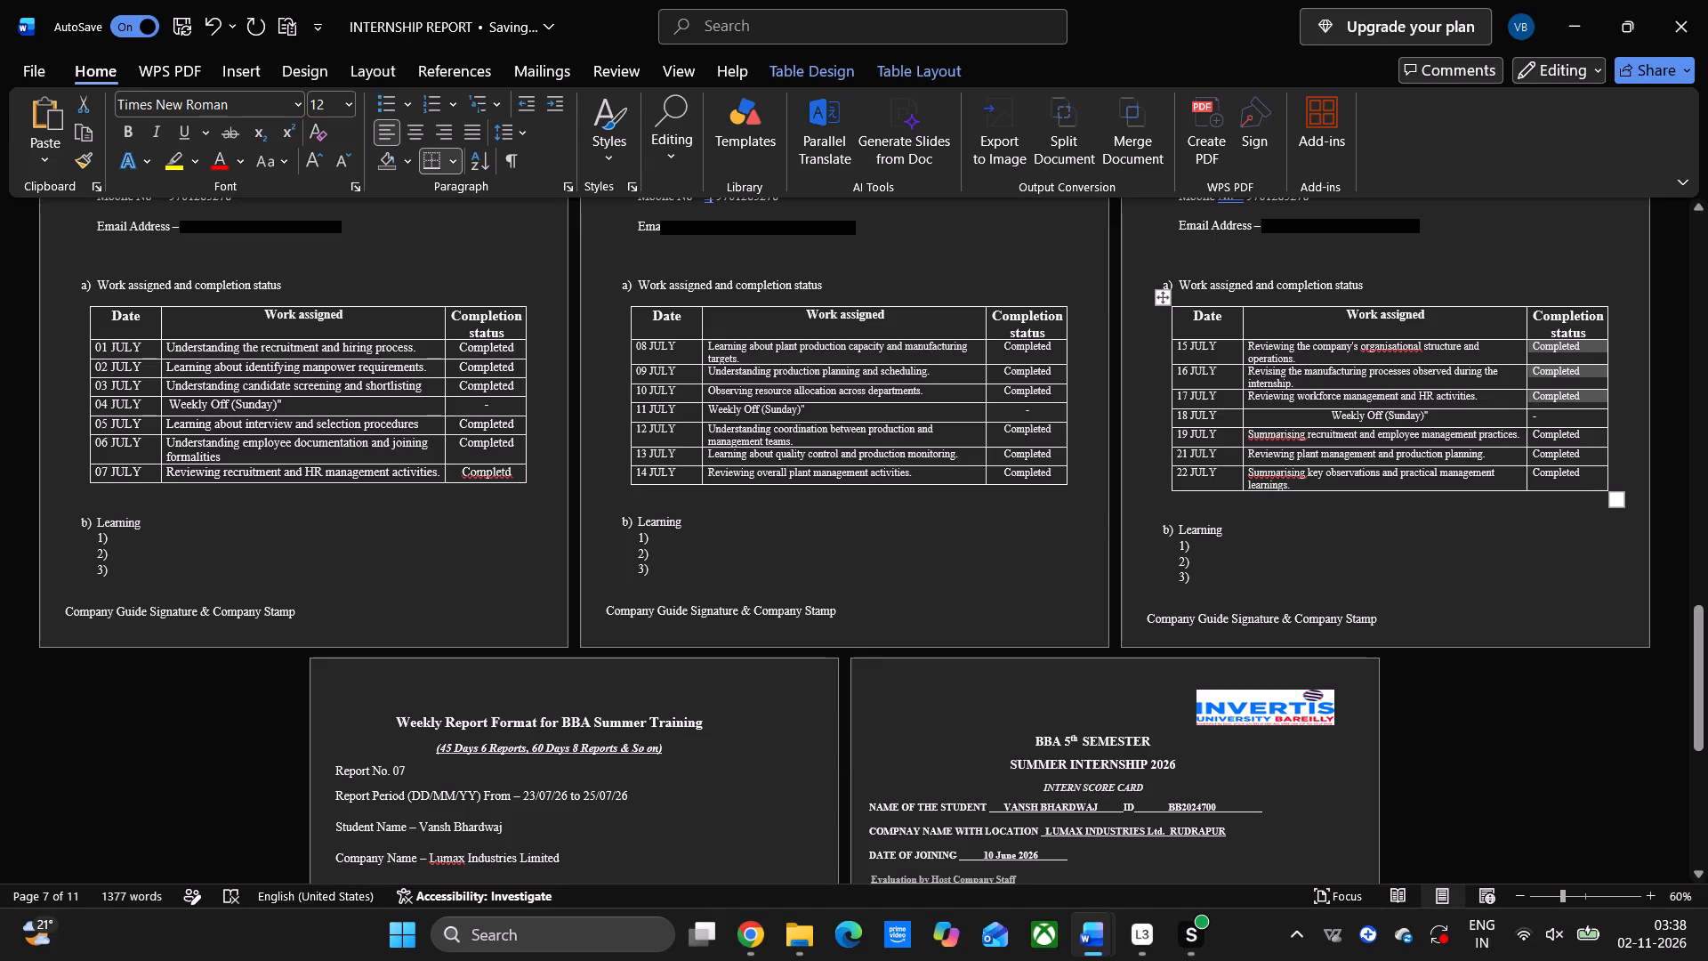
{"action": "left_click", "coordinate": [1586, 421], "text": "shift"}
{"action": "left_click", "coordinate": [1582, 441], "text": "shift"}
{"action": "left_click", "coordinate": [1581, 455], "text": "shift"}
{"action": "left_click", "coordinate": [1581, 457], "text": "shift"}
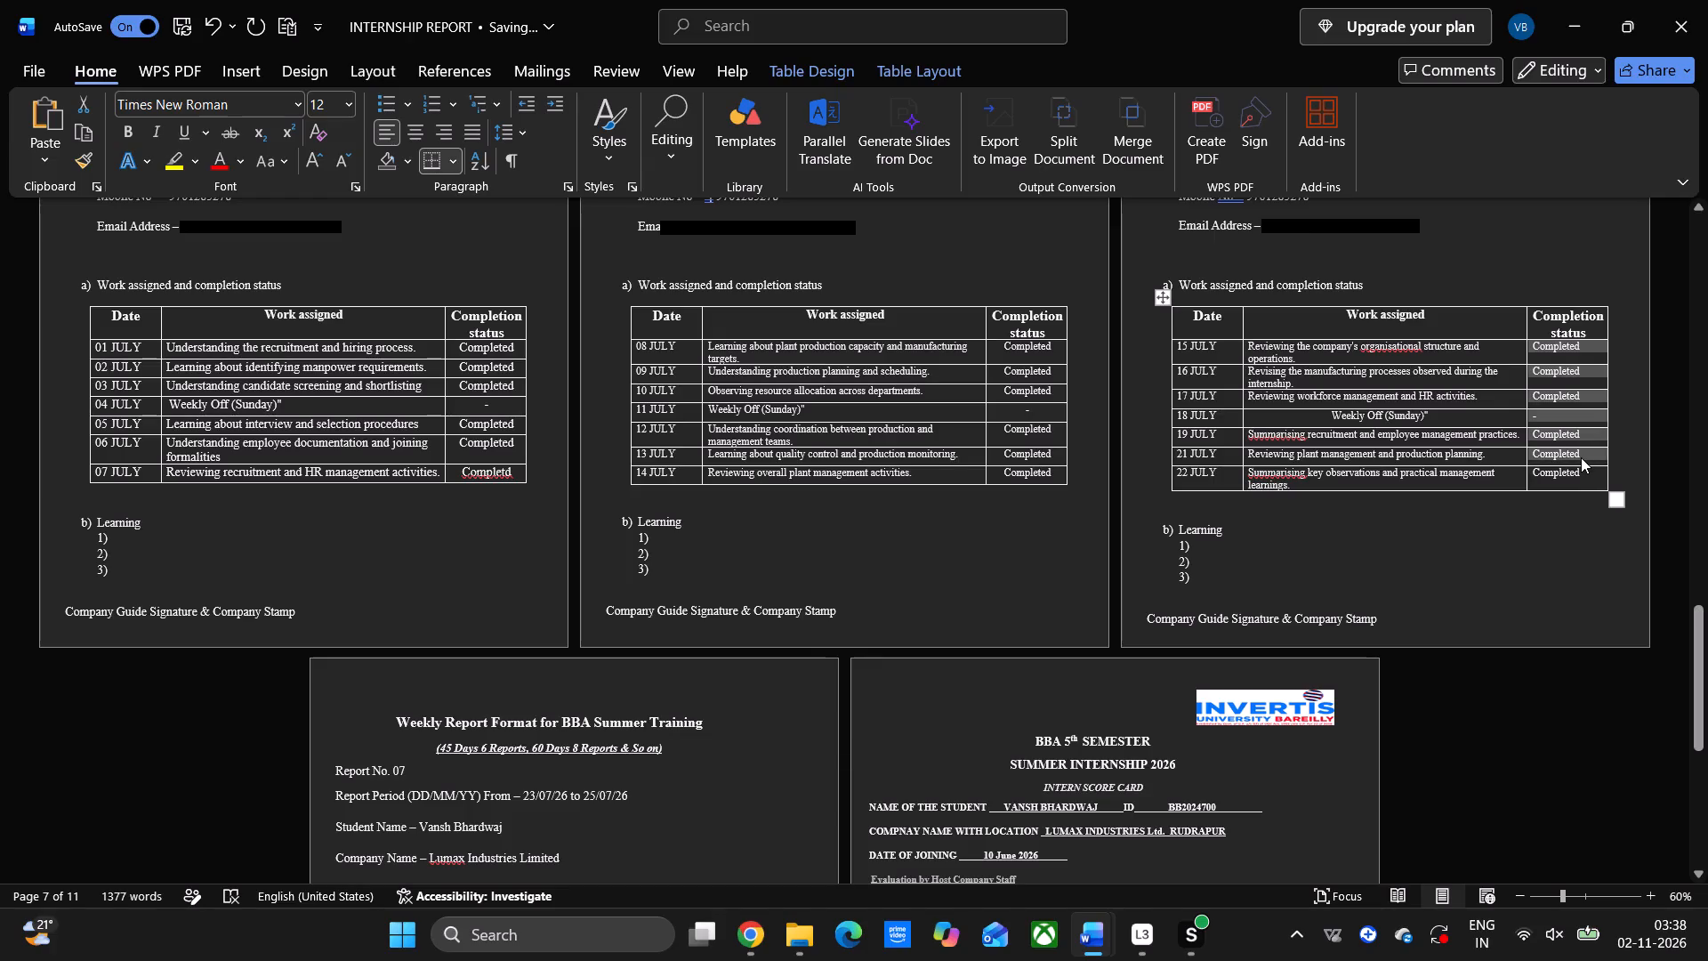
{"action": "left_click", "coordinate": [1580, 458], "text": "shift"}
{"action": "left_click", "coordinate": [1575, 472], "text": "shift"}
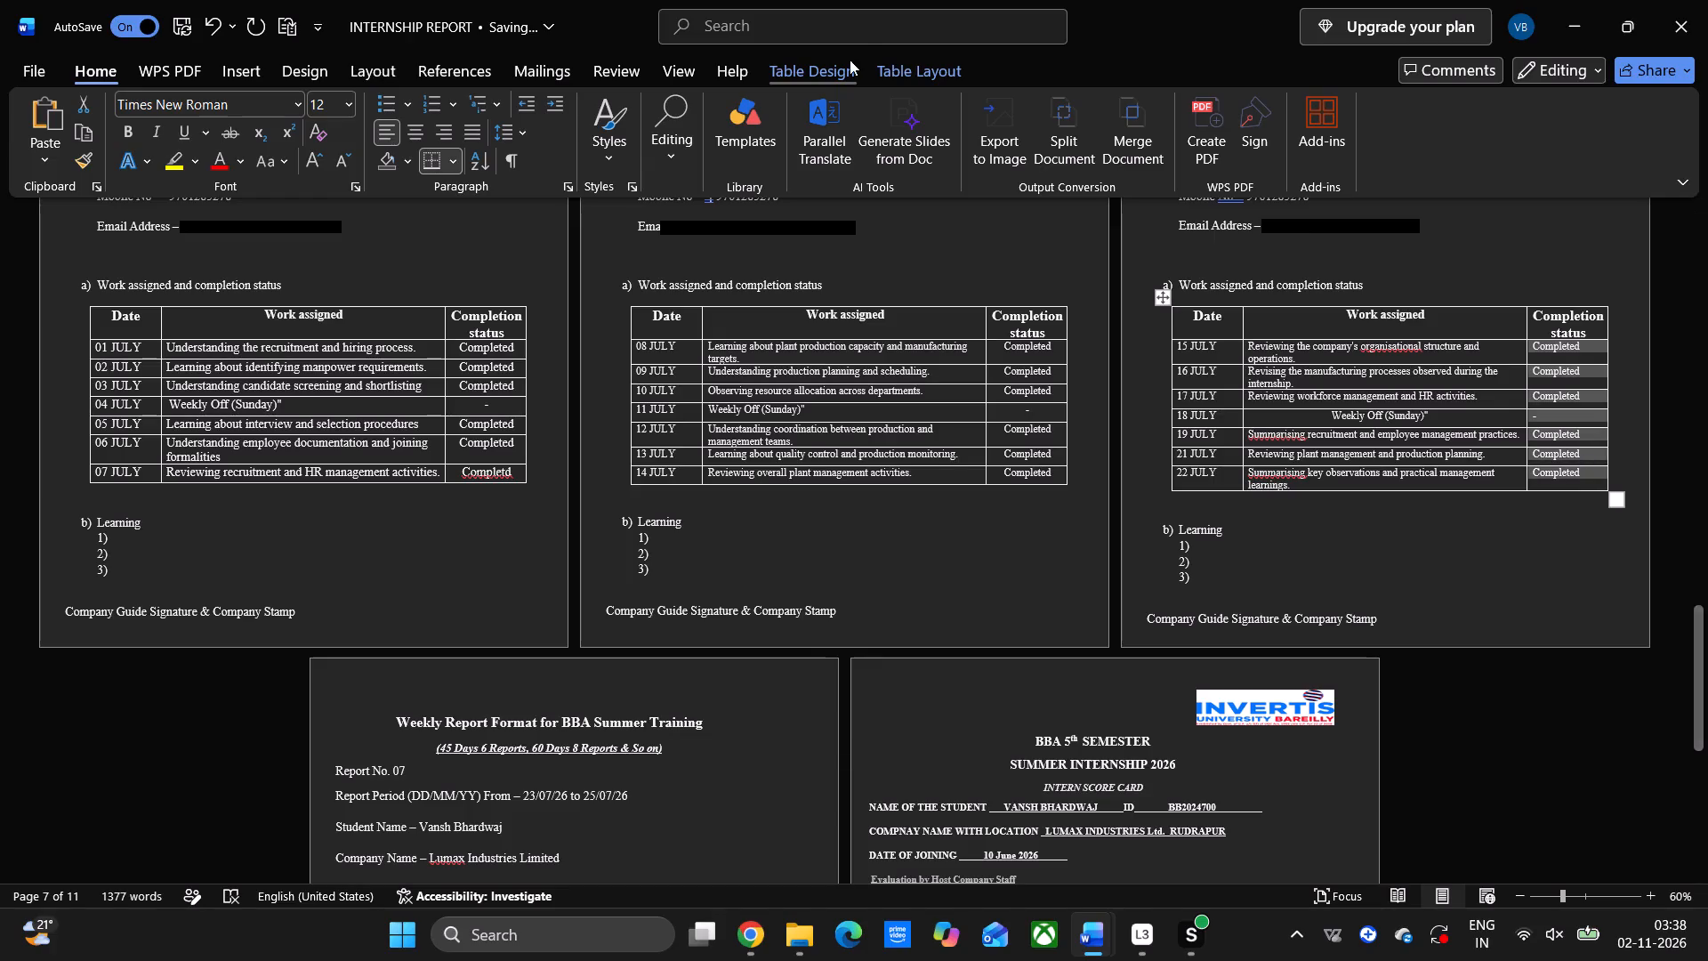
{"action": "left_click", "coordinate": [410, 127]}
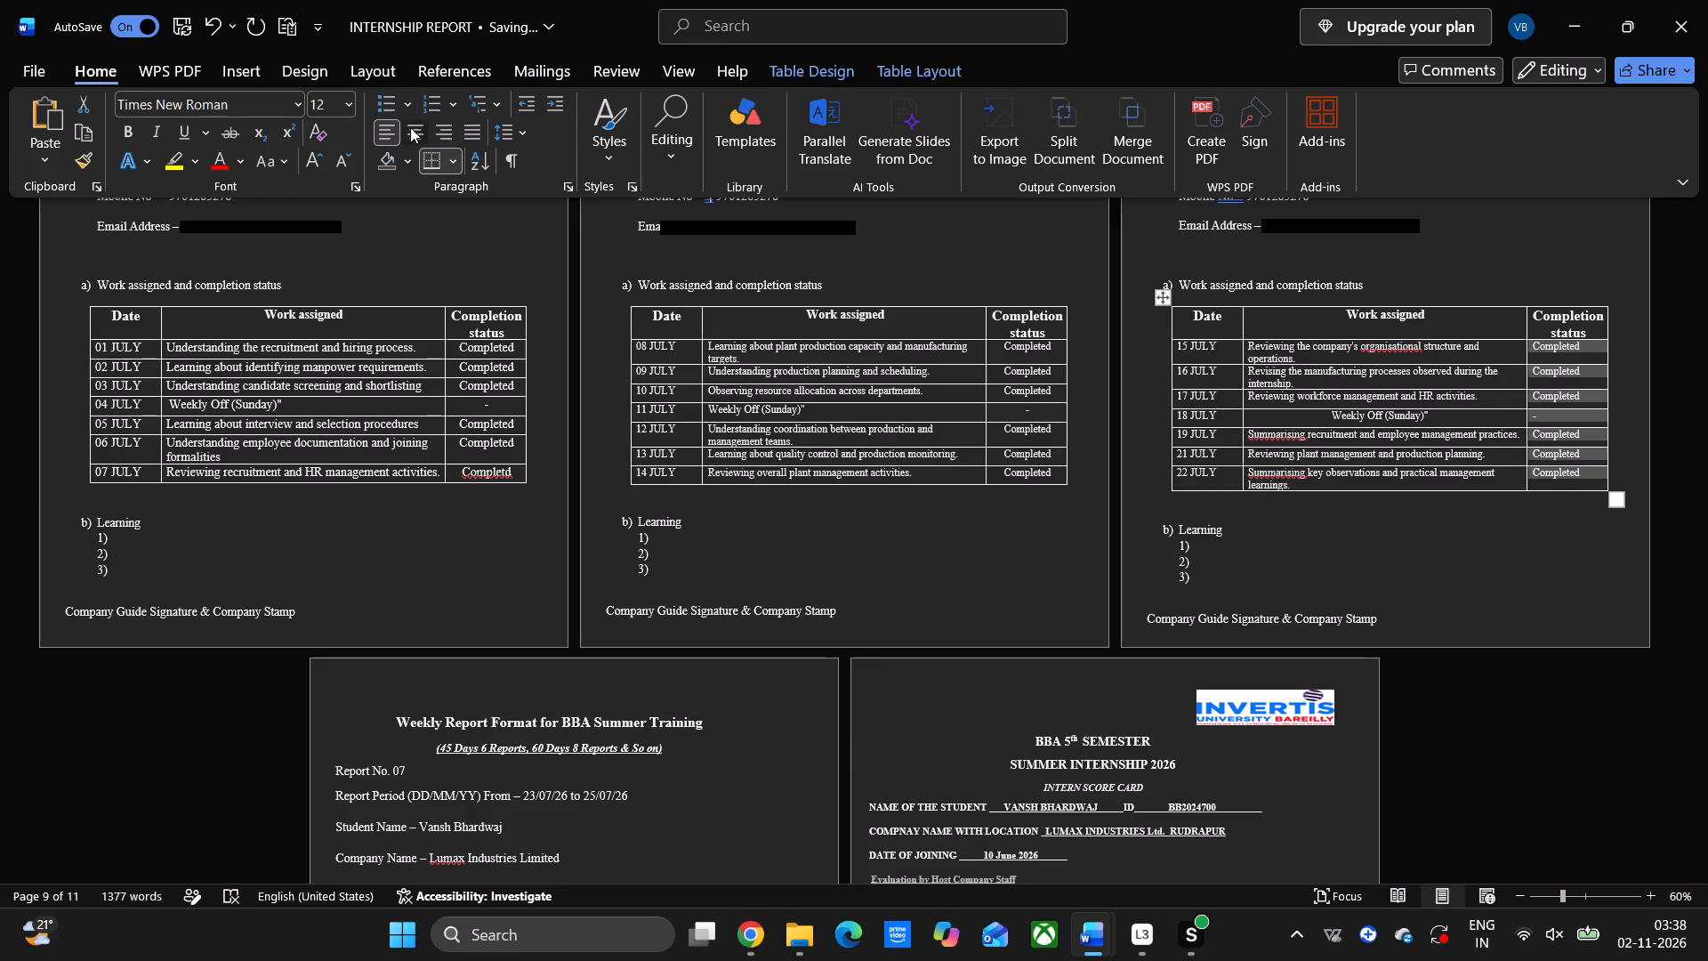
Review the report from the weekly tables back to the cover page, registration form and Internship In charge Review Report.
{"action": "scroll", "coordinate": [826, 428], "scroll_direction": "up", "scroll_amount": 3}
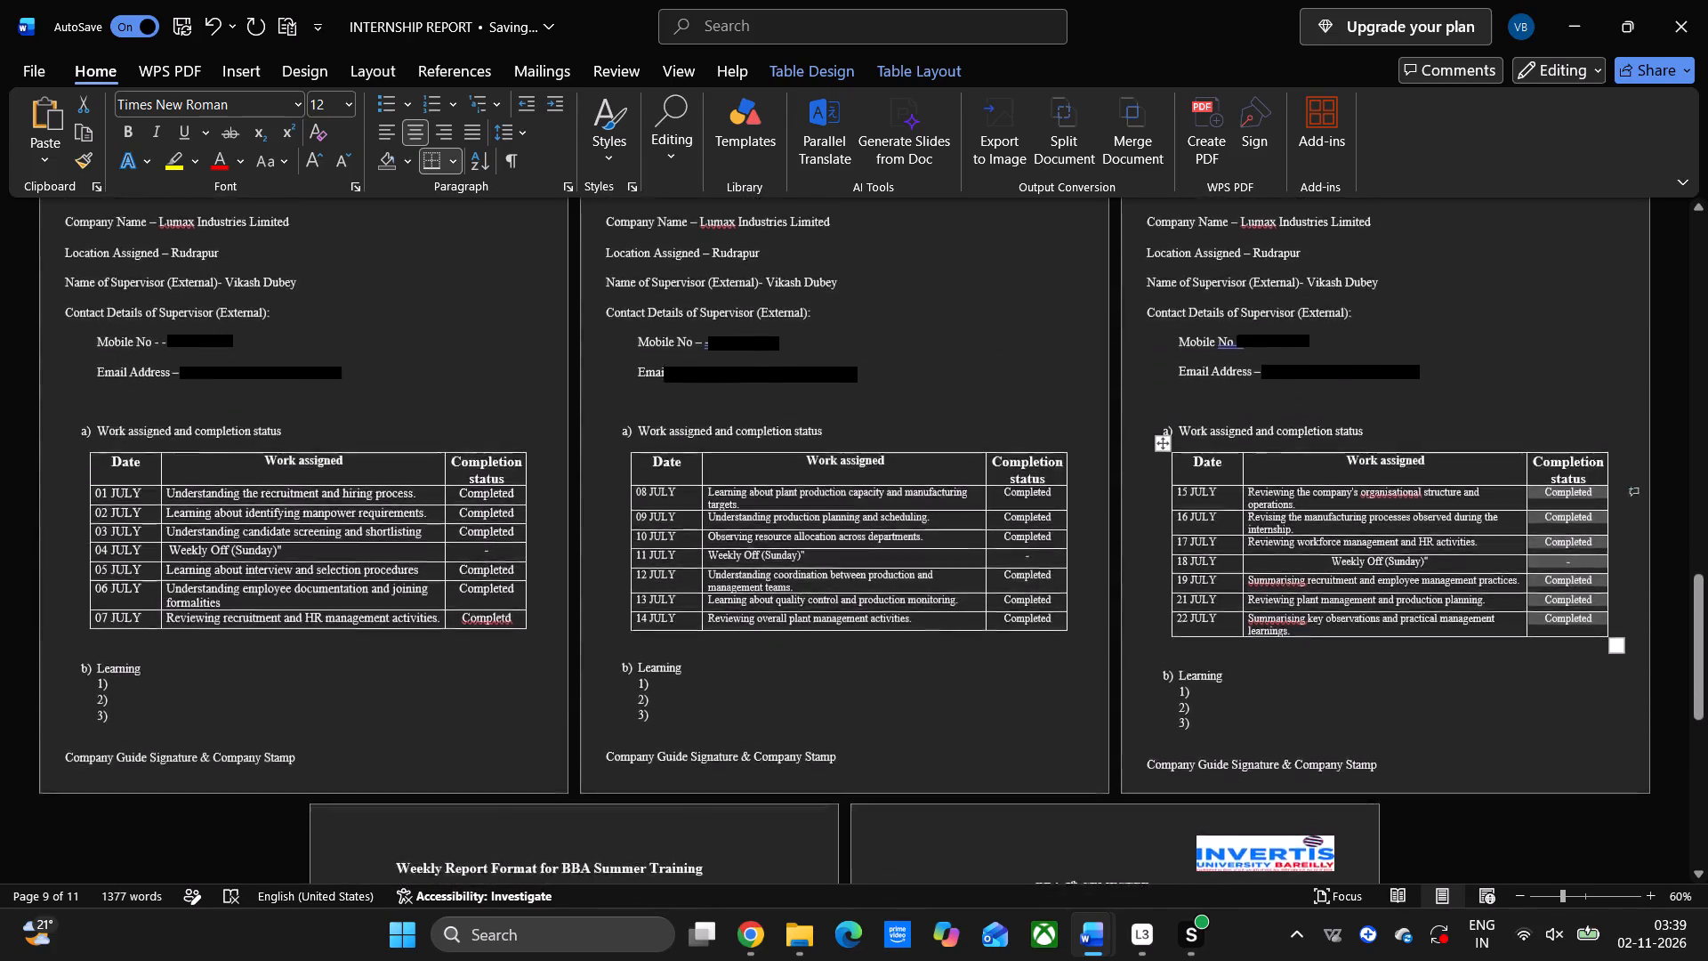
{"action": "scroll", "coordinate": [826, 428], "scroll_direction": "up", "scroll_amount": 5}
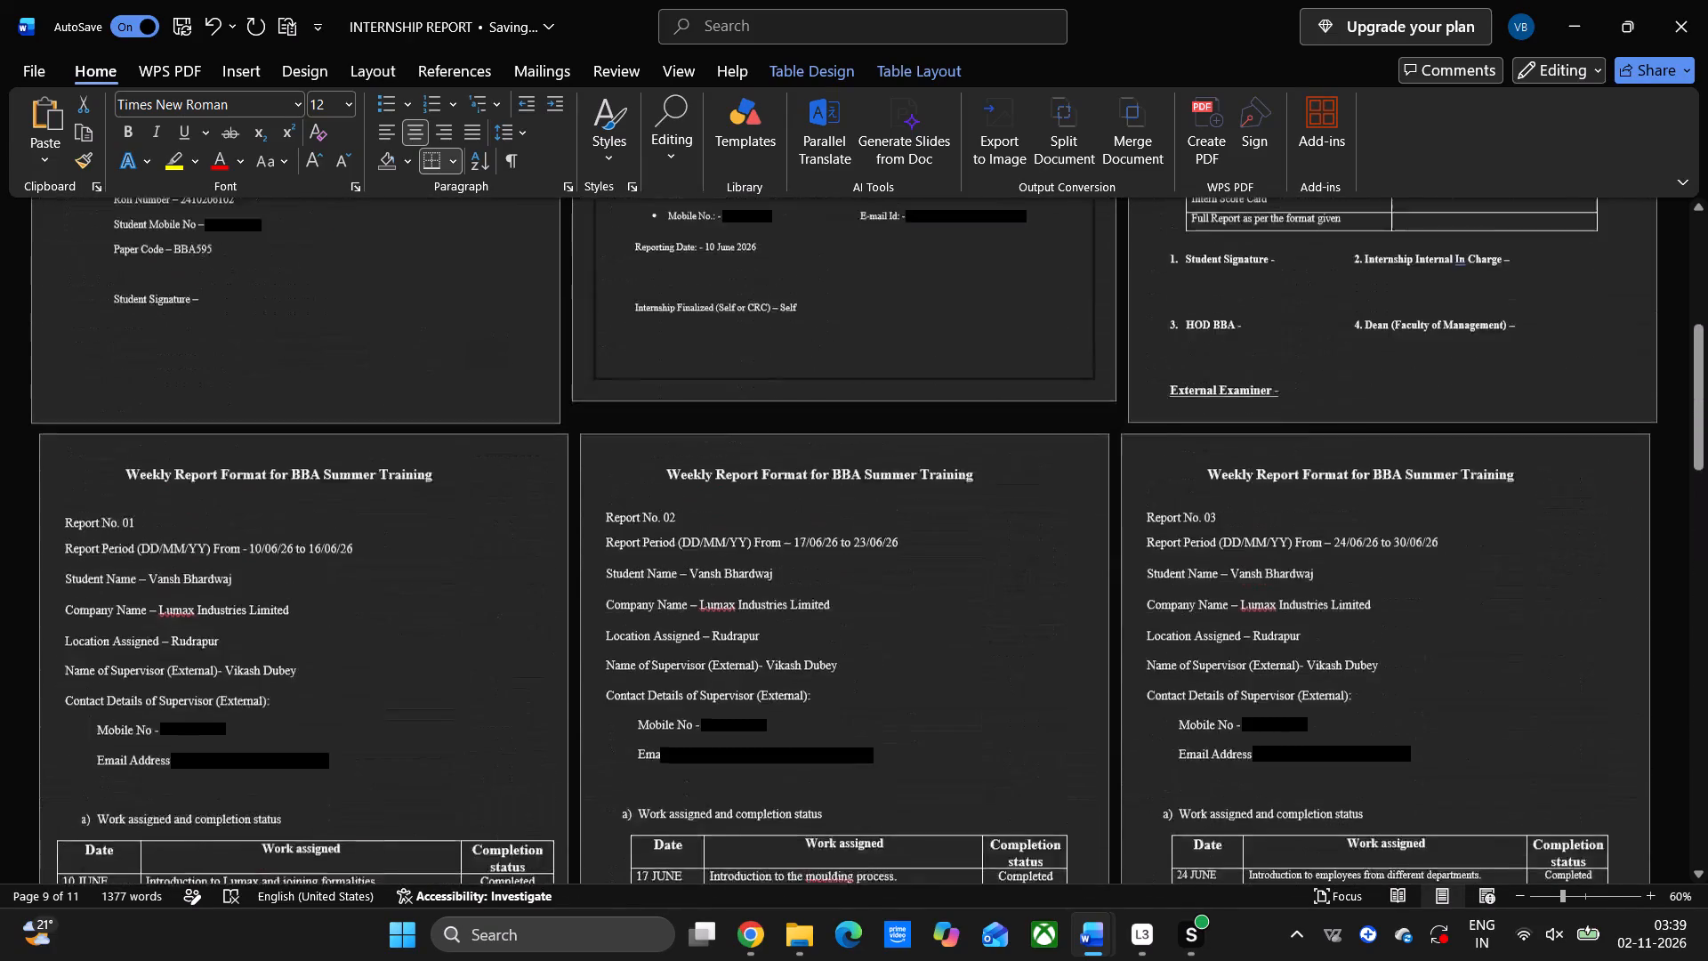
{"action": "scroll", "coordinate": [826, 428], "scroll_direction": "up", "scroll_amount": 2}
{"action": "scroll", "coordinate": [826, 428], "scroll_direction": "down", "scroll_amount": 1}
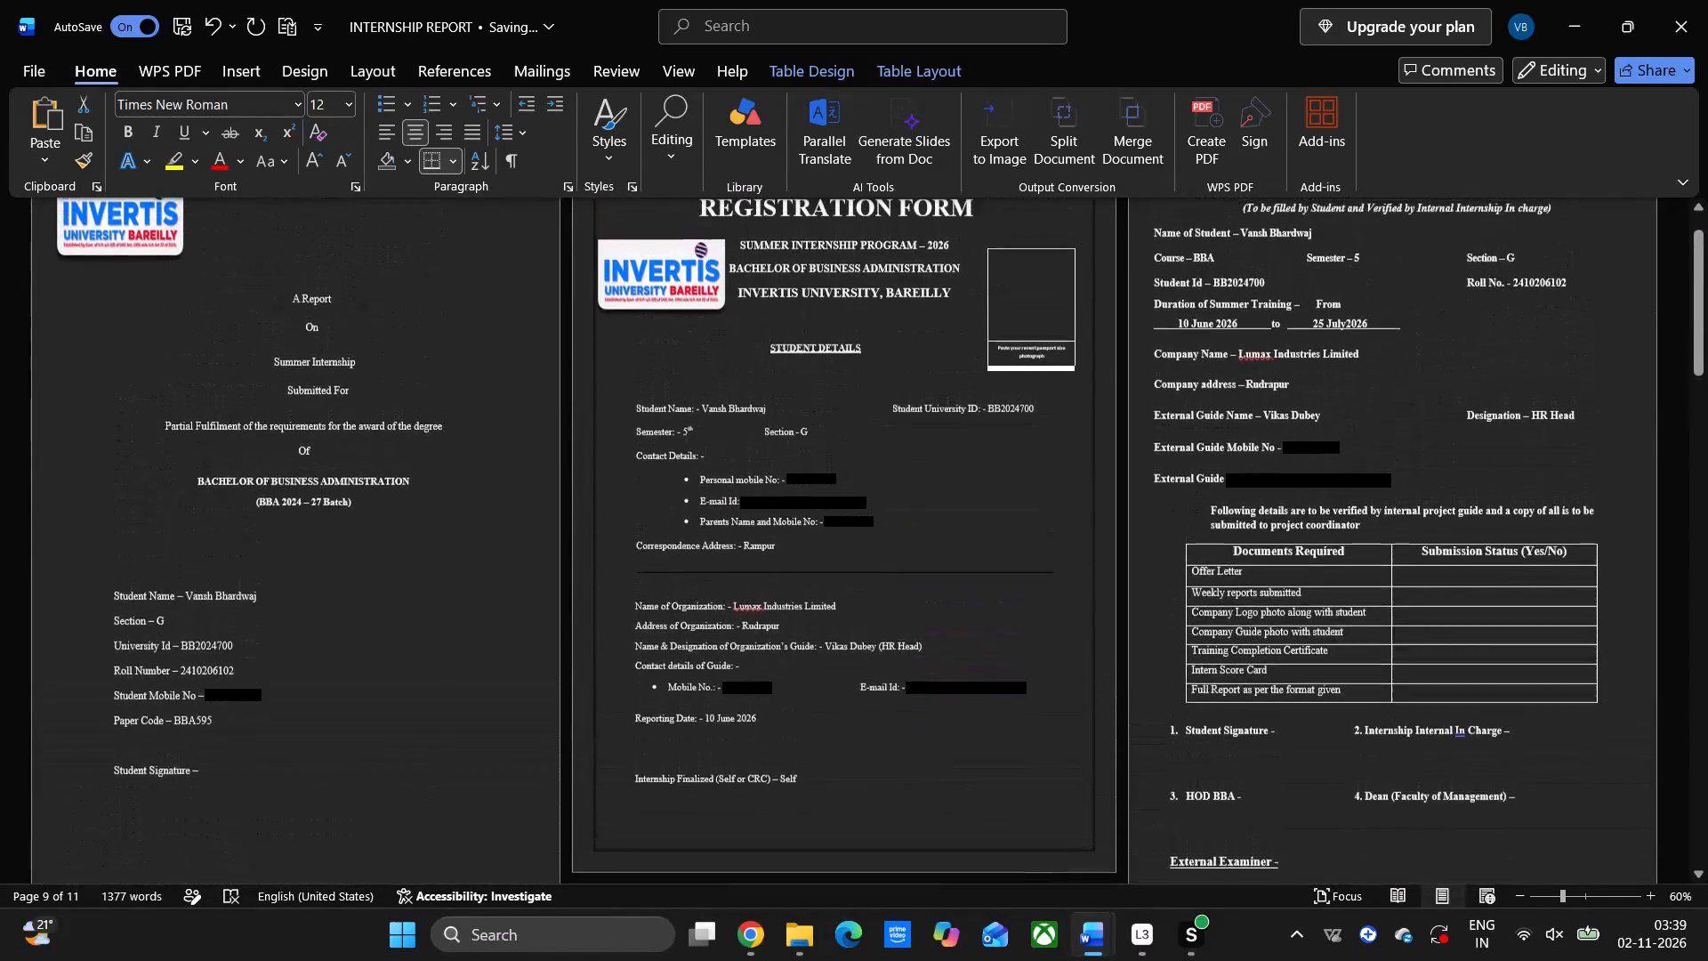
{"action": "scroll", "coordinate": [826, 428], "scroll_direction": "down", "scroll_amount": 2}
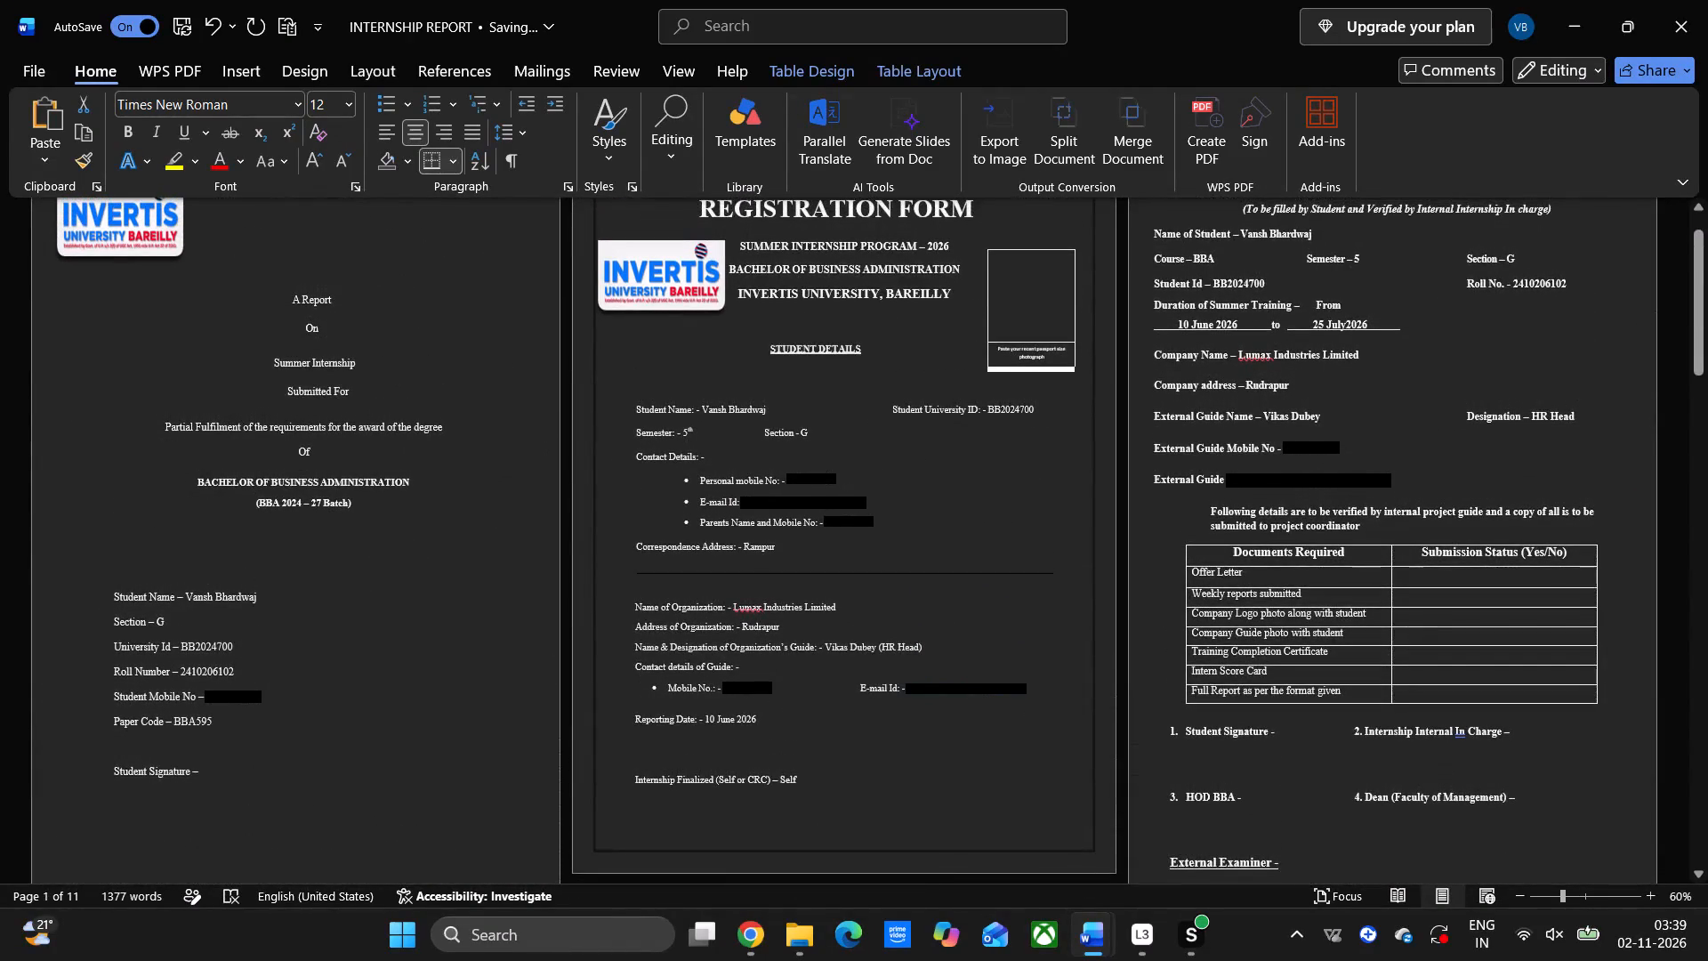
{"action": "scroll", "coordinate": [826, 428], "scroll_direction": "down", "scroll_amount": 4}
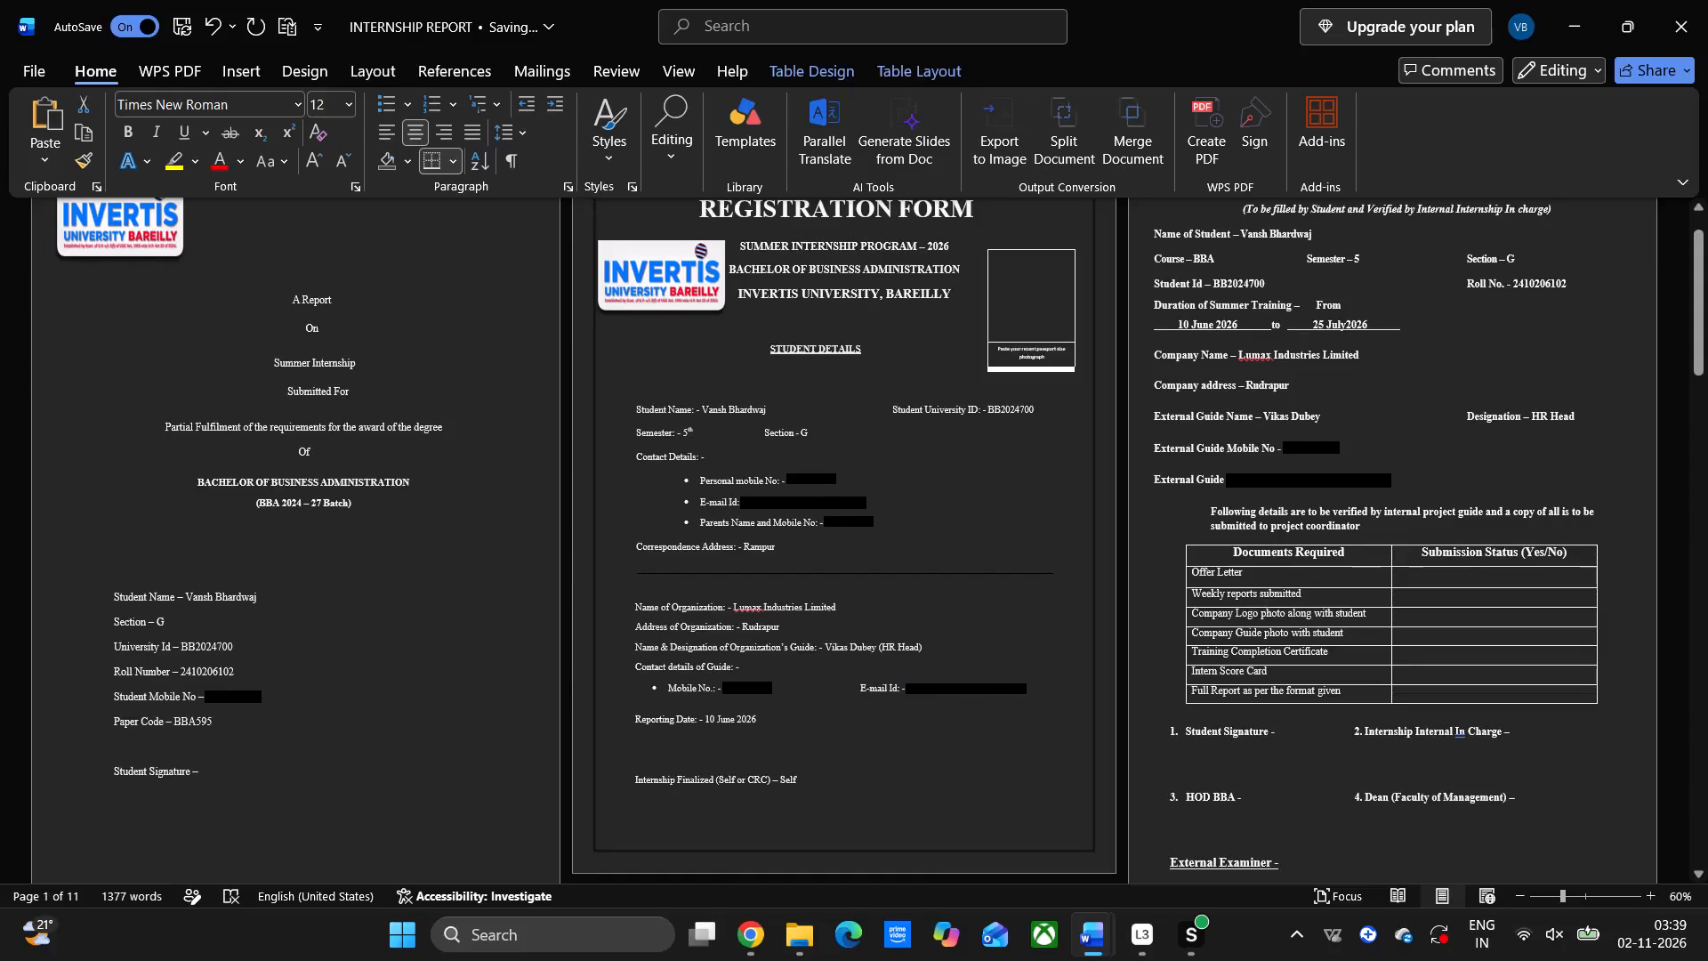
{"action": "scroll", "coordinate": [826, 428], "scroll_direction": "down", "scroll_amount": 1}
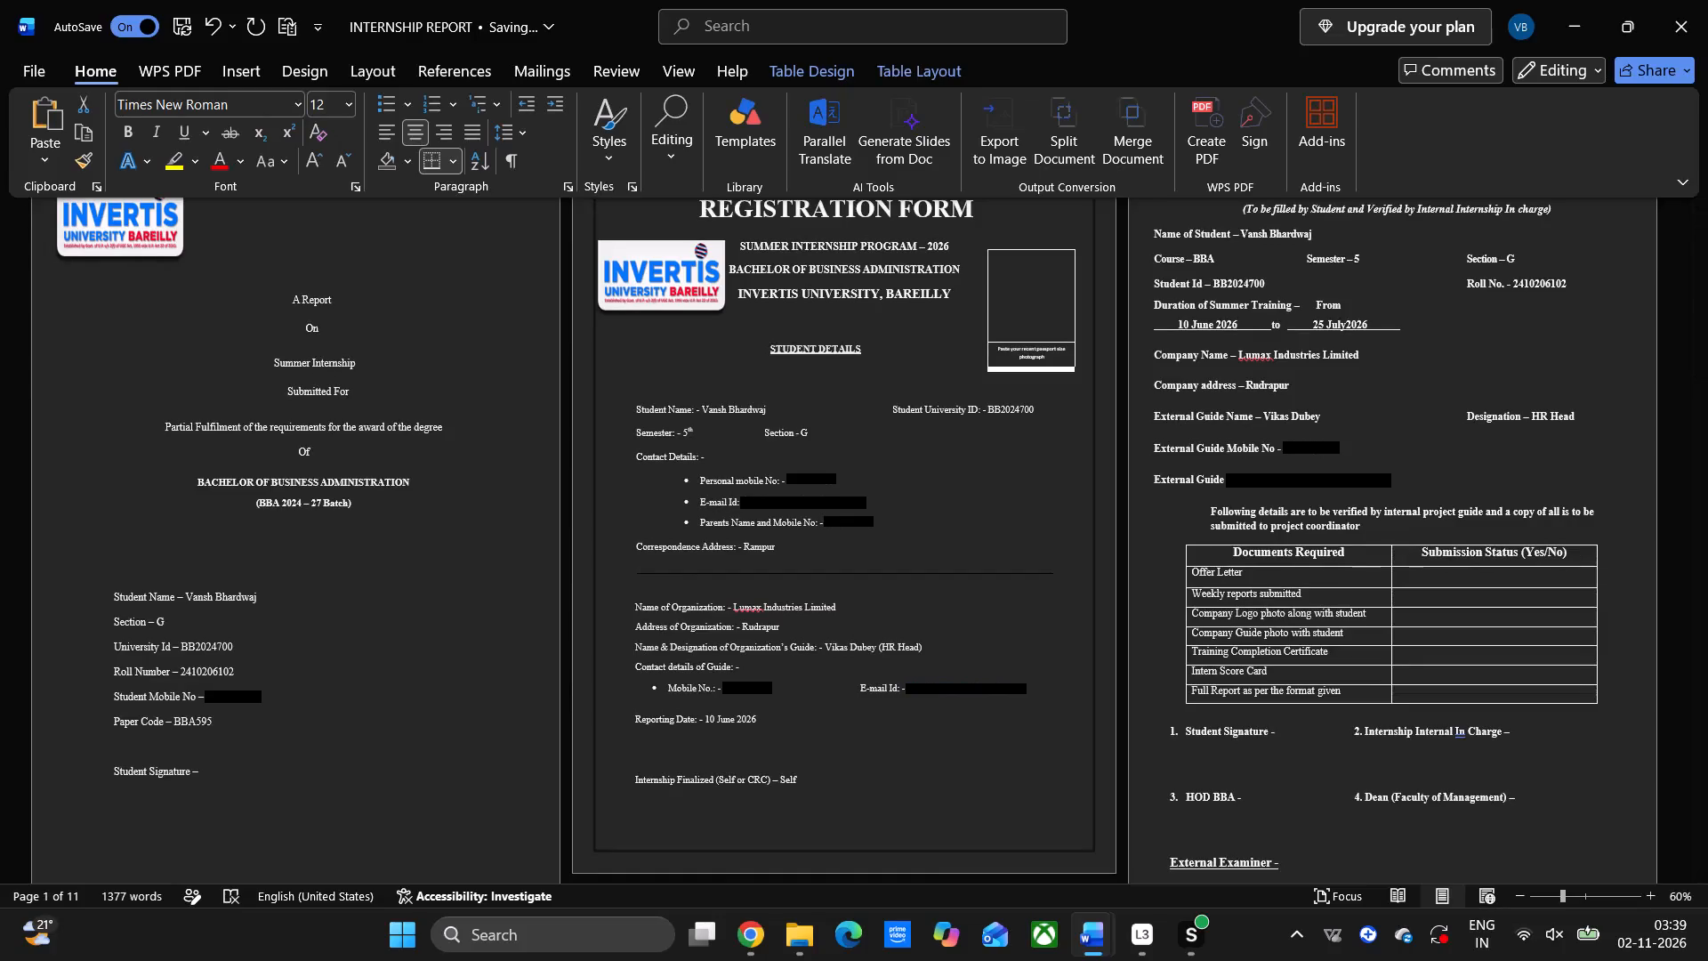
{"action": "scroll", "coordinate": [826, 428], "scroll_direction": "down", "scroll_amount": 2}
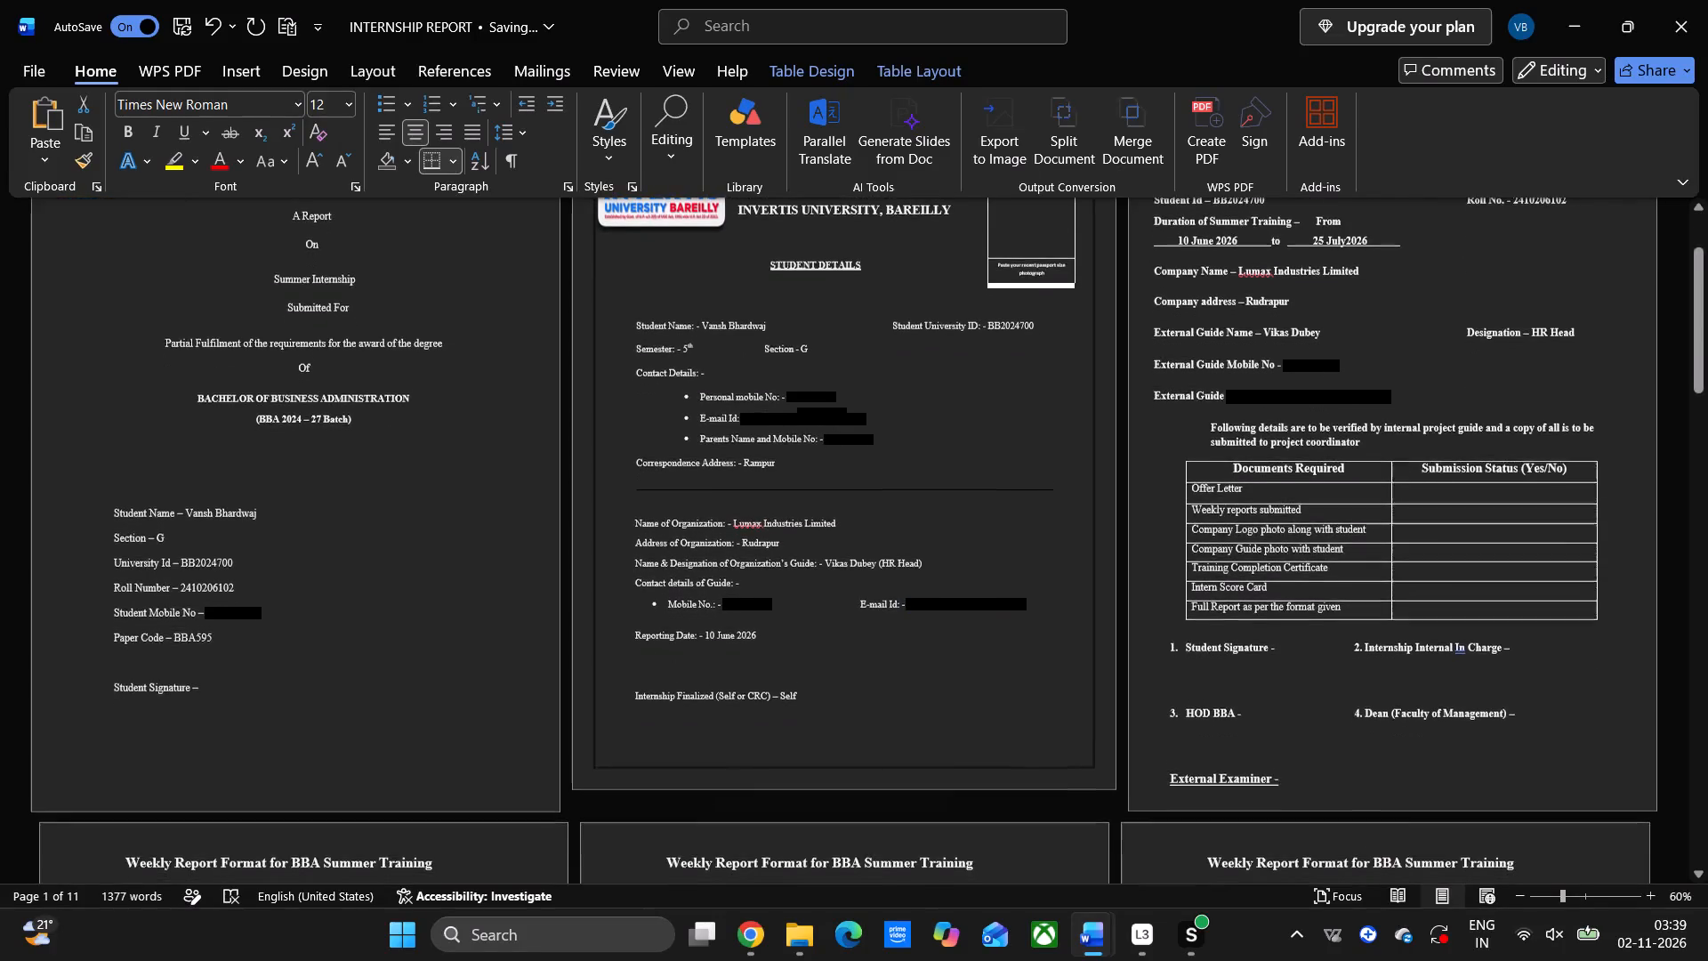
{"action": "scroll", "coordinate": [826, 428], "scroll_direction": "right", "scroll_amount": 1}
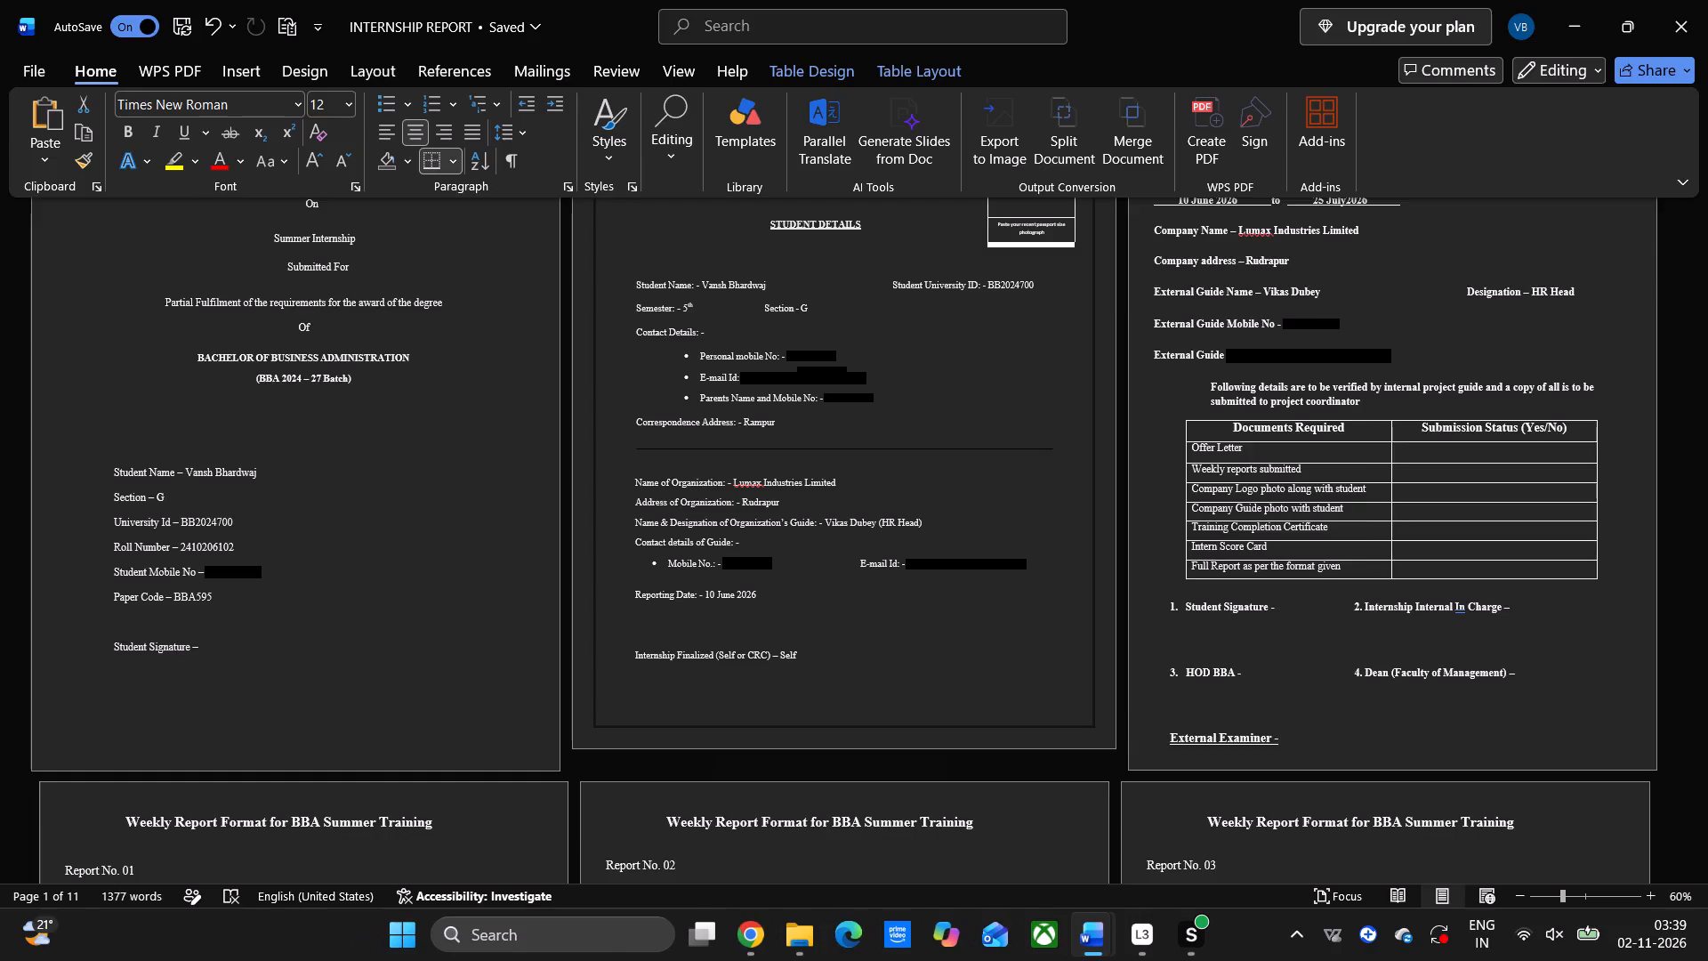
{"action": "scroll", "coordinate": [450, 511], "scroll_direction": "up", "scroll_amount": 7}
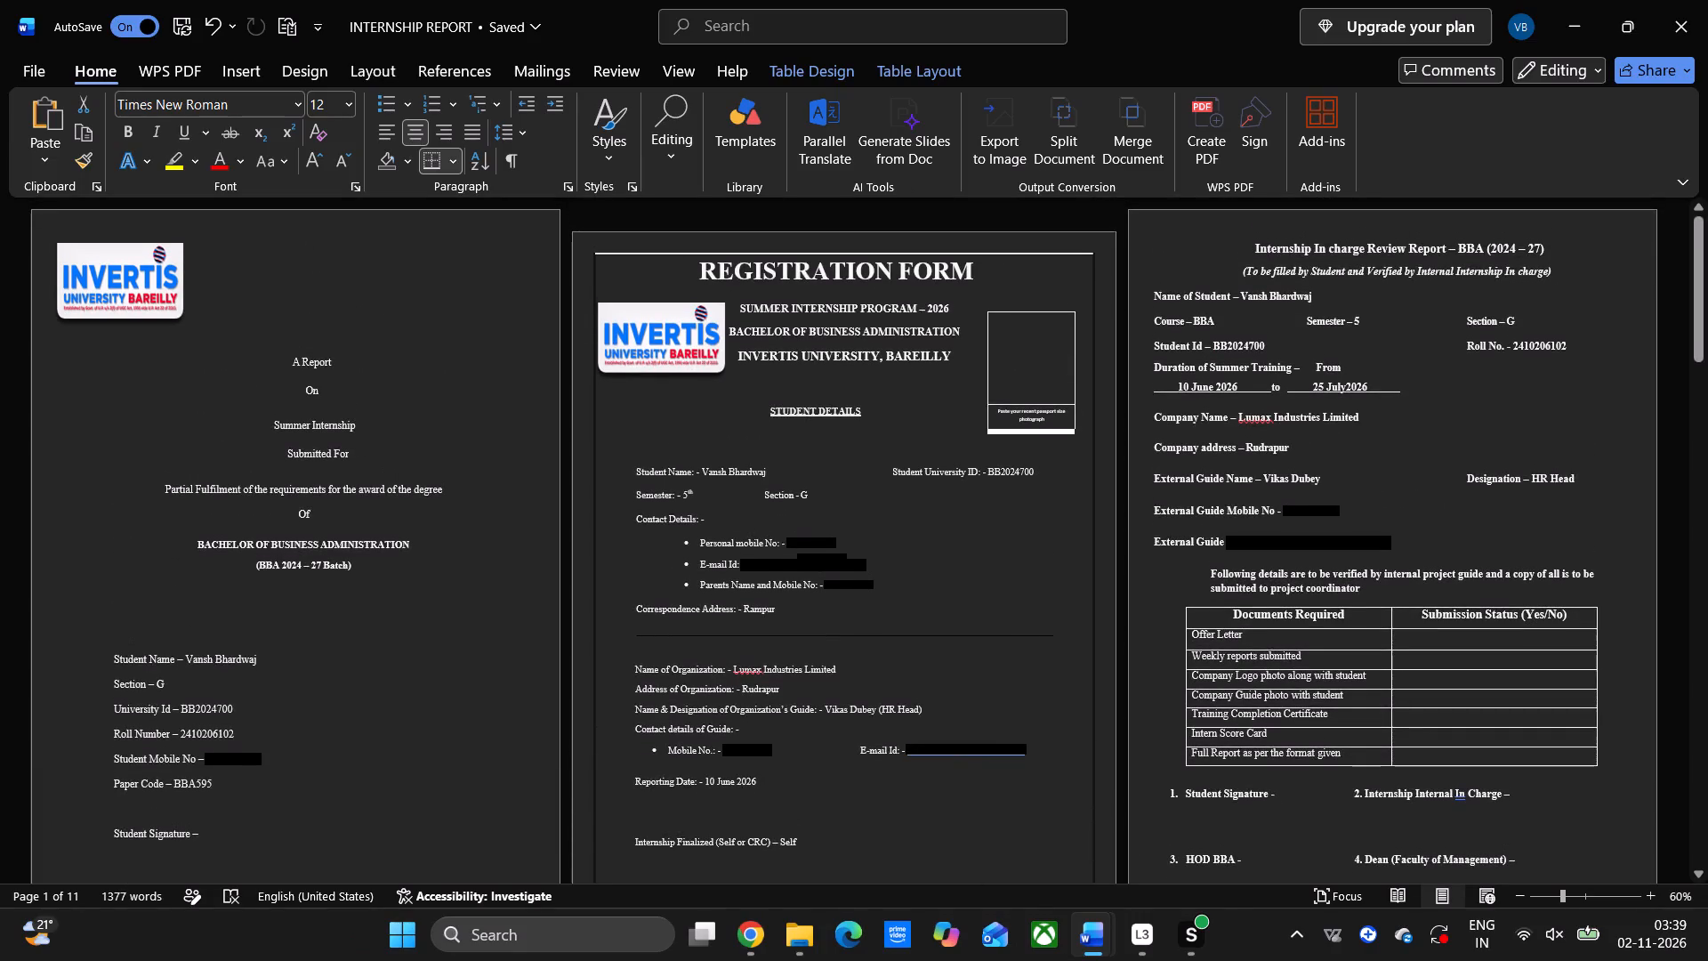
{"action": "scroll", "coordinate": [438, 615], "scroll_direction": "right", "scroll_amount": 2}
{"action": "scroll", "coordinate": [438, 615], "scroll_direction": "down", "scroll_amount": 1}
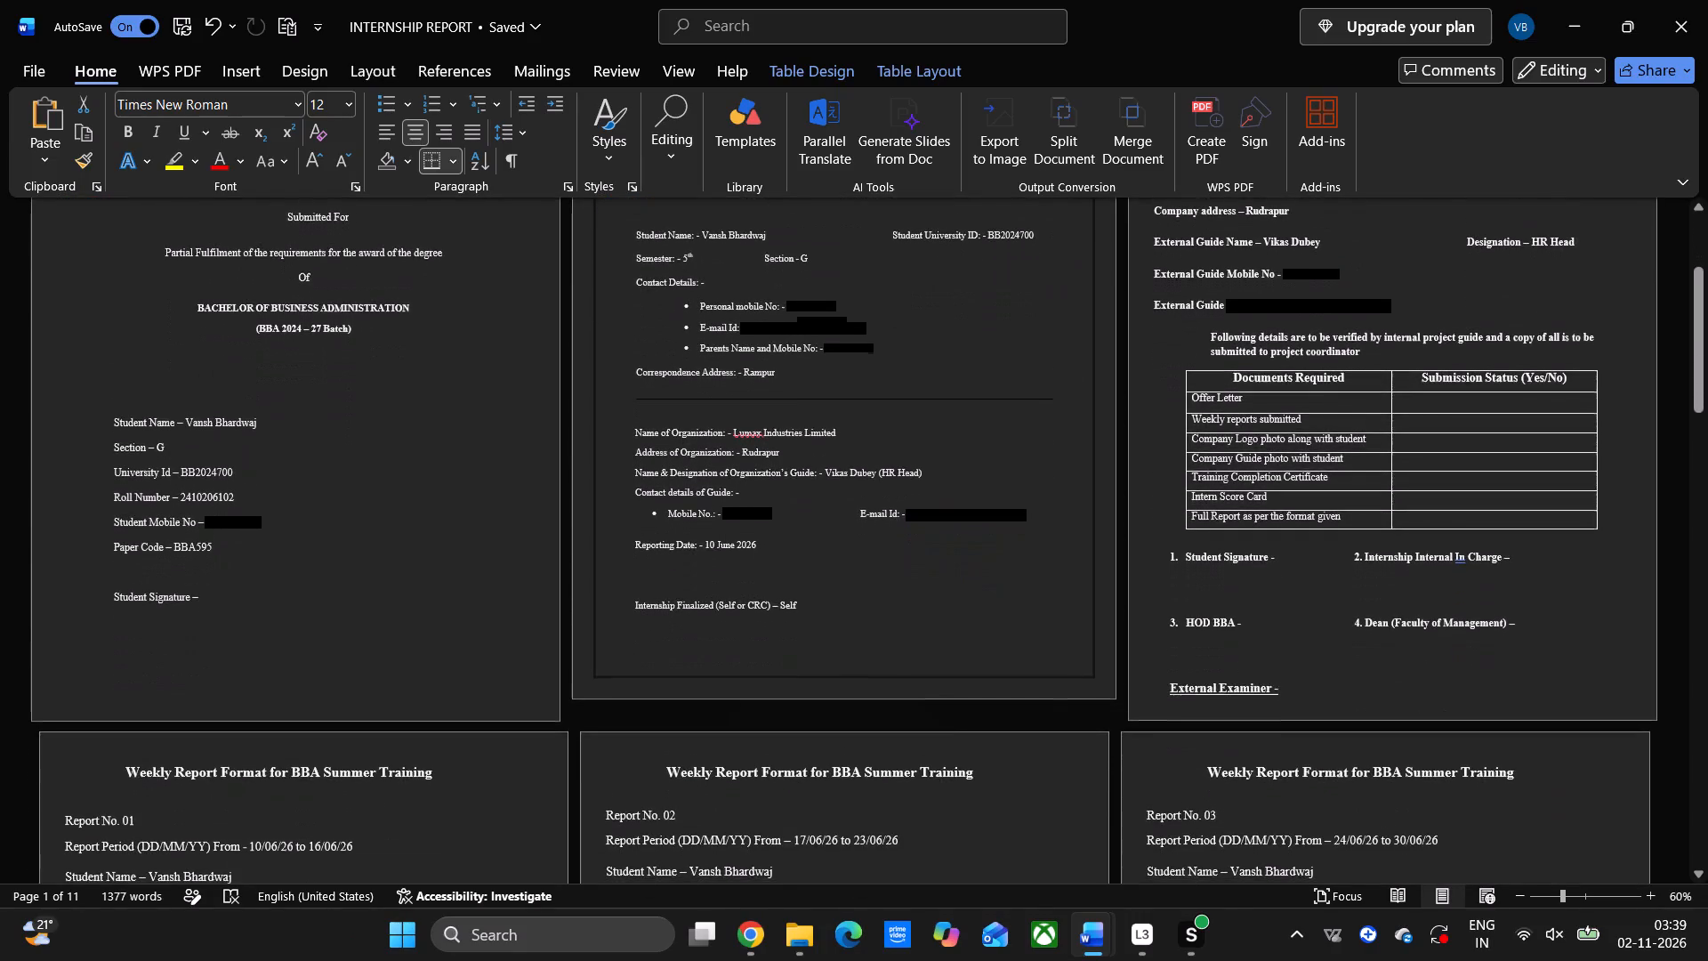
{"action": "scroll", "coordinate": [438, 615], "scroll_direction": "down", "scroll_amount": 2}
{"action": "scroll", "coordinate": [438, 615], "scroll_direction": "up", "scroll_amount": 1}
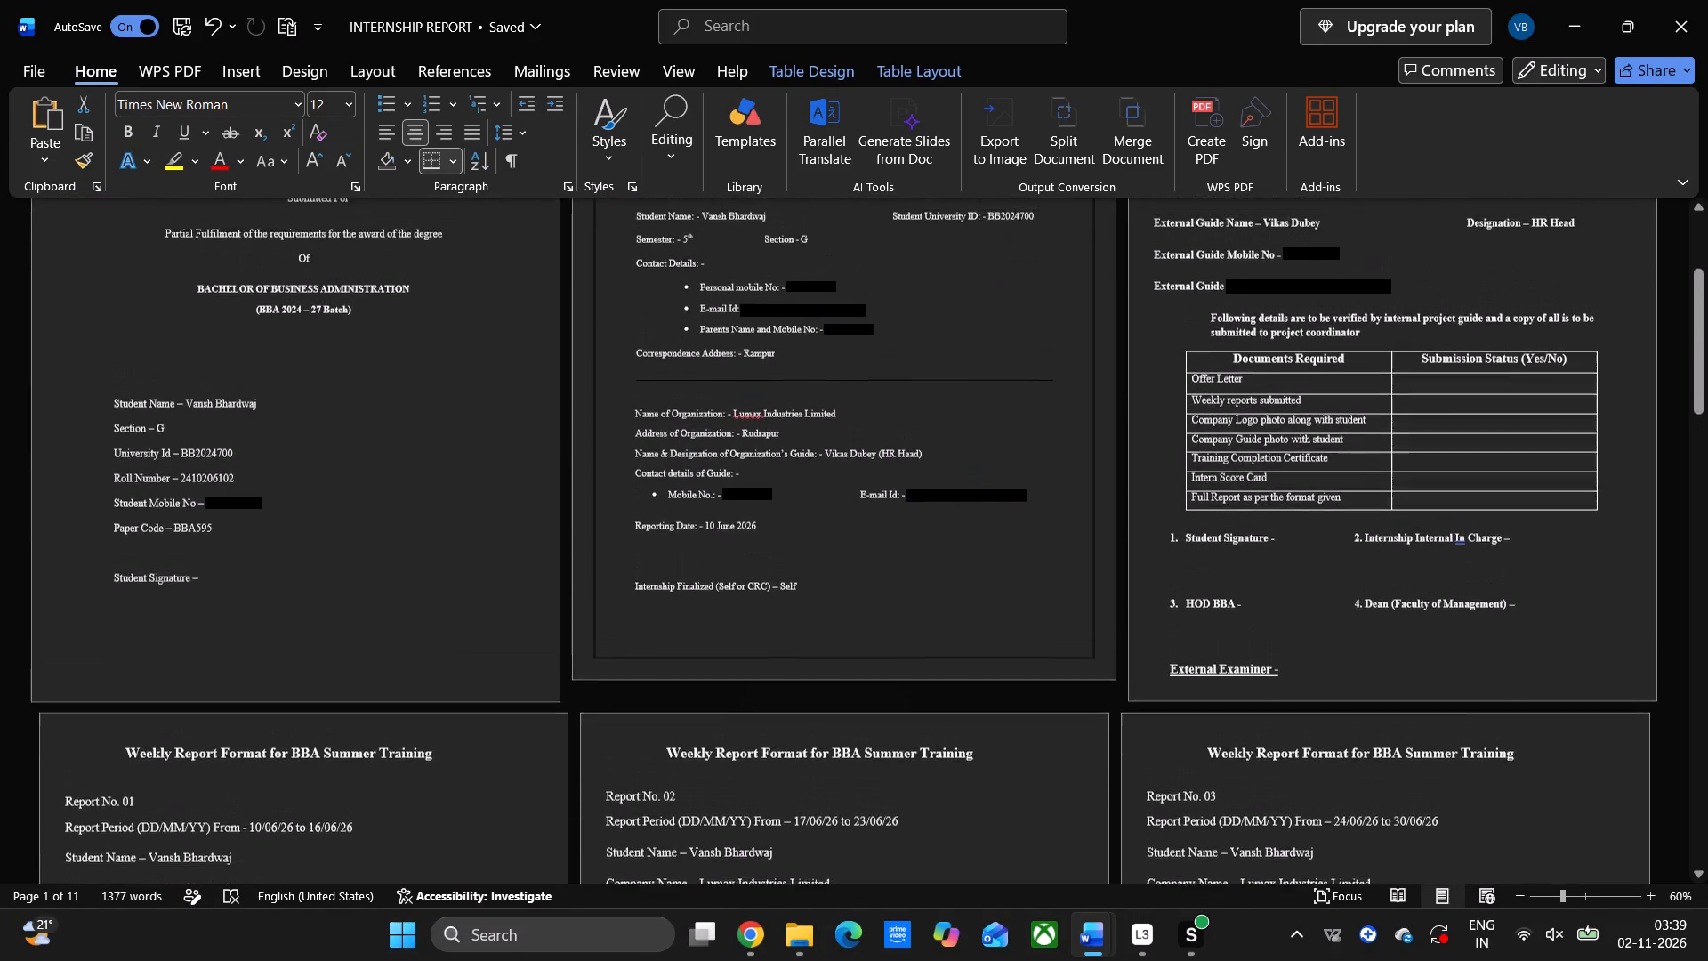
{"action": "scroll", "coordinate": [438, 615], "scroll_direction": "up", "scroll_amount": 2}
{"action": "scroll", "coordinate": [438, 615], "scroll_direction": "right", "scroll_amount": 1}
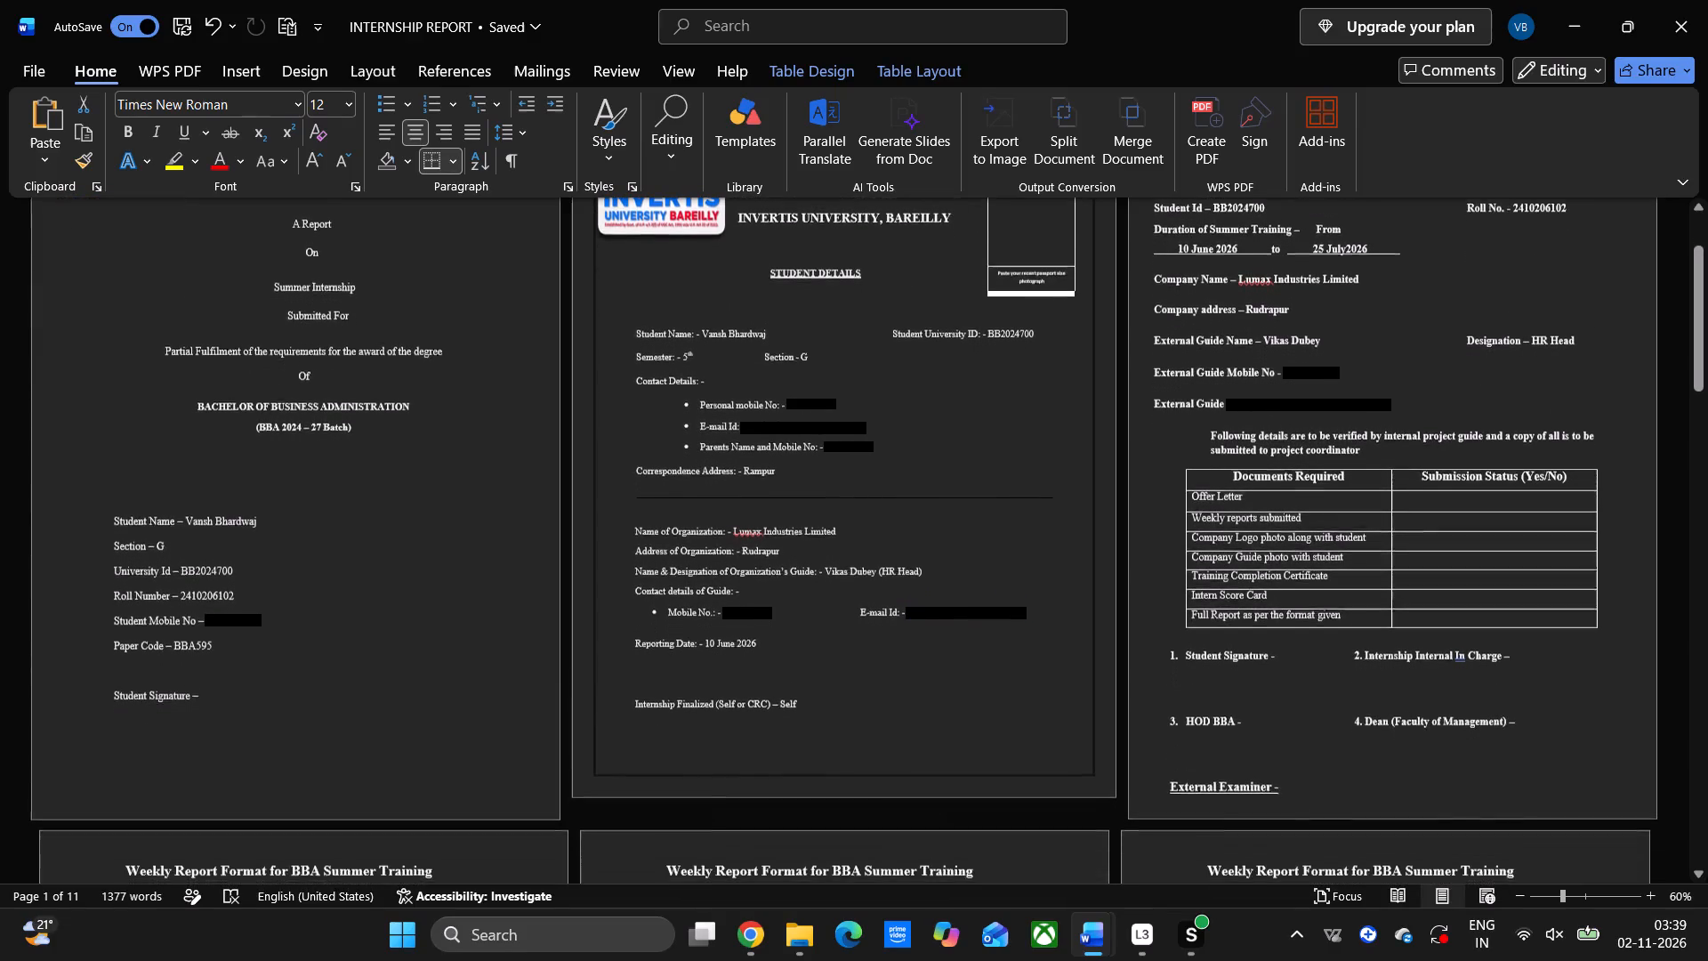
{"action": "scroll", "coordinate": [438, 615], "scroll_direction": "up", "scroll_amount": 1}
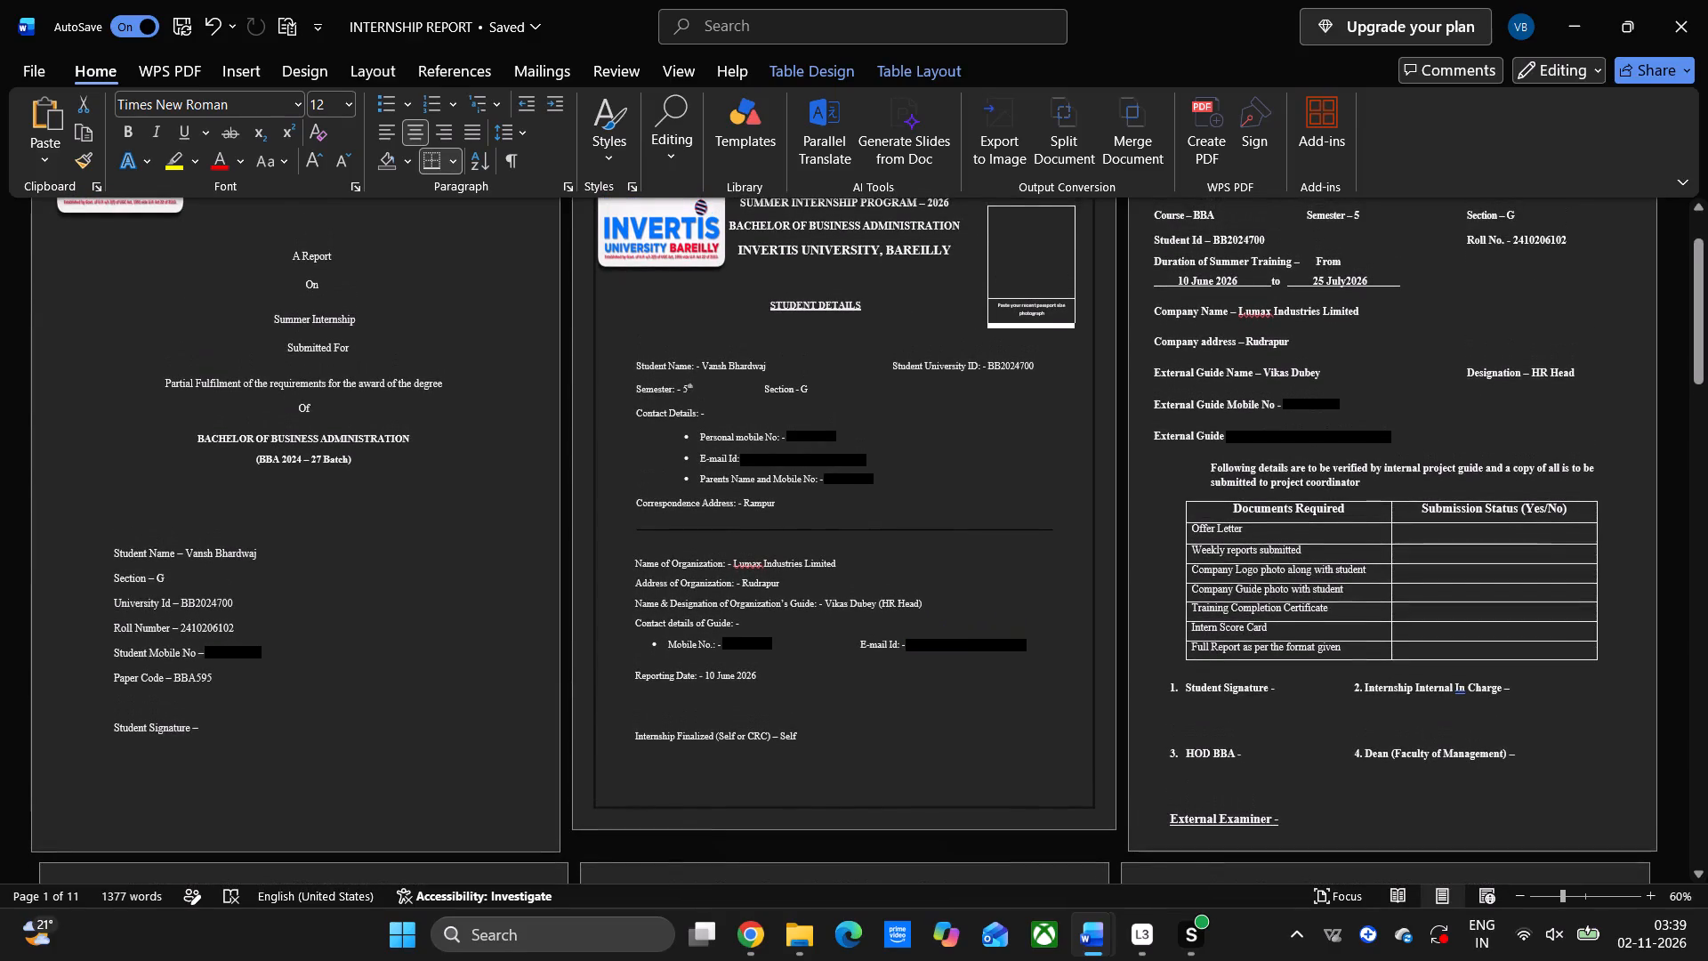
{"action": "scroll", "coordinate": [786, 590], "scroll_direction": "right", "scroll_amount": 1}
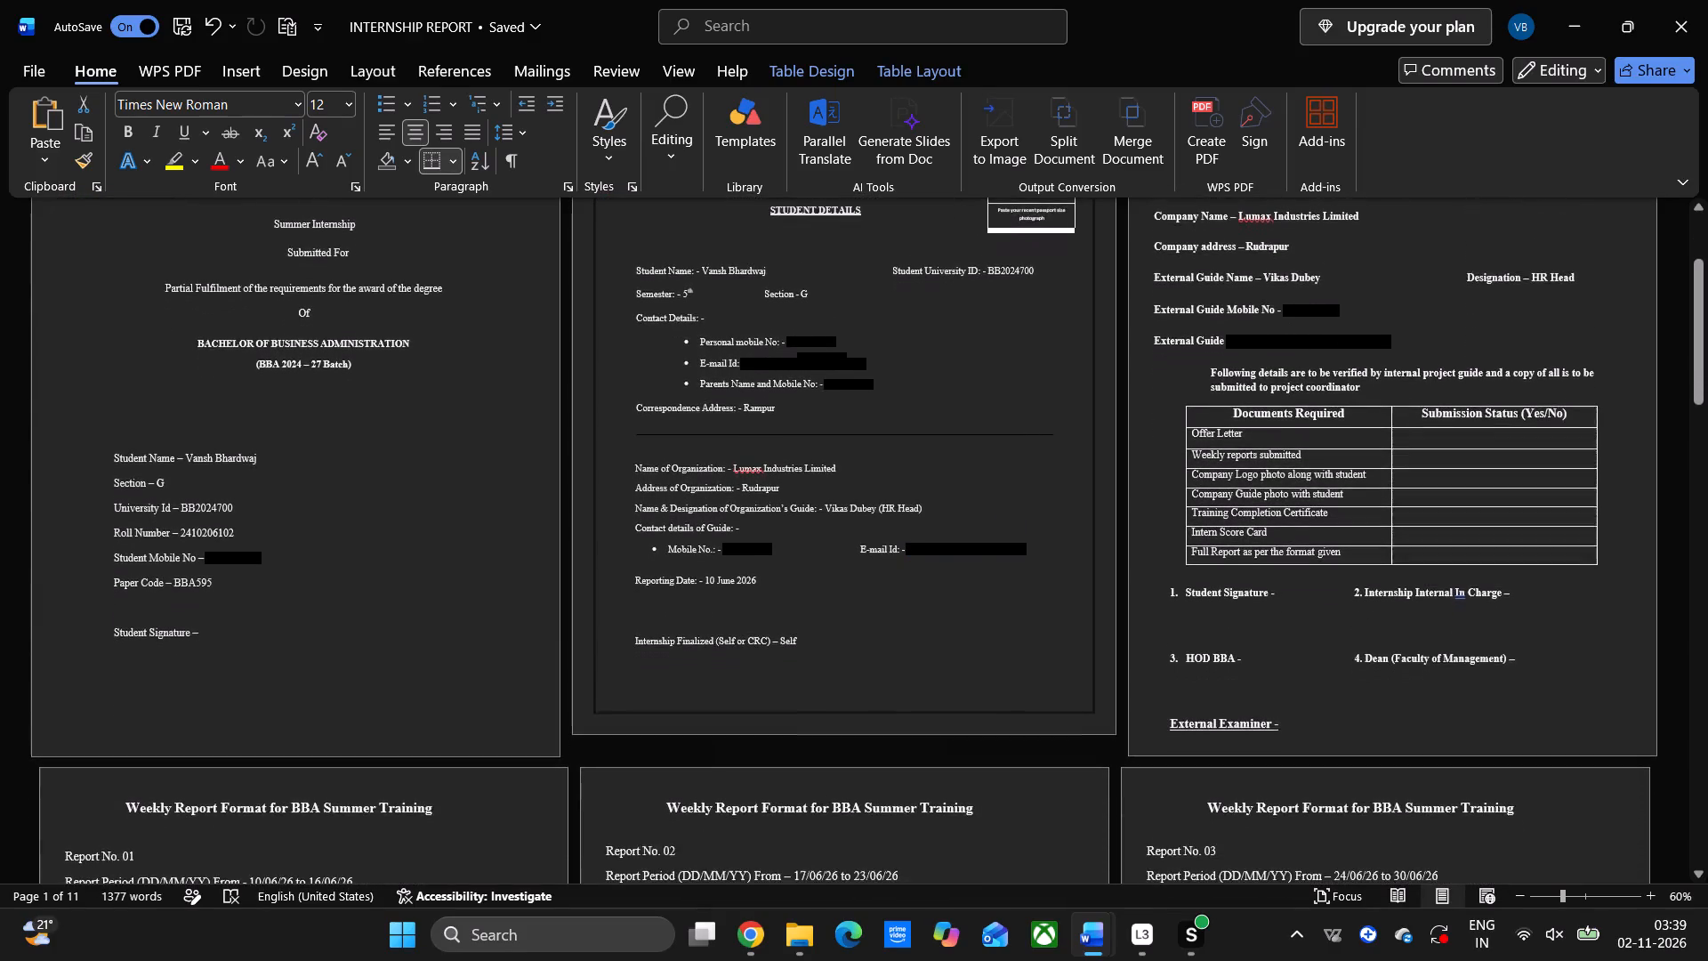
{"action": "scroll", "coordinate": [786, 590], "scroll_direction": "down", "scroll_amount": 1}
{"action": "scroll", "coordinate": [786, 590], "scroll_direction": "up", "scroll_amount": 1}
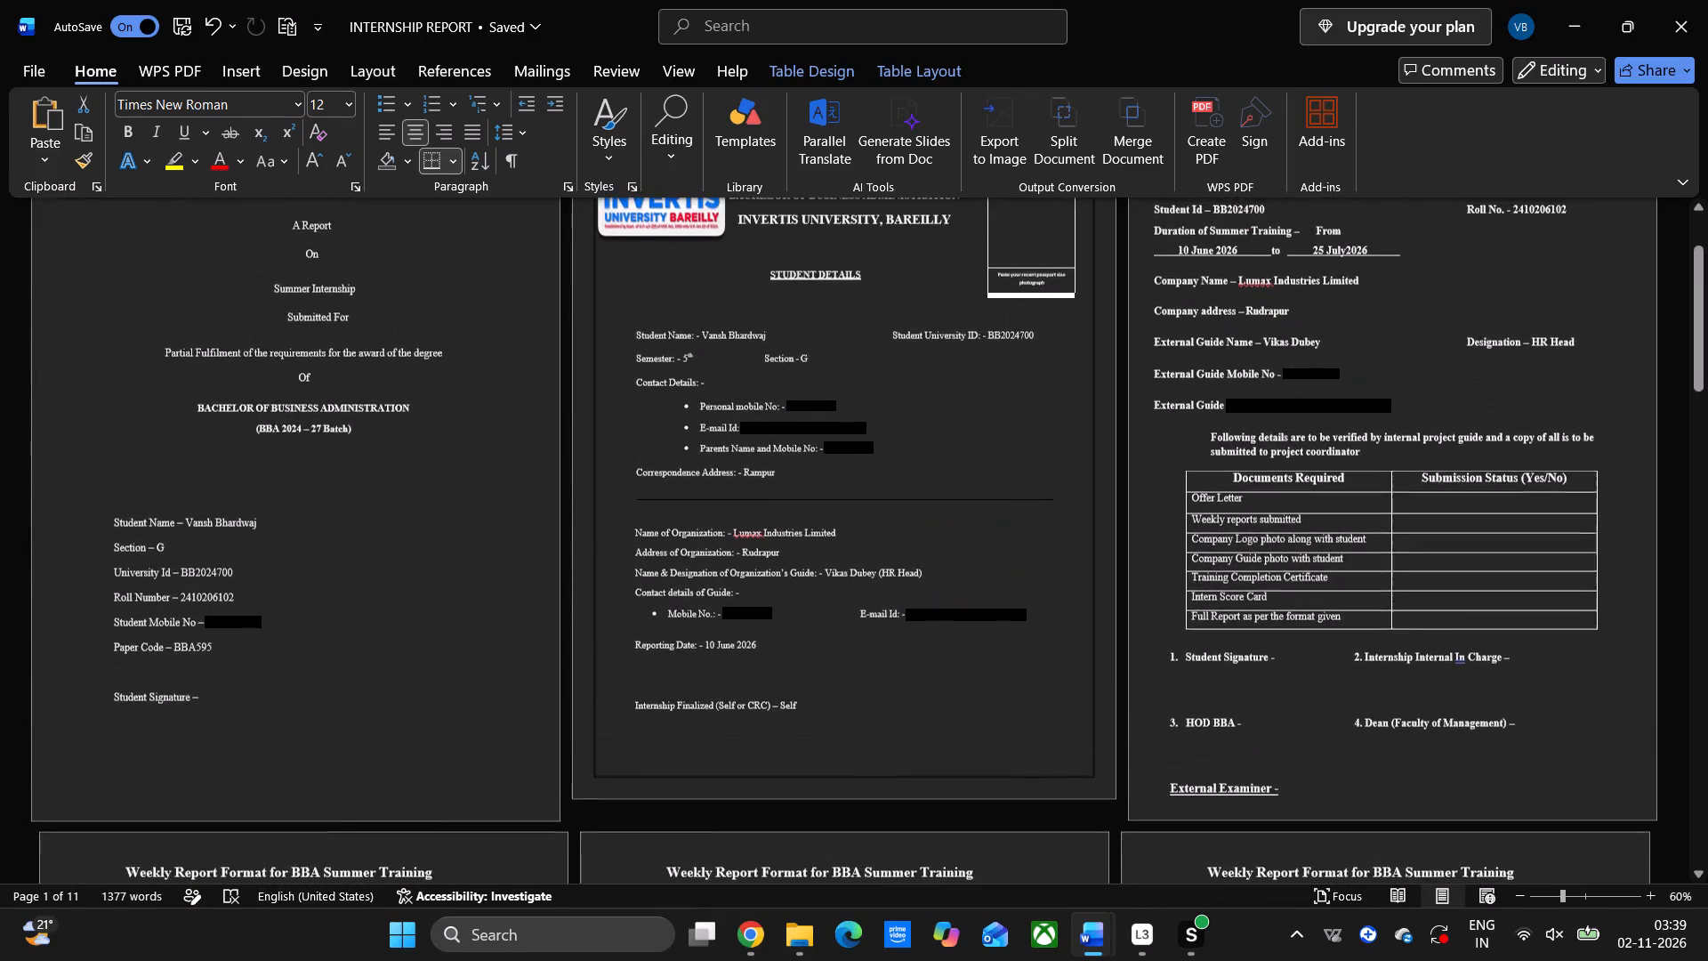
{"action": "scroll", "coordinate": [786, 590], "scroll_direction": "up", "scroll_amount": 2}
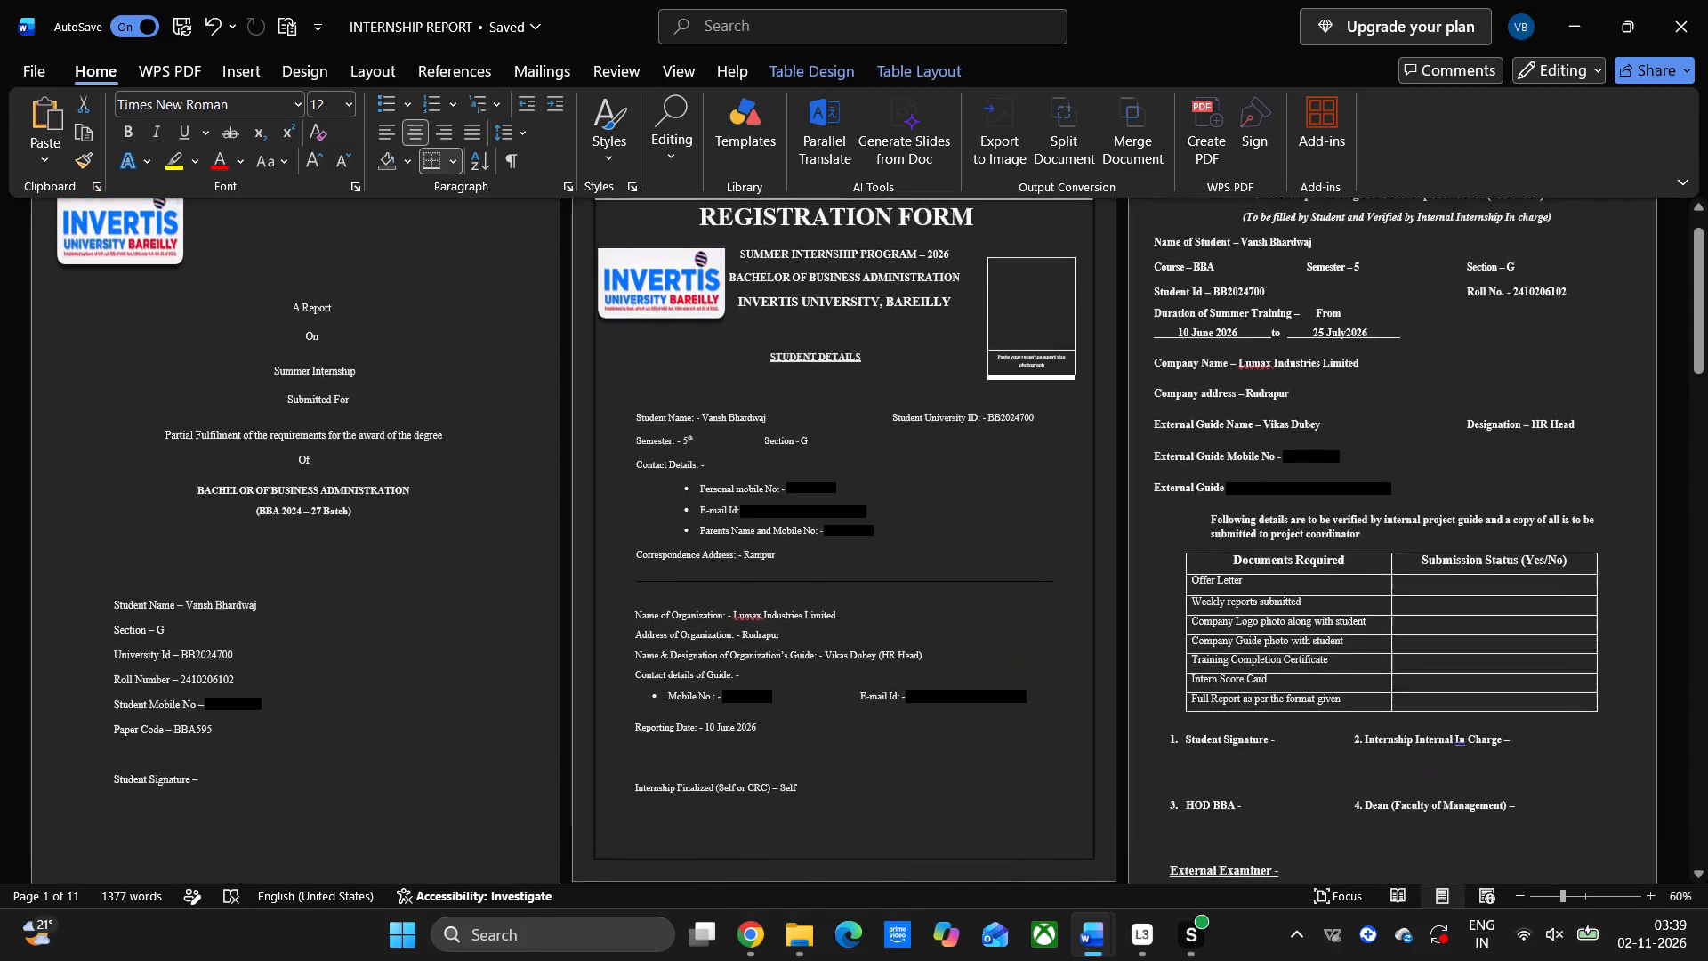
{"action": "scroll", "coordinate": [786, 590], "scroll_direction": "up", "scroll_amount": 1}
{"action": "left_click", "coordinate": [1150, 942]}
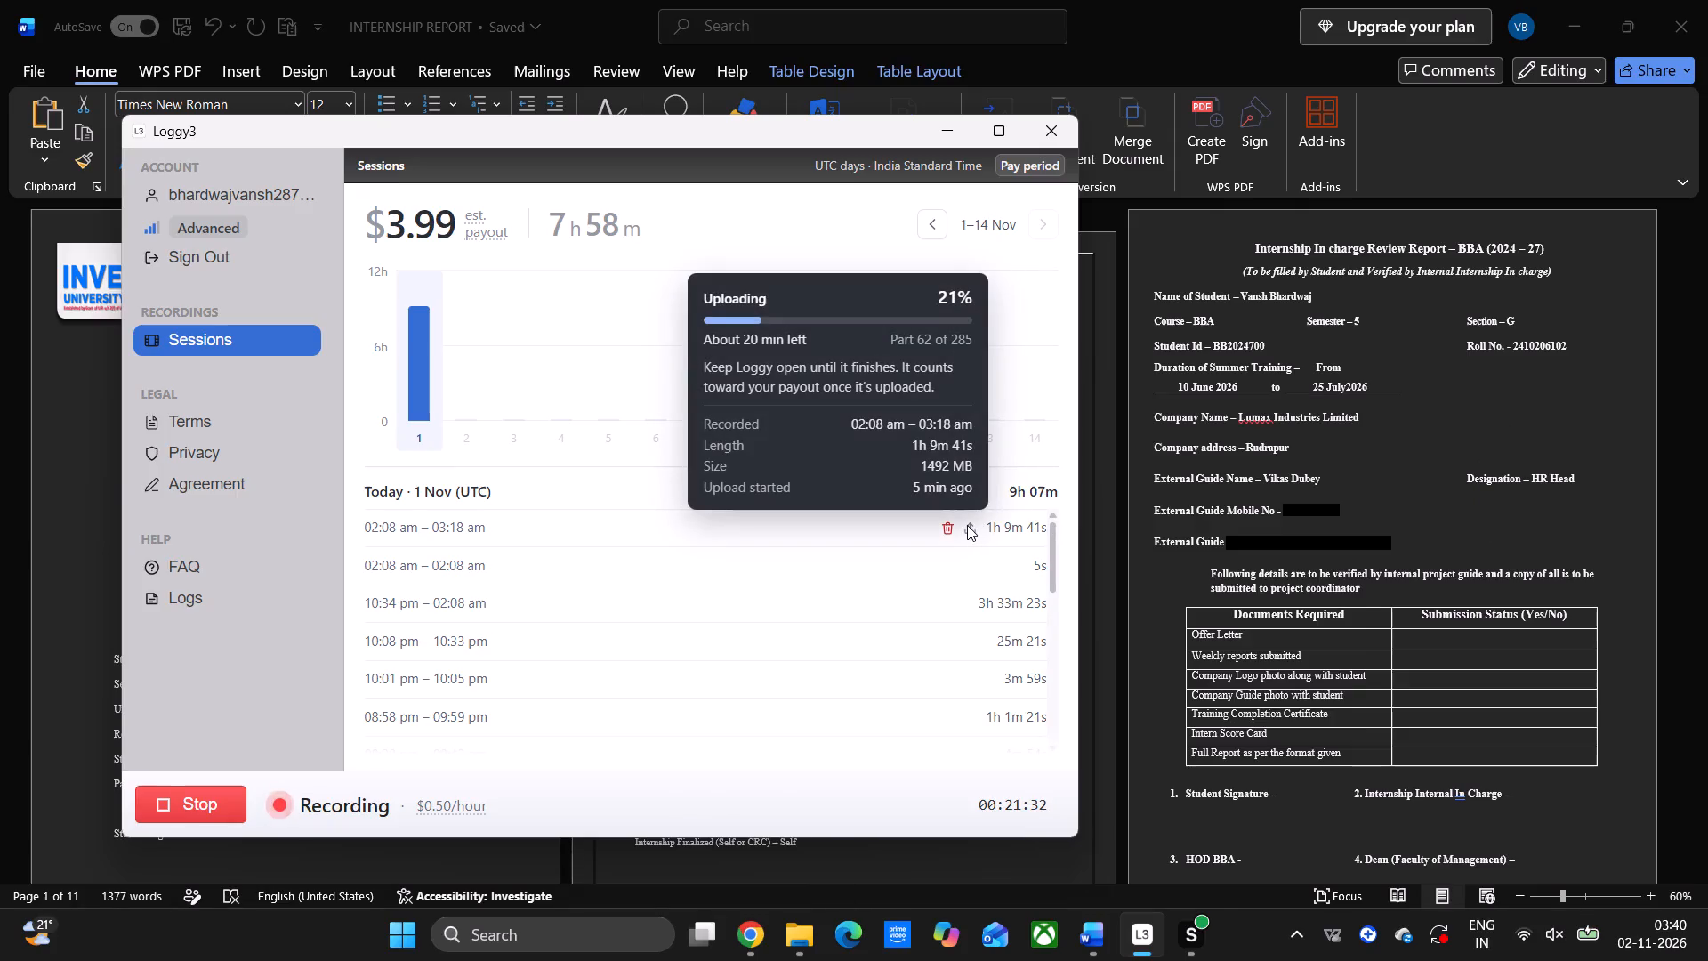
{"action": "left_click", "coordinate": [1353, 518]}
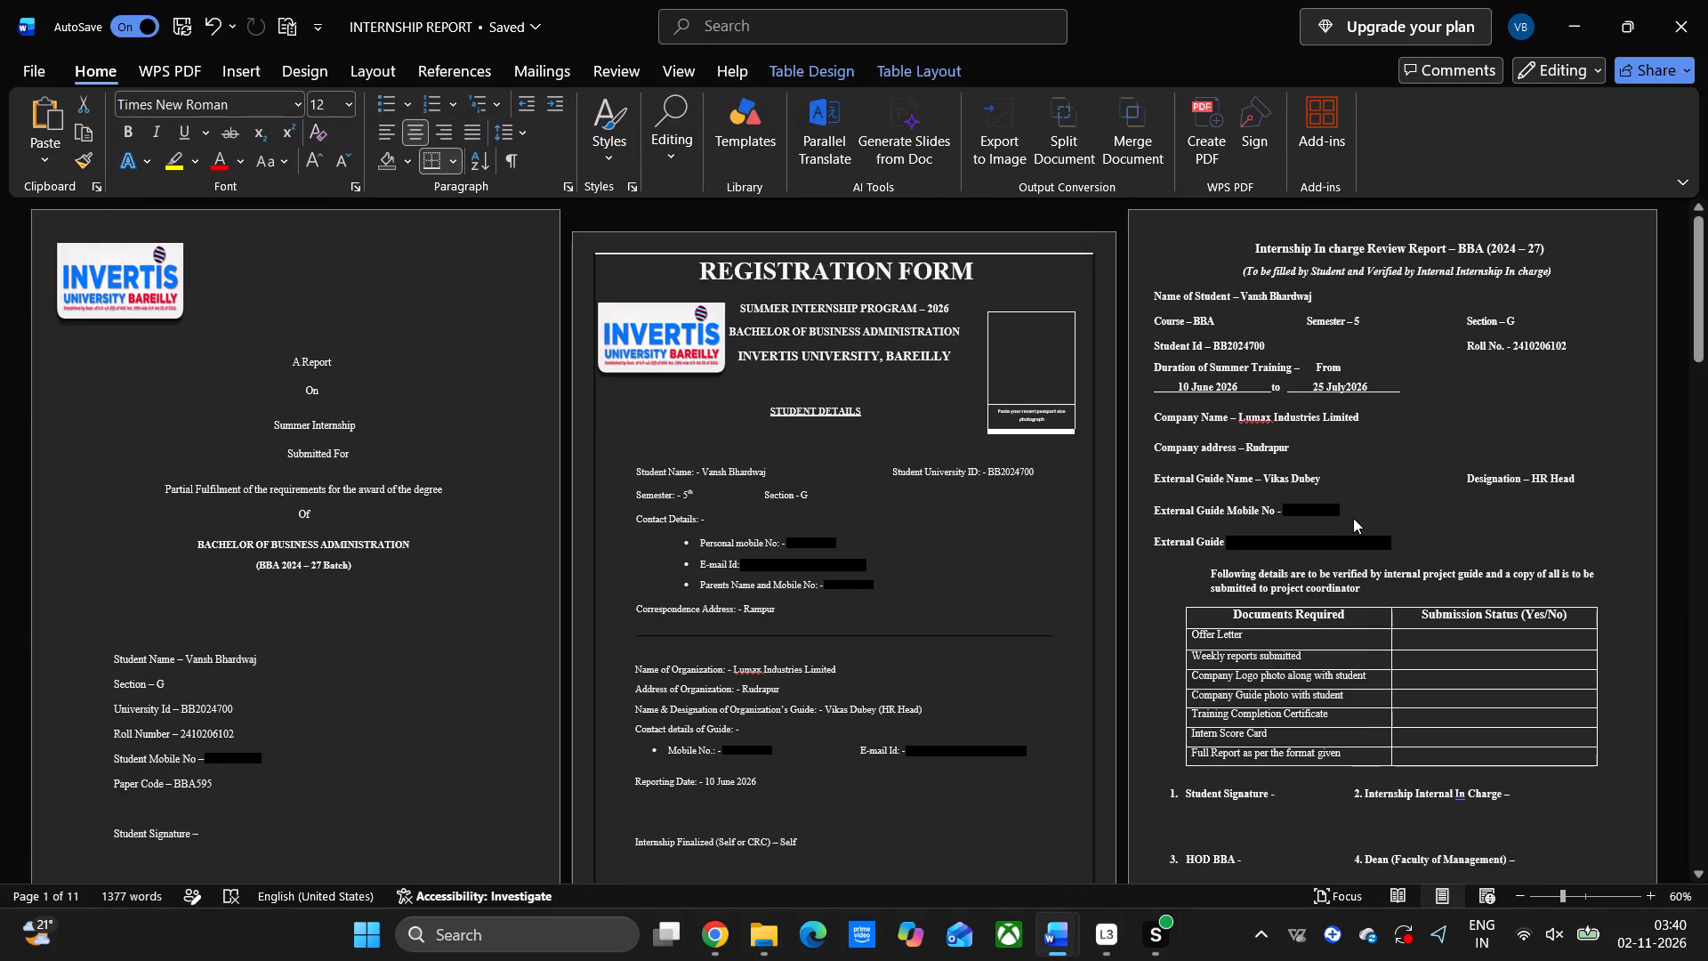
Recheck the front pages and the work tables and header details of the weekly reports, from Report No. 01 to Report No. 06.
{"action": "scroll", "coordinate": [1301, 670], "scroll_direction": "down", "scroll_amount": 2}
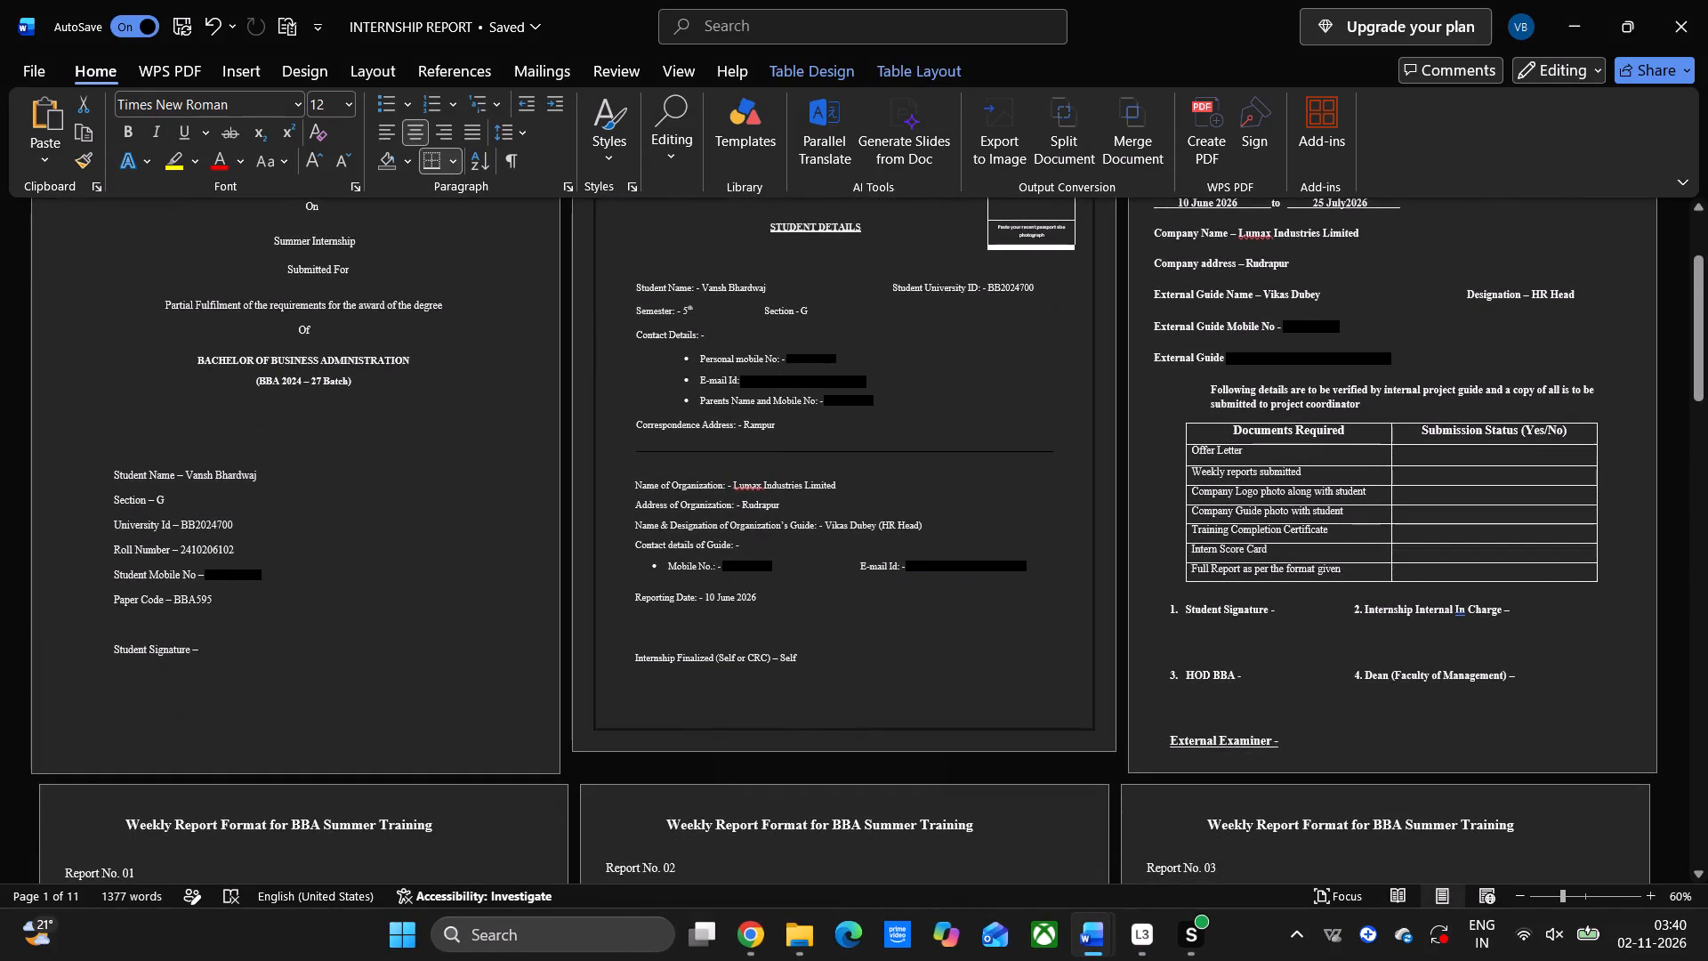
{"action": "scroll", "coordinate": [1336, 679], "scroll_direction": "down", "scroll_amount": 1}
{"action": "scroll", "coordinate": [1336, 679], "scroll_direction": "up", "scroll_amount": 3}
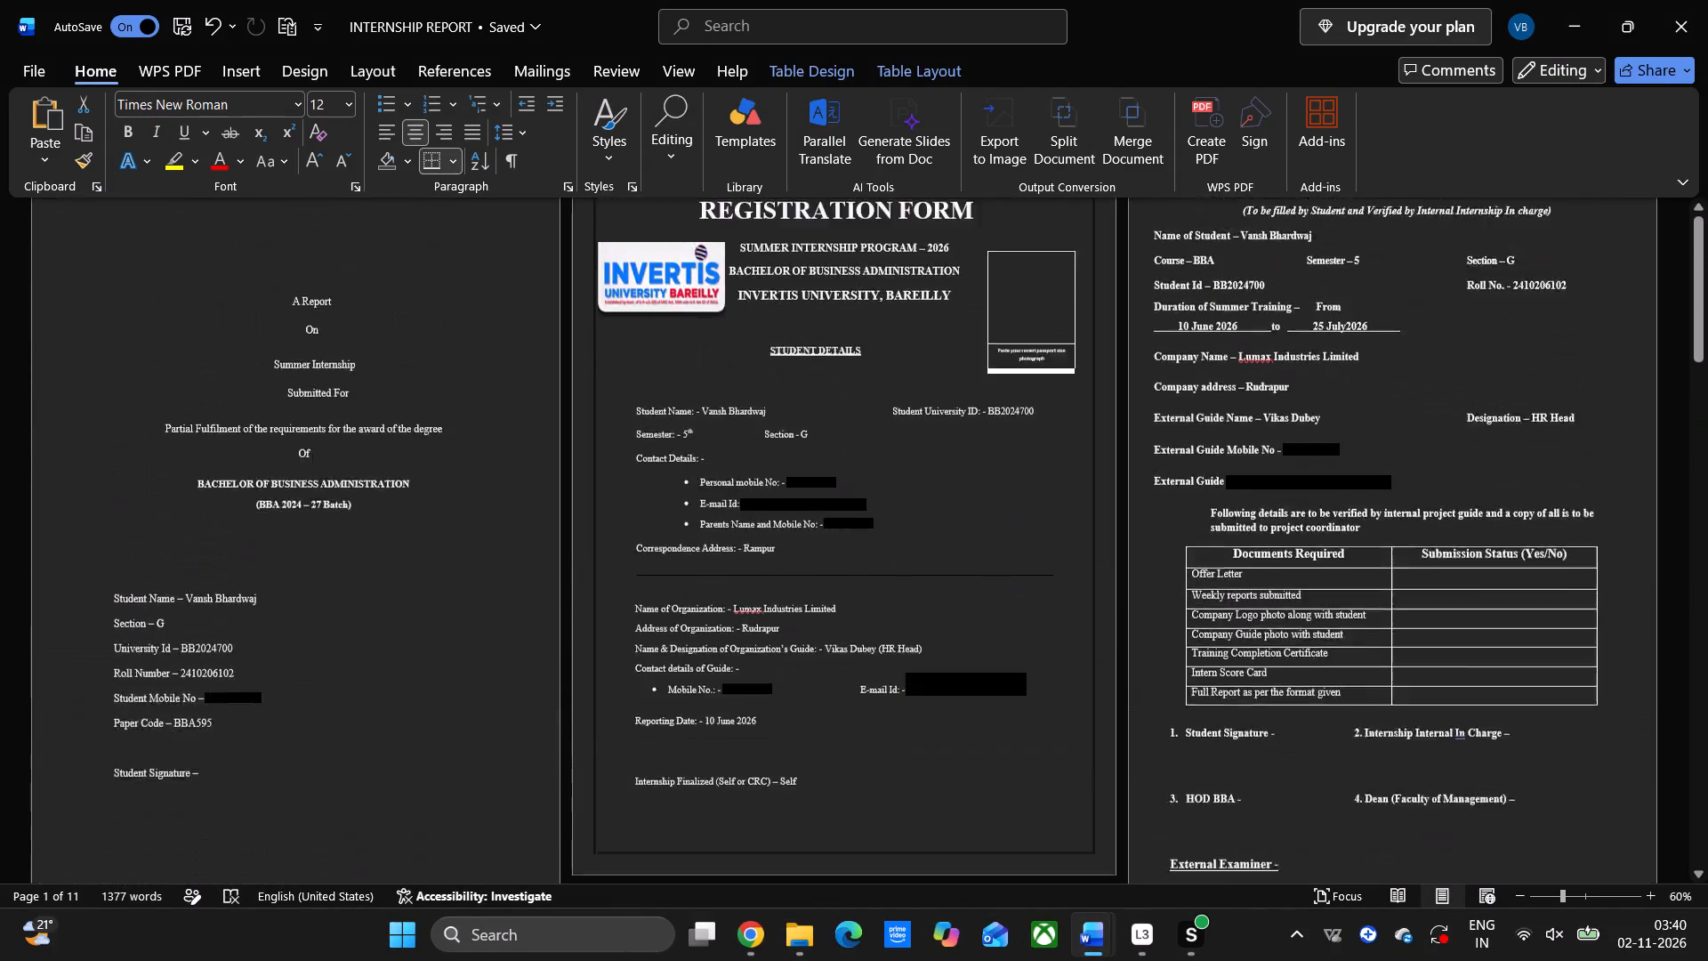
{"action": "scroll", "coordinate": [1336, 679], "scroll_direction": "up", "scroll_amount": 3}
{"action": "scroll", "coordinate": [977, 670], "scroll_direction": "down", "scroll_amount": 1}
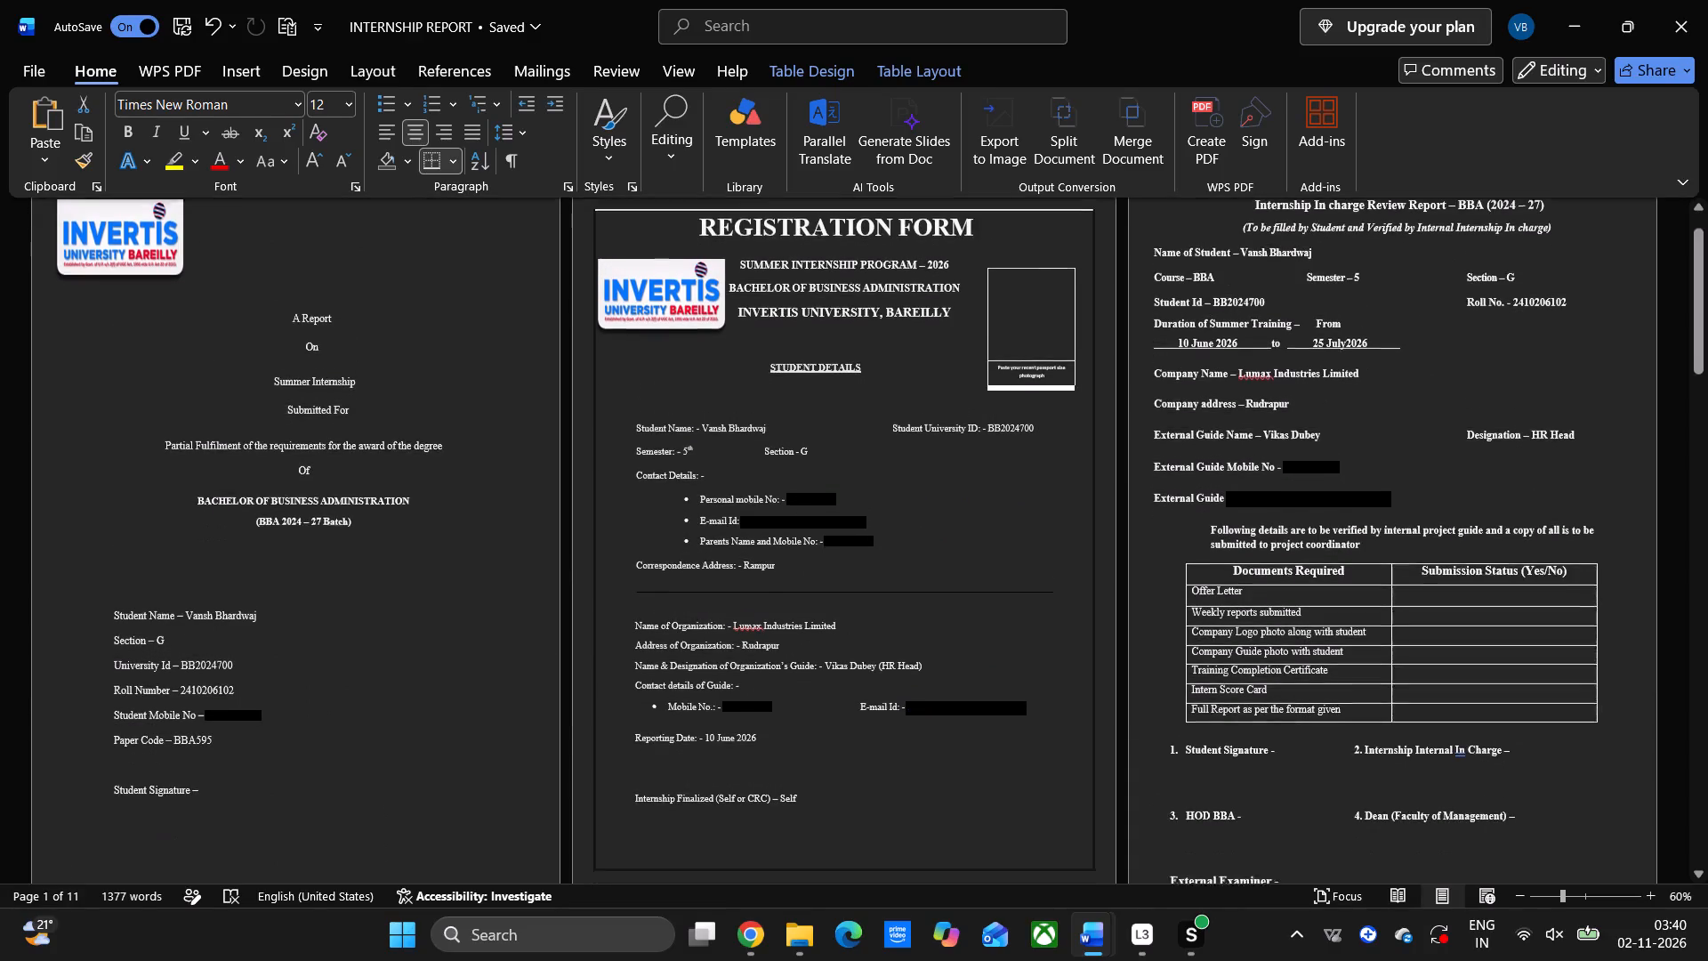
{"action": "scroll", "coordinate": [977, 670], "scroll_direction": "down", "scroll_amount": 2}
{"action": "scroll", "coordinate": [977, 670], "scroll_direction": "up", "scroll_amount": 1}
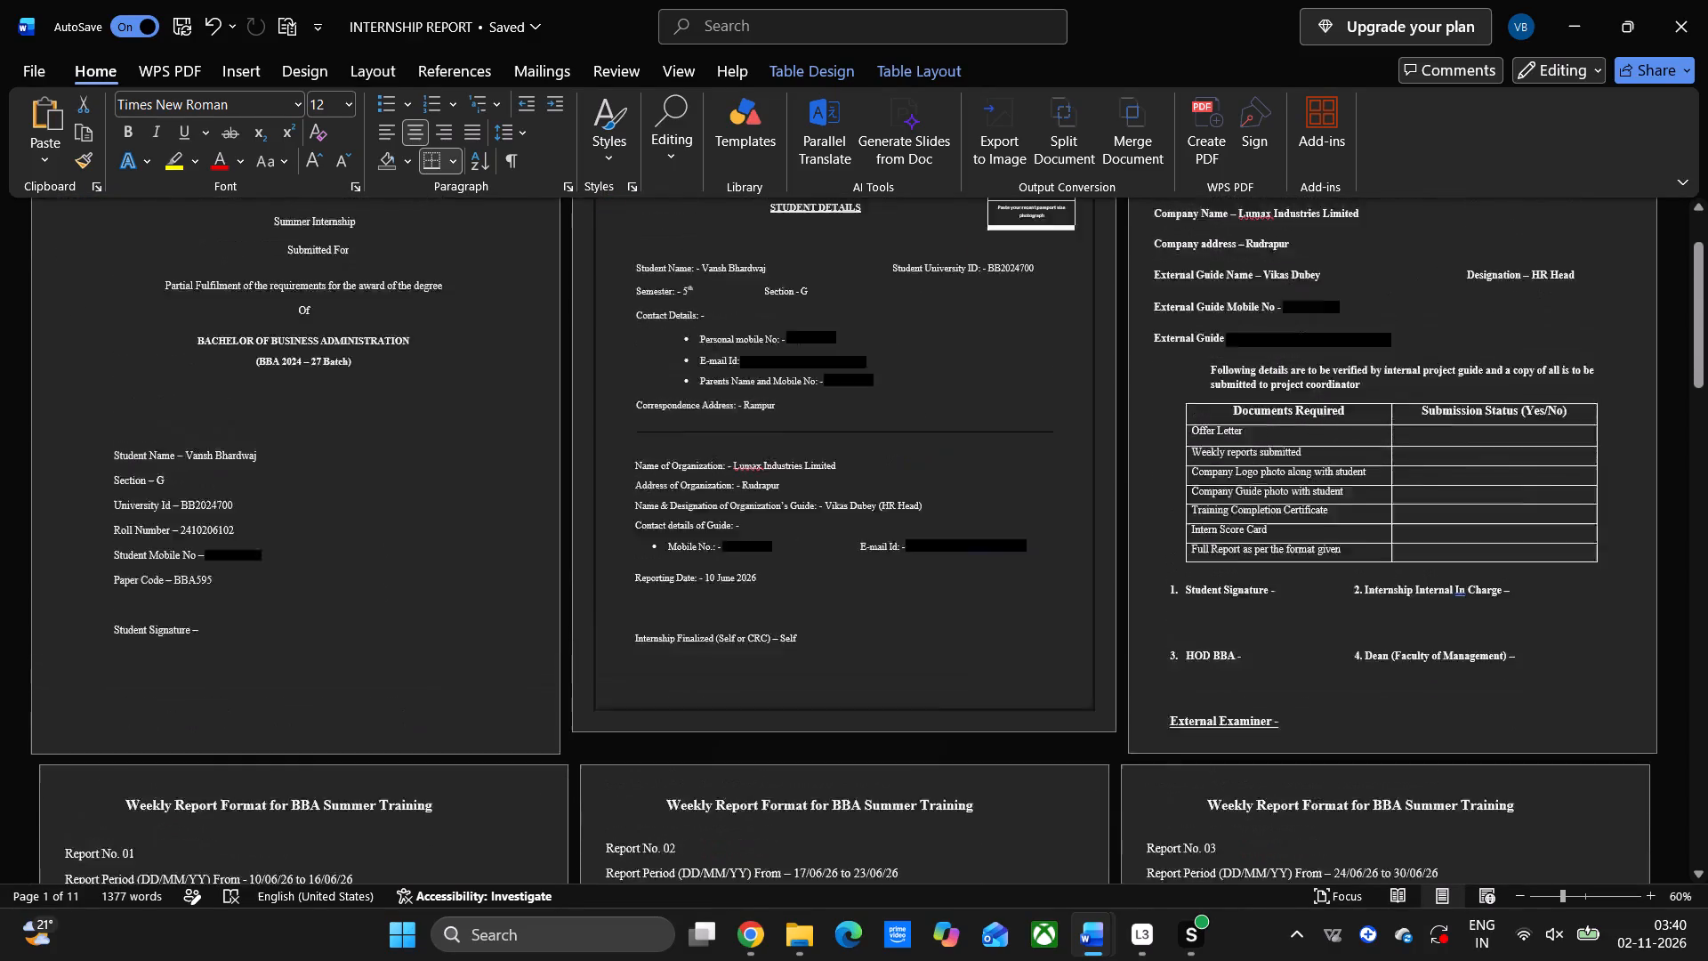
{"action": "scroll", "coordinate": [977, 670], "scroll_direction": "up", "scroll_amount": 2}
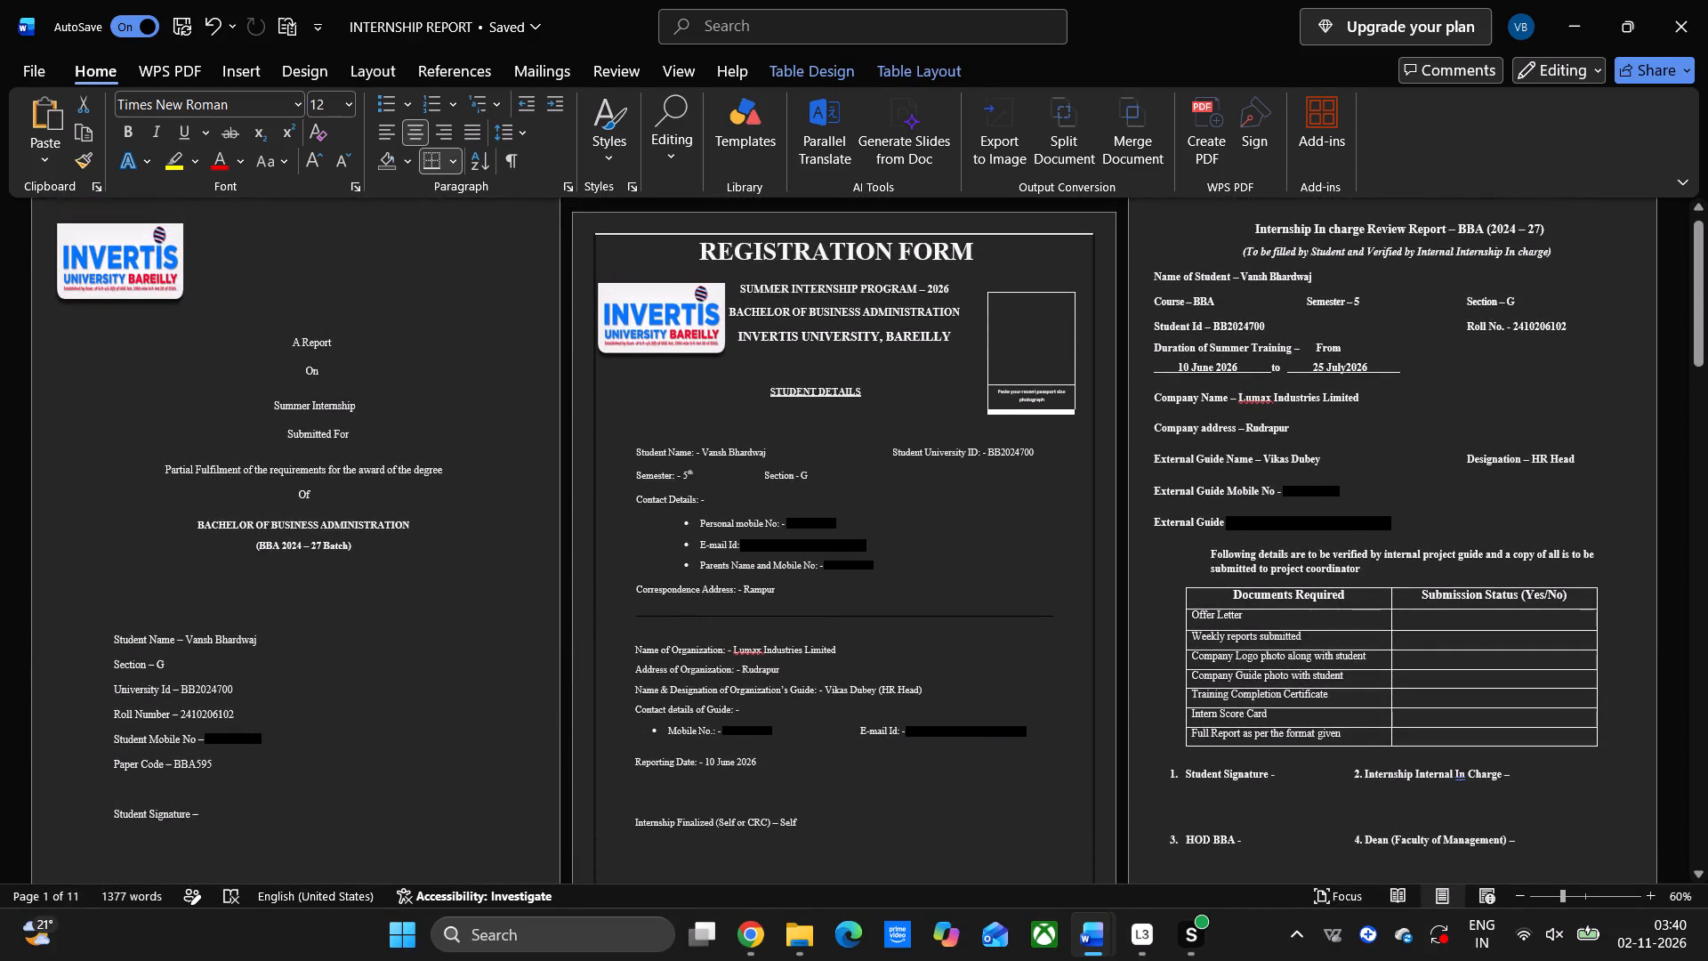
{"action": "scroll", "coordinate": [1170, 667], "scroll_direction": "down", "scroll_amount": 6}
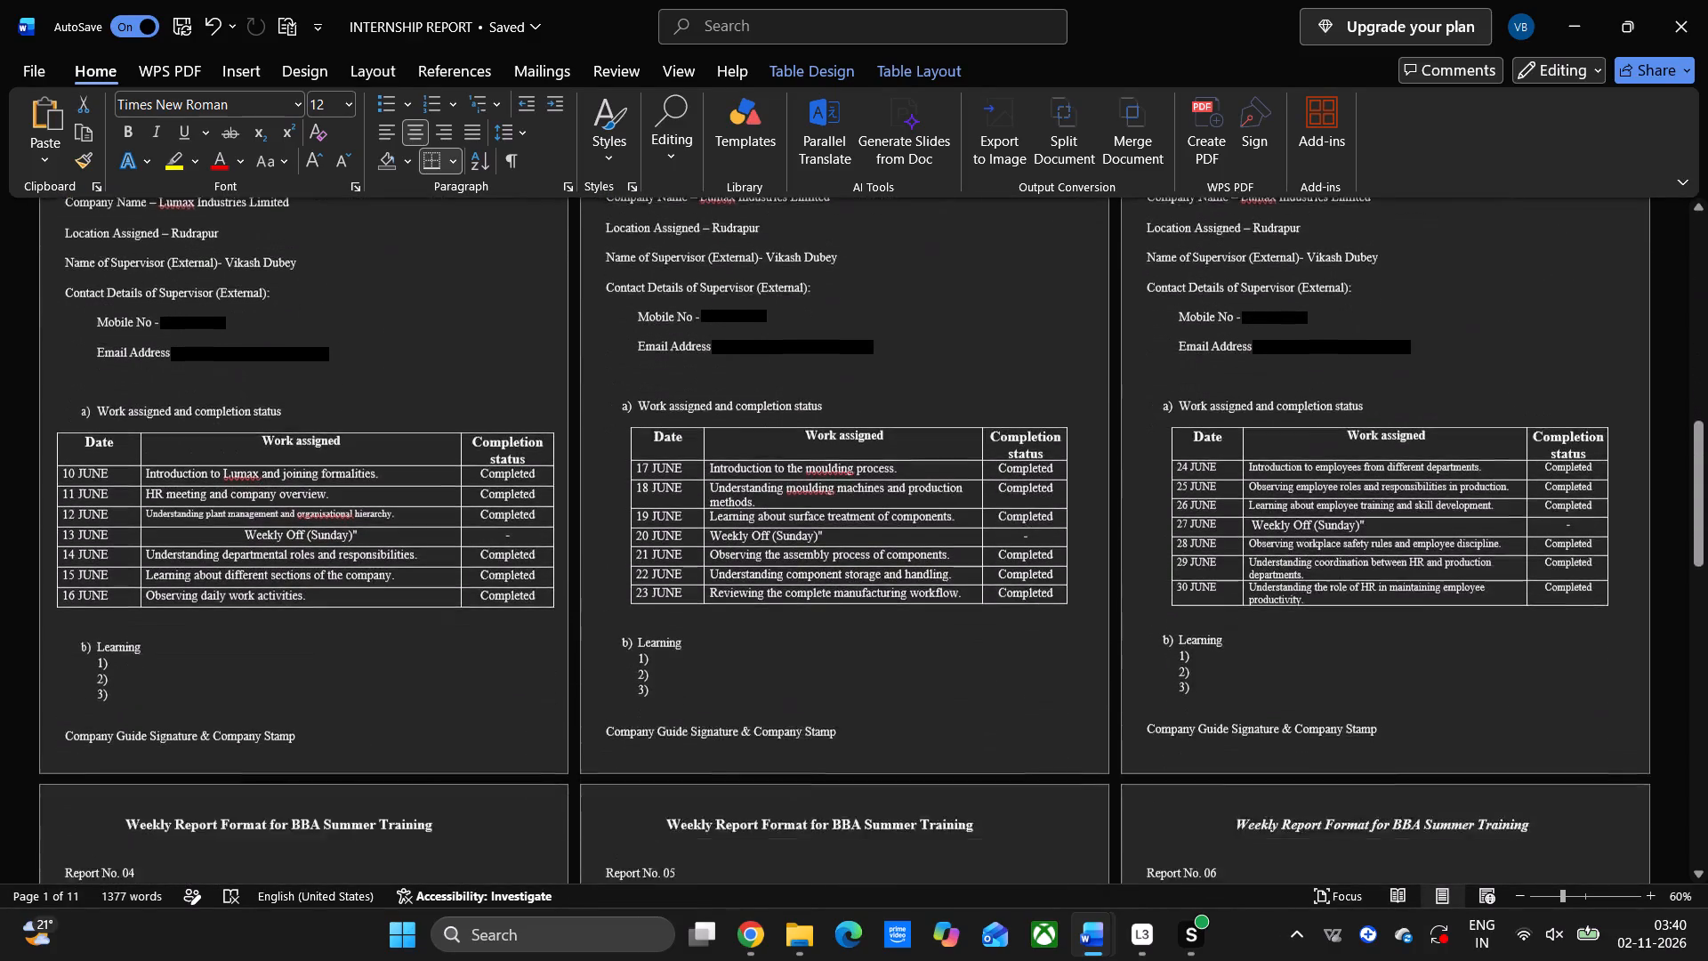
{"action": "scroll", "coordinate": [1170, 667], "scroll_direction": "down", "scroll_amount": 1}
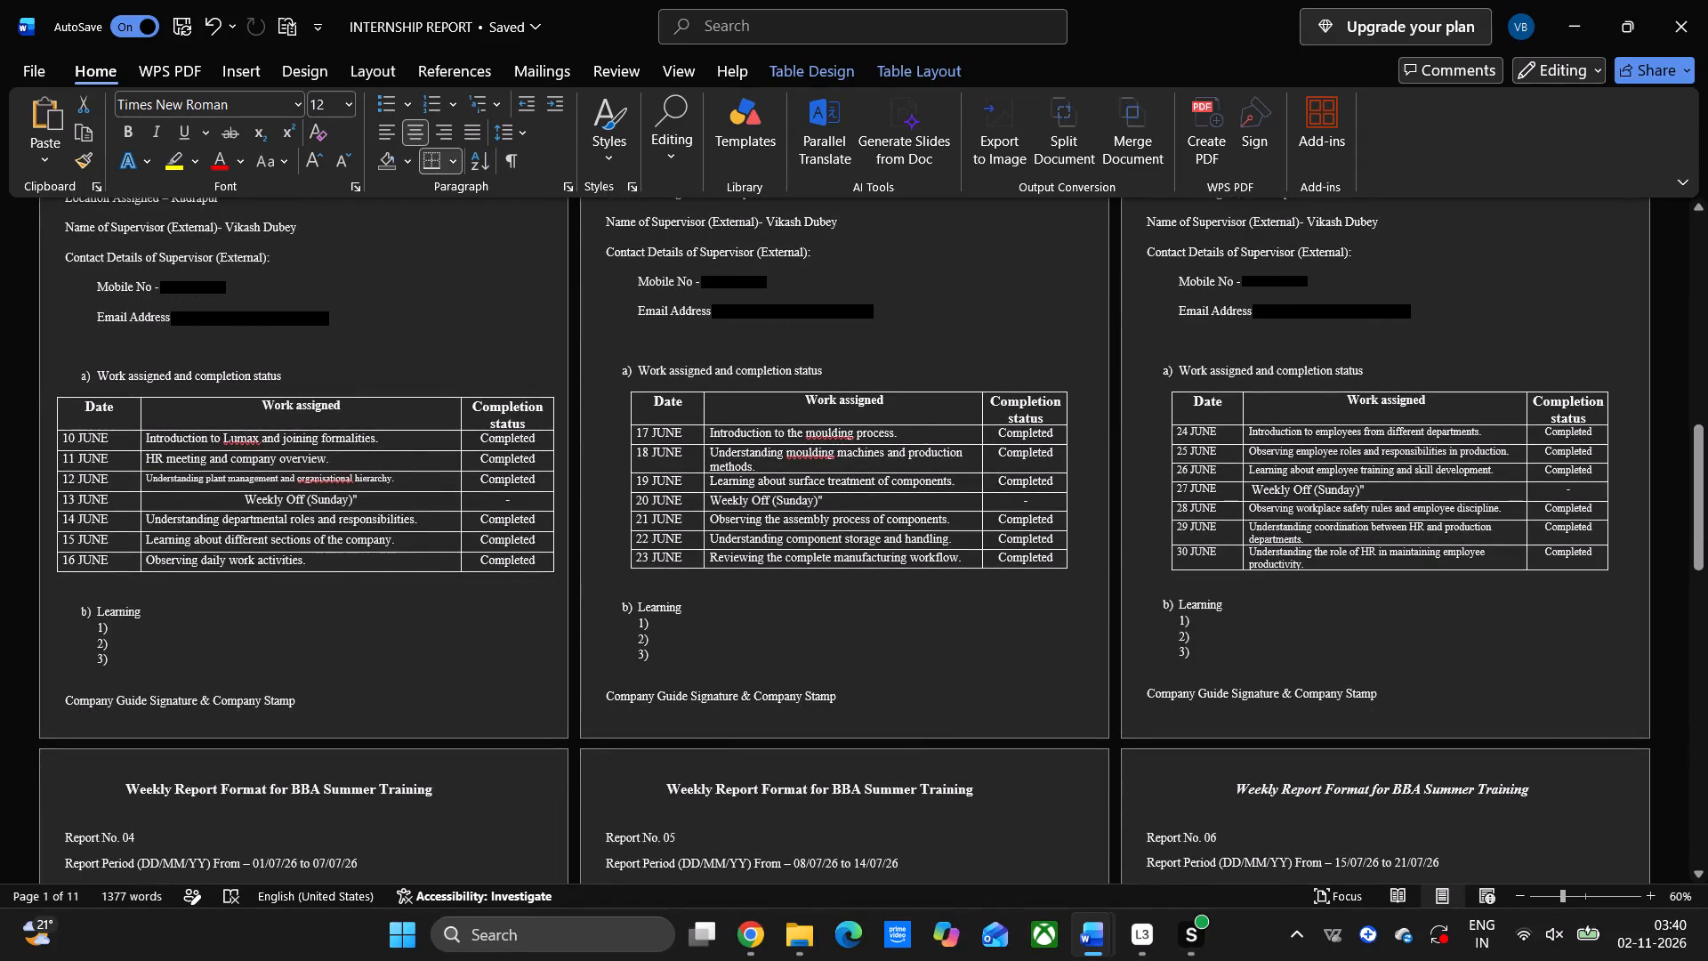
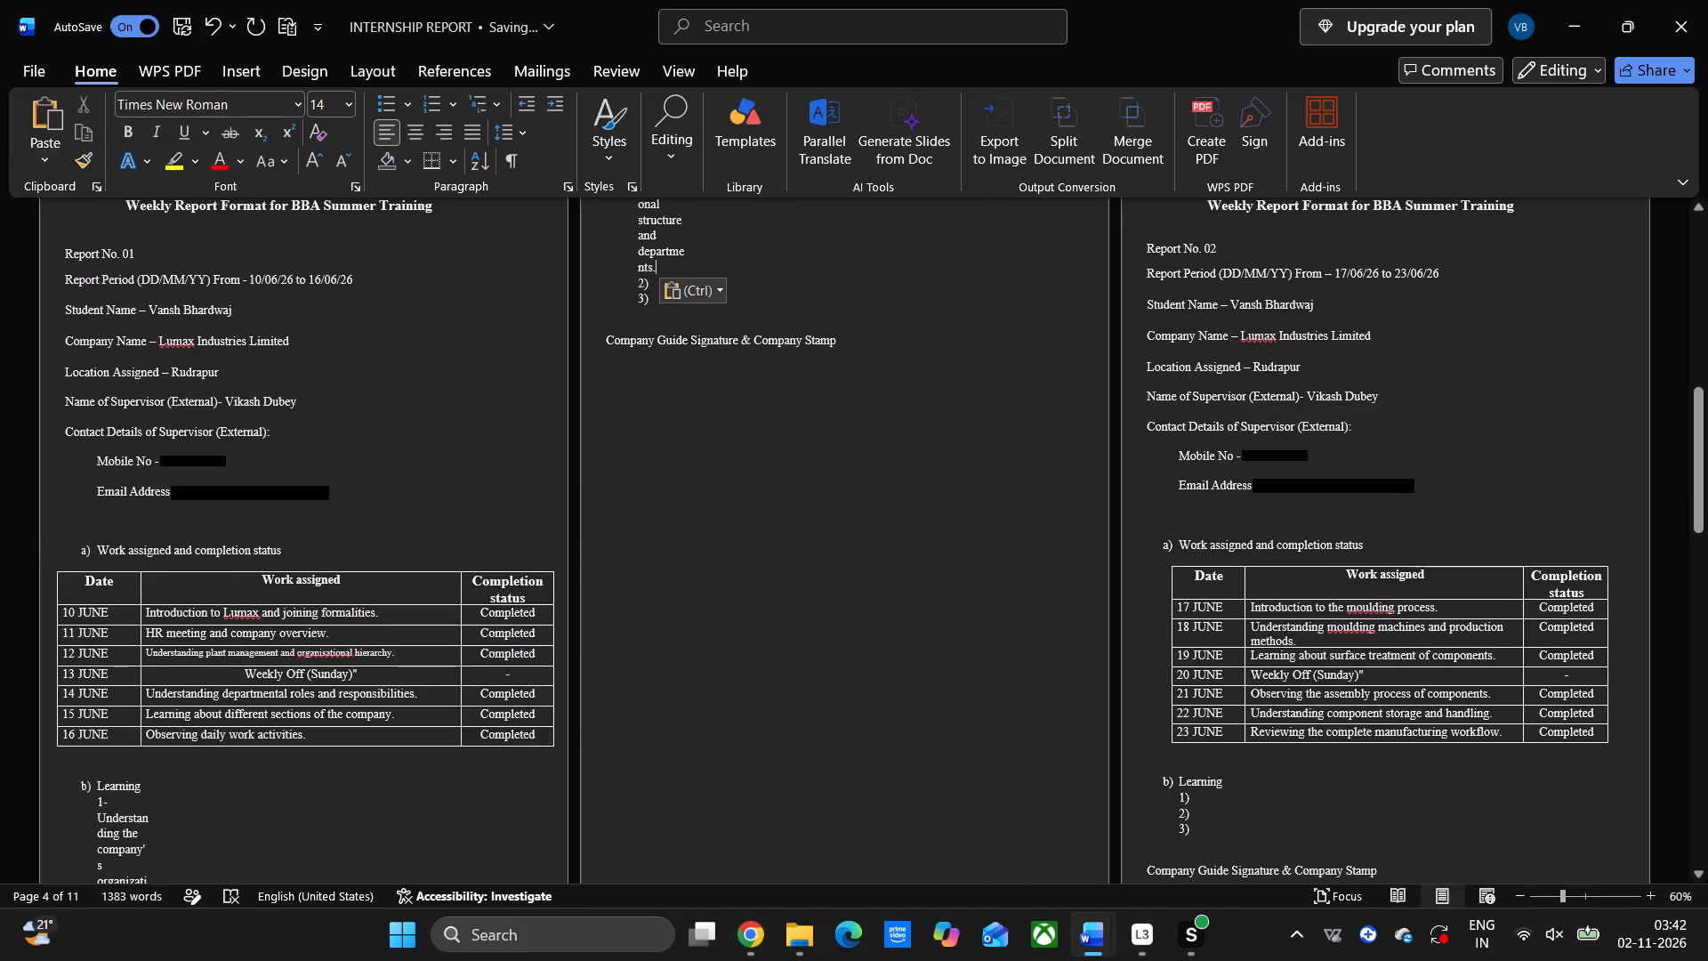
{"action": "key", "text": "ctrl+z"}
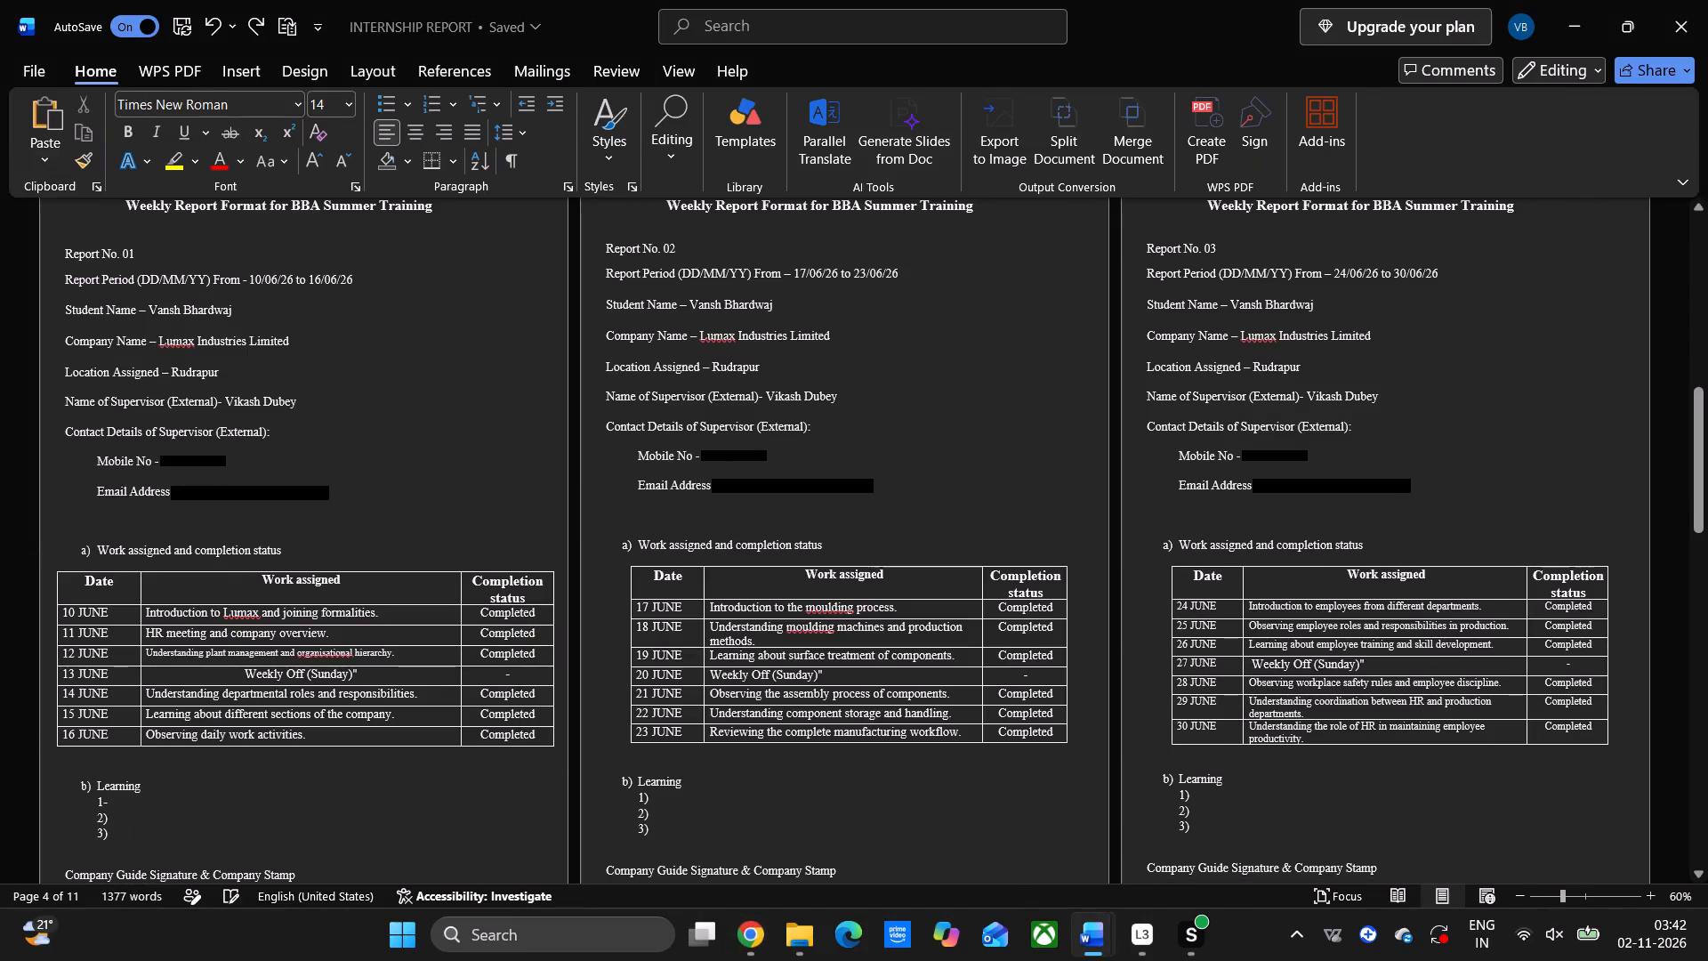
Change the first item's marker in Report No. 01's Learning section to "1)".
{"action": "key", "text": "BackSpace"}
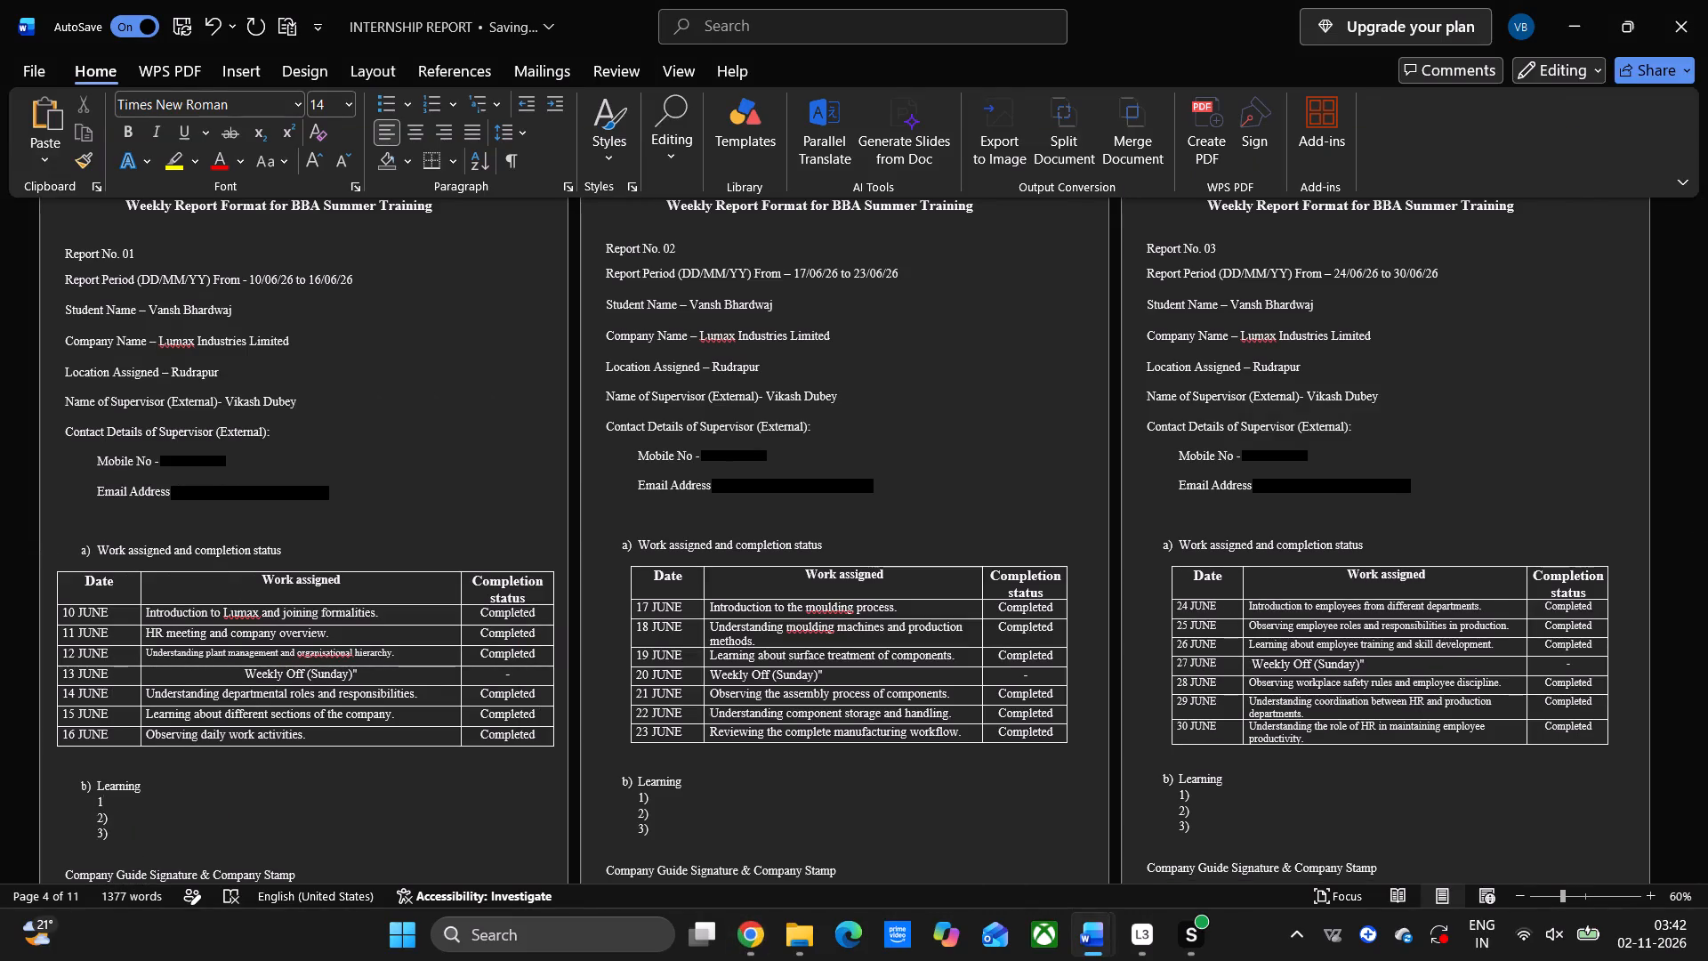
{"action": "key", "text": "shift+parenright"}
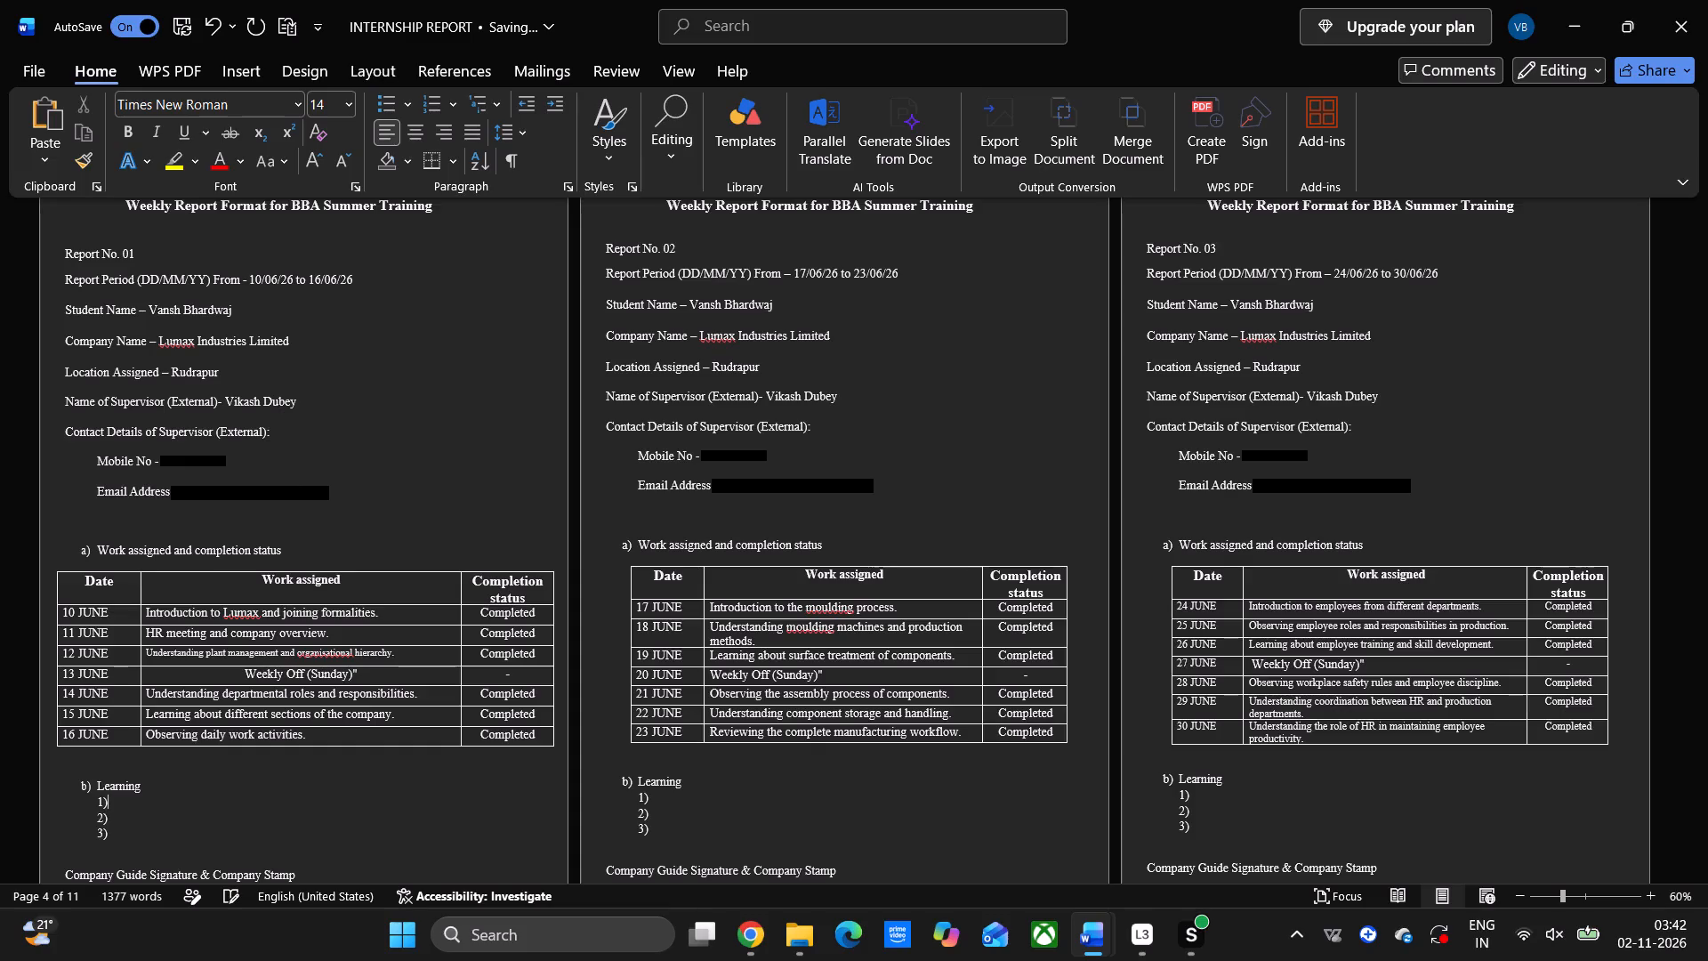
Save the INTERNSHIP REPORT document.
{"action": "scroll", "coordinate": [253, 690], "scroll_direction": "down", "scroll_amount": 1}
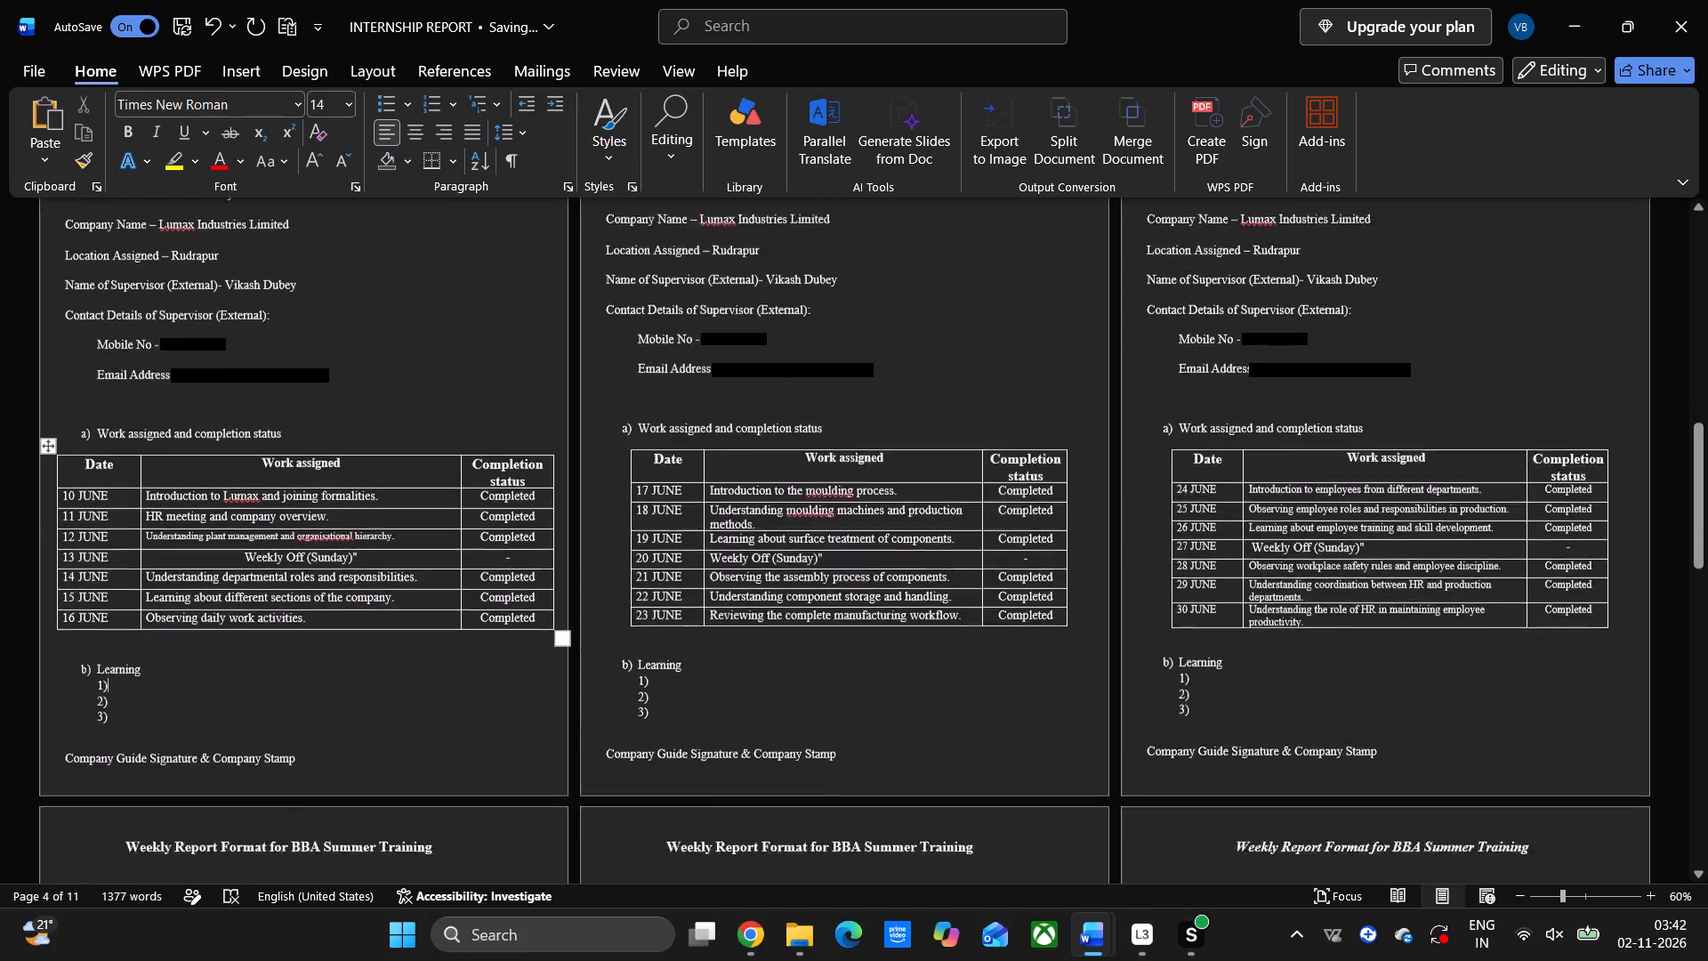
{"action": "scroll", "coordinate": [253, 690], "scroll_direction": "down", "scroll_amount": 4}
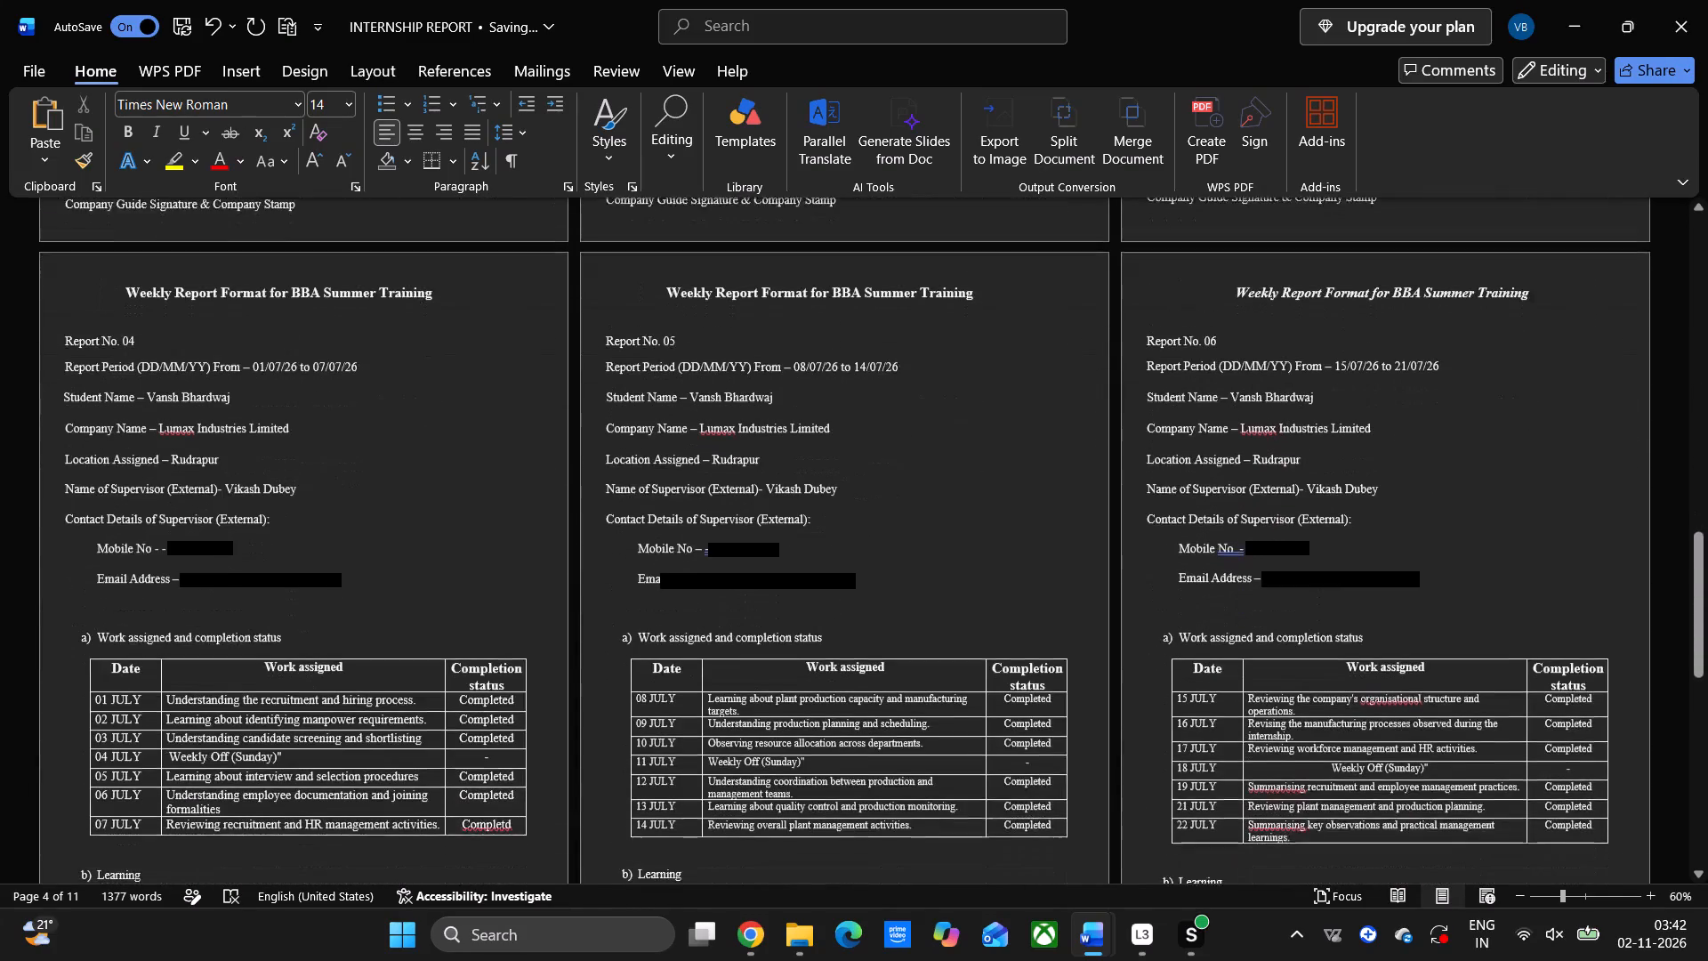
{"action": "key", "text": "ctrl+s"}
{"action": "key", "text": "ctrl+s"}
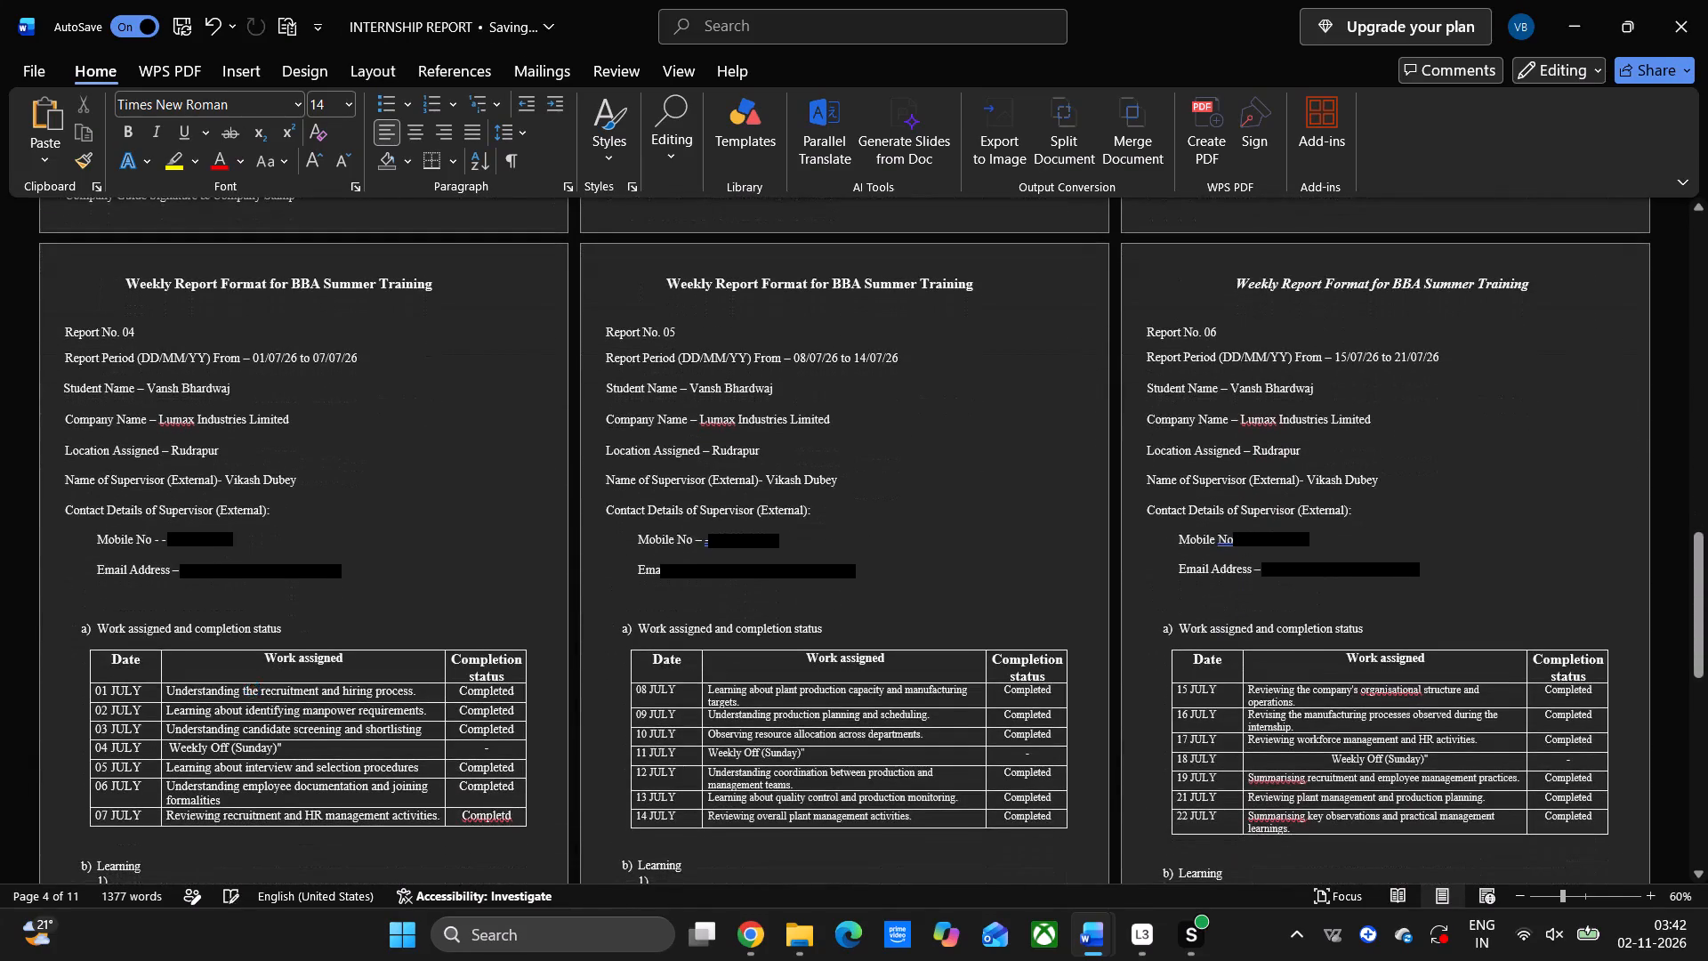
{"action": "key", "text": "ctrl+s"}
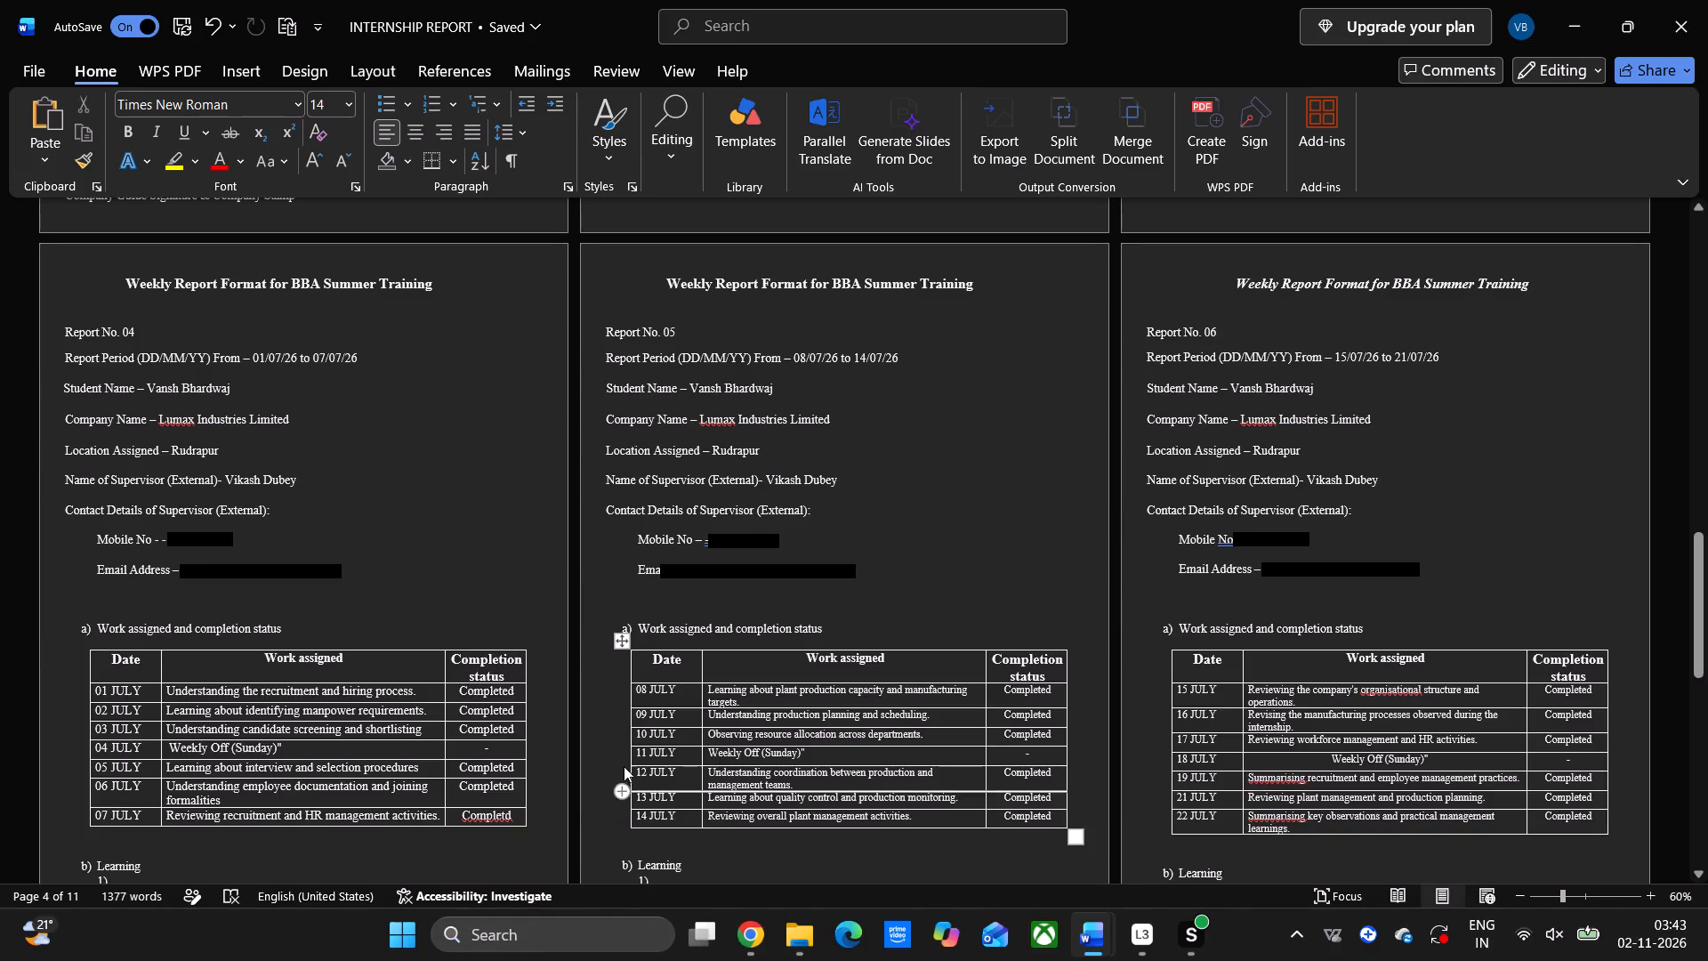
Place the text cursor just below the work table in Report No. 04.
{"action": "left_click", "coordinate": [453, 852]}
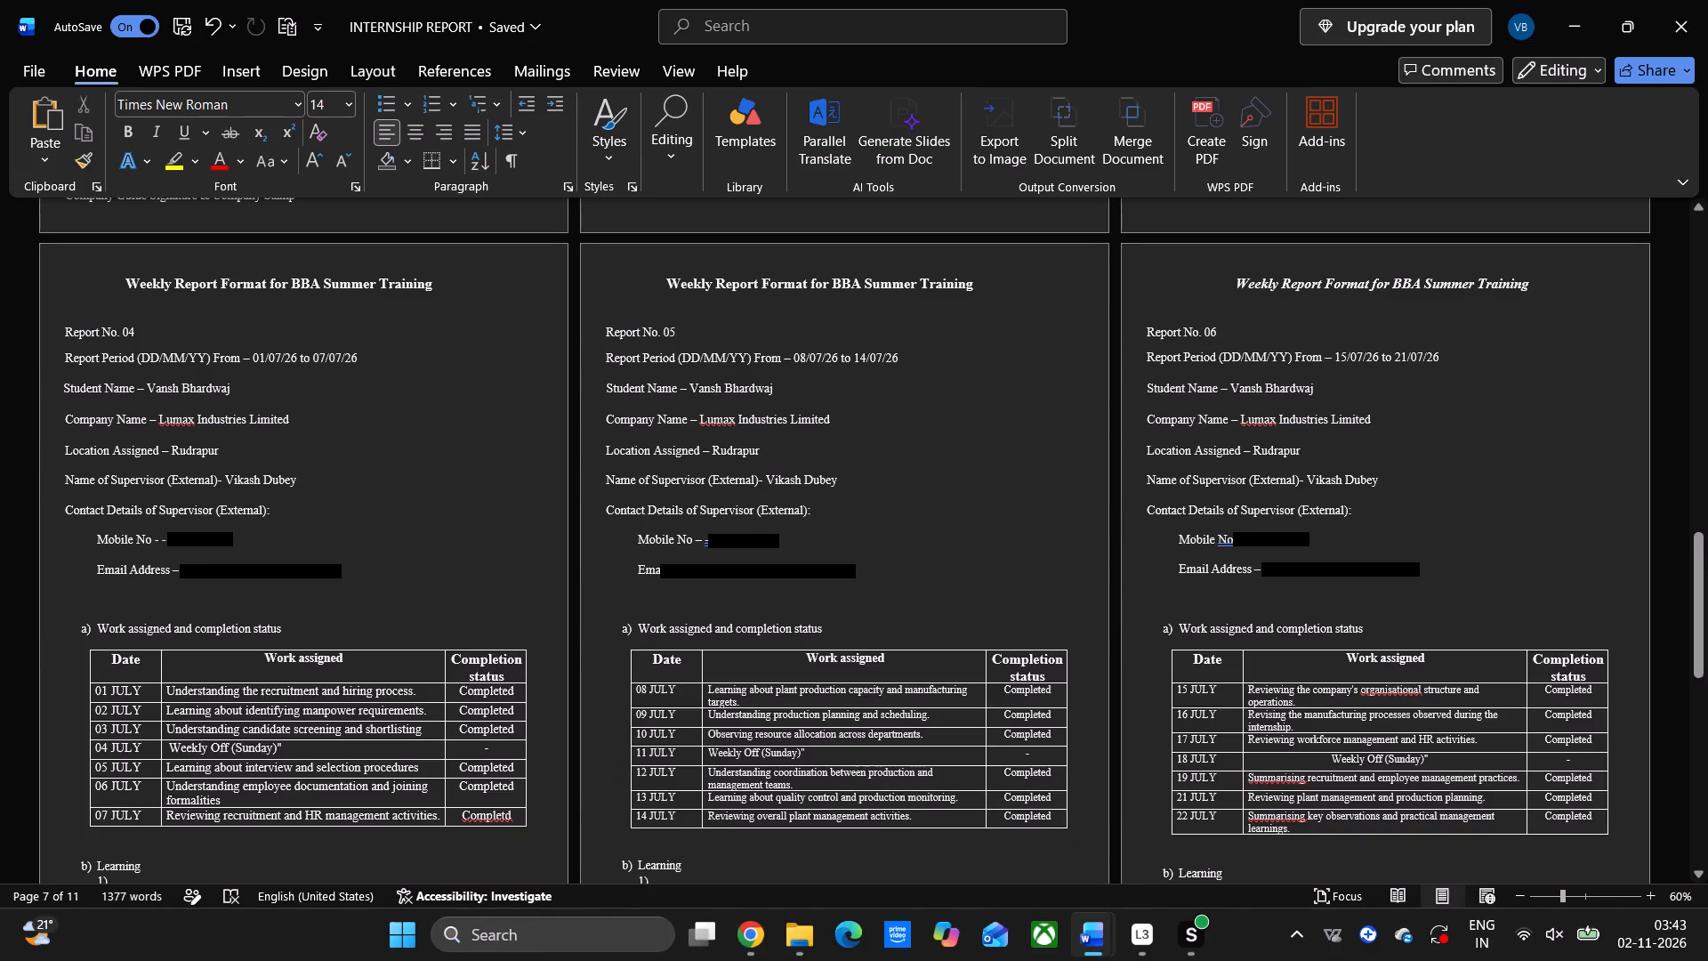
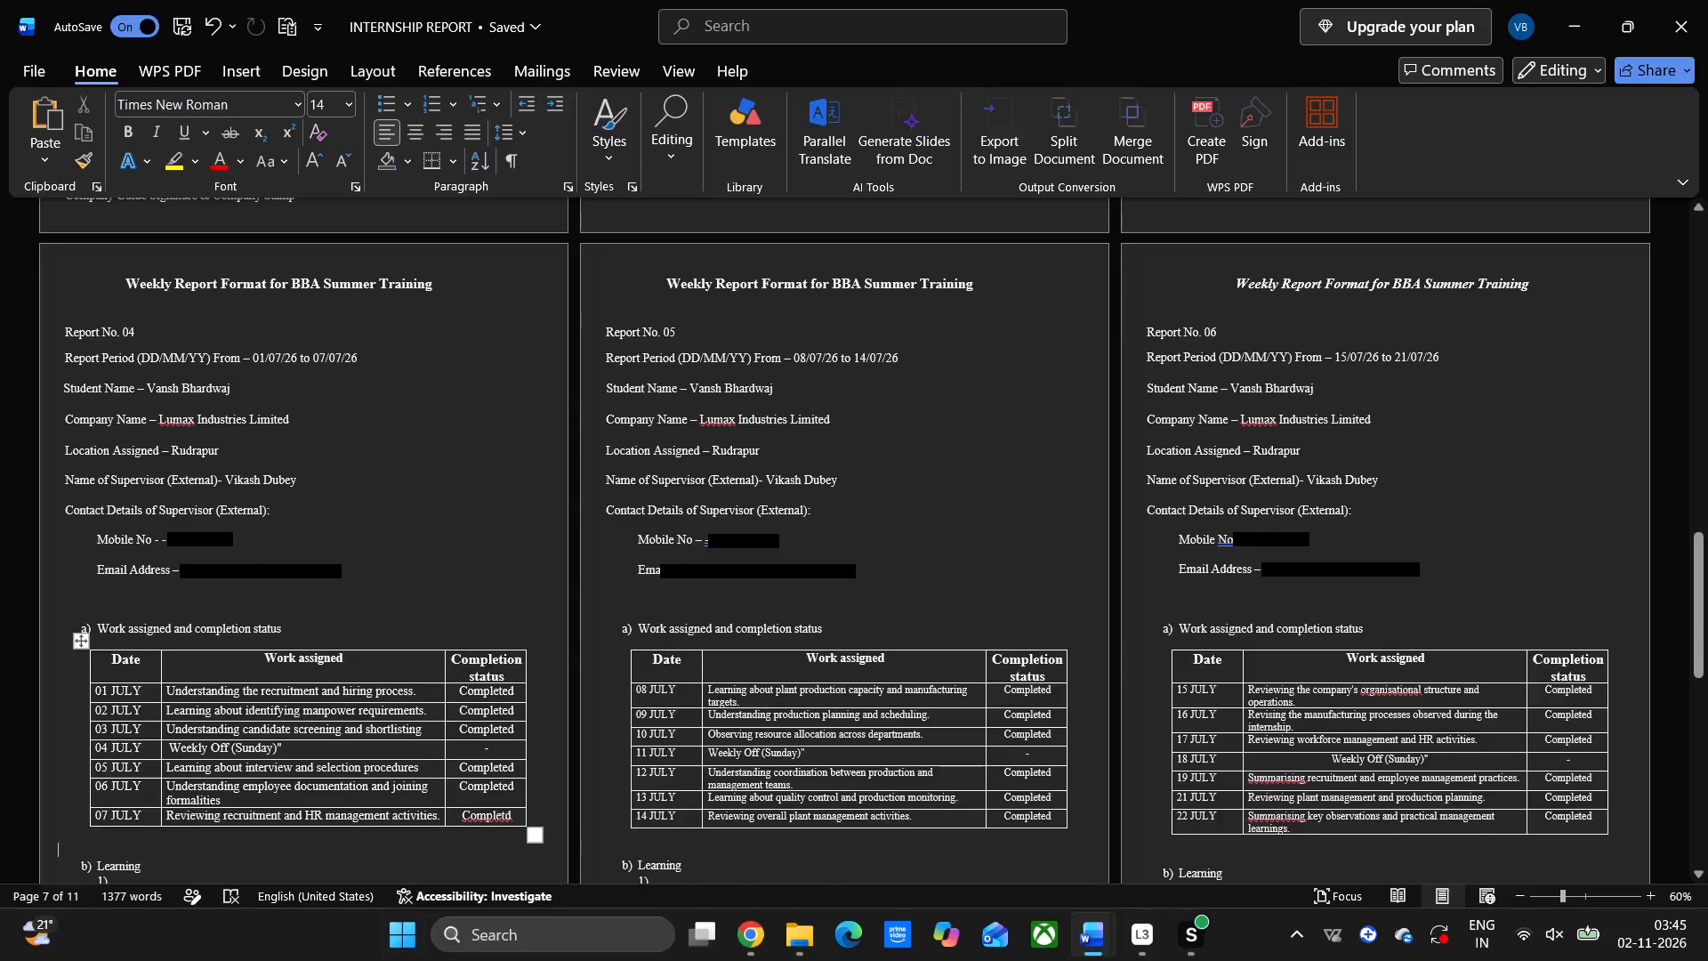
Delete the extra characters between "Mobile No" and the supervisor's number in Report Nos. 05, 04 and 06.
{"action": "scroll", "coordinate": [504, 588], "scroll_direction": "down", "scroll_amount": 1}
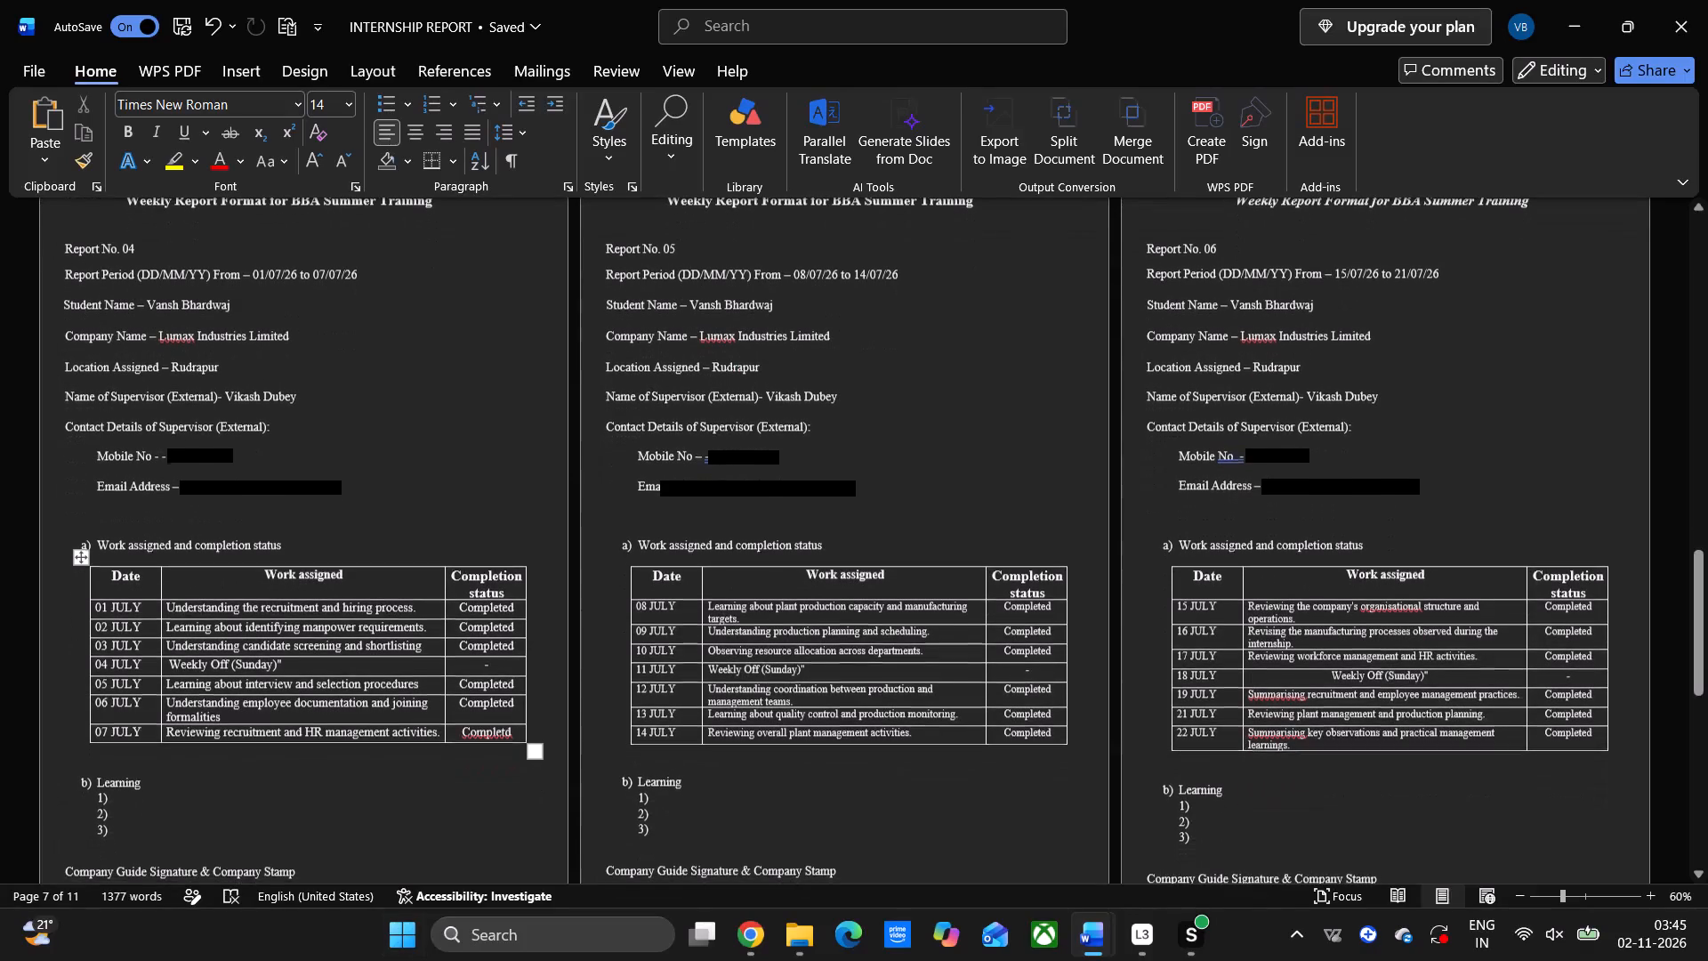
{"action": "left_click", "coordinate": [718, 455]}
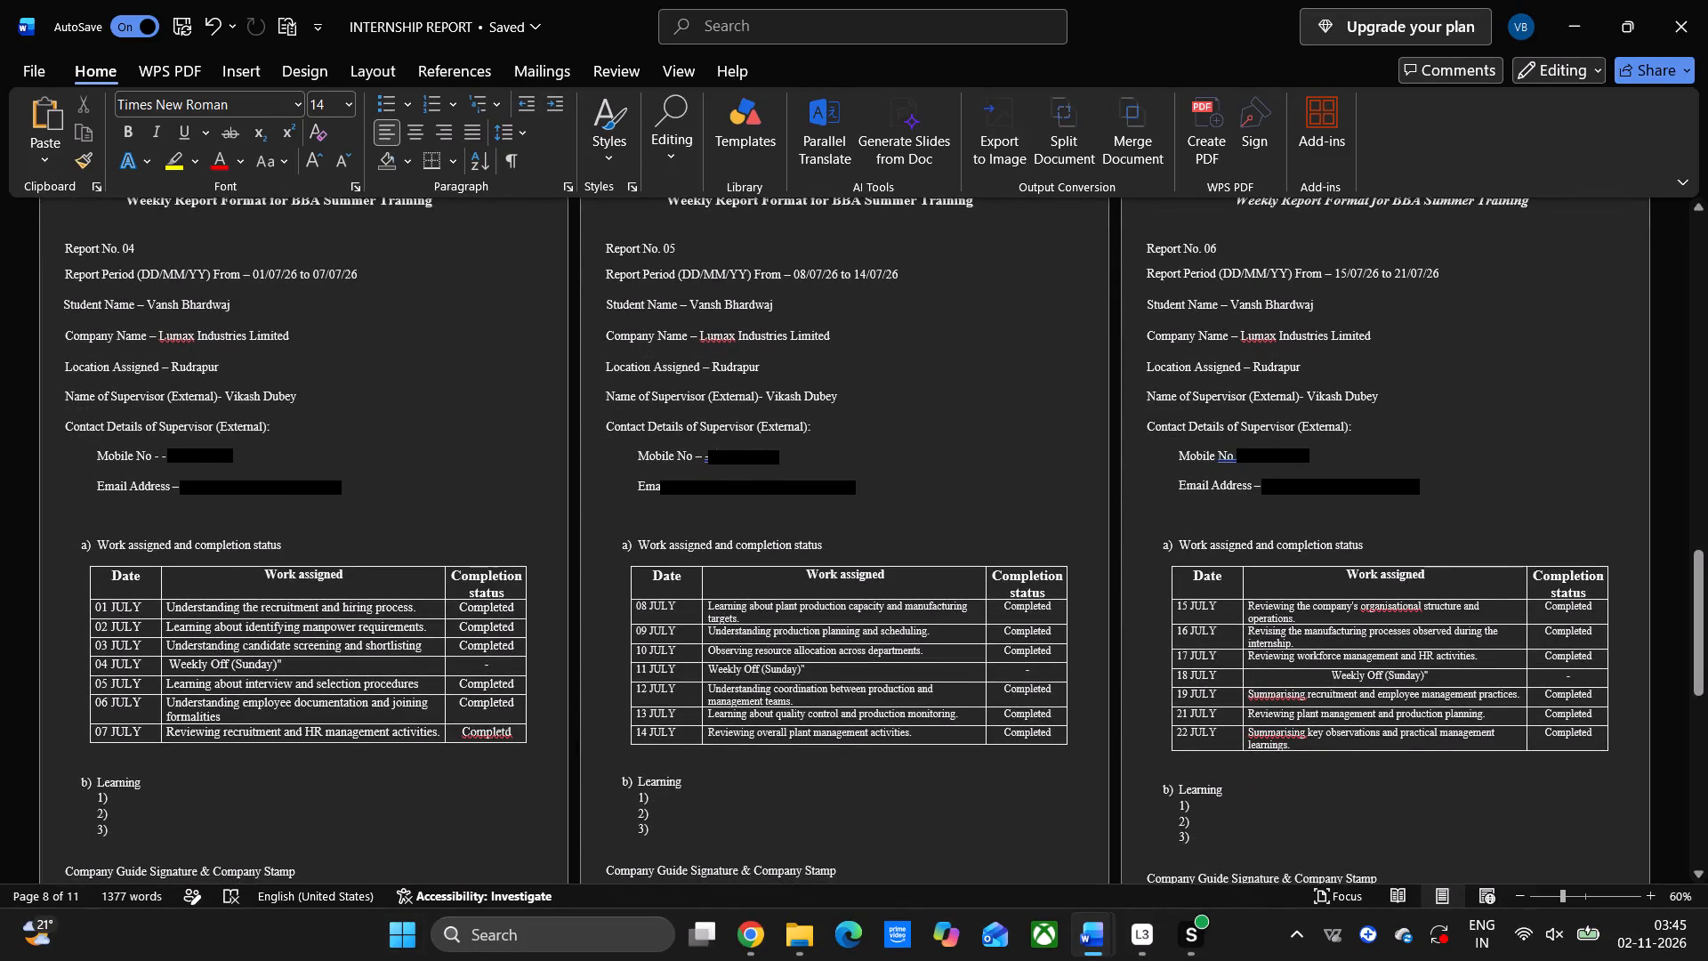
{"action": "key", "text": "BackSpace"}
{"action": "key", "text": "BackSpace"}
{"action": "key", "text": "BackSpace"}
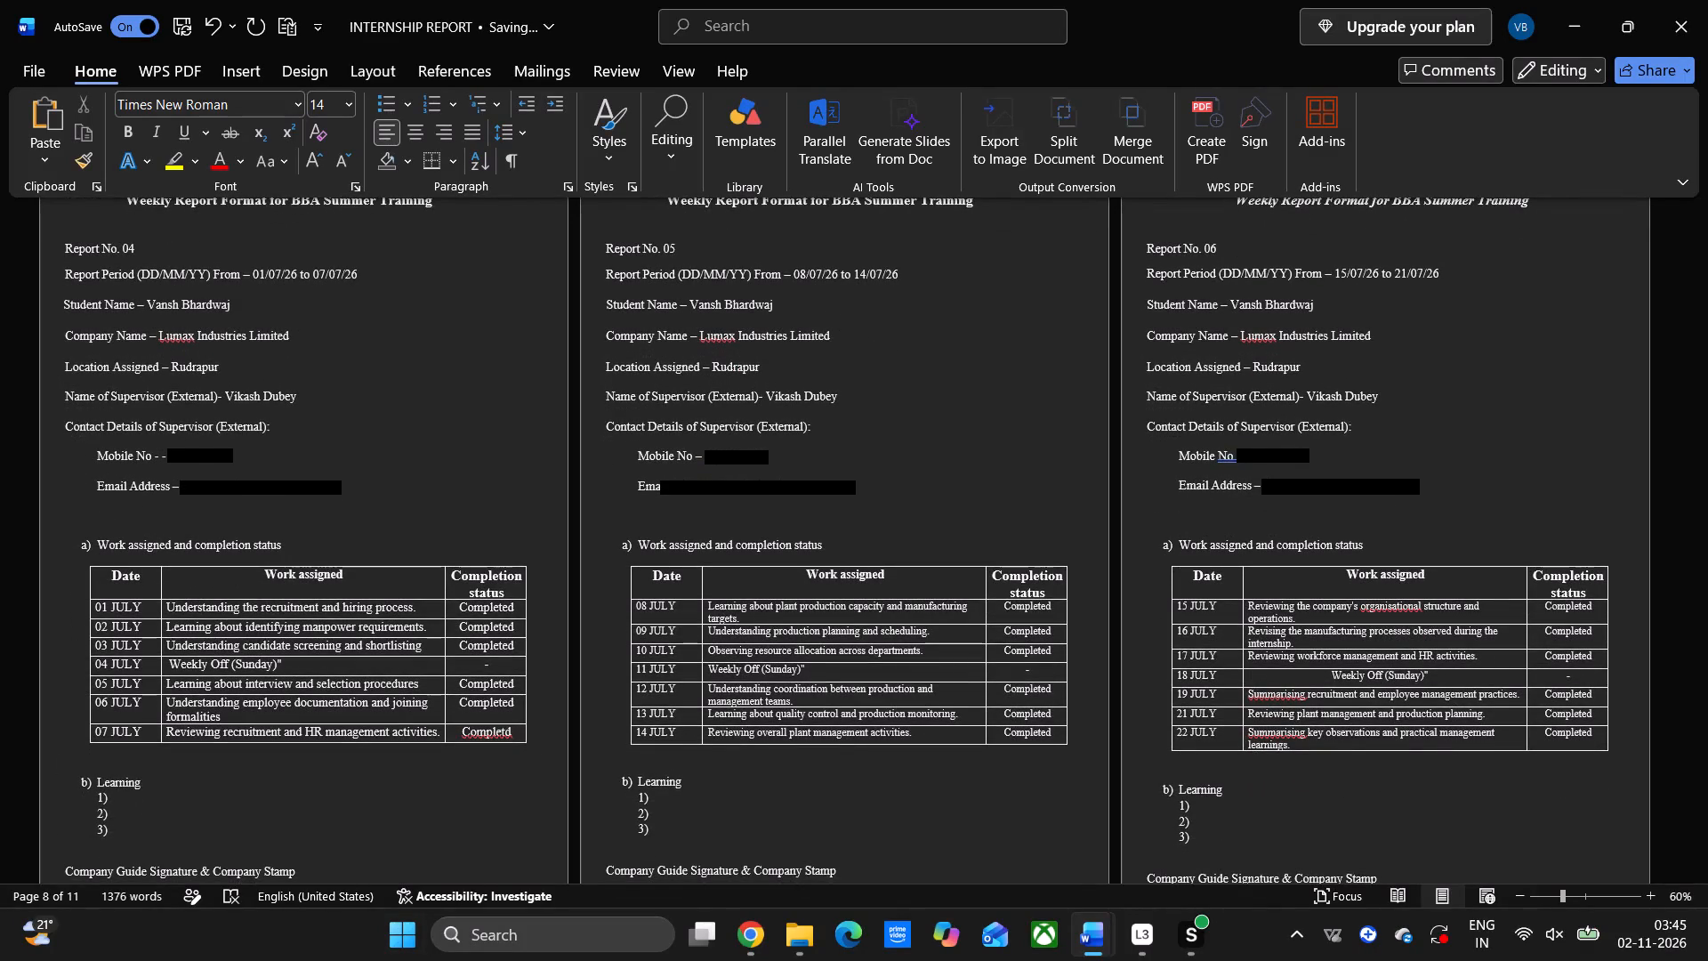
{"action": "scroll", "coordinate": [407, 524], "scroll_direction": "down", "scroll_amount": 1}
{"action": "left_click", "coordinate": [164, 409]}
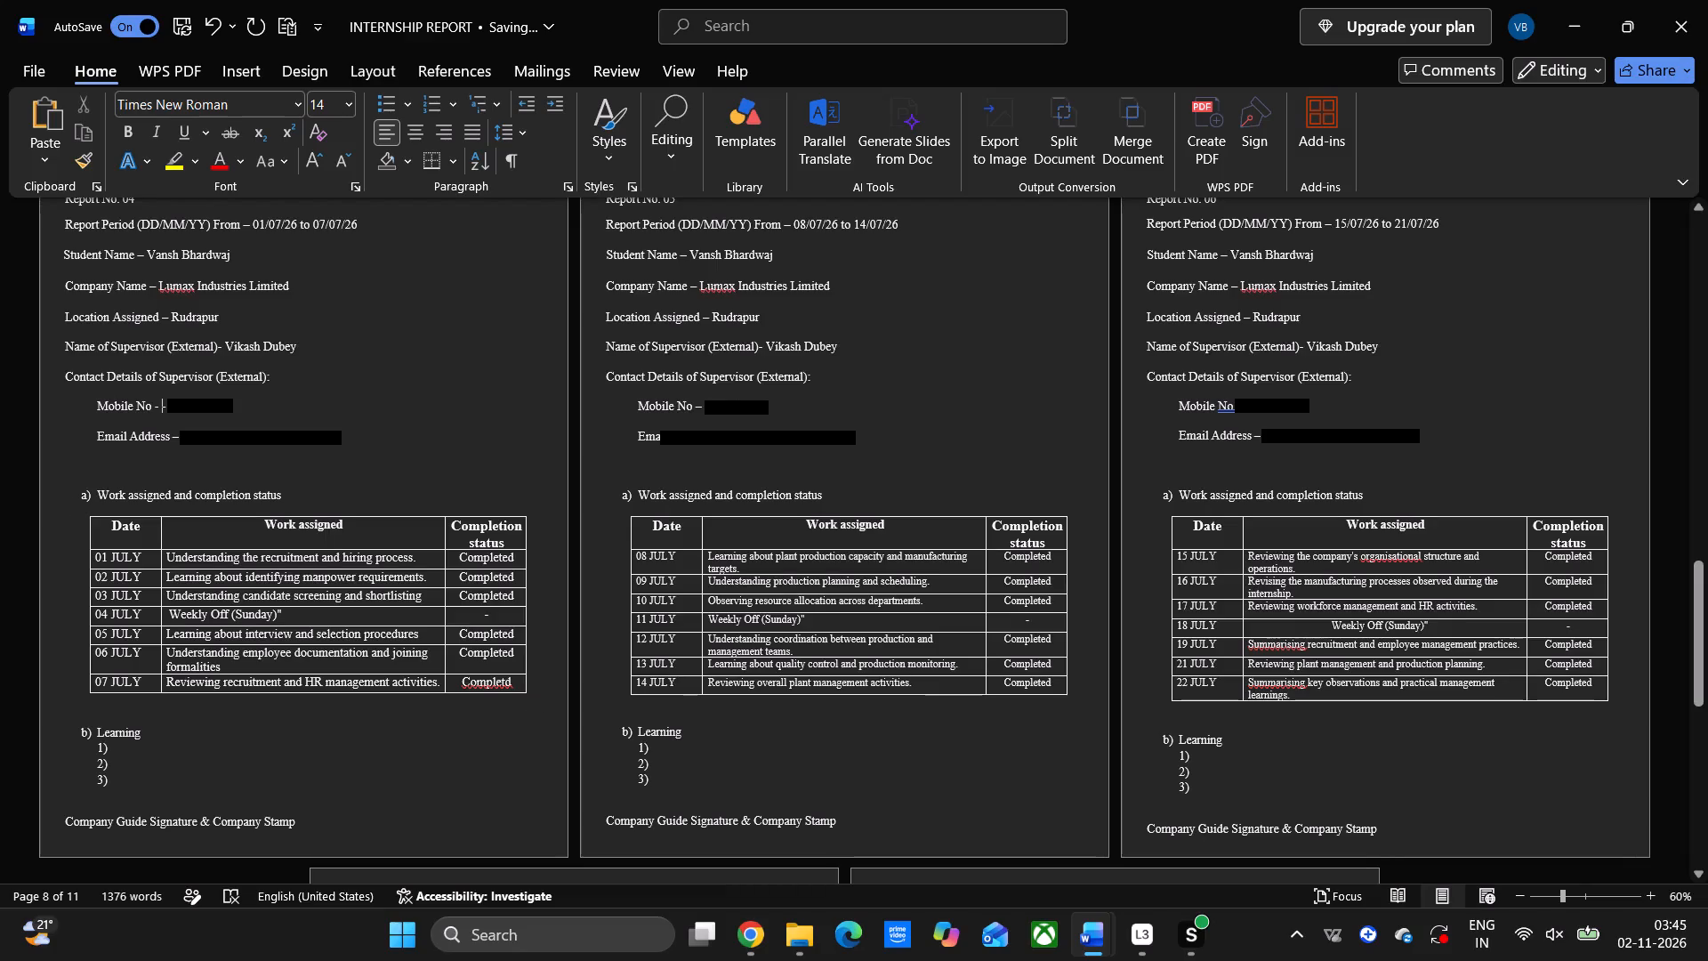
{"action": "key", "text": "BackSpace"}
{"action": "key", "text": "BackSpace"}
{"action": "left_click", "coordinate": [1233, 402]}
{"action": "key", "text": "Right"}
{"action": "key", "text": "BackSpace"}
Enter the external supervisor's name in the Name field at the bottom of the Intern Score Card.
{"action": "scroll", "coordinate": [1233, 402], "scroll_direction": "down", "scroll_amount": 1}
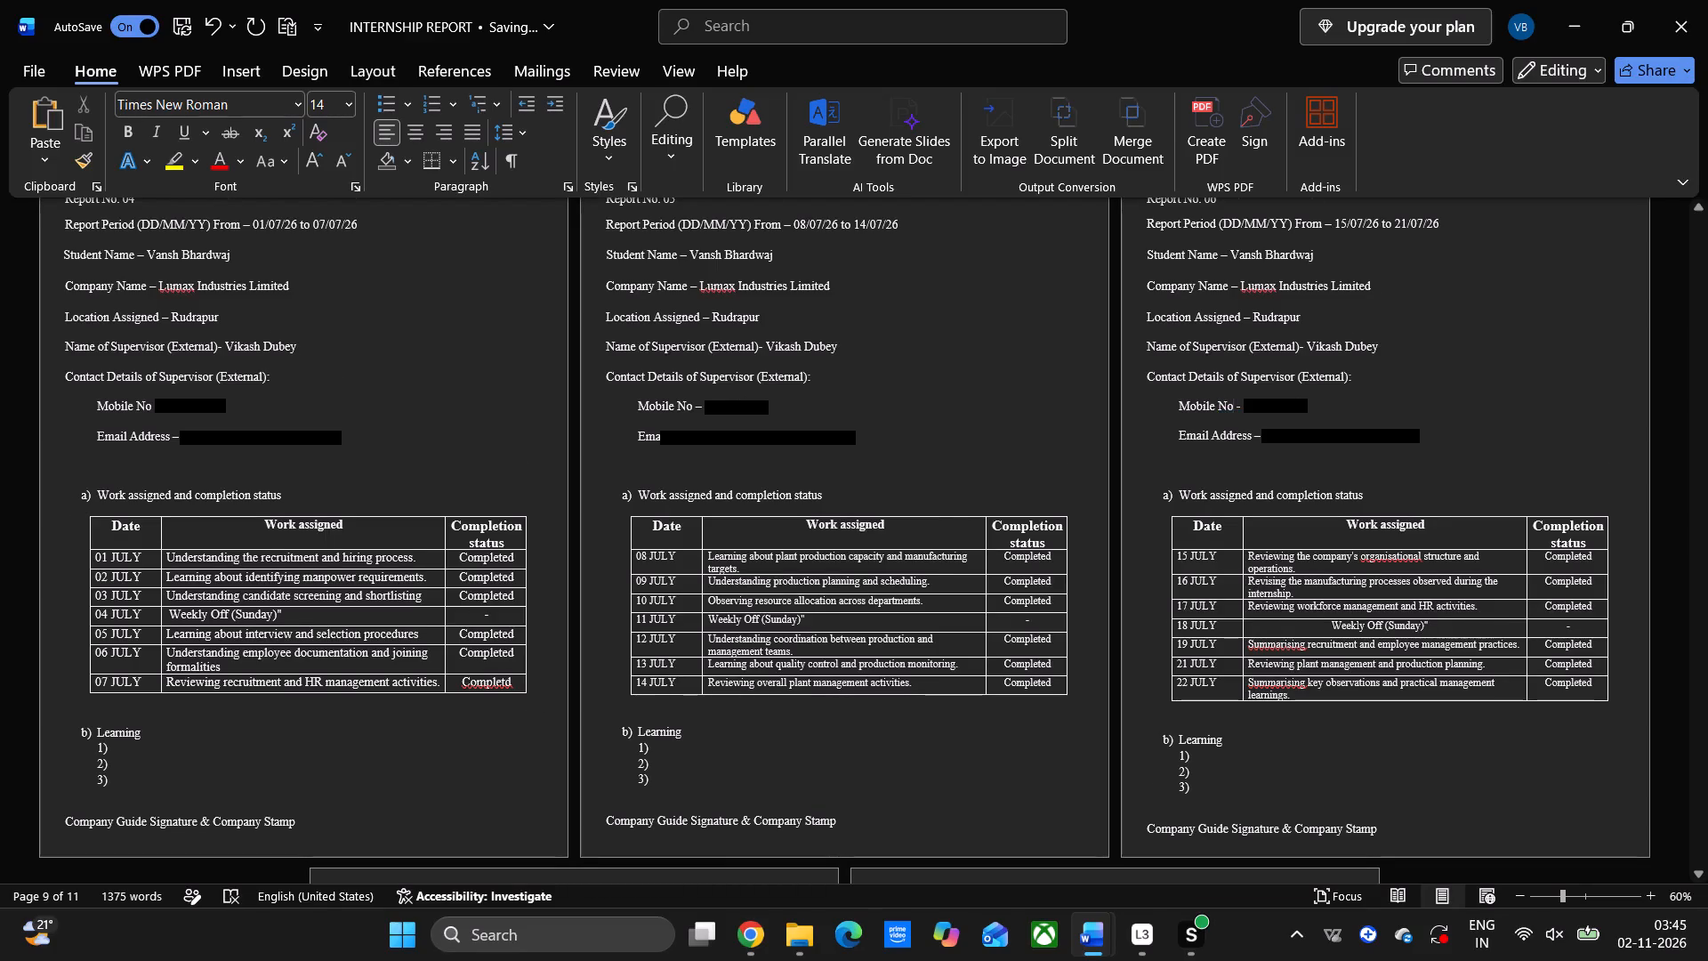
{"action": "scroll", "coordinate": [1233, 402], "scroll_direction": "down", "scroll_amount": 3}
{"action": "scroll", "coordinate": [702, 584], "scroll_direction": "down", "scroll_amount": 2}
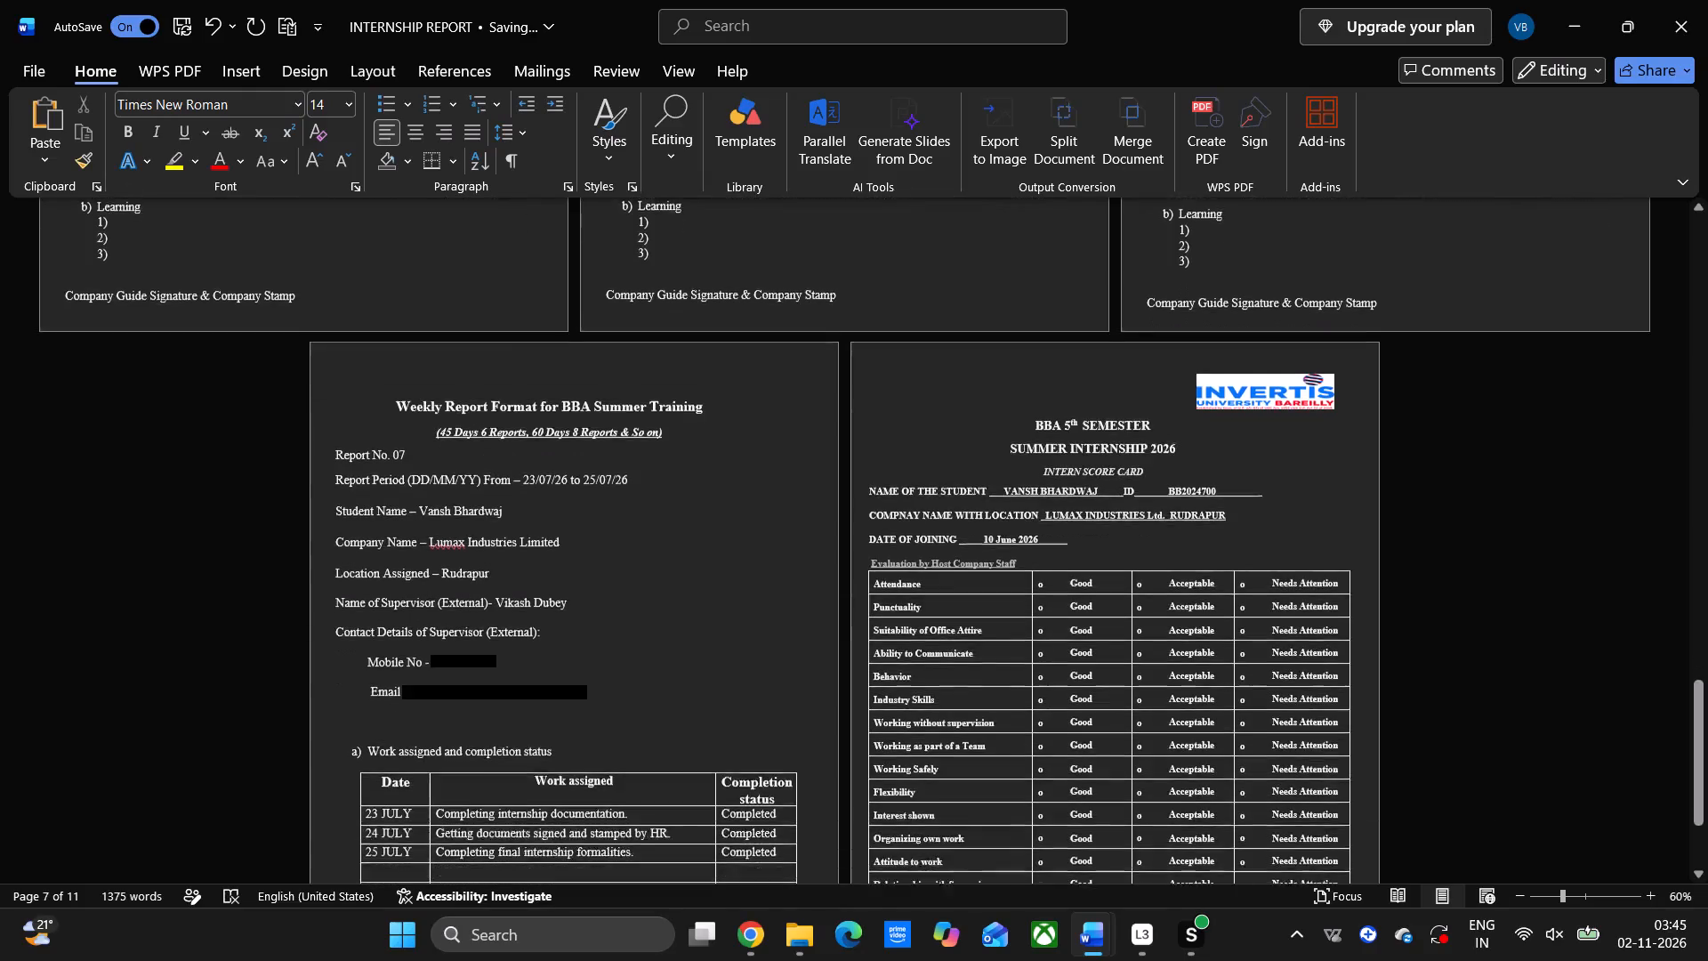
{"action": "scroll", "coordinate": [702, 584], "scroll_direction": "down", "scroll_amount": 7}
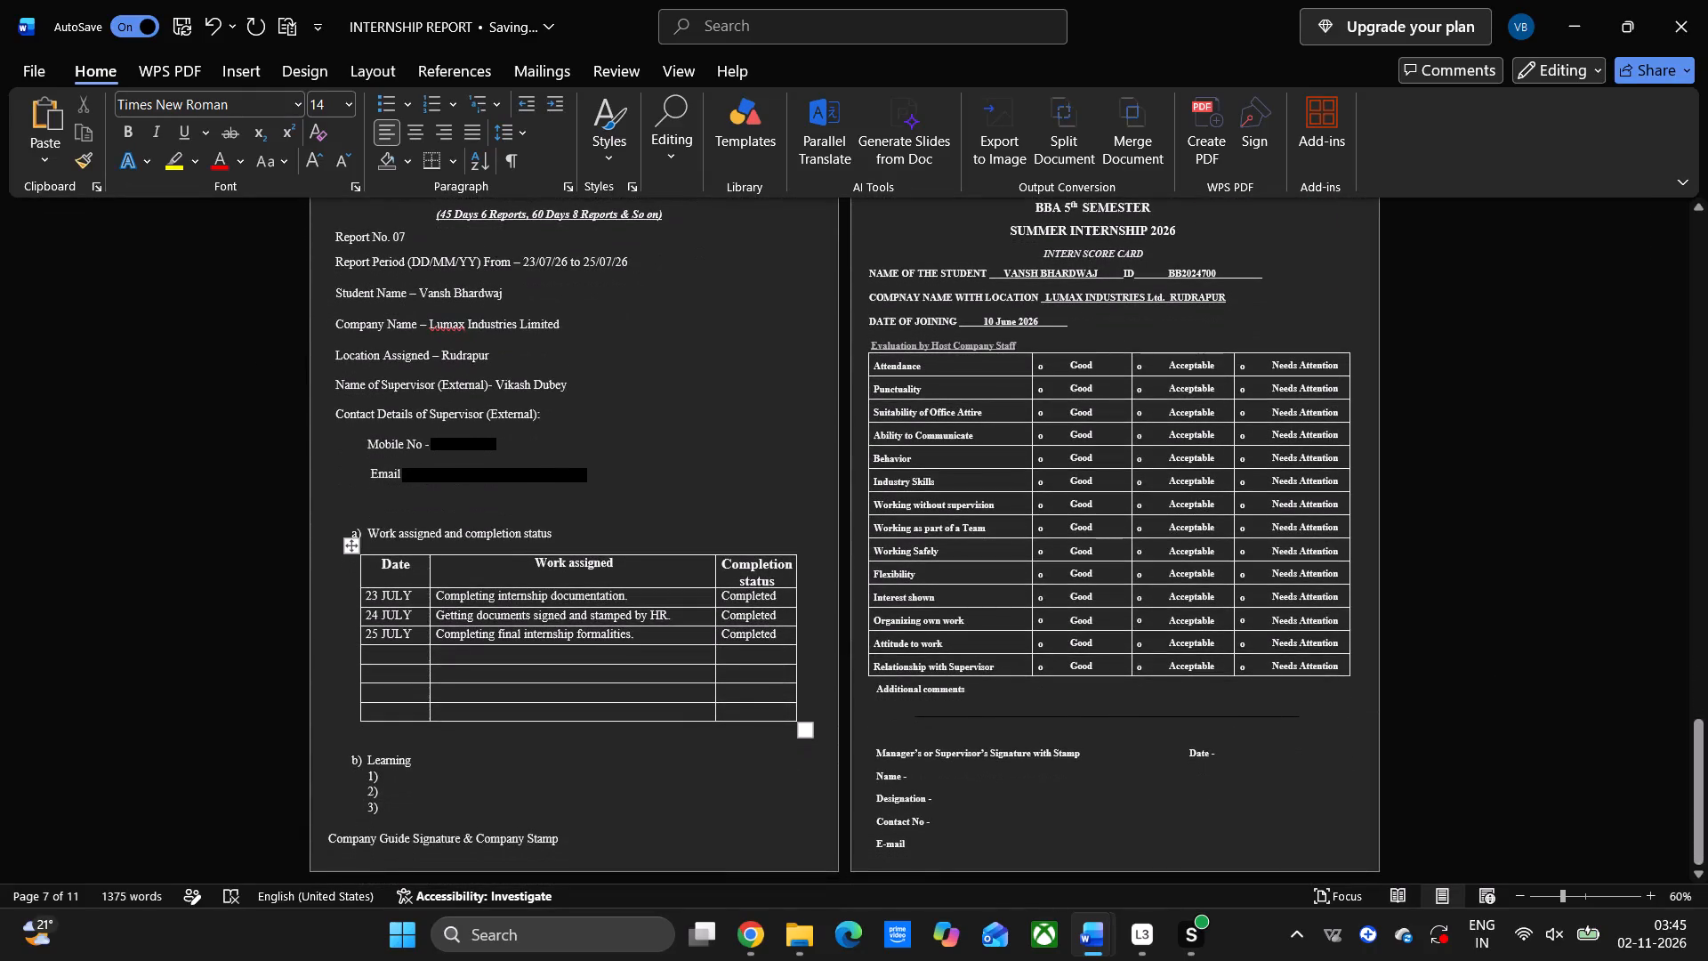
{"action": "scroll", "coordinate": [702, 584], "scroll_direction": "up", "scroll_amount": 7}
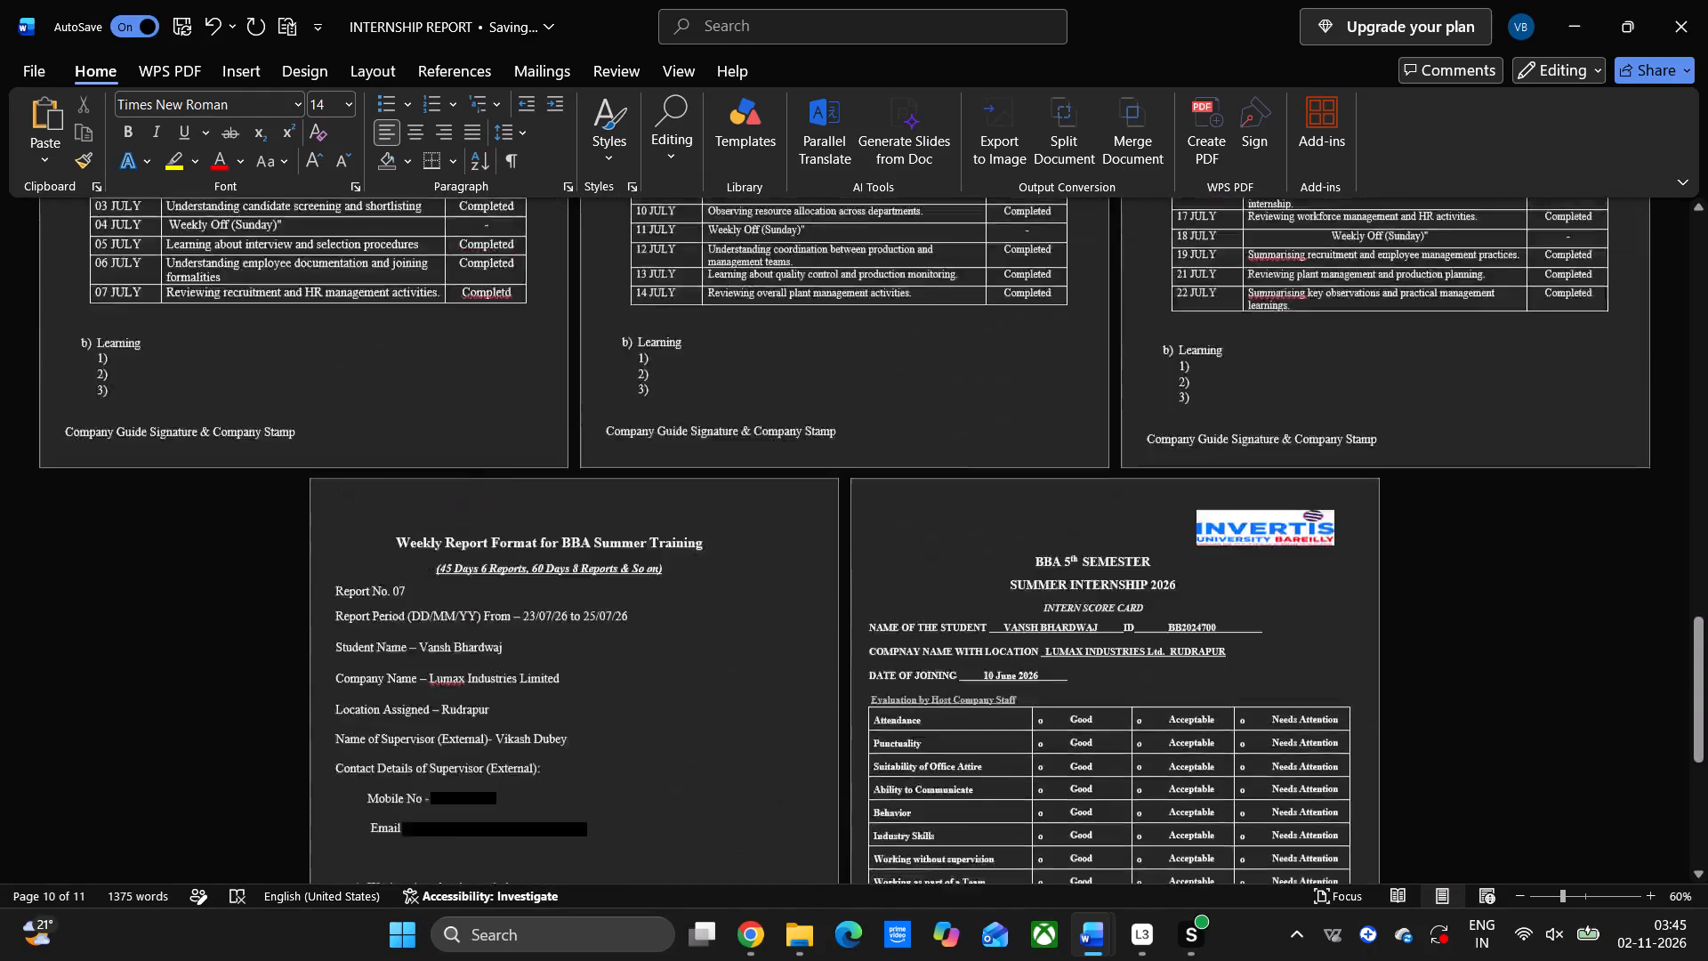
{"action": "scroll", "coordinate": [702, 584], "scroll_direction": "up", "scroll_amount": 7}
{"action": "scroll", "coordinate": [702, 584], "scroll_direction": "down", "scroll_amount": 2}
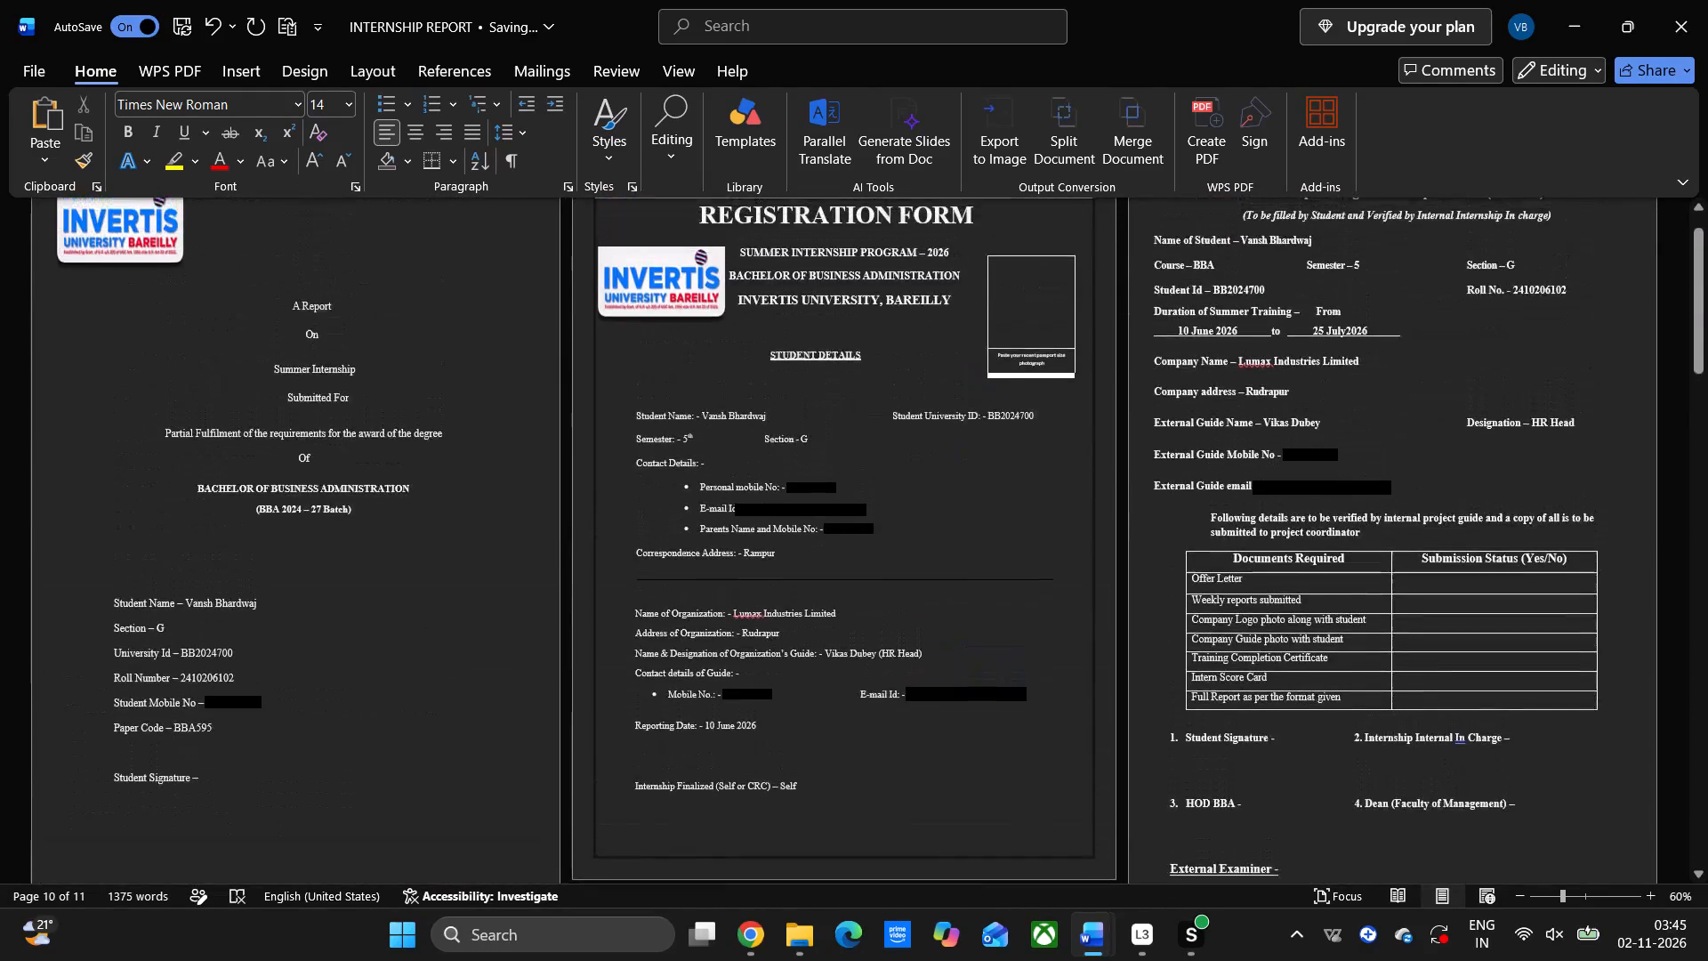
{"action": "scroll", "coordinate": [702, 584], "scroll_direction": "down", "scroll_amount": 9}
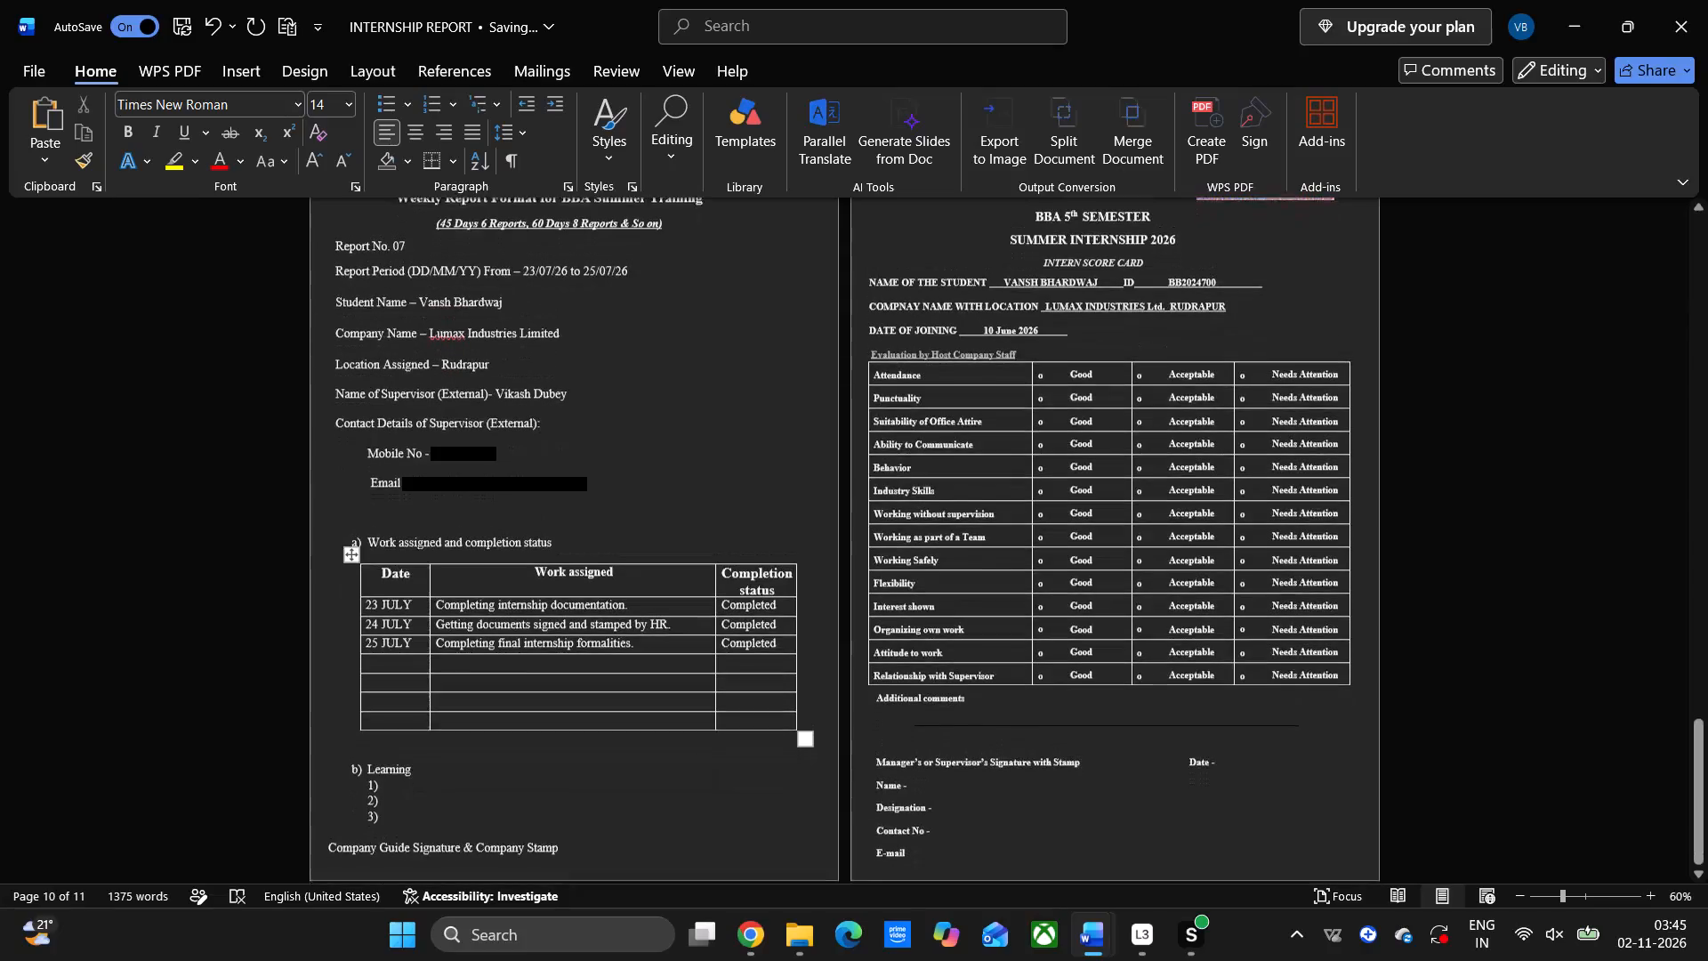
{"action": "left_click", "coordinate": [950, 783]}
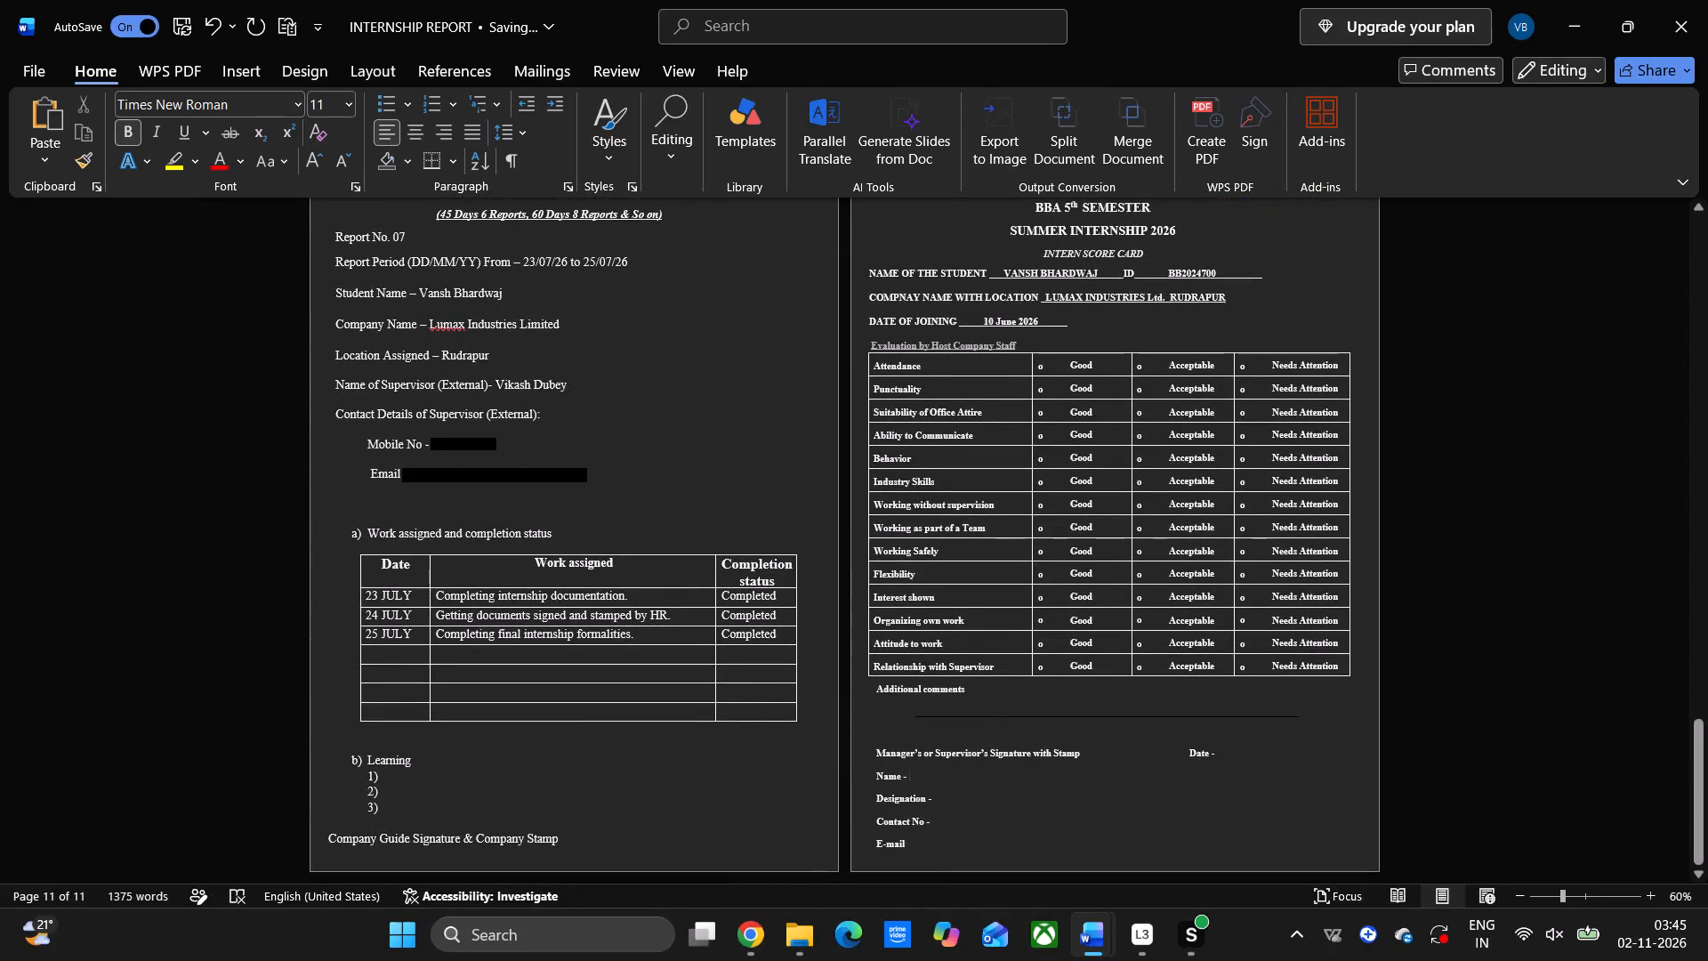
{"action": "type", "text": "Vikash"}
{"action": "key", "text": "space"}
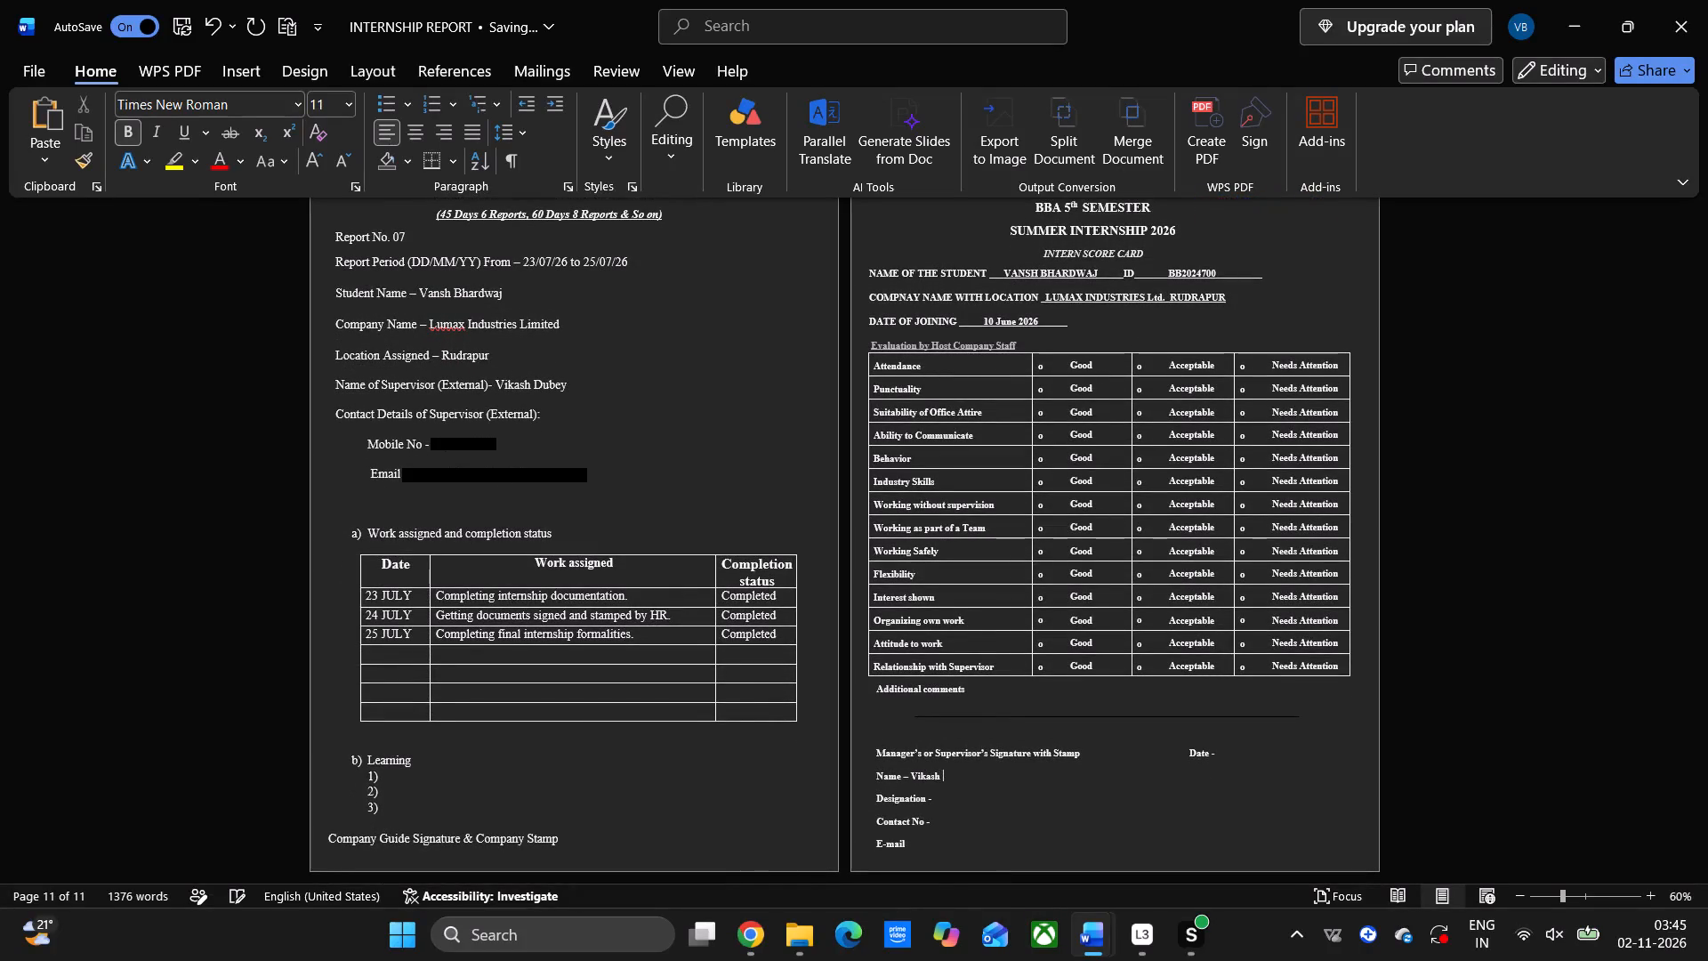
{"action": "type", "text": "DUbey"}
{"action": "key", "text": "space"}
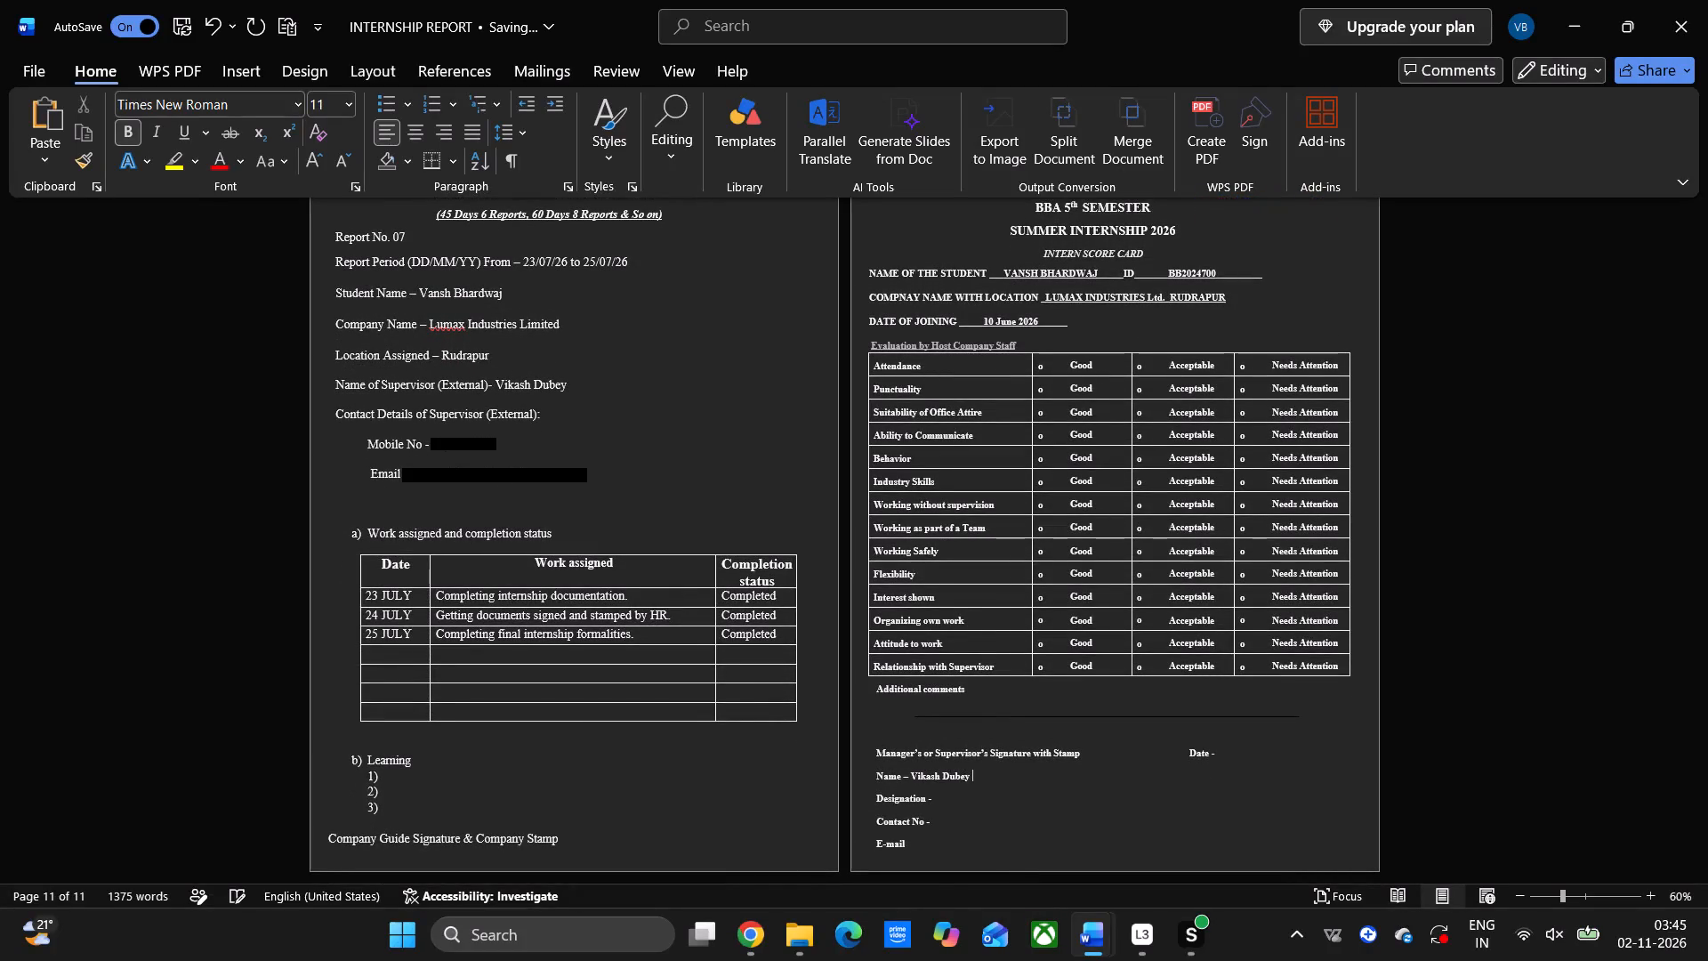
Enter "HR Head" as the Designation on the Intern Score Card.
{"action": "left_click", "coordinate": [950, 804]}
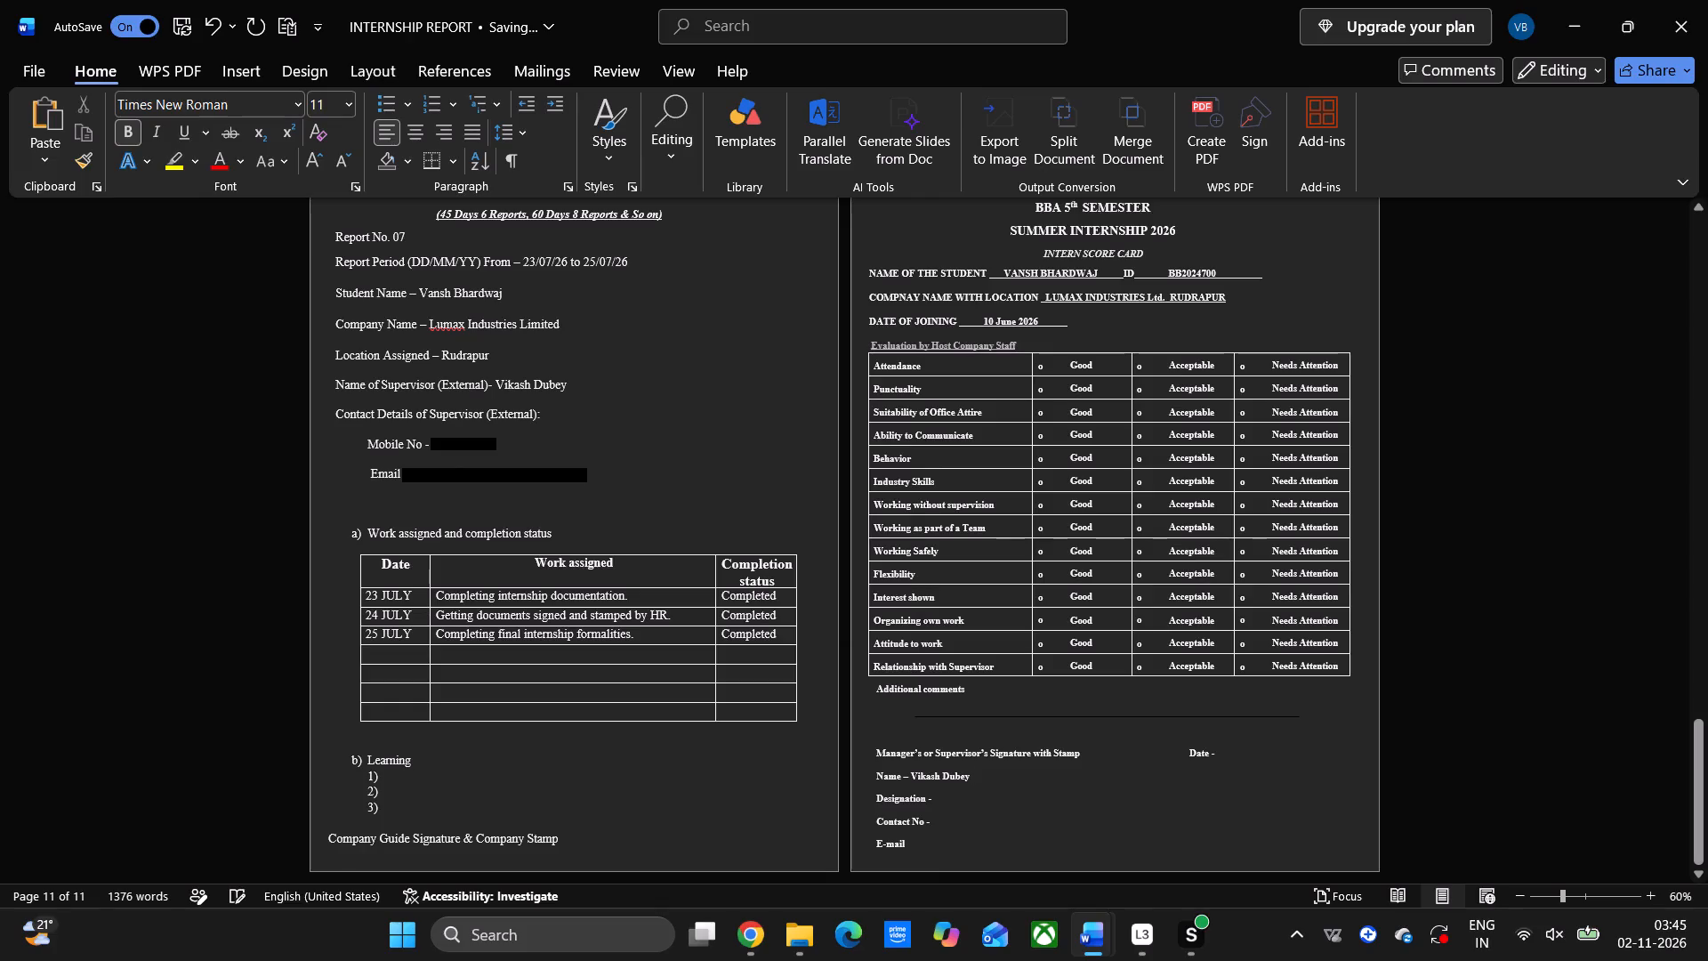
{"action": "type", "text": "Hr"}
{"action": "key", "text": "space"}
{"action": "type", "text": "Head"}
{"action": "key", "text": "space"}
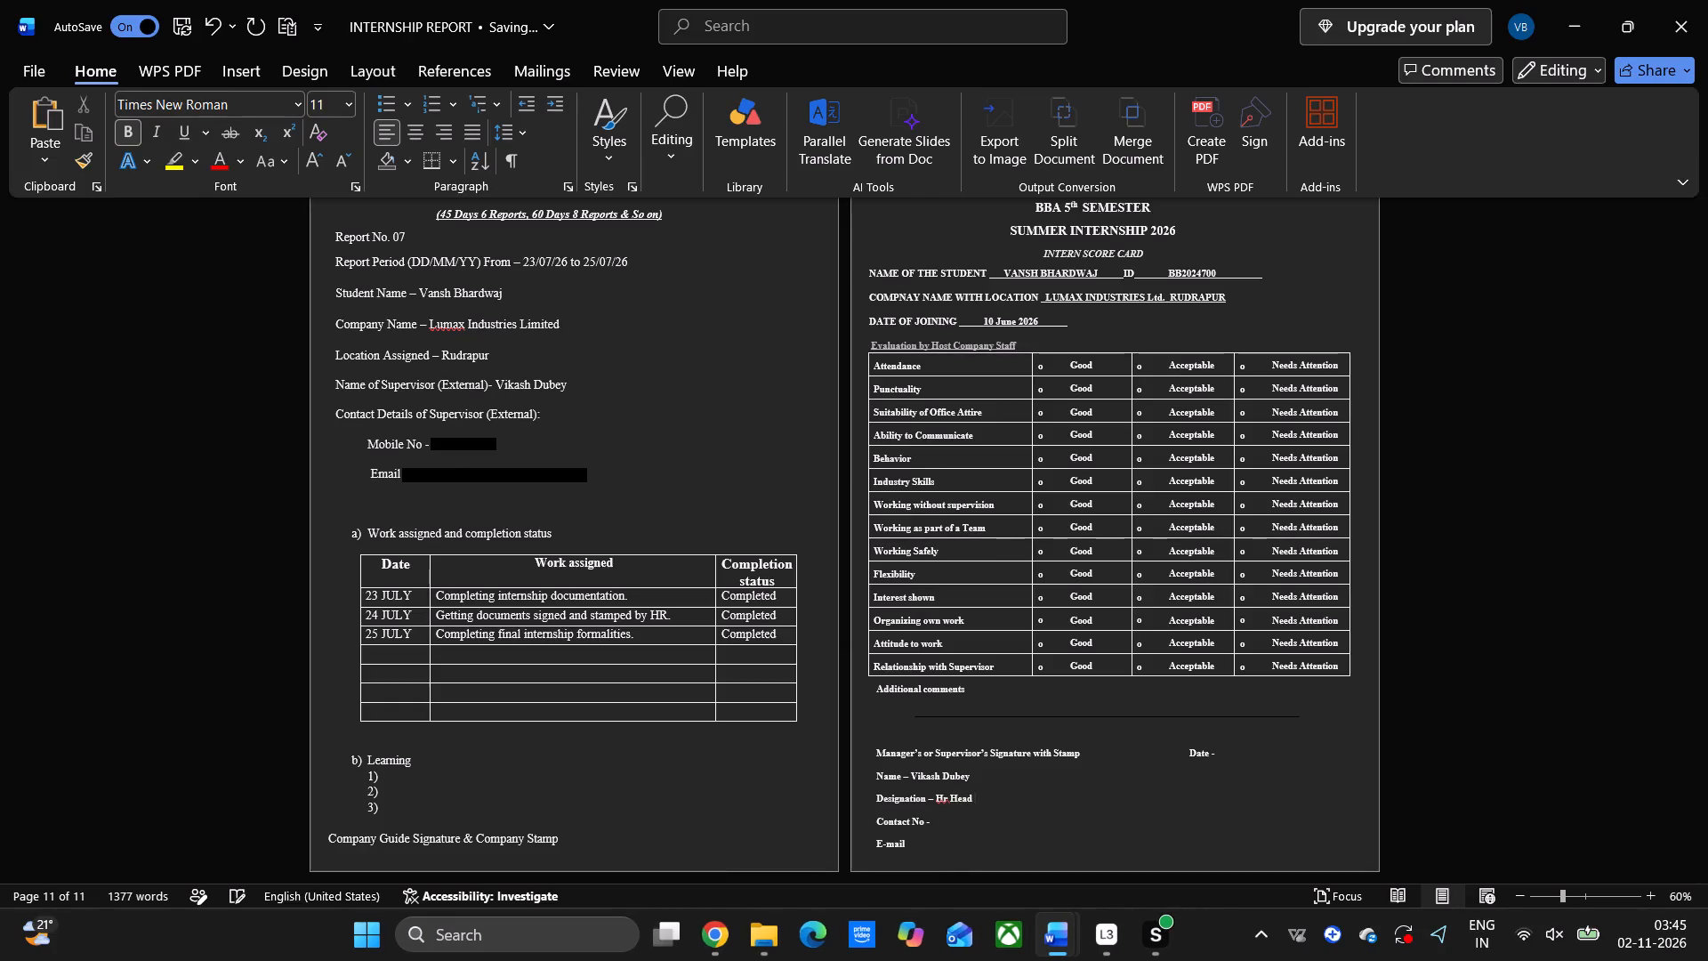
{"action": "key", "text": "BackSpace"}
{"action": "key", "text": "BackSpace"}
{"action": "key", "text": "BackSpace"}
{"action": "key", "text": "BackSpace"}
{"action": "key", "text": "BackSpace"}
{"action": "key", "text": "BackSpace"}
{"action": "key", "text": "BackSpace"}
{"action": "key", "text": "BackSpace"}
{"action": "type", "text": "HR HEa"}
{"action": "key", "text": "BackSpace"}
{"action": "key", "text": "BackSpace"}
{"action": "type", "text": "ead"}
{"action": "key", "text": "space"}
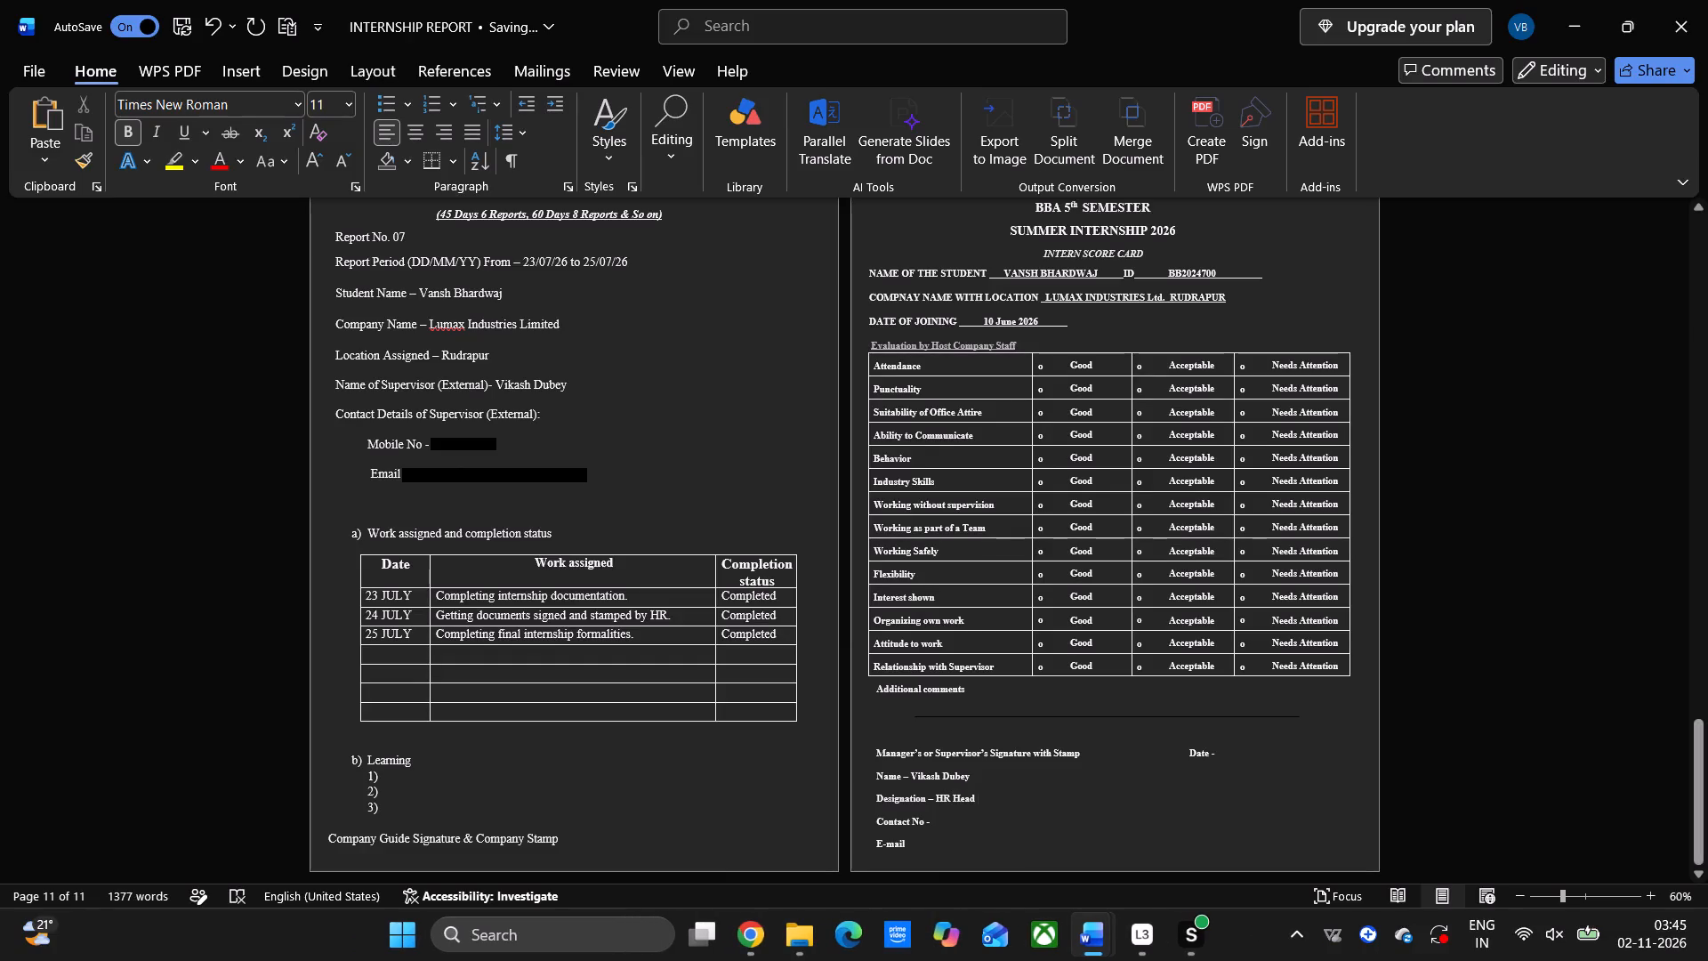
Enter the supervisor's mobile number in the Contact No field of the Intern Score Card.
{"action": "left_click", "coordinate": [945, 826]}
{"action": "key", "text": "Page_Up"}
{"action": "scroll", "coordinate": [945, 826], "scroll_direction": "down", "scroll_amount": 10}
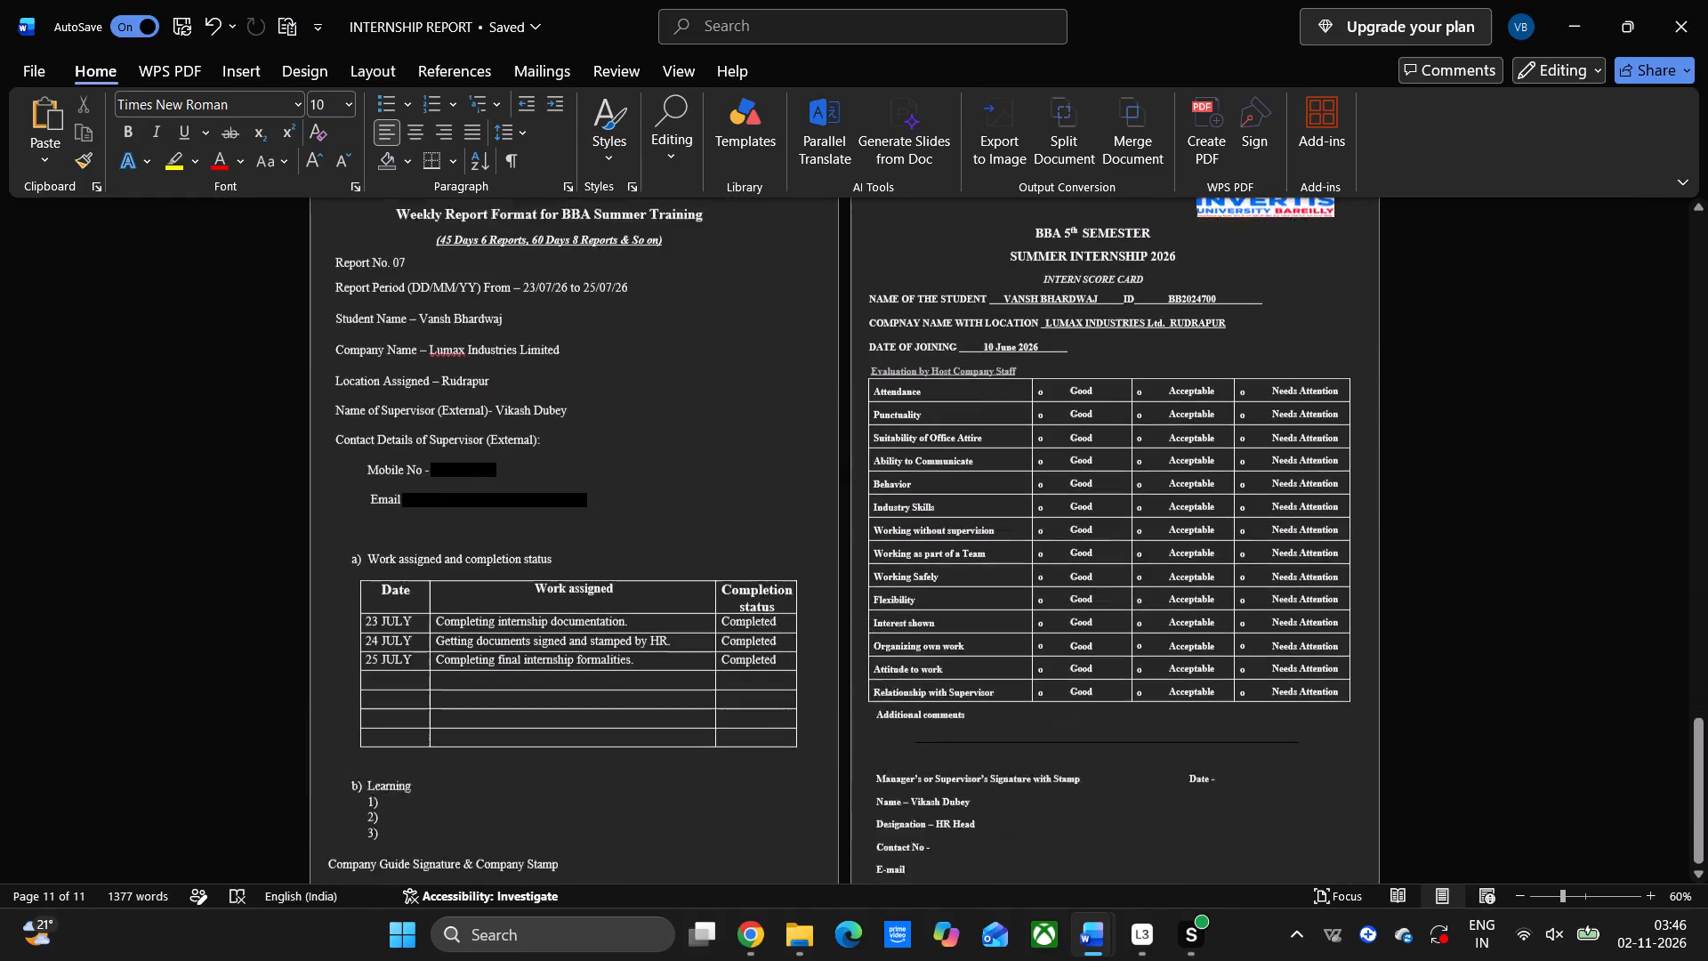
{"action": "scroll", "coordinate": [945, 826], "scroll_direction": "down", "scroll_amount": 3}
{"action": "left_click", "coordinate": [935, 816]}
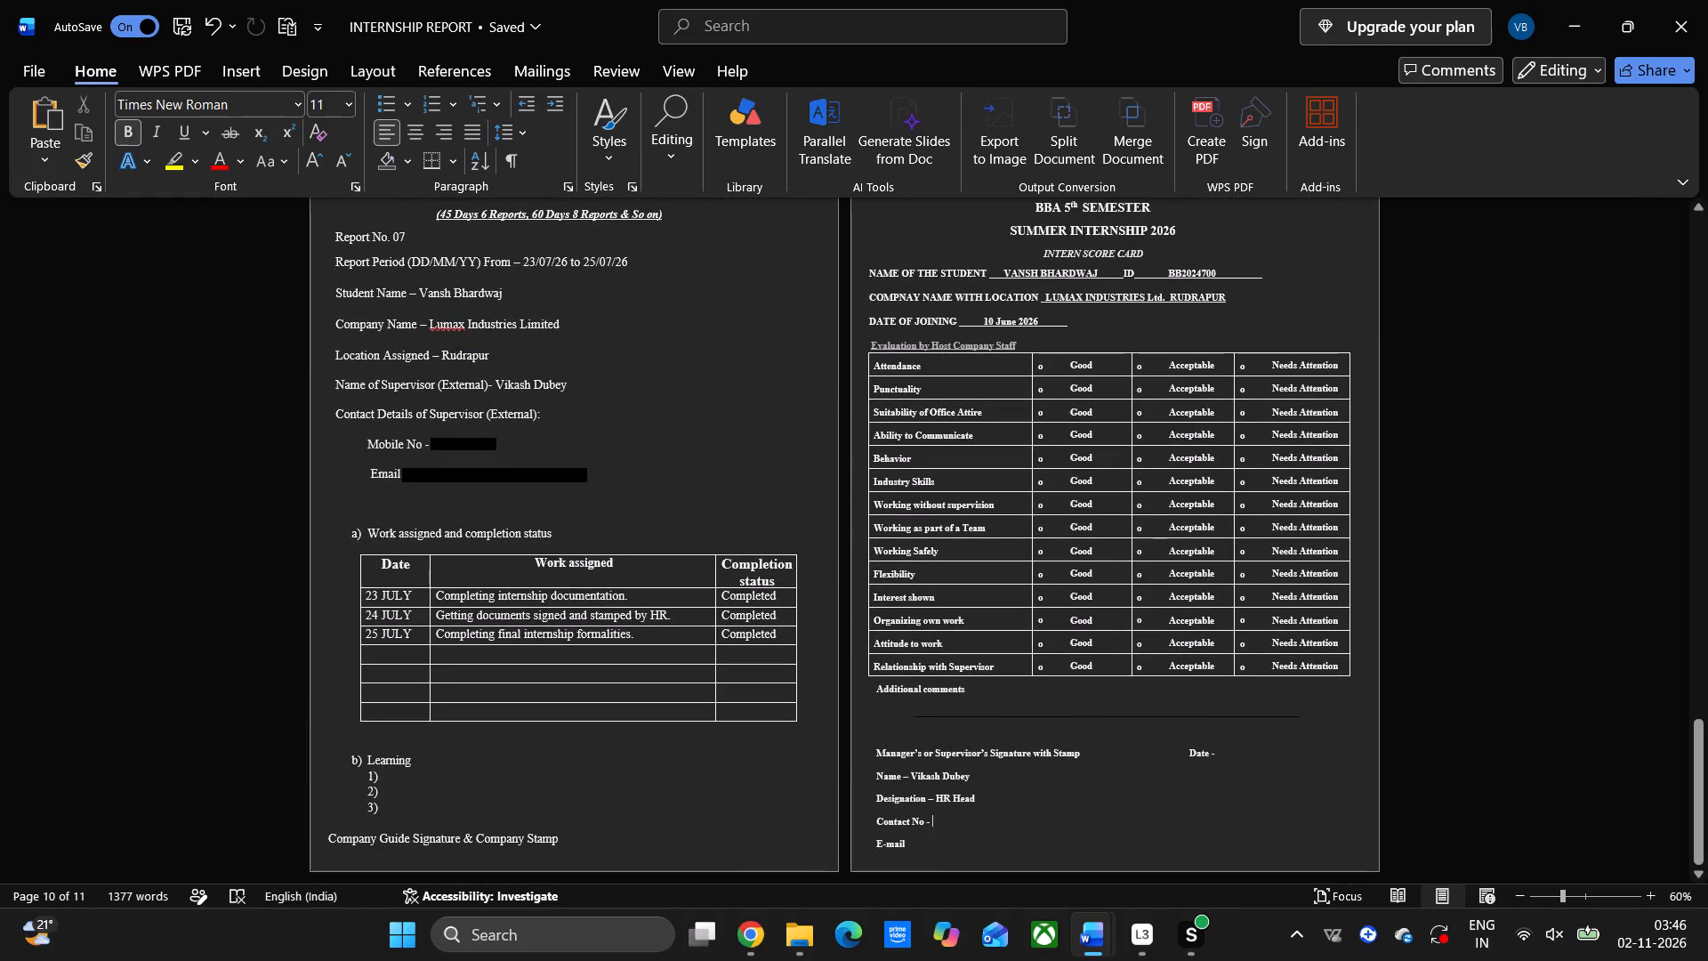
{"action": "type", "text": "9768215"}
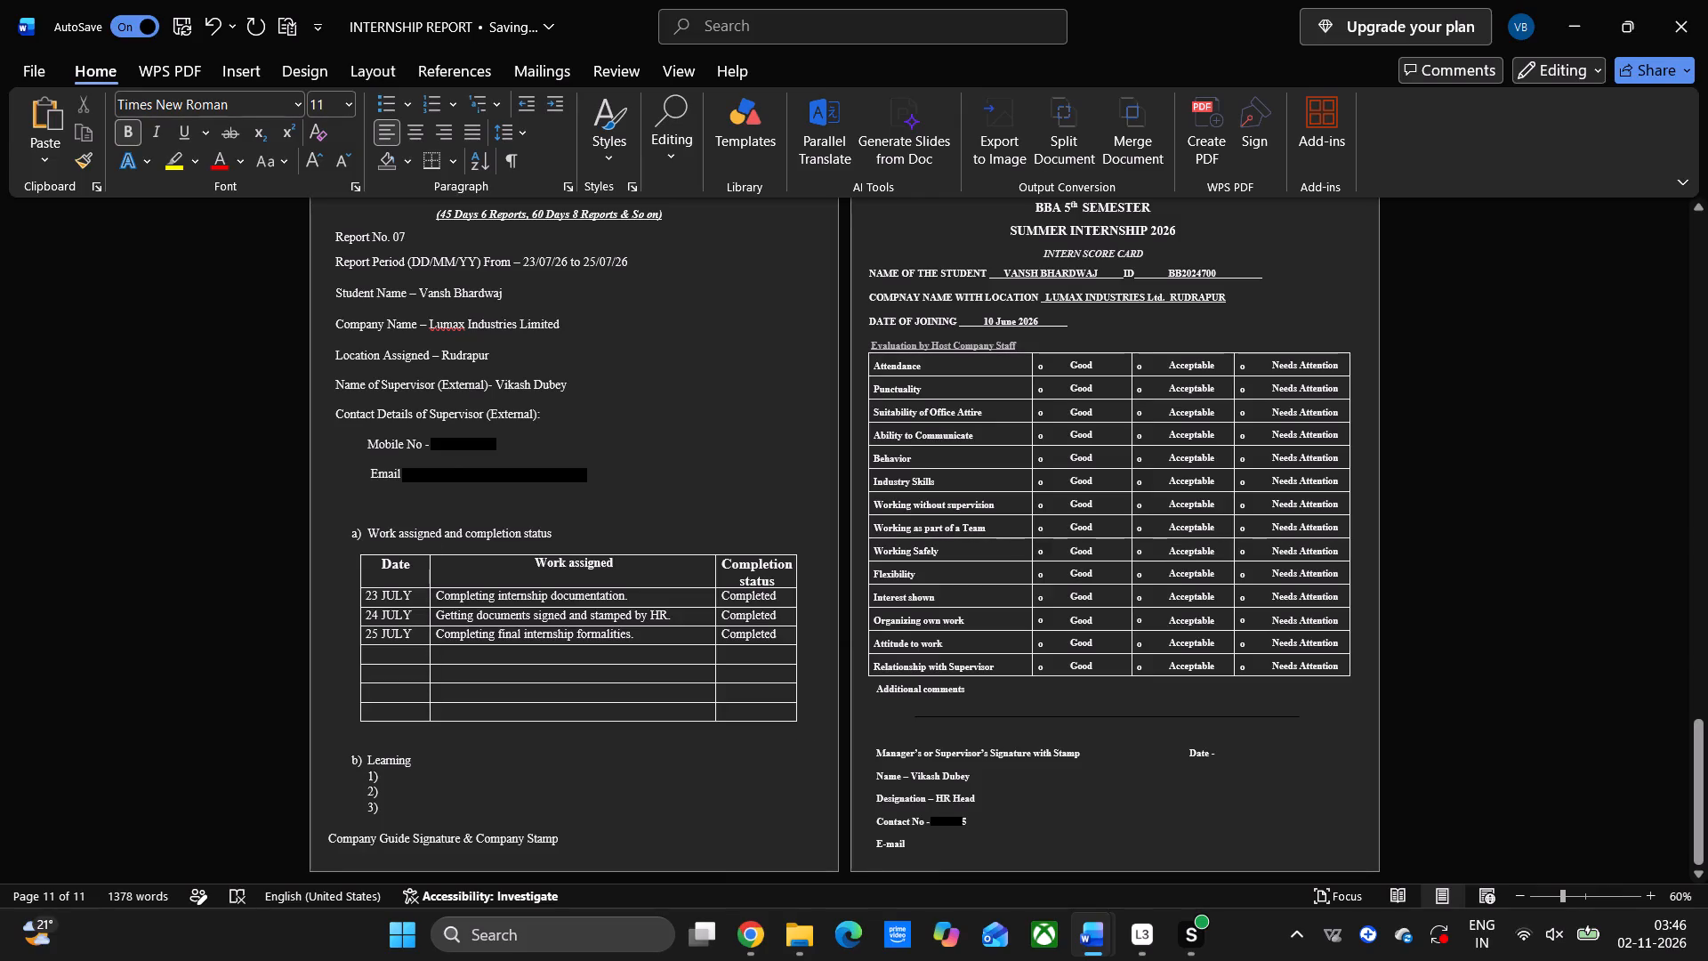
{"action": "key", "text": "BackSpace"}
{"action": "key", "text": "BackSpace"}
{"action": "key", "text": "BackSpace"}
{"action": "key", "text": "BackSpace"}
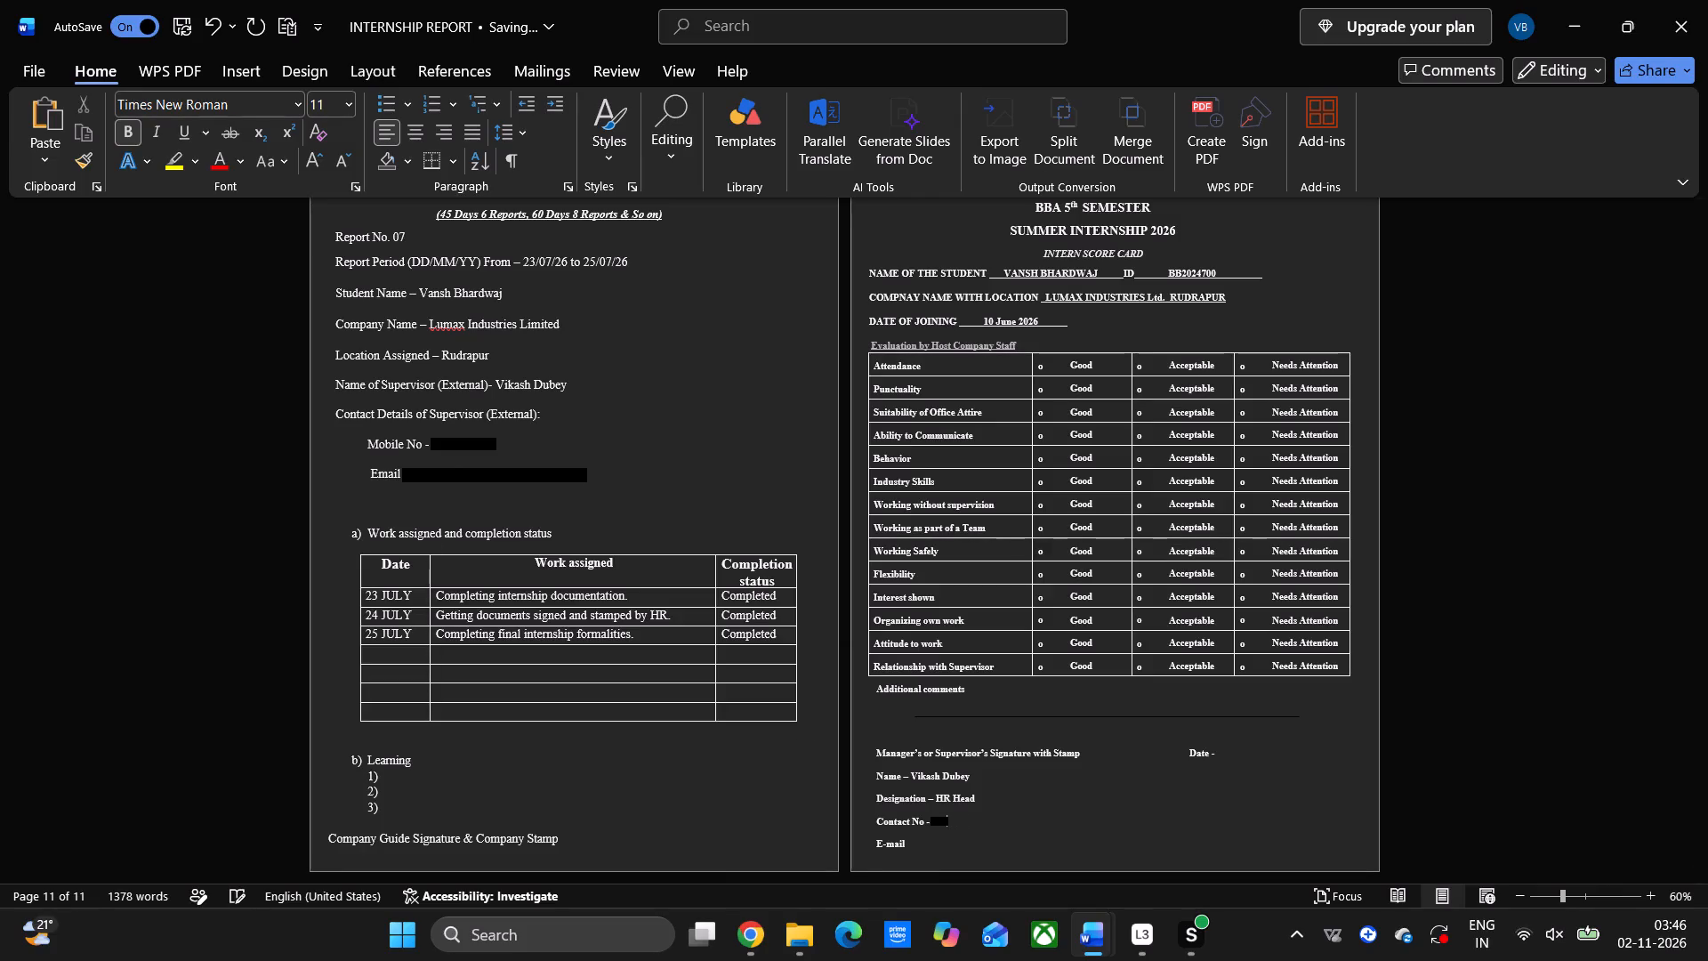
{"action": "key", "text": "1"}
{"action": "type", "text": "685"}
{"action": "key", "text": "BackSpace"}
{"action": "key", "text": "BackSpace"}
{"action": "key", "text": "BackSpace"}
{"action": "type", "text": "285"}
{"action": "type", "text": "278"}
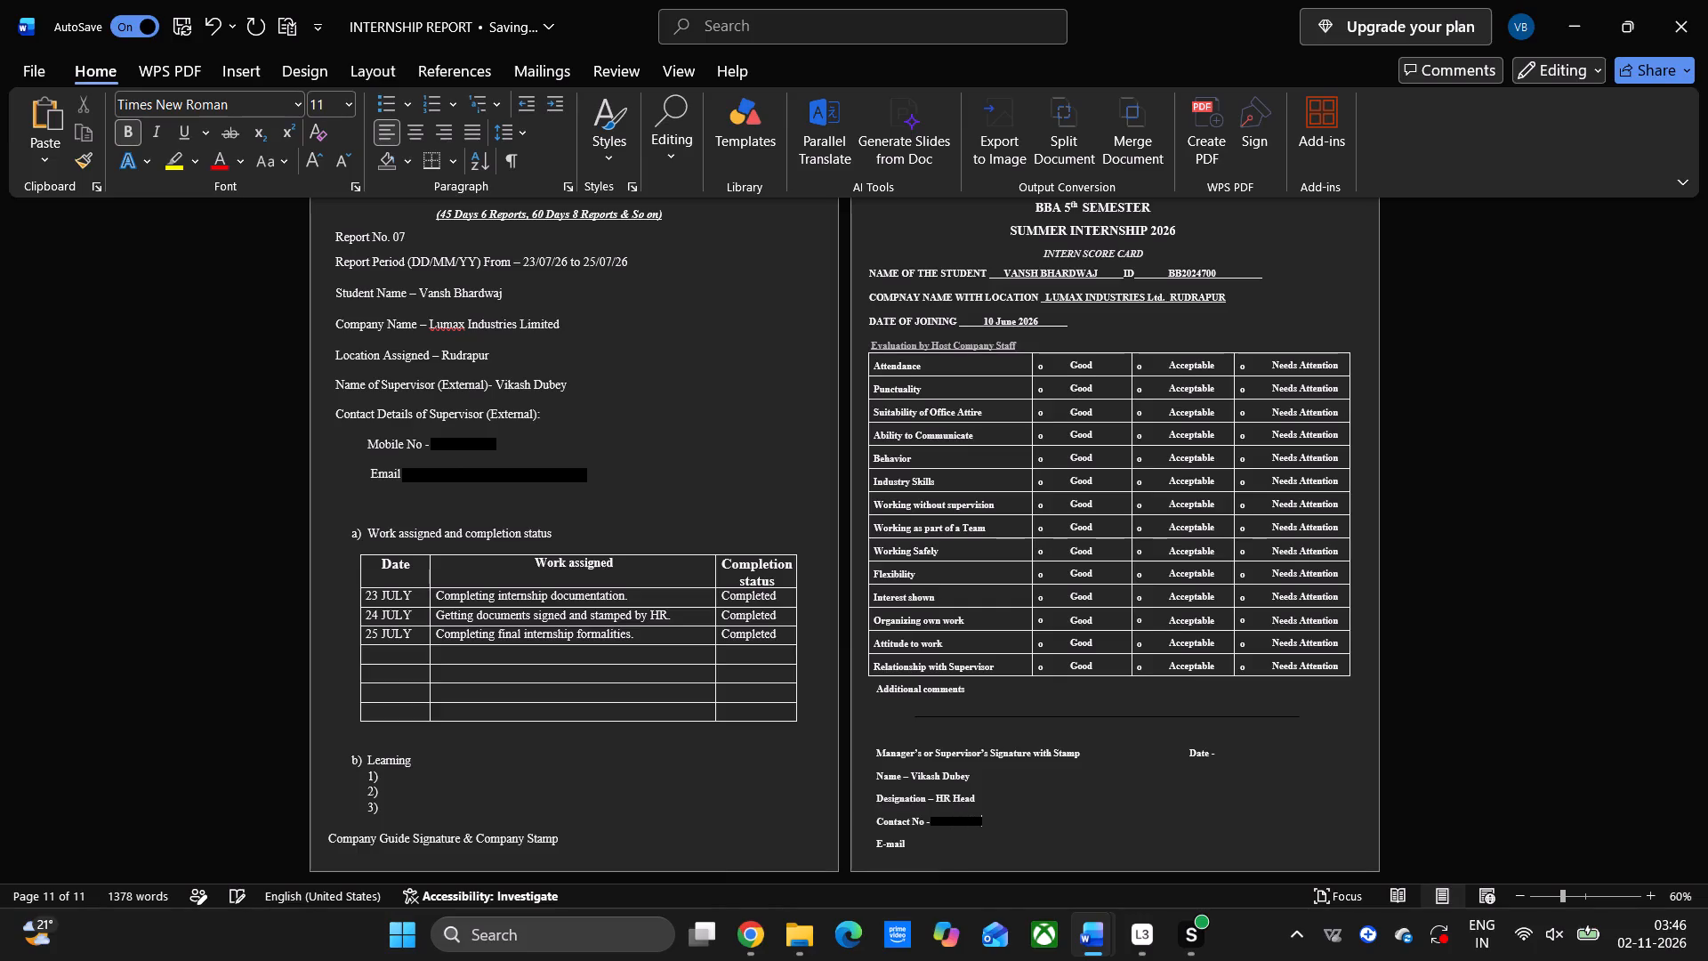
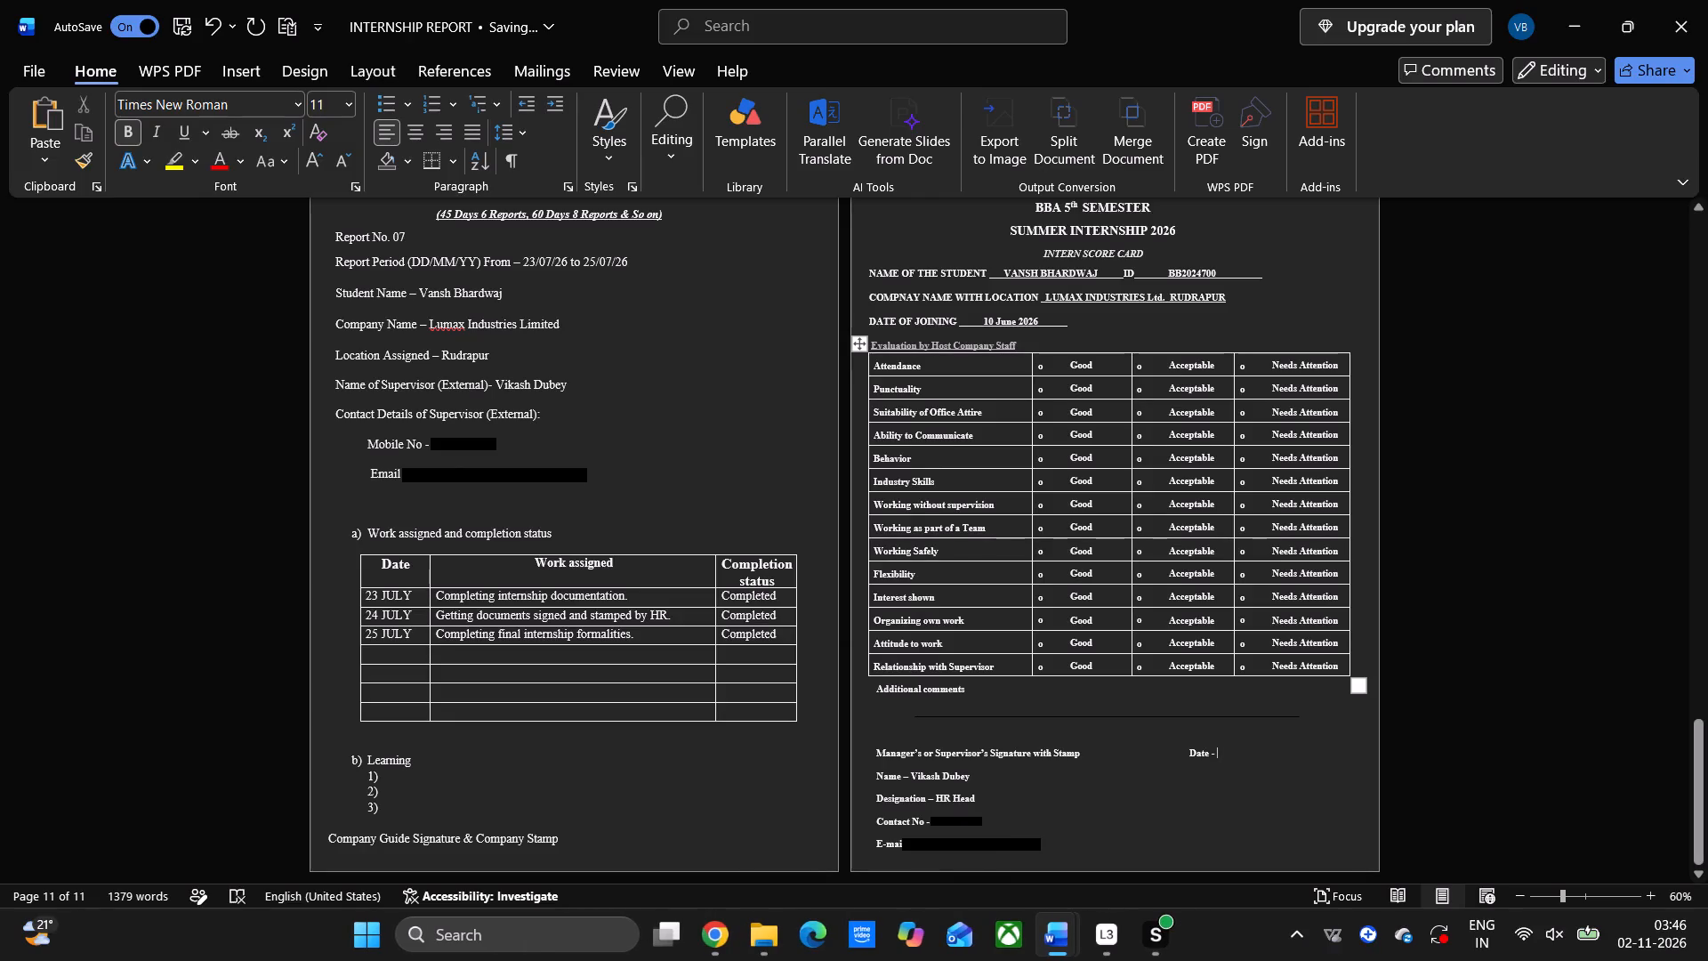
Enter "25 July 2026" as the Date beside the supervisor's signature line on the Intern Score Card.
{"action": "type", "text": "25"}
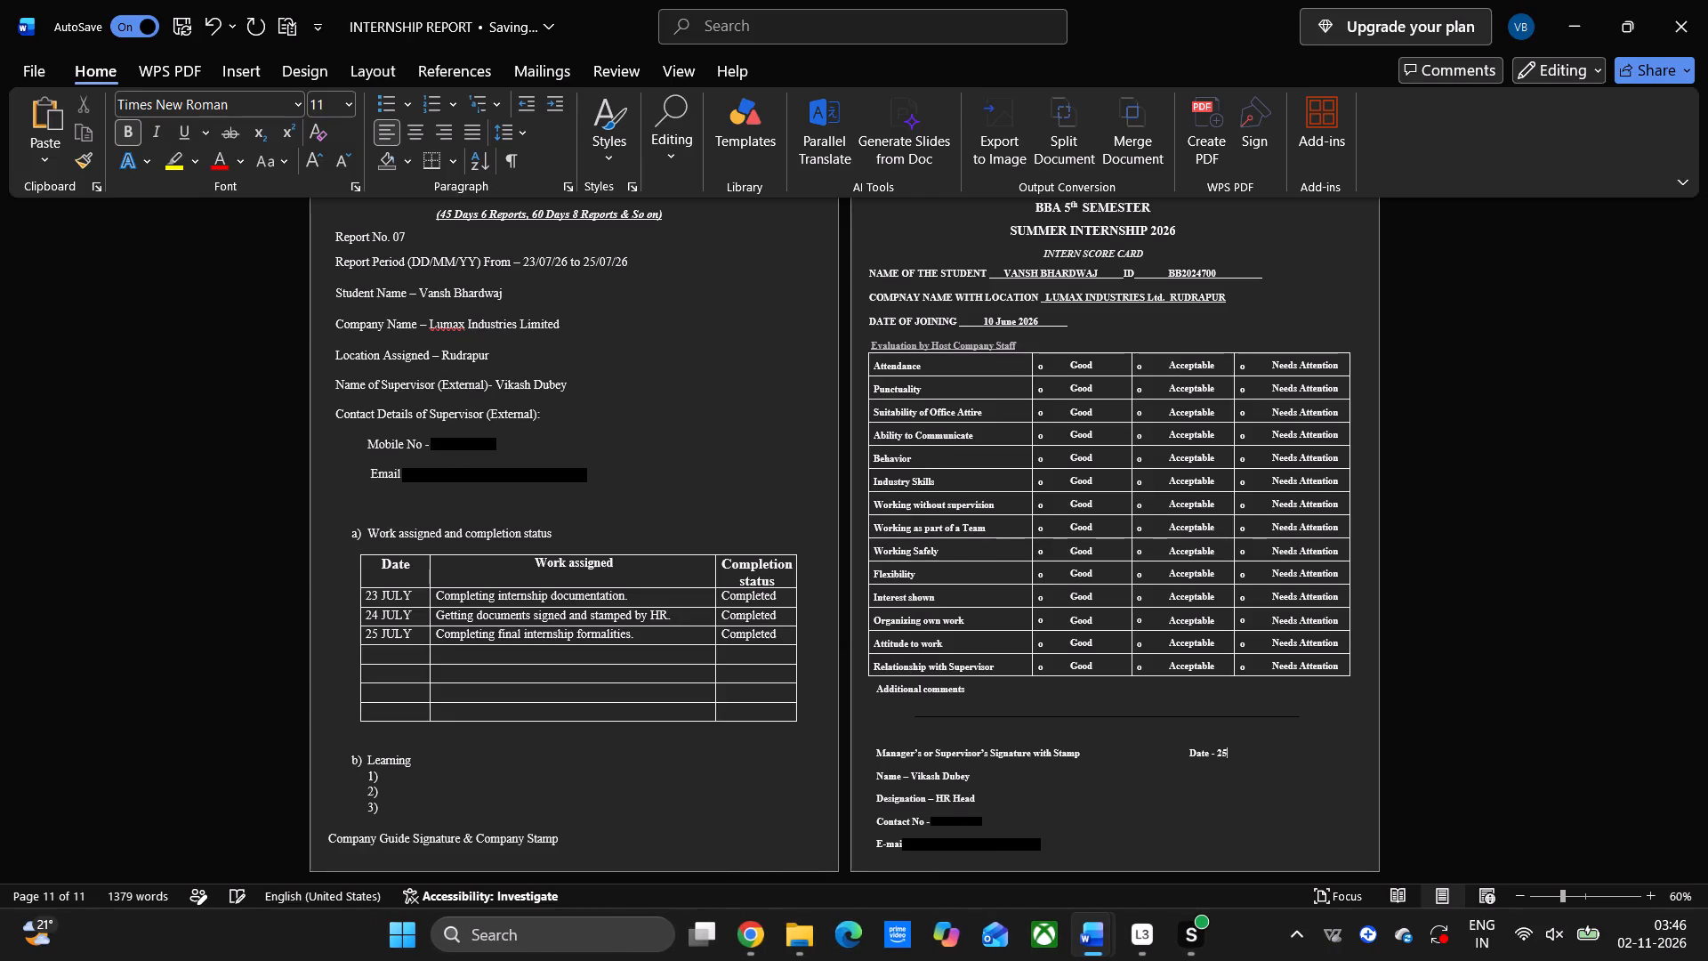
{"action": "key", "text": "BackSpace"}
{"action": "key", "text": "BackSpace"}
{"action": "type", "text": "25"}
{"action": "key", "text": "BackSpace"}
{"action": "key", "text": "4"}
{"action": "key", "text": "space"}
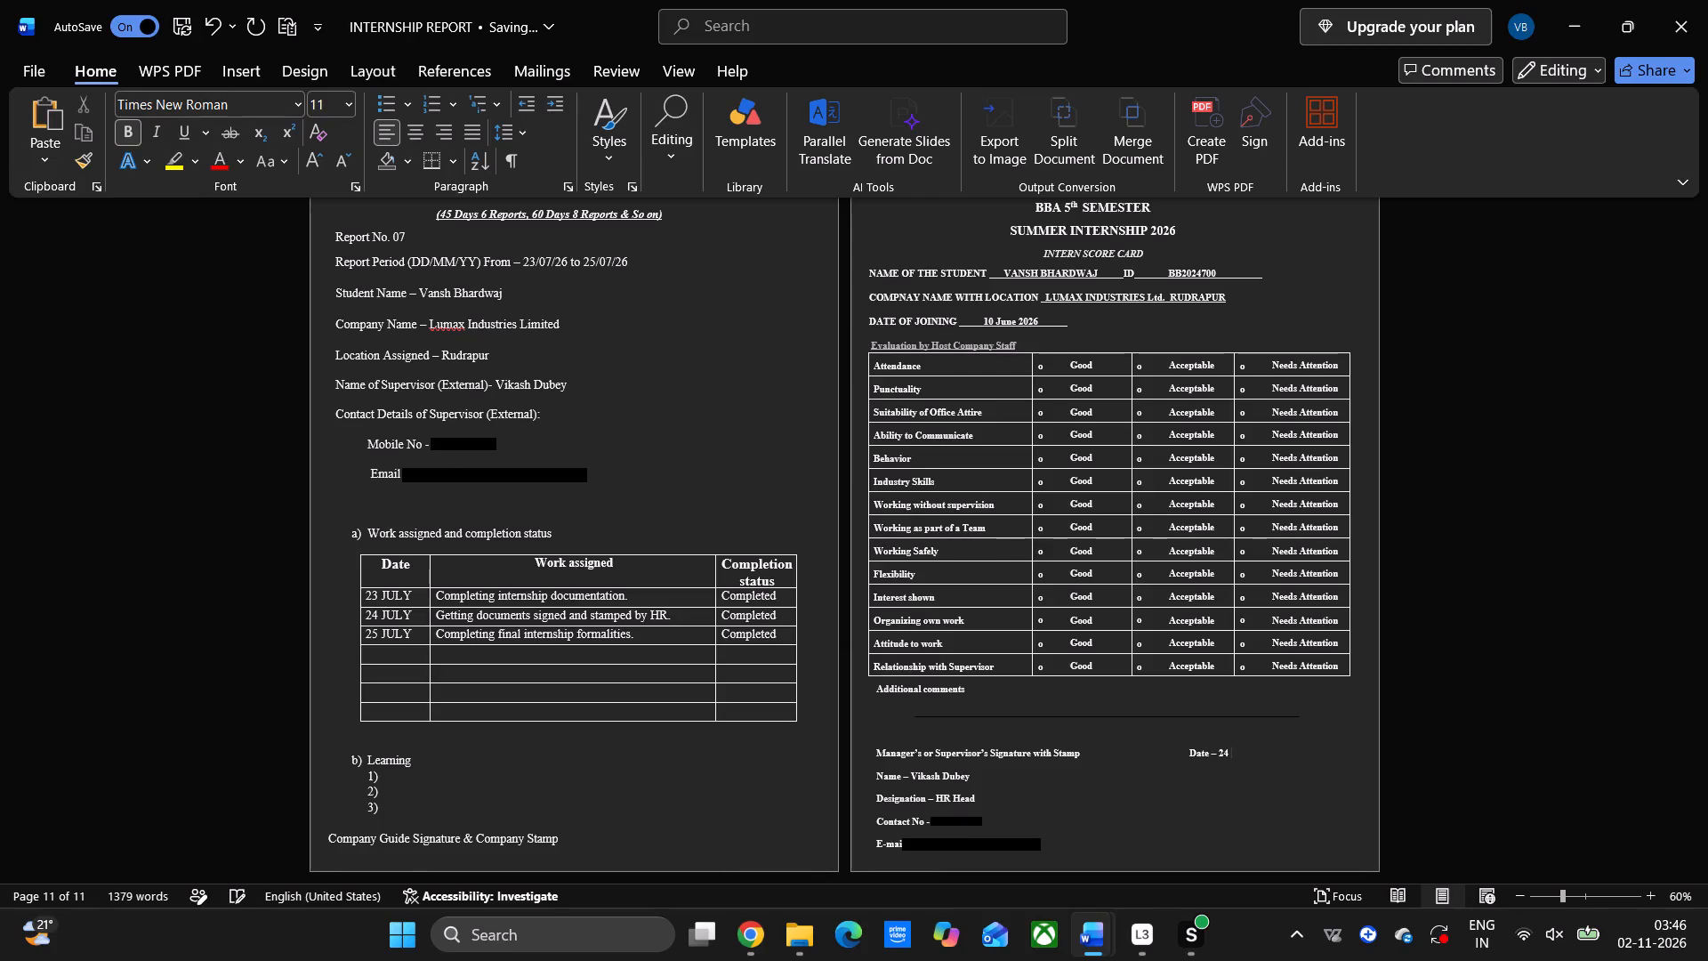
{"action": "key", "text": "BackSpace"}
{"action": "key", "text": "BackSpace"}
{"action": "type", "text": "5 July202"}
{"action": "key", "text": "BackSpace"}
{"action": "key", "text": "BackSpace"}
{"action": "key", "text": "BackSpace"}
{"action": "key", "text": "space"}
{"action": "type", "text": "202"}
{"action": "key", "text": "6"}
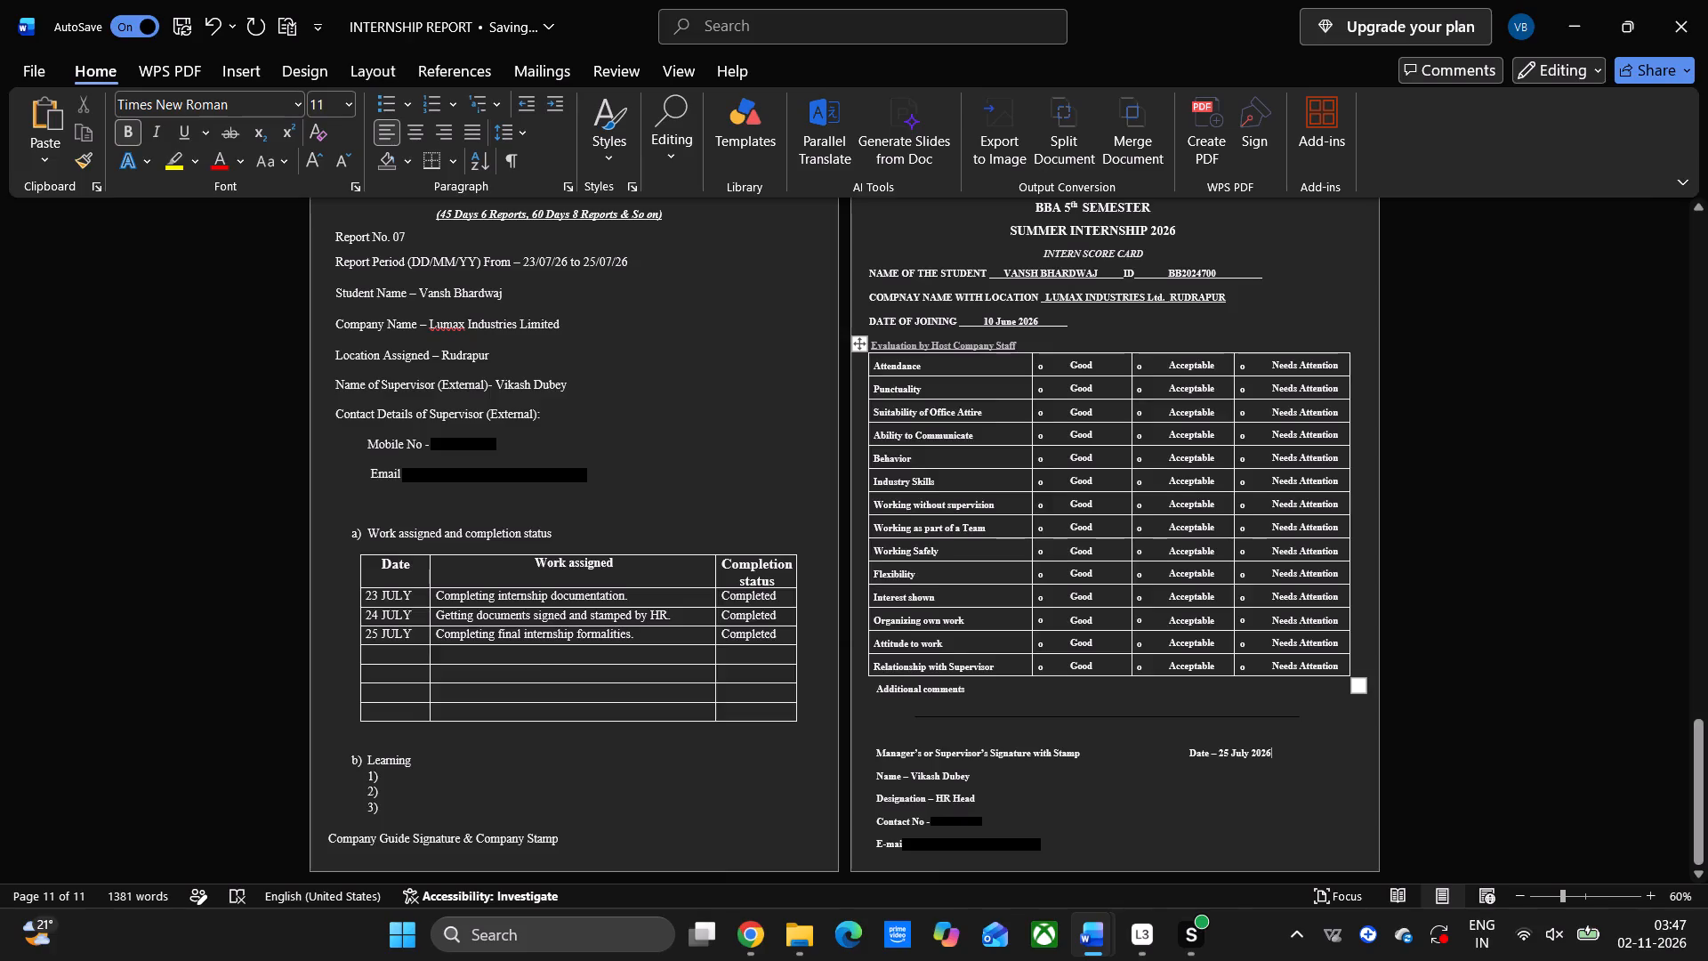
Look back over the weekly reports, checking their work tables and Learning sections.
{"action": "scroll", "coordinate": [1263, 619], "scroll_direction": "down", "scroll_amount": 1}
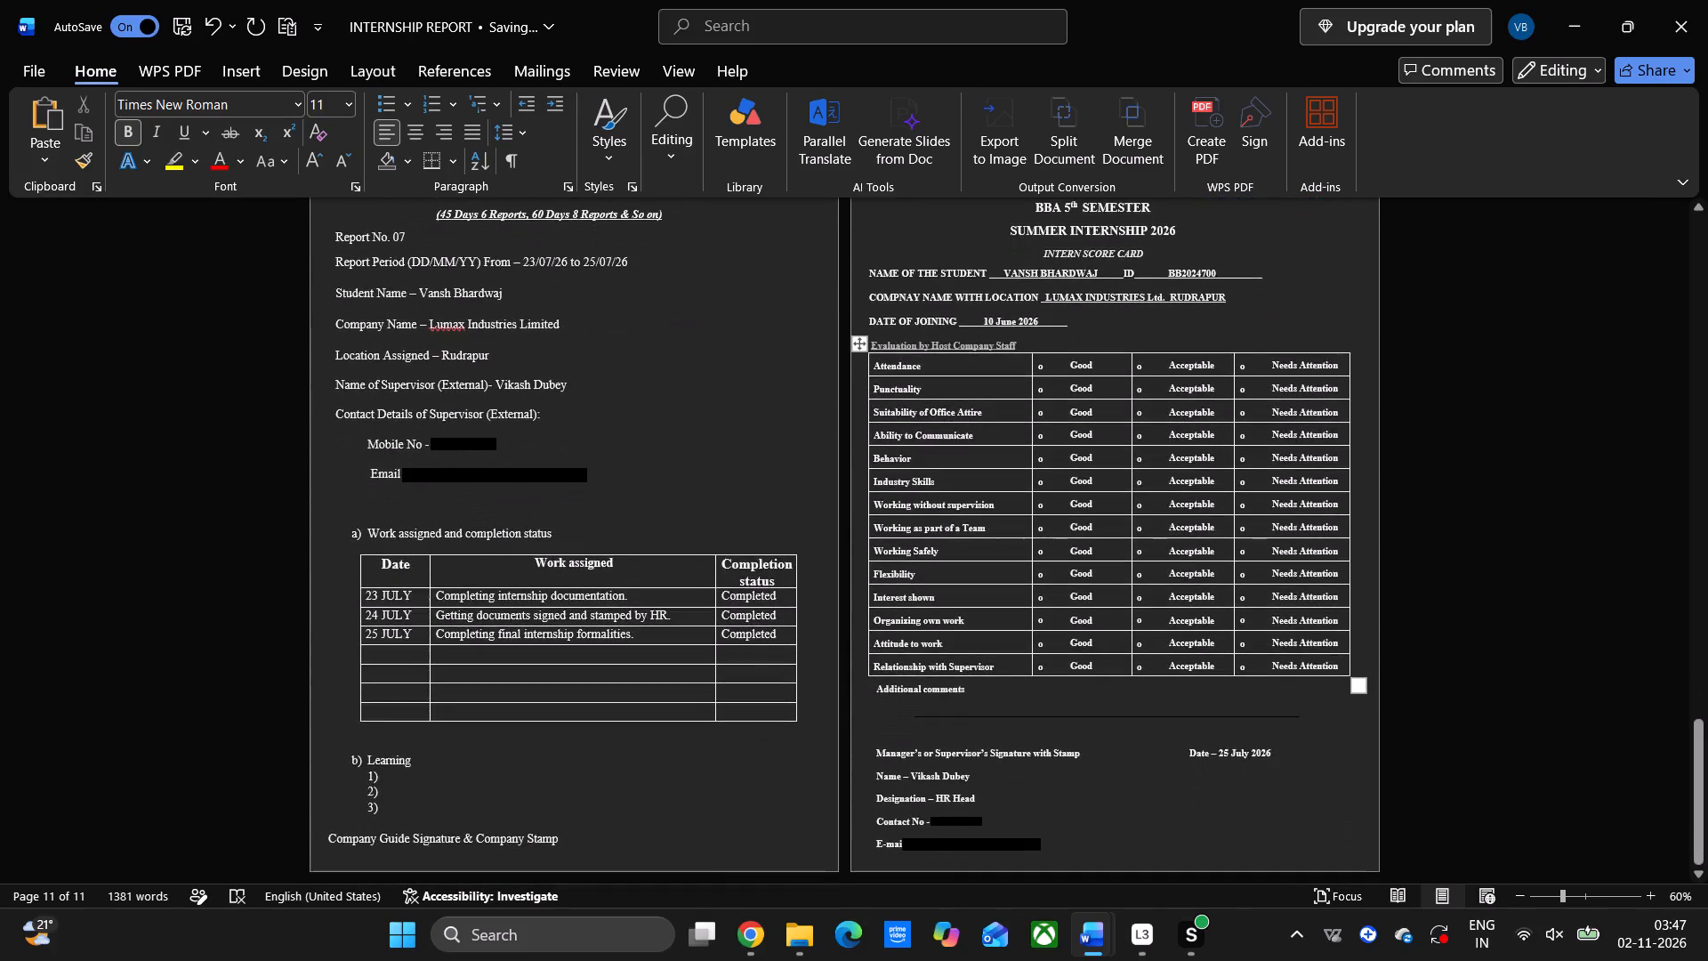
{"action": "scroll", "coordinate": [1263, 619], "scroll_direction": "down", "scroll_amount": 1}
{"action": "scroll", "coordinate": [1263, 619], "scroll_direction": "up", "scroll_amount": 6}
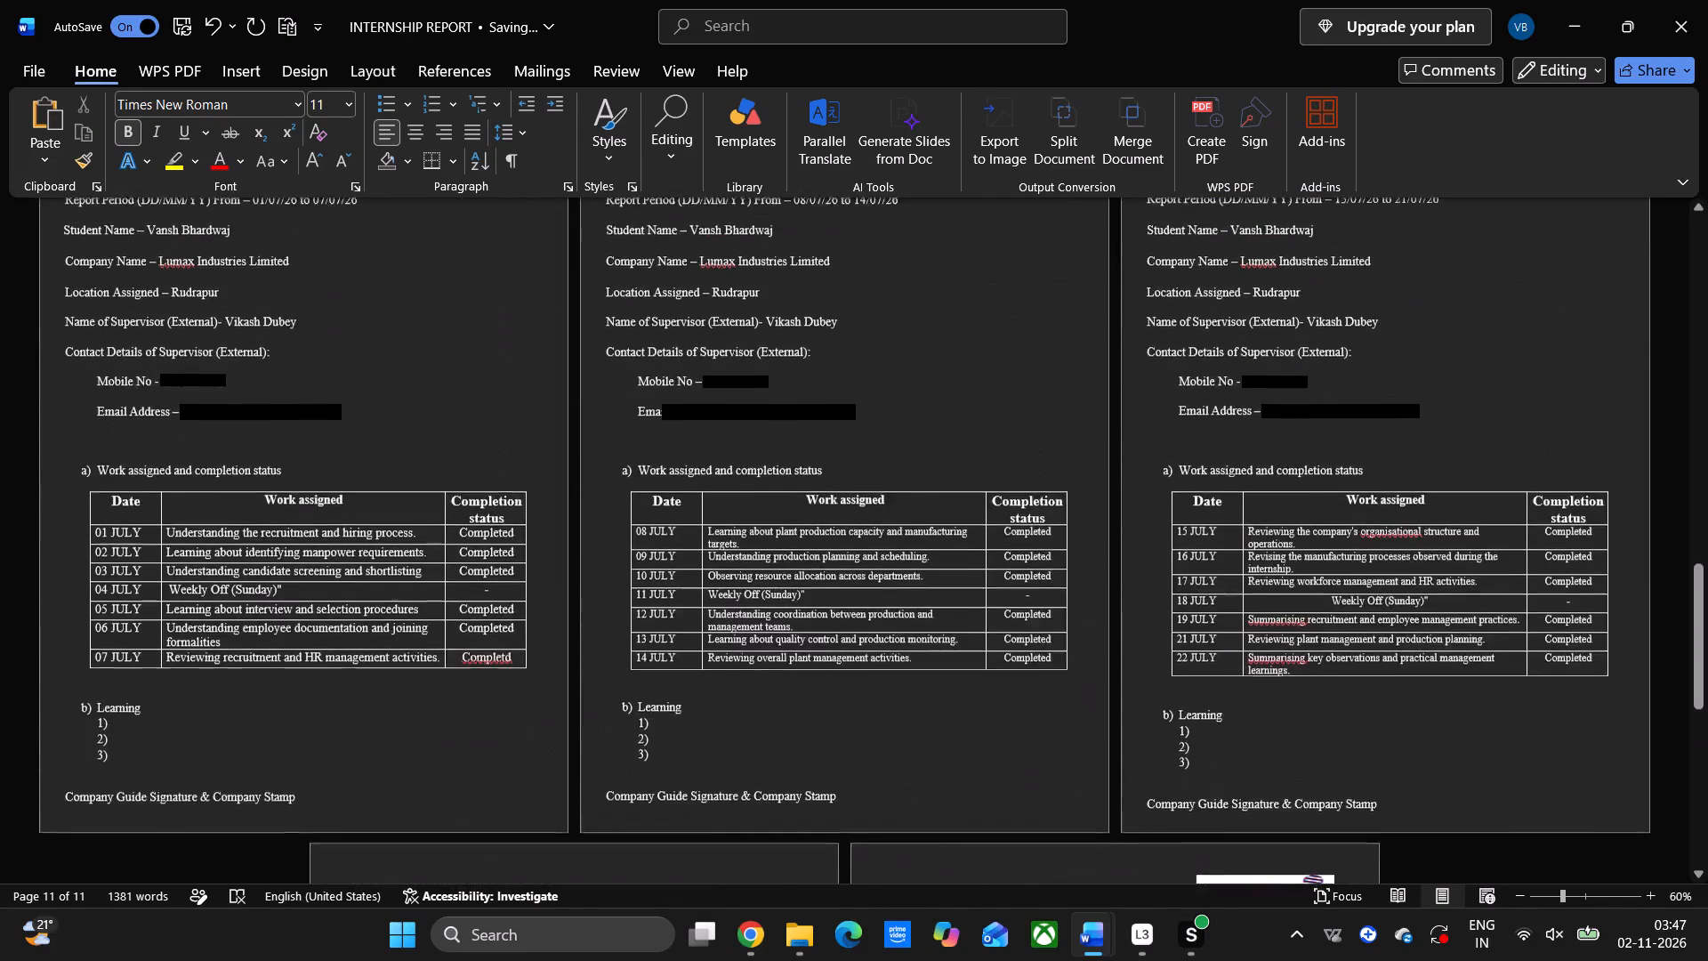
{"action": "scroll", "coordinate": [1263, 619], "scroll_direction": "up", "scroll_amount": 3}
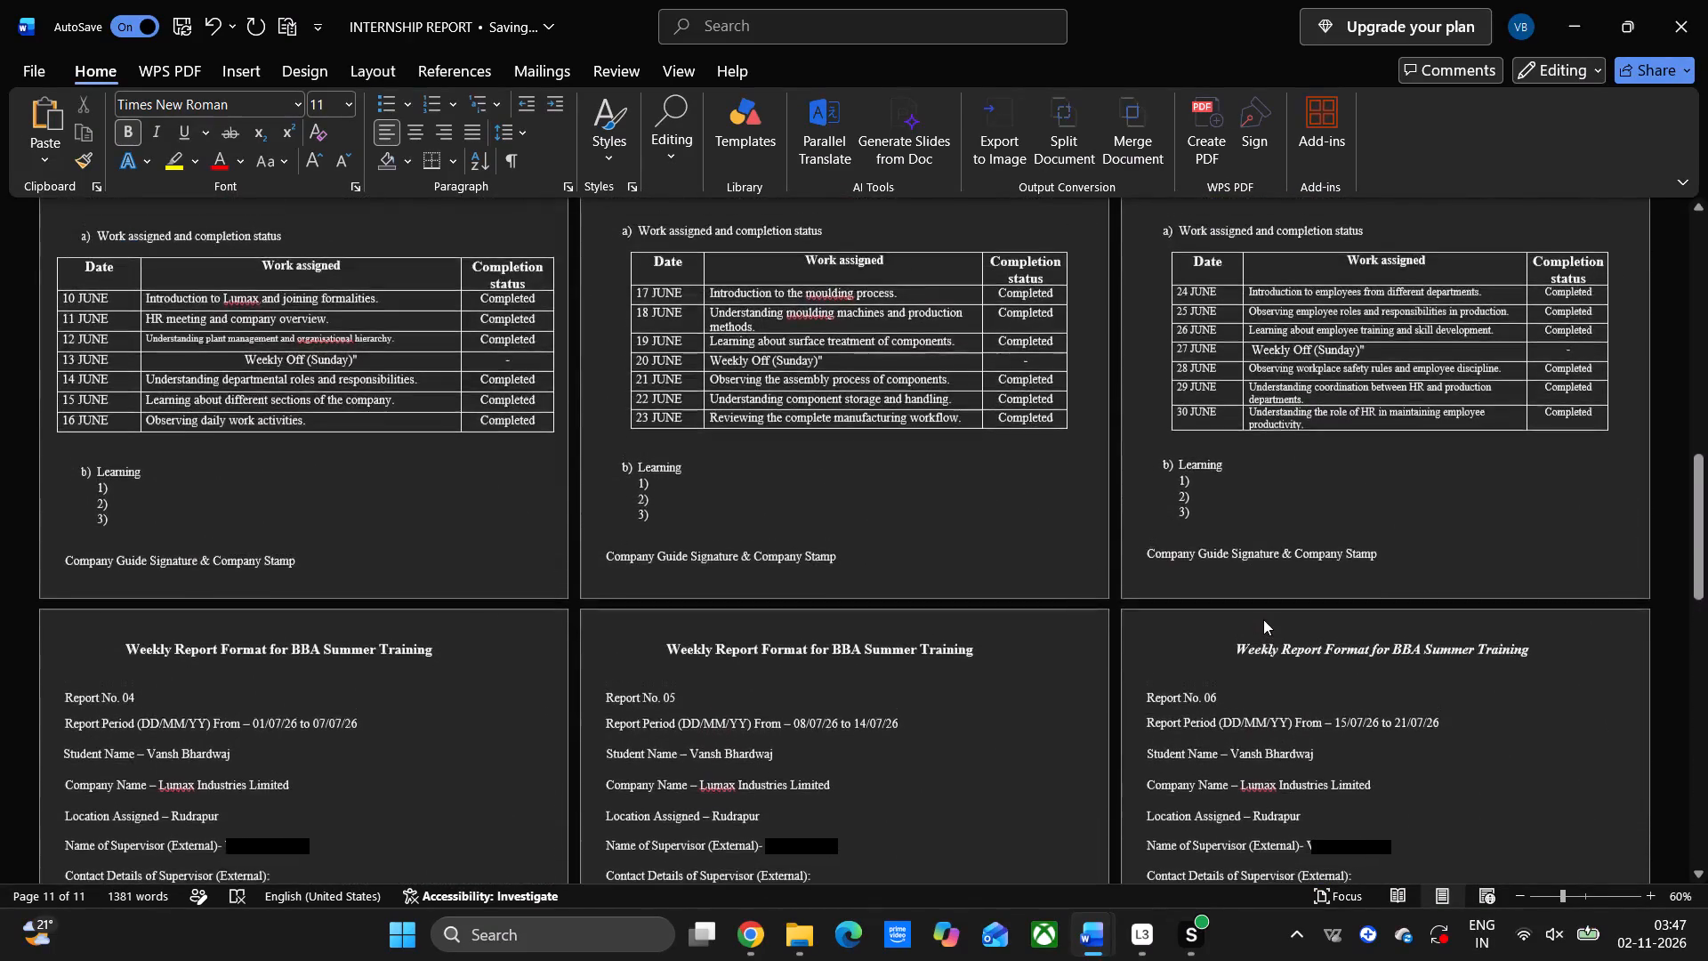
{"action": "scroll", "coordinate": [1263, 619], "scroll_direction": "up", "scroll_amount": 1}
{"action": "scroll", "coordinate": [1263, 619], "scroll_direction": "down", "scroll_amount": 6}
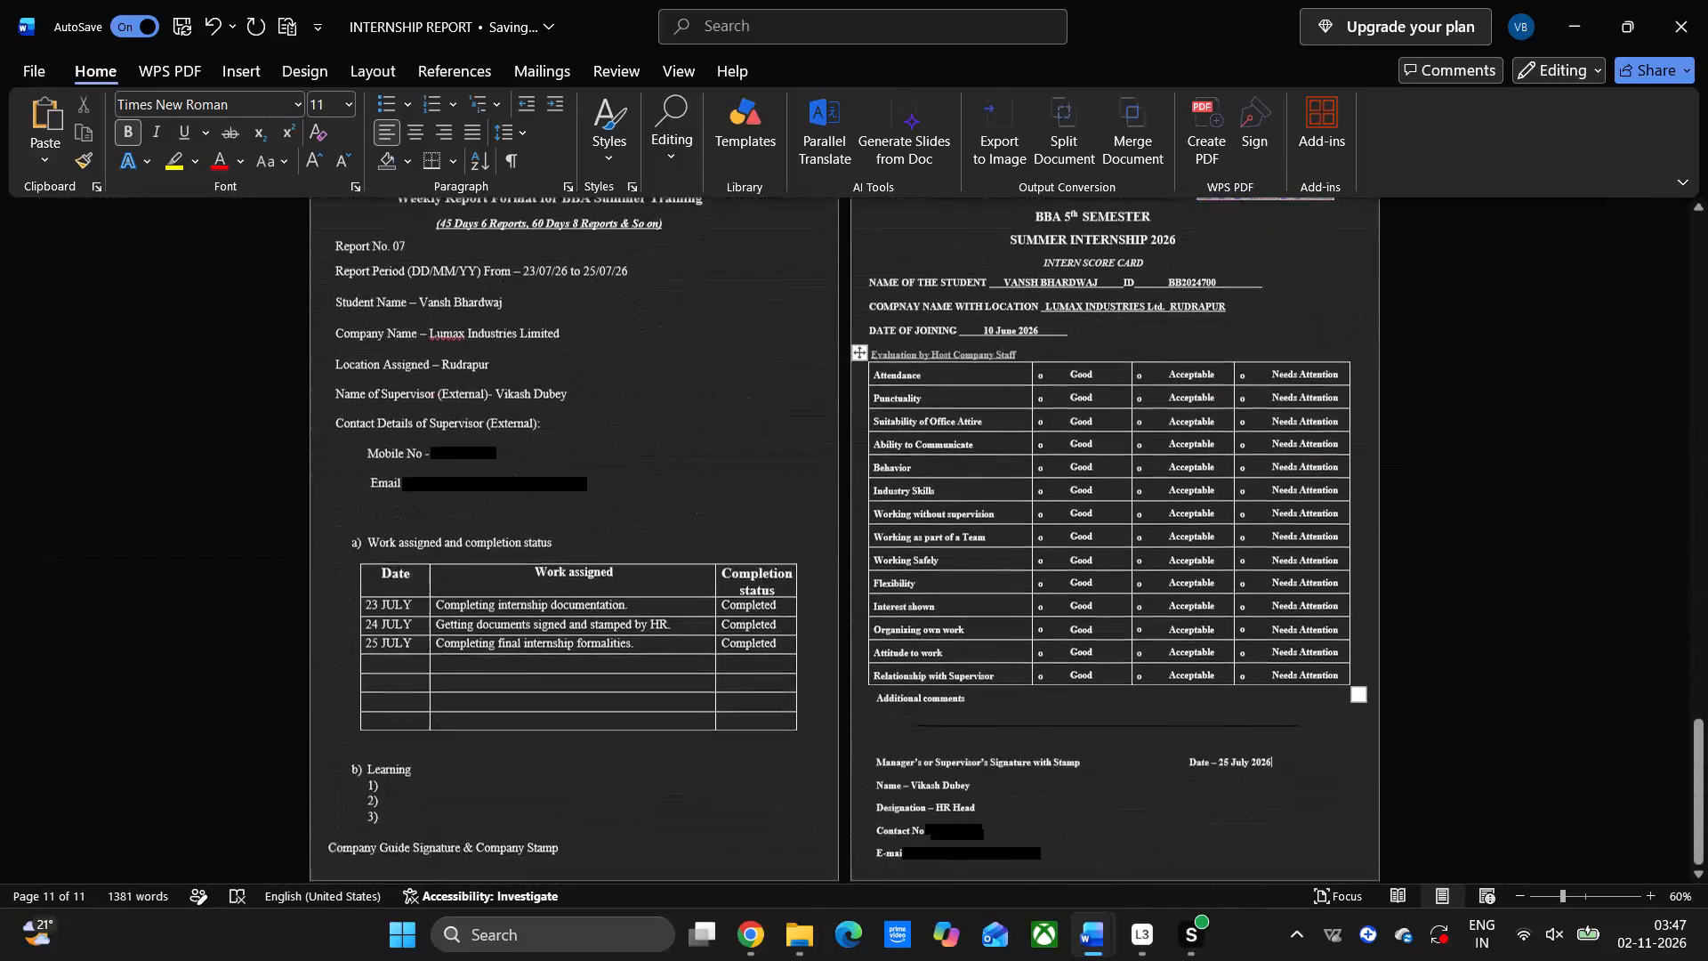
{"action": "scroll", "coordinate": [1263, 619], "scroll_direction": "down", "scroll_amount": 3}
Delete the three empty numbered points under Learning in Report No. 07, keeping the "Learning" heading.
{"action": "left_click", "coordinate": [394, 786]}
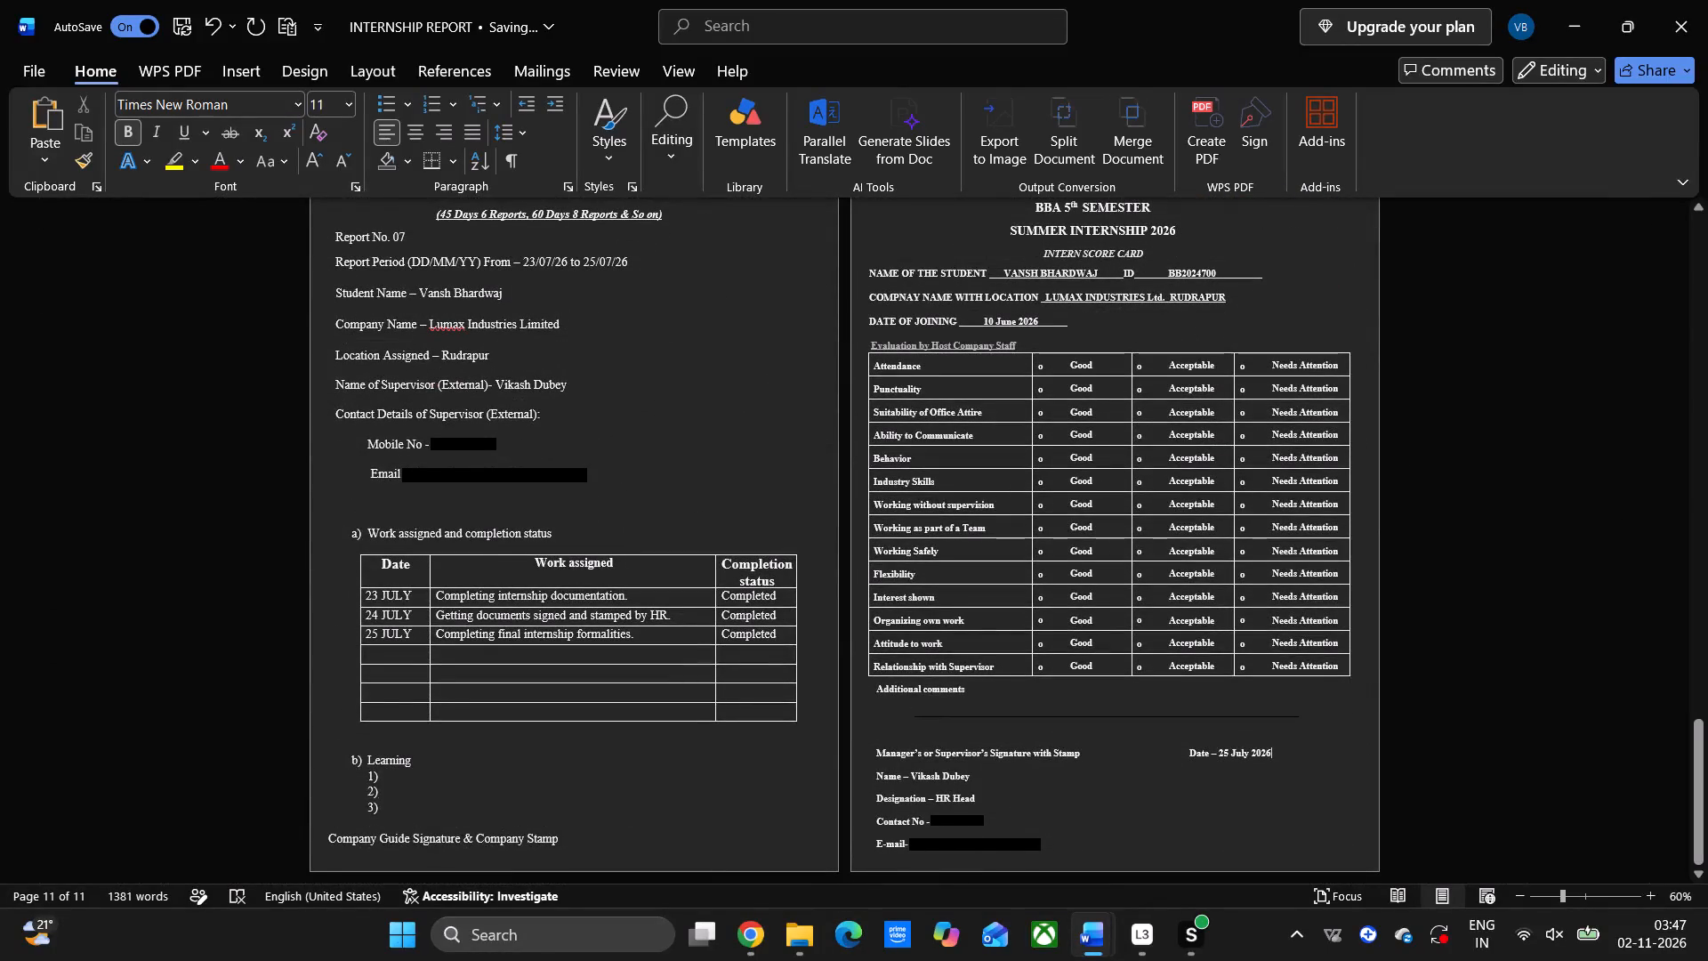
{"action": "left_click", "coordinate": [438, 792]}
{"action": "left_click", "coordinate": [448, 770]}
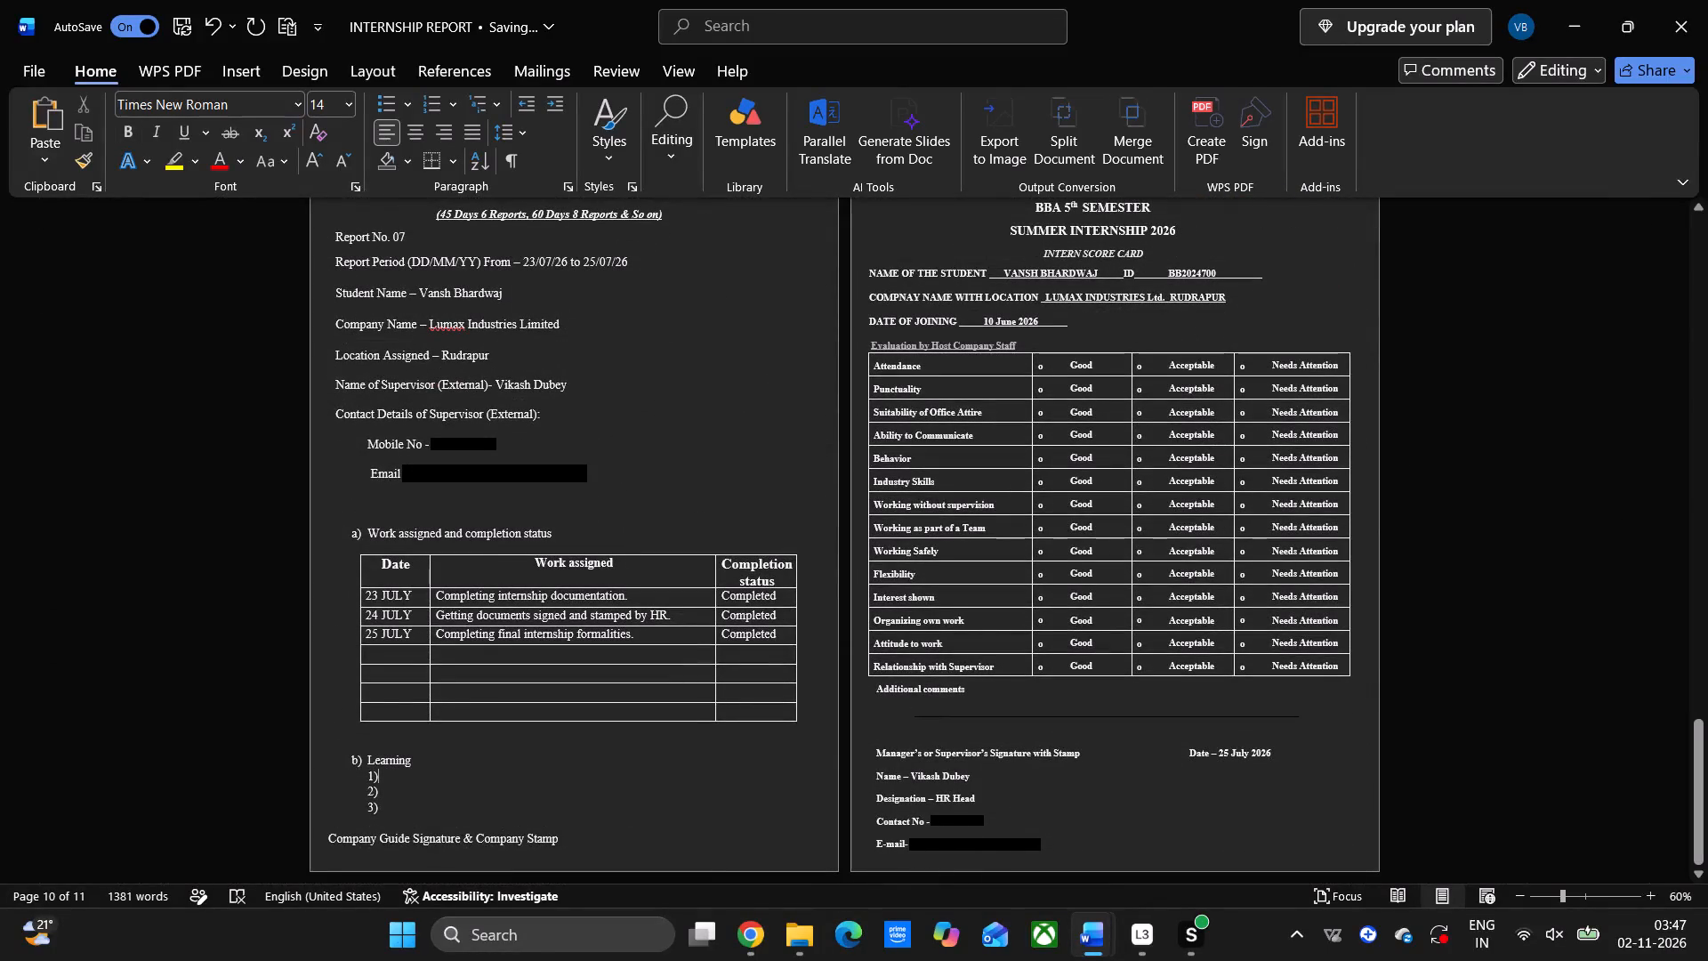
{"action": "left_click", "coordinate": [456, 764]}
{"action": "left_click", "coordinate": [412, 804]}
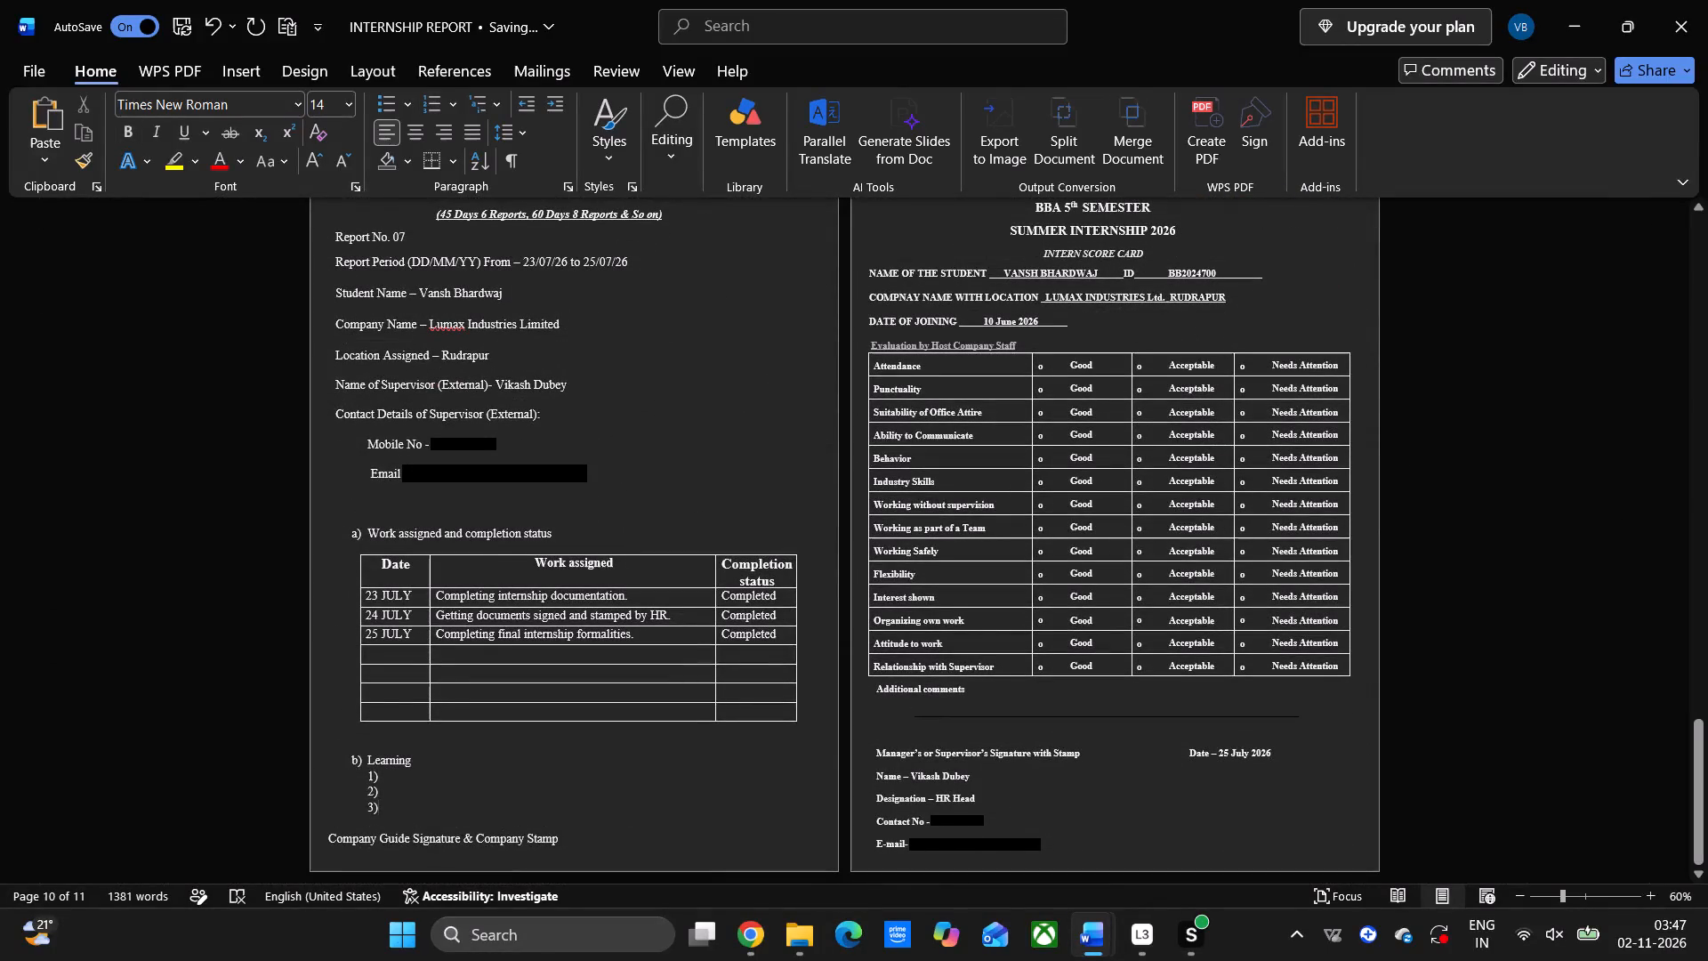
{"action": "key", "text": "BackSpace"}
{"action": "key", "text": "BackSpace"}
{"action": "key", "text": "BackSpace"}
{"action": "key", "text": "BackSpace"}
{"action": "key", "text": "BackSpace"}
{"action": "key", "text": "BackSpace"}
{"action": "key", "text": "BackSpace"}
{"action": "key", "text": "BackSpace"}
{"action": "key", "text": "BackSpace"}
{"action": "key", "text": "BackSpace"}
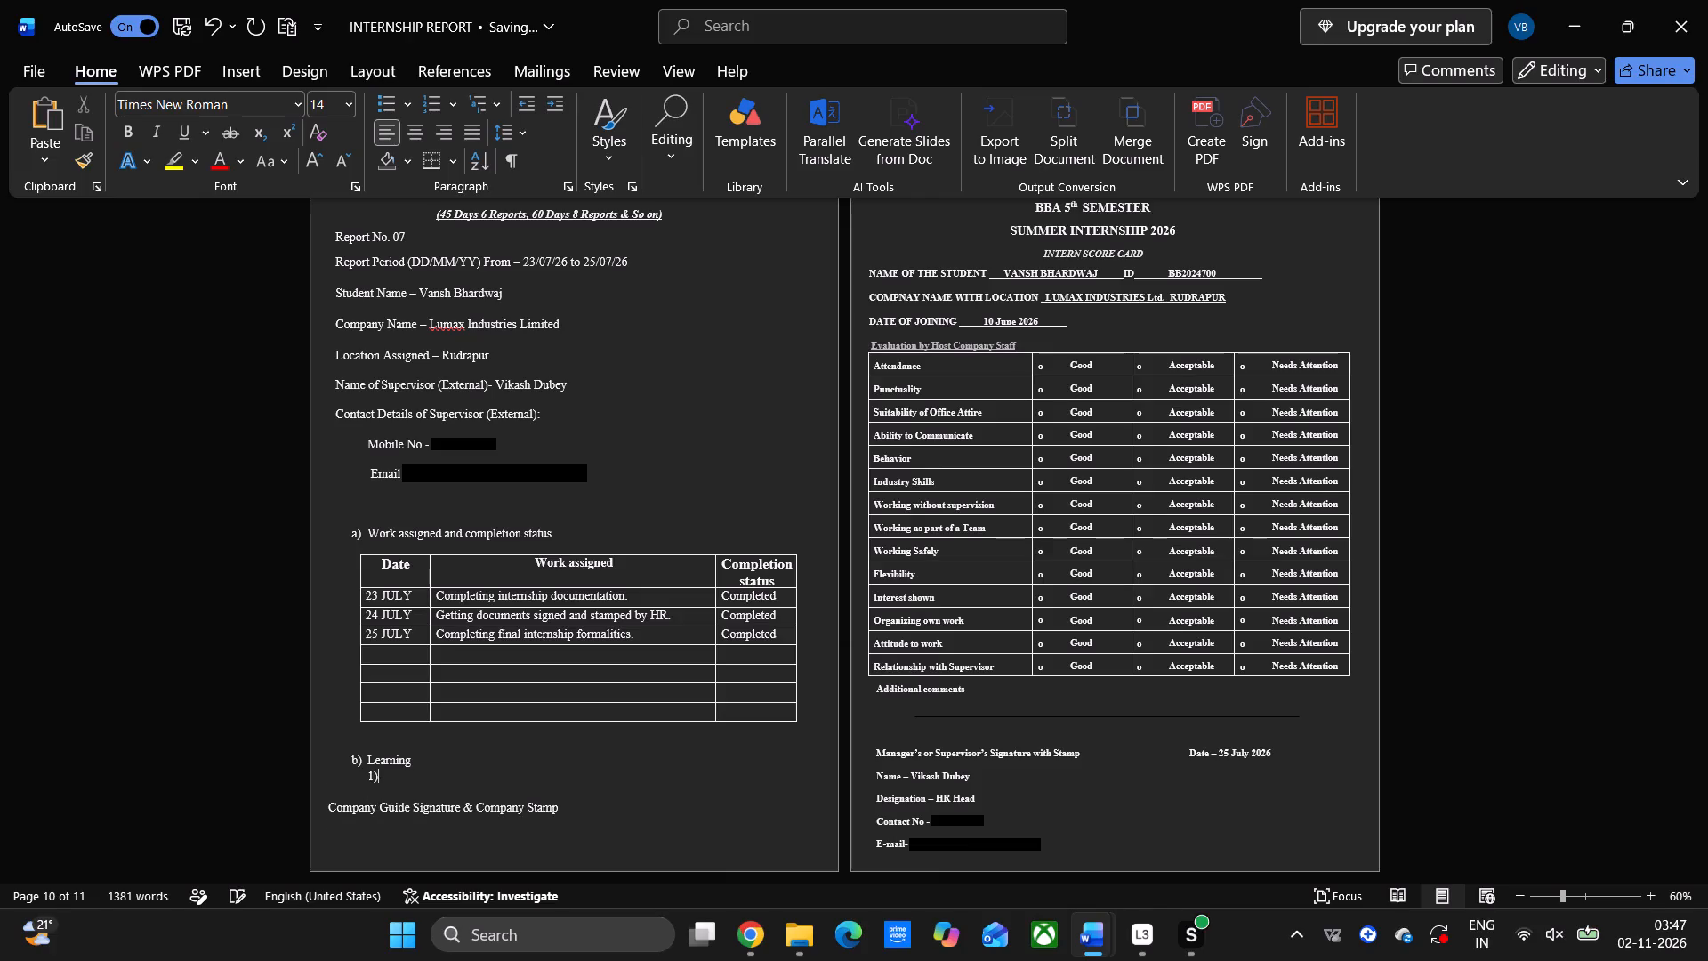
{"action": "key", "text": "BackSpace"}
{"action": "key", "text": "BackSpace"}
{"action": "key", "text": "BackSpace"}
{"action": "key", "text": "BackSpace"}
{"action": "key", "text": "BackSpace"}
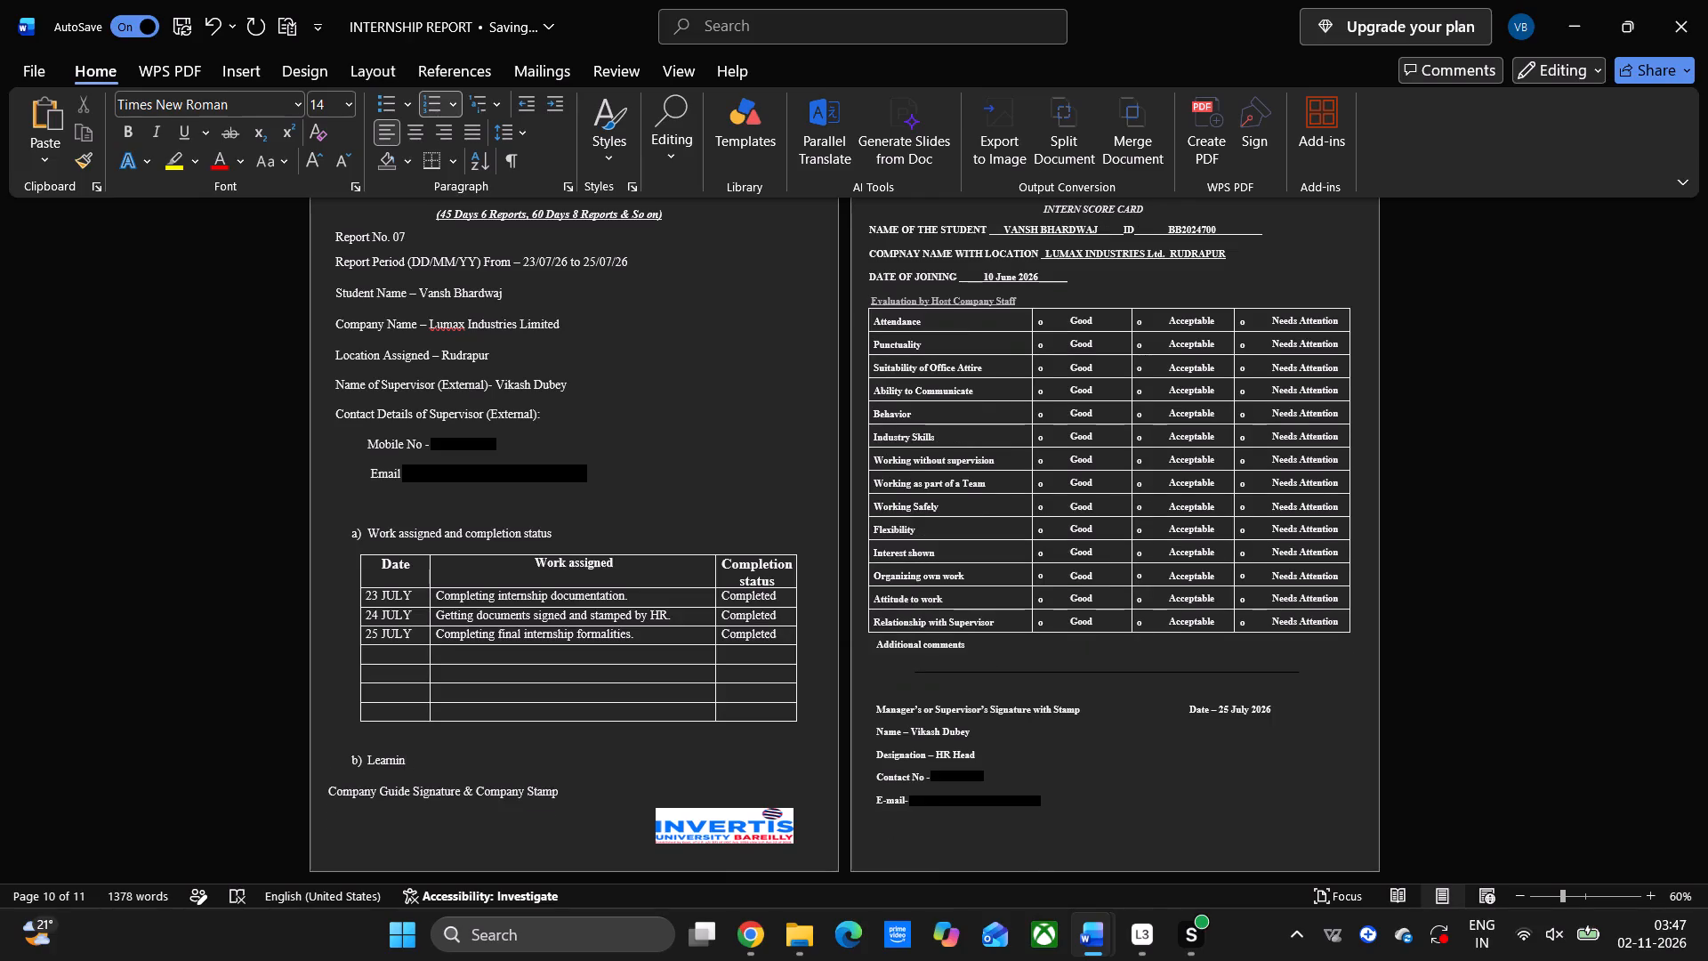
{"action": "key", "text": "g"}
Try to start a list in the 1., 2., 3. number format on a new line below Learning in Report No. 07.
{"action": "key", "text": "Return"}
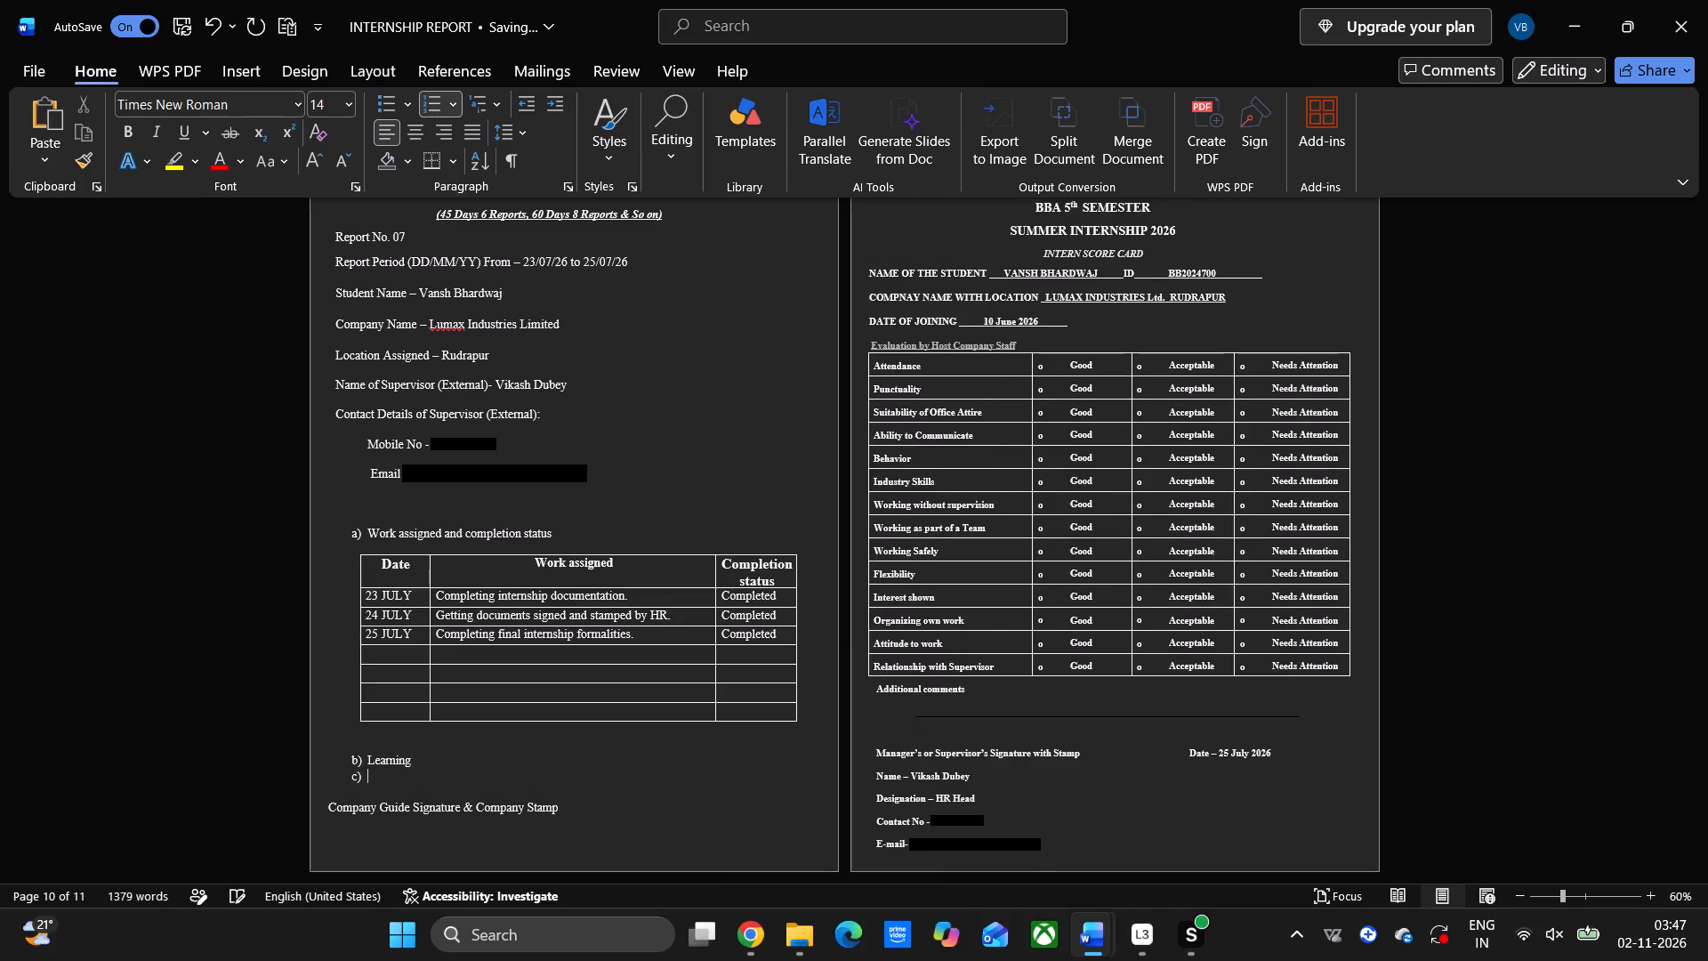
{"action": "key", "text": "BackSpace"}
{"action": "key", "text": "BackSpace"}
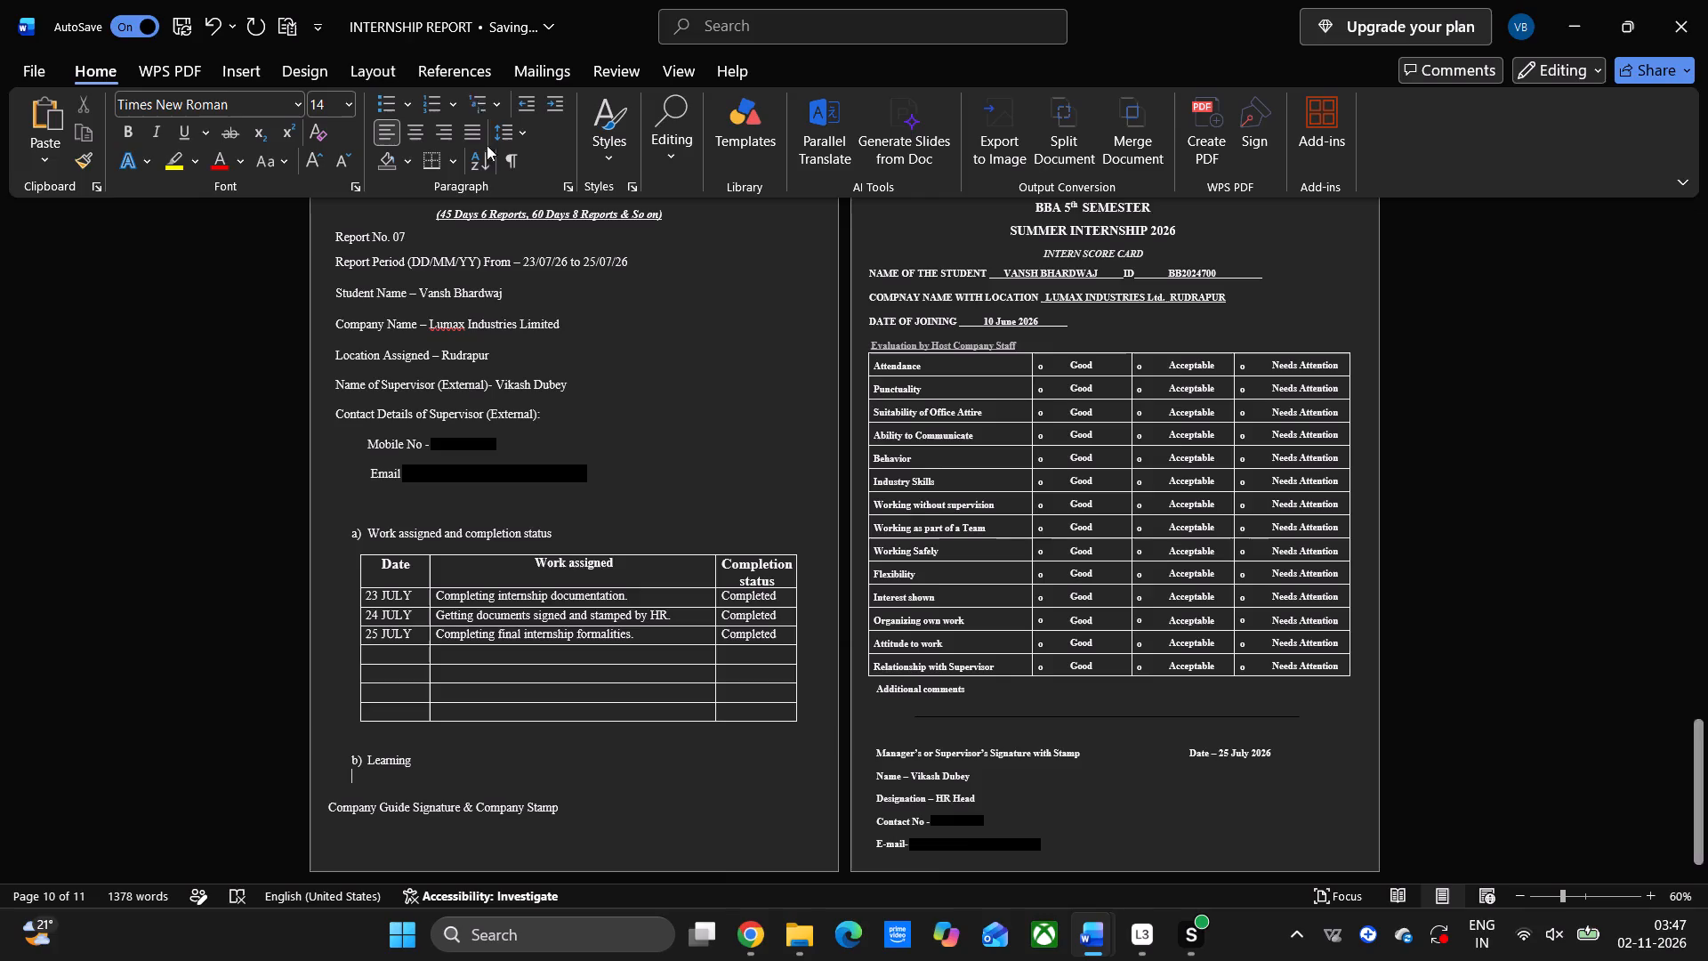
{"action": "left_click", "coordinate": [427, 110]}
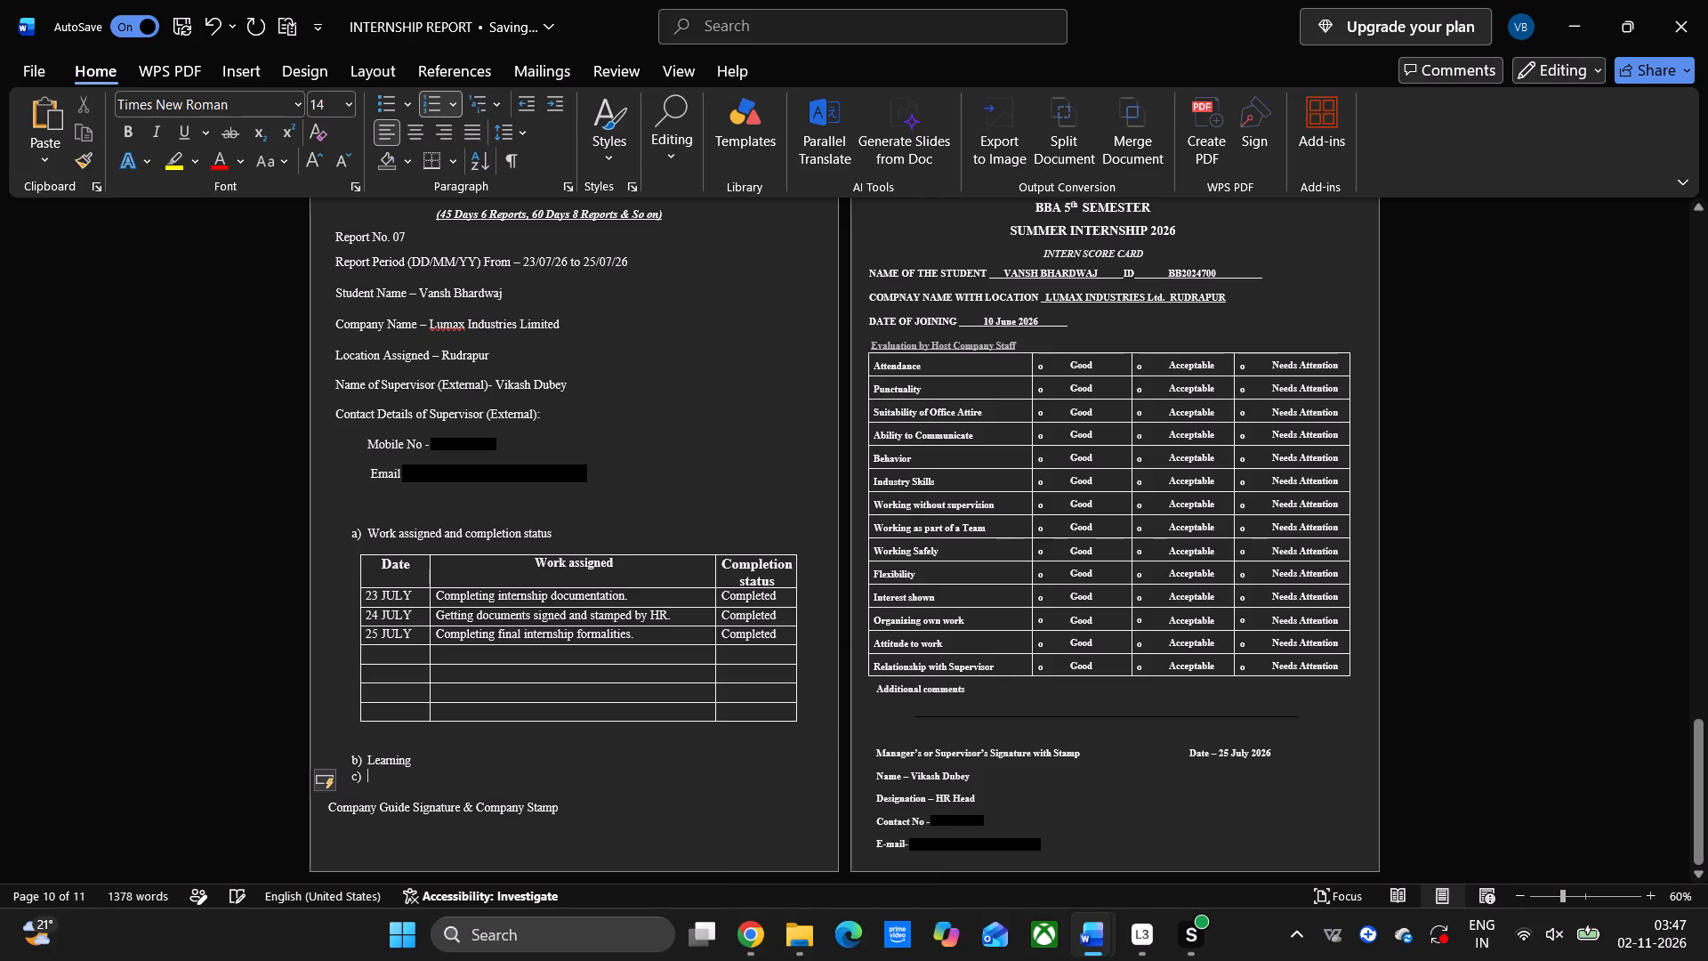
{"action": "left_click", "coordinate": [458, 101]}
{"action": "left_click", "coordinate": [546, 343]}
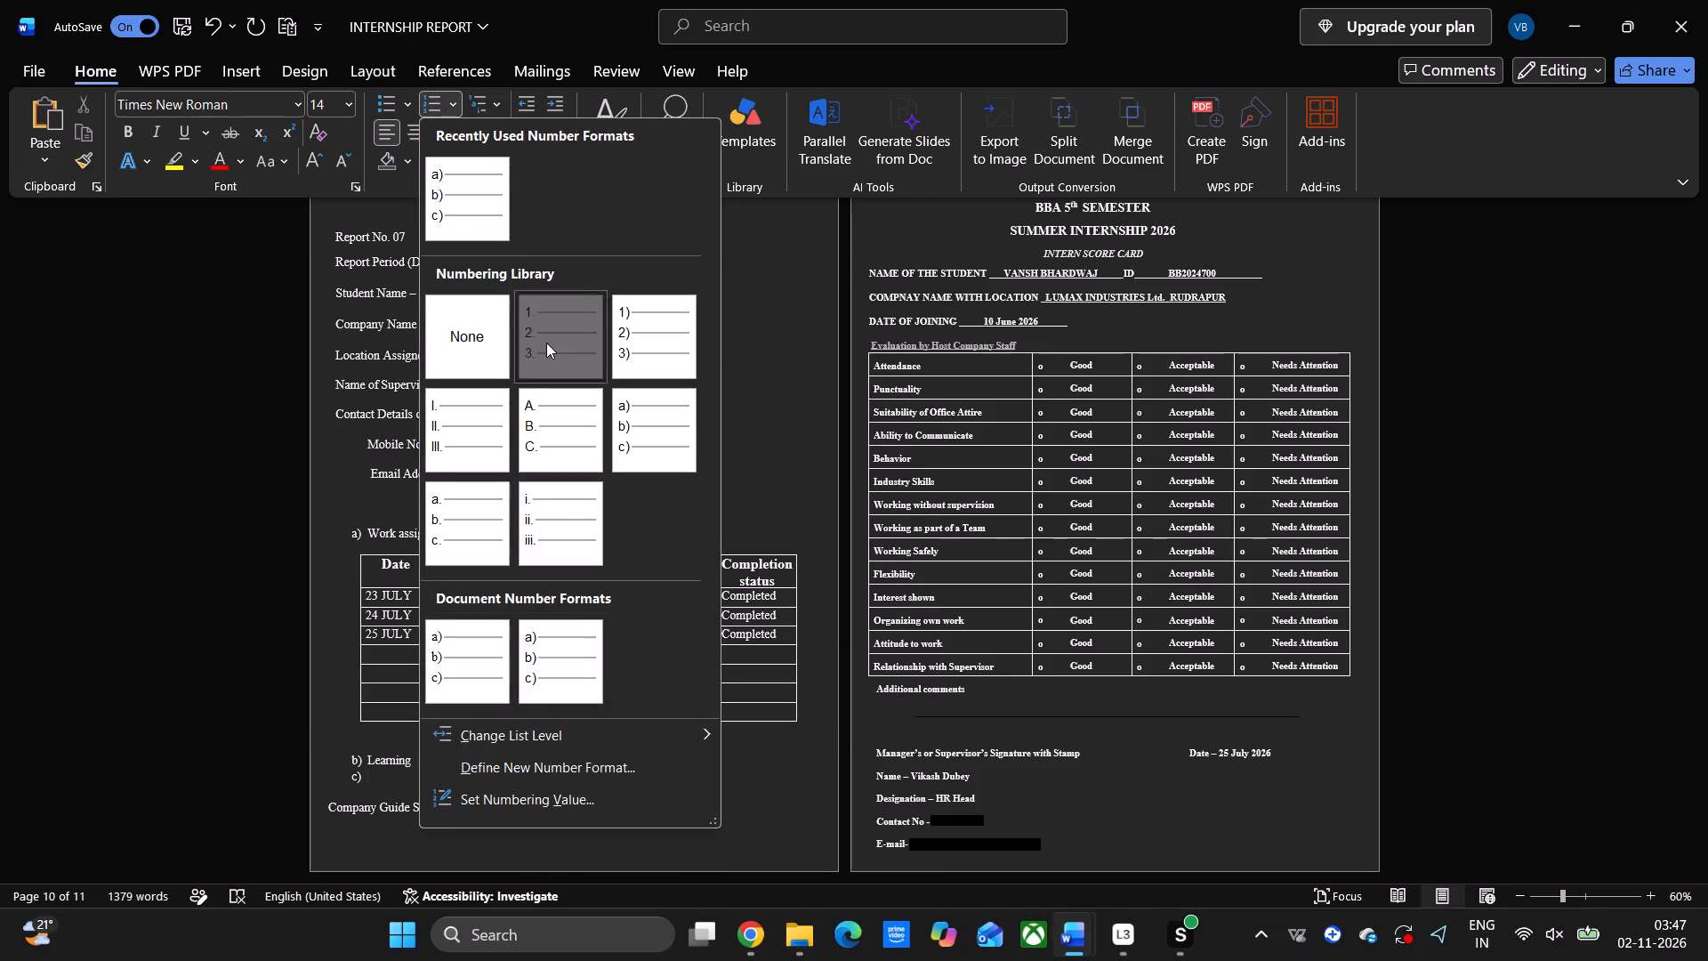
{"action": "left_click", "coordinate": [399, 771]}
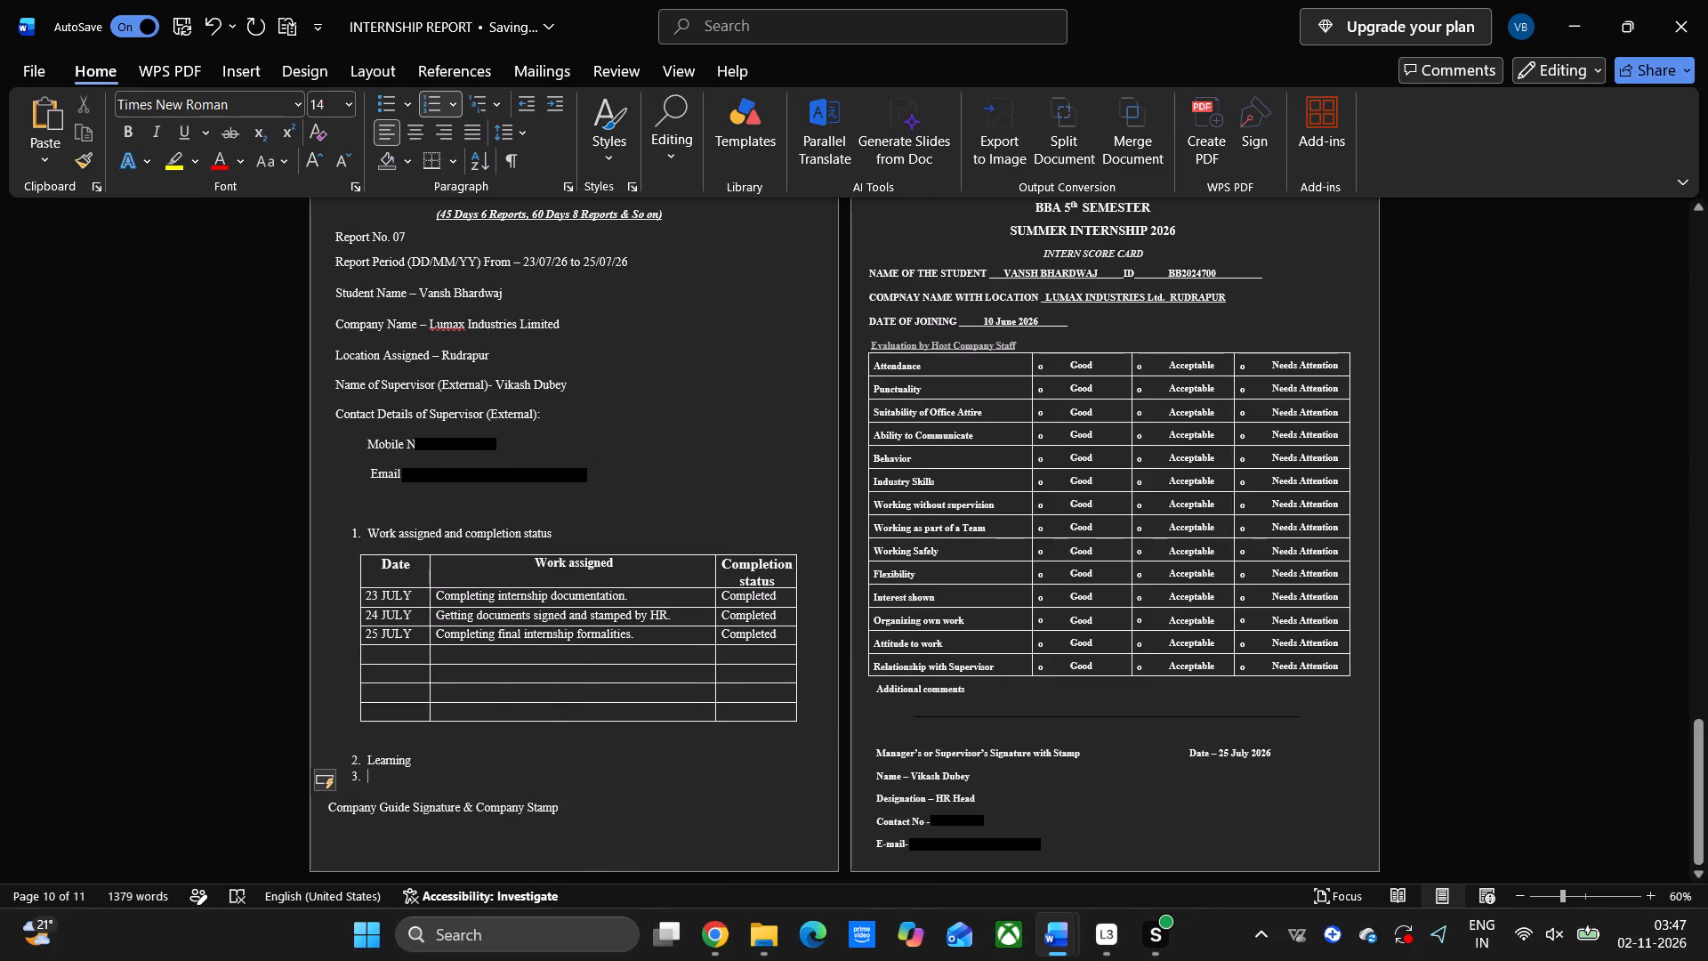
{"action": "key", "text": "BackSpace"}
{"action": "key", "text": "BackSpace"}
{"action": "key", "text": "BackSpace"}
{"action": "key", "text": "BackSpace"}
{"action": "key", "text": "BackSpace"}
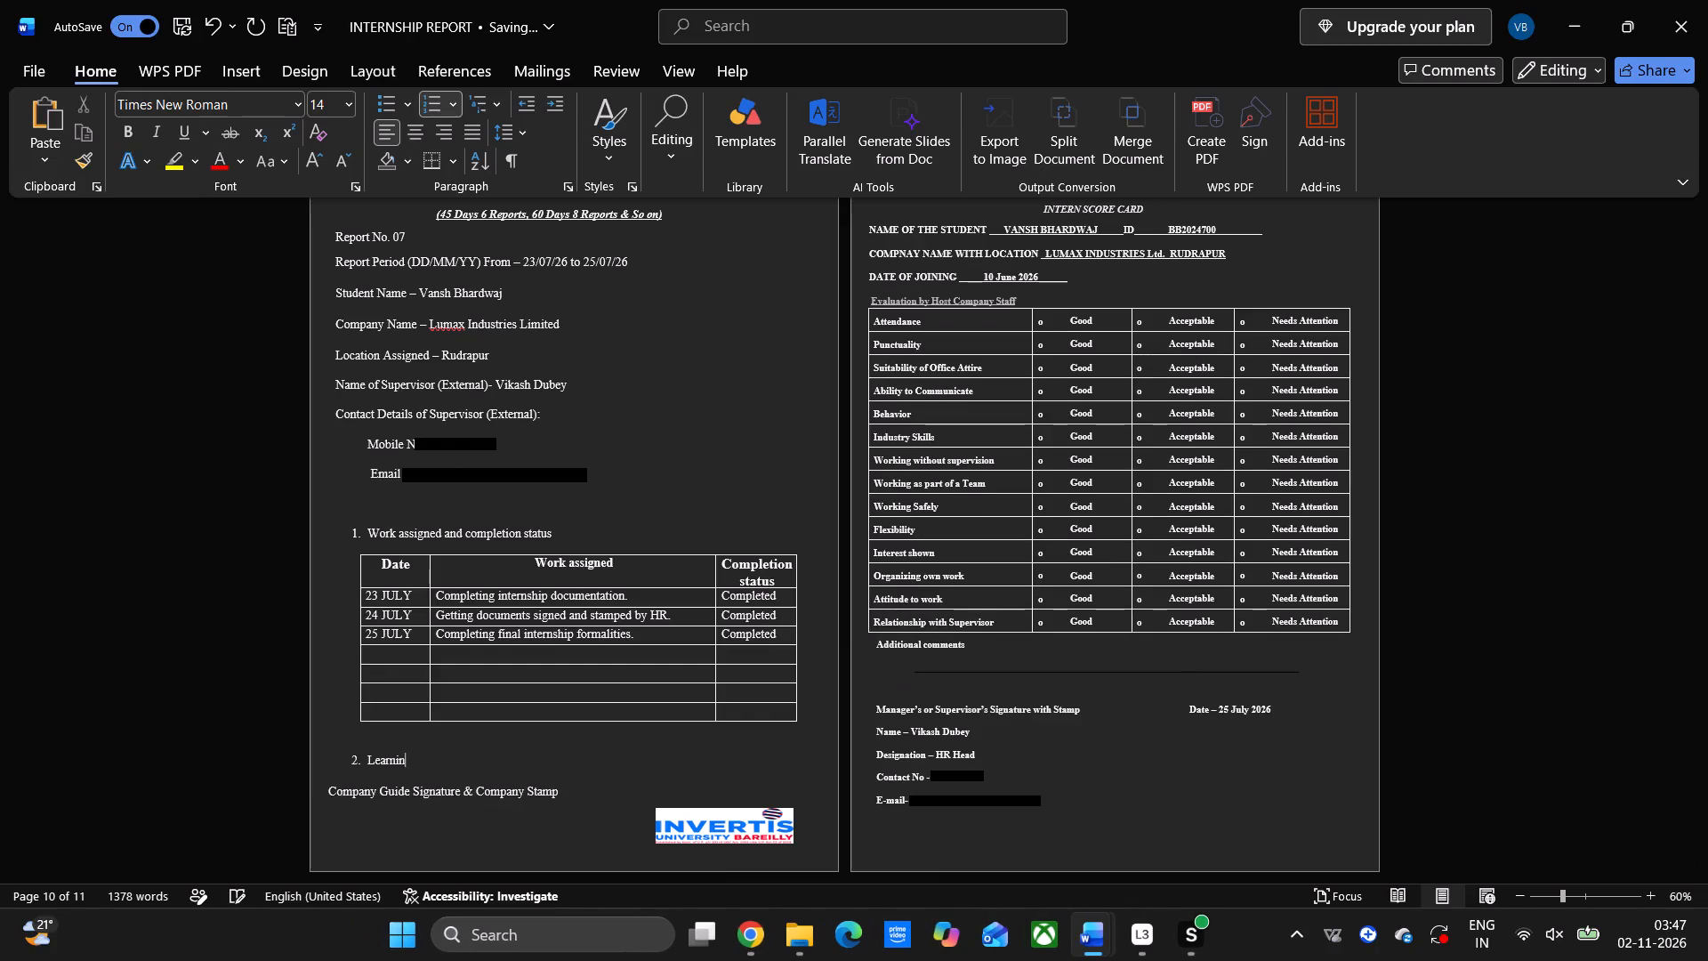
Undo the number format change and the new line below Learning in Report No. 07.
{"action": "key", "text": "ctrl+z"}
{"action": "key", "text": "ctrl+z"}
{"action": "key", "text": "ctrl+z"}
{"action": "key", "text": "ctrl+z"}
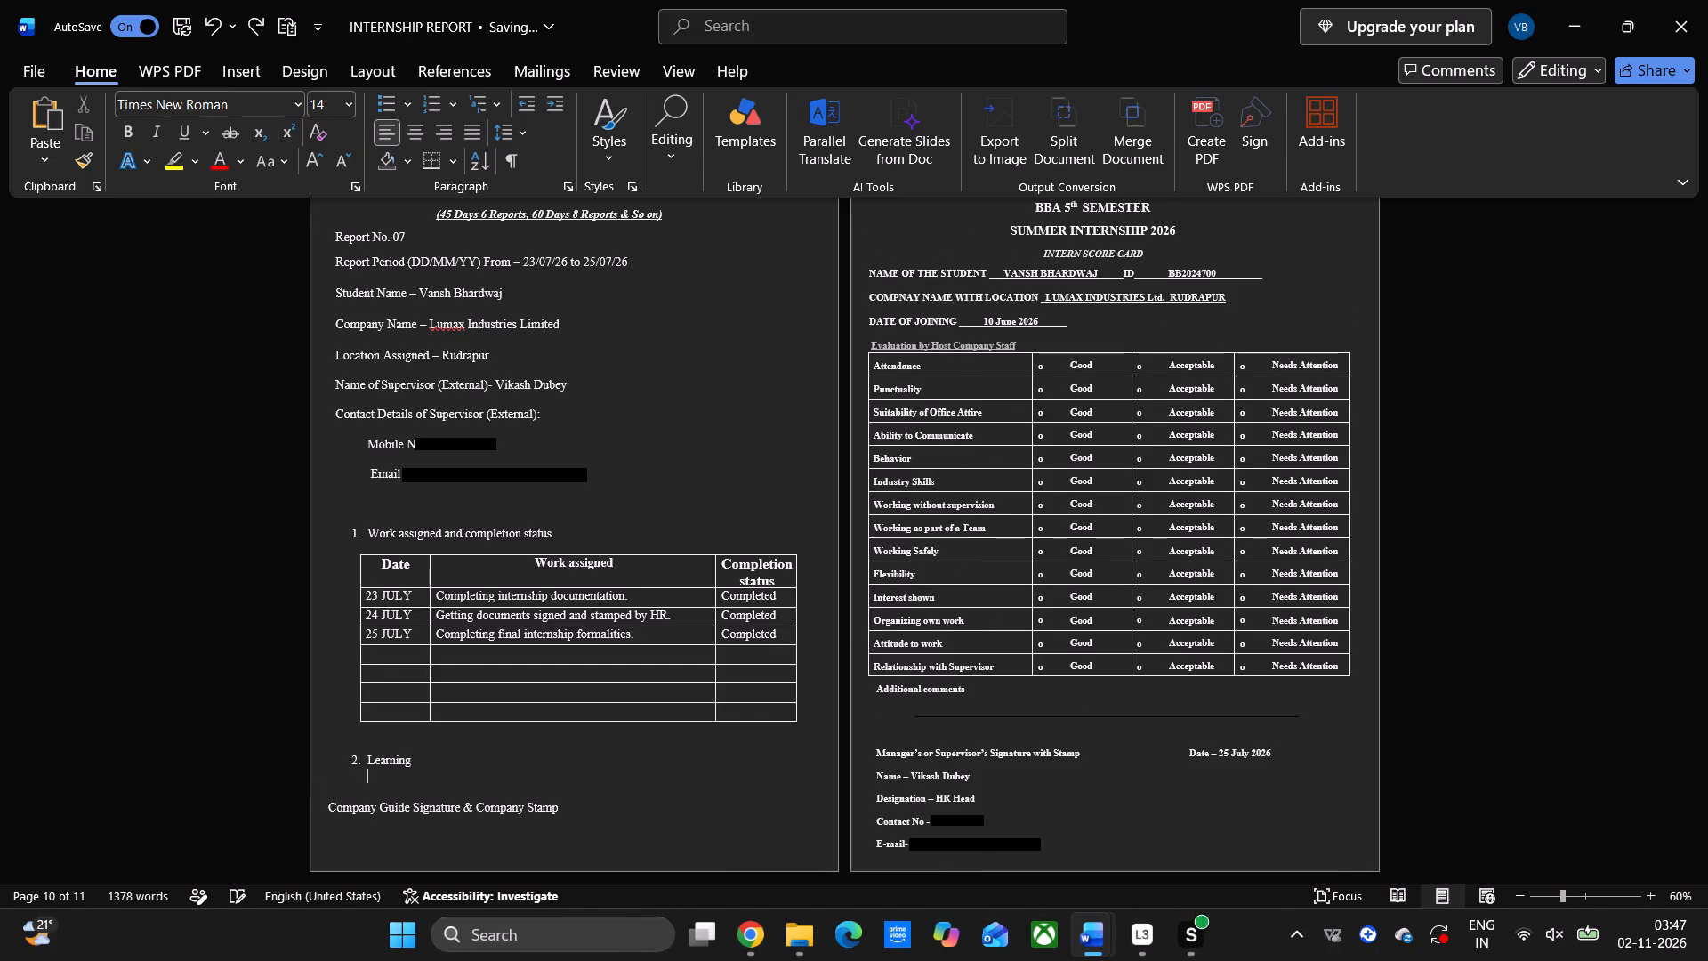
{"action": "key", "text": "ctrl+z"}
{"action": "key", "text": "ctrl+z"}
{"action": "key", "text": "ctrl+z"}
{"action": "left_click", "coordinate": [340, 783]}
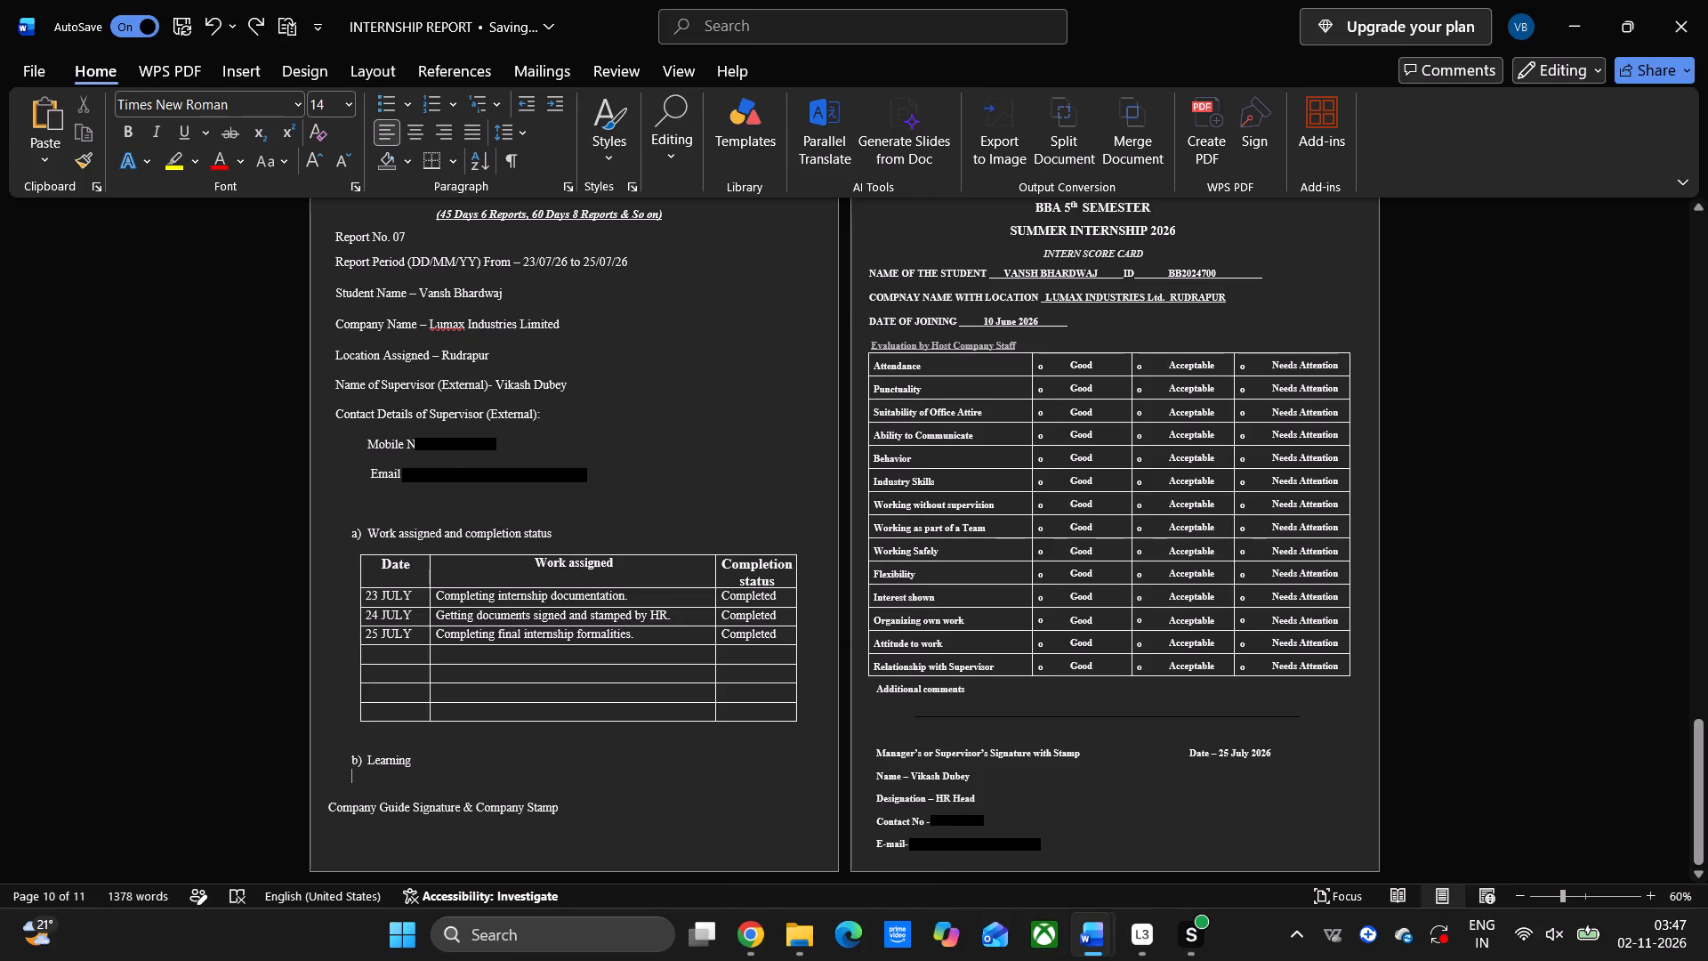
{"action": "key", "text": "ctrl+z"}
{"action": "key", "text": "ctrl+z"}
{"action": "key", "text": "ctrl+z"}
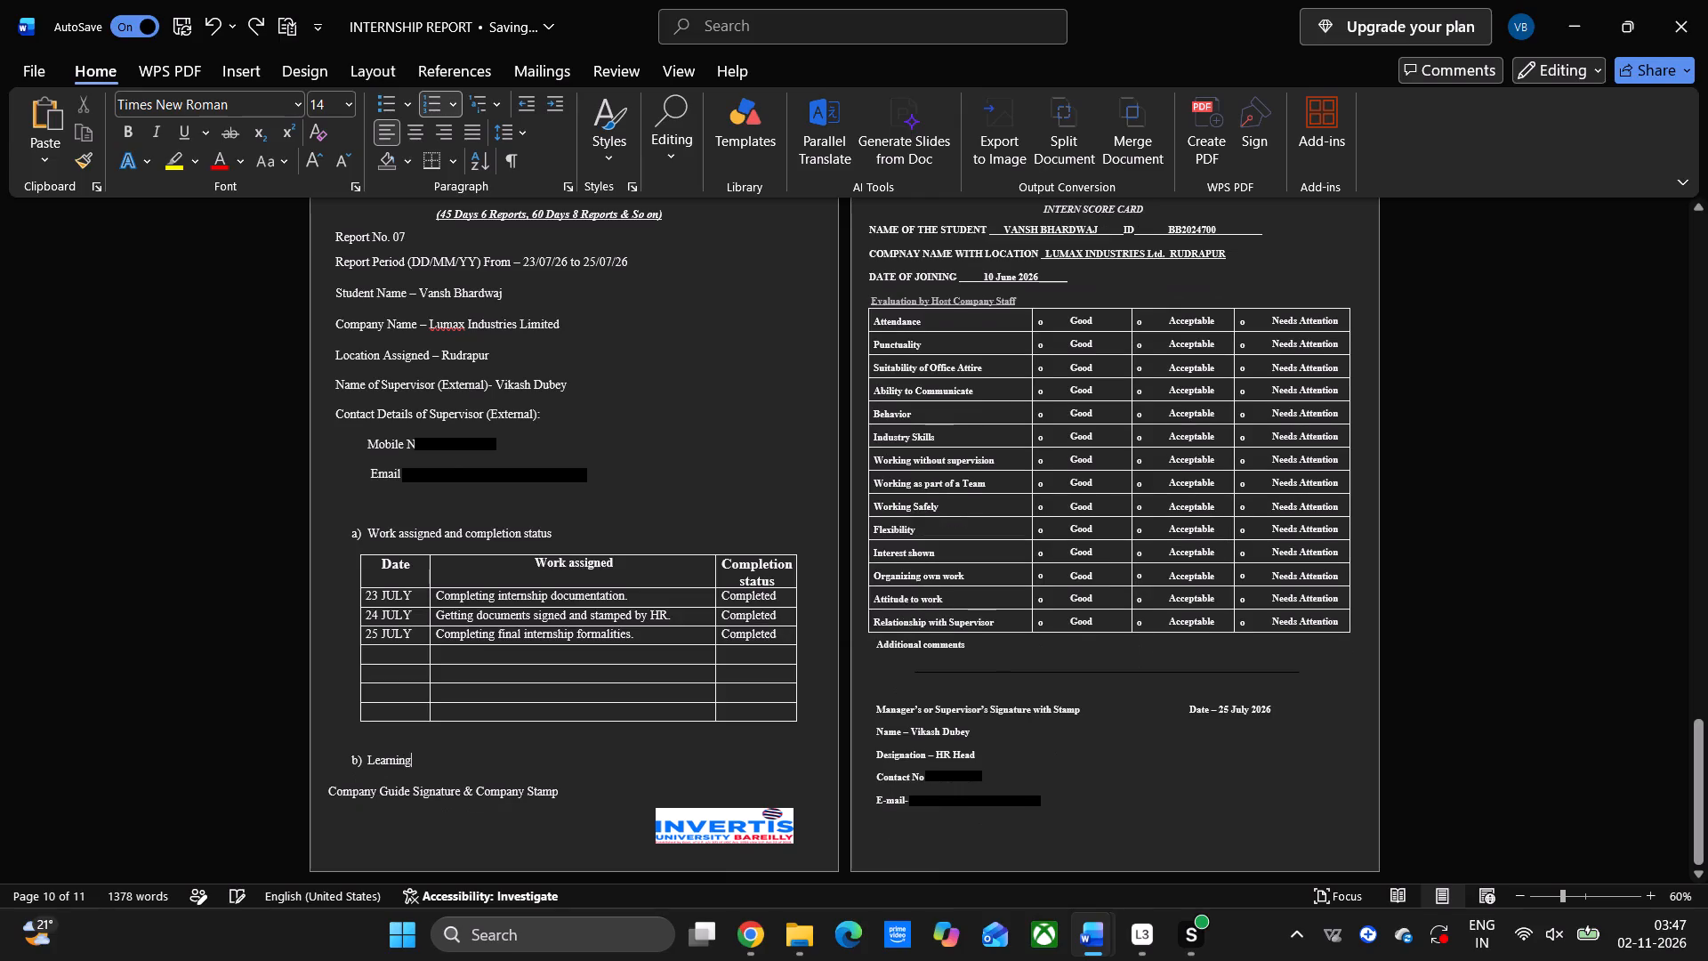
Insert three blank lines between the Learning heading and the Company Guide Signature line in Report No. 07.
{"action": "key", "text": "Down"}
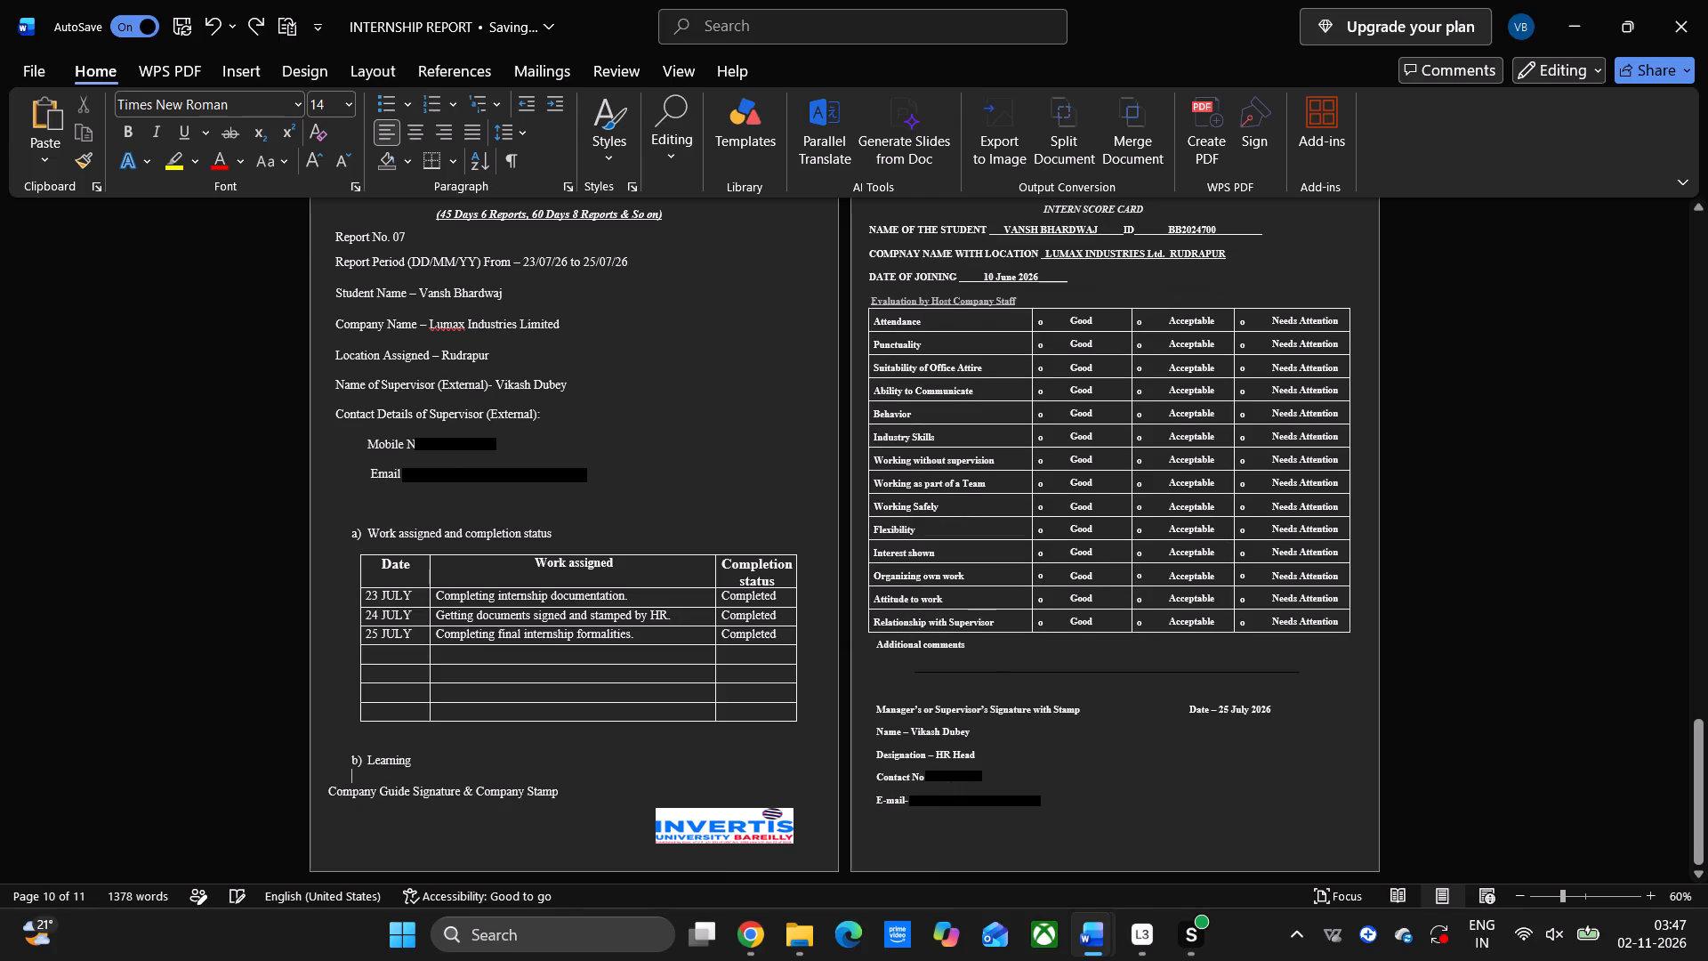
{"action": "key", "text": "Return"}
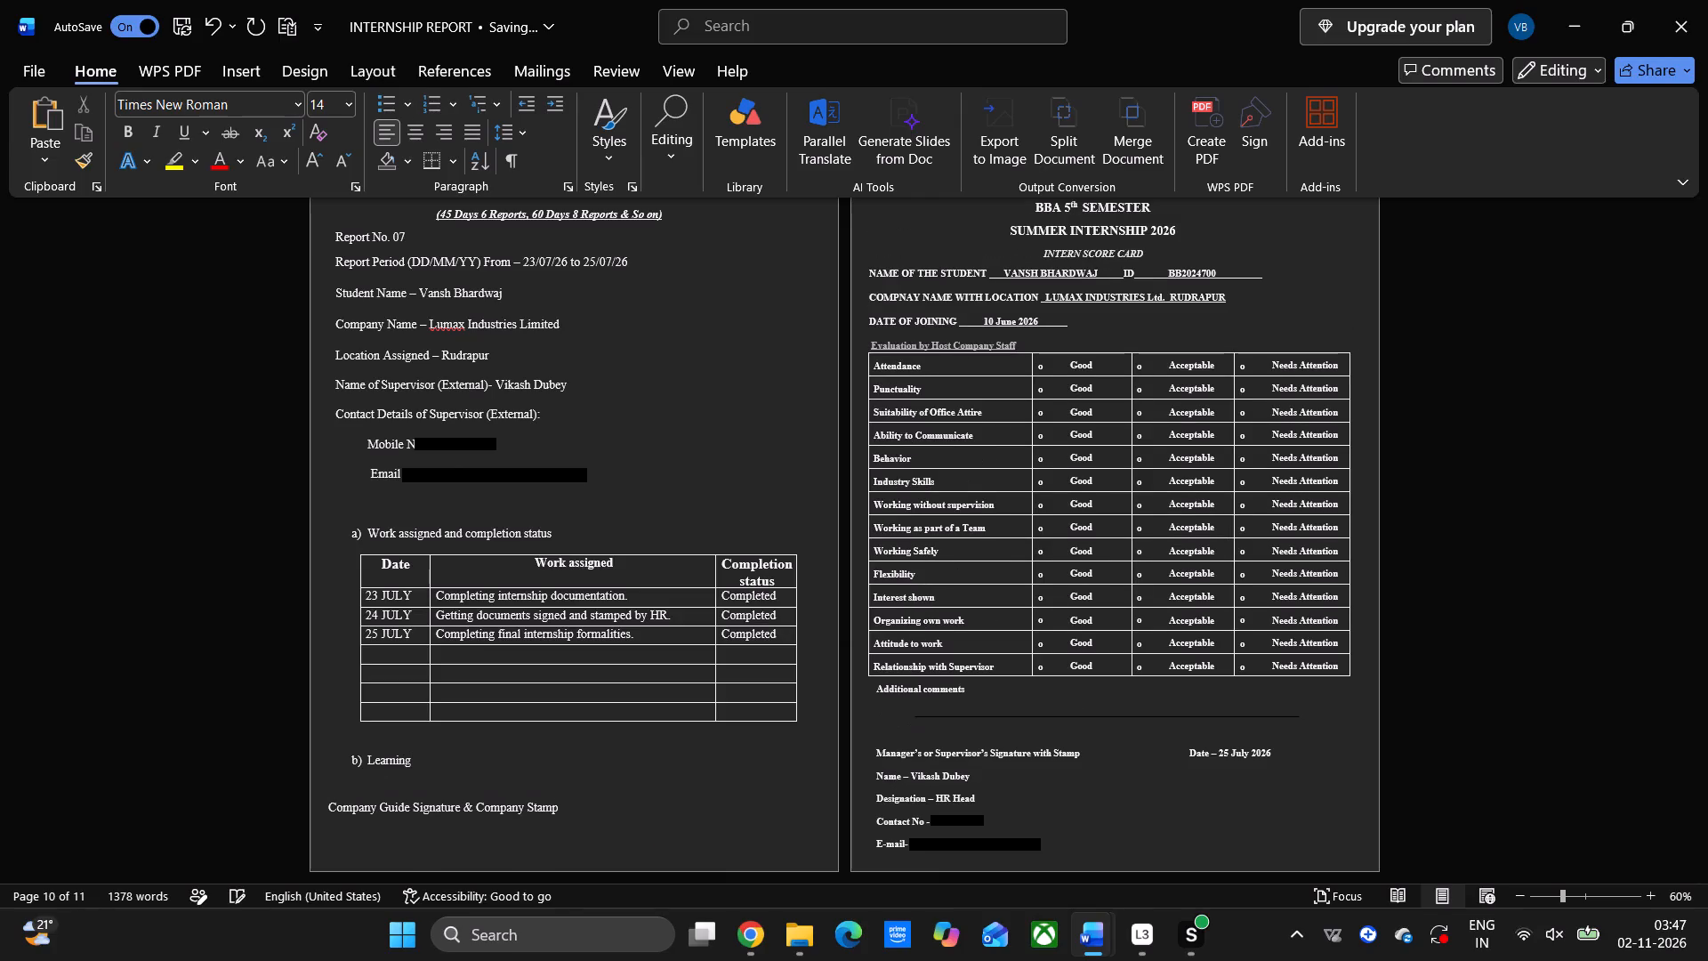
{"action": "key", "text": "BackSpace"}
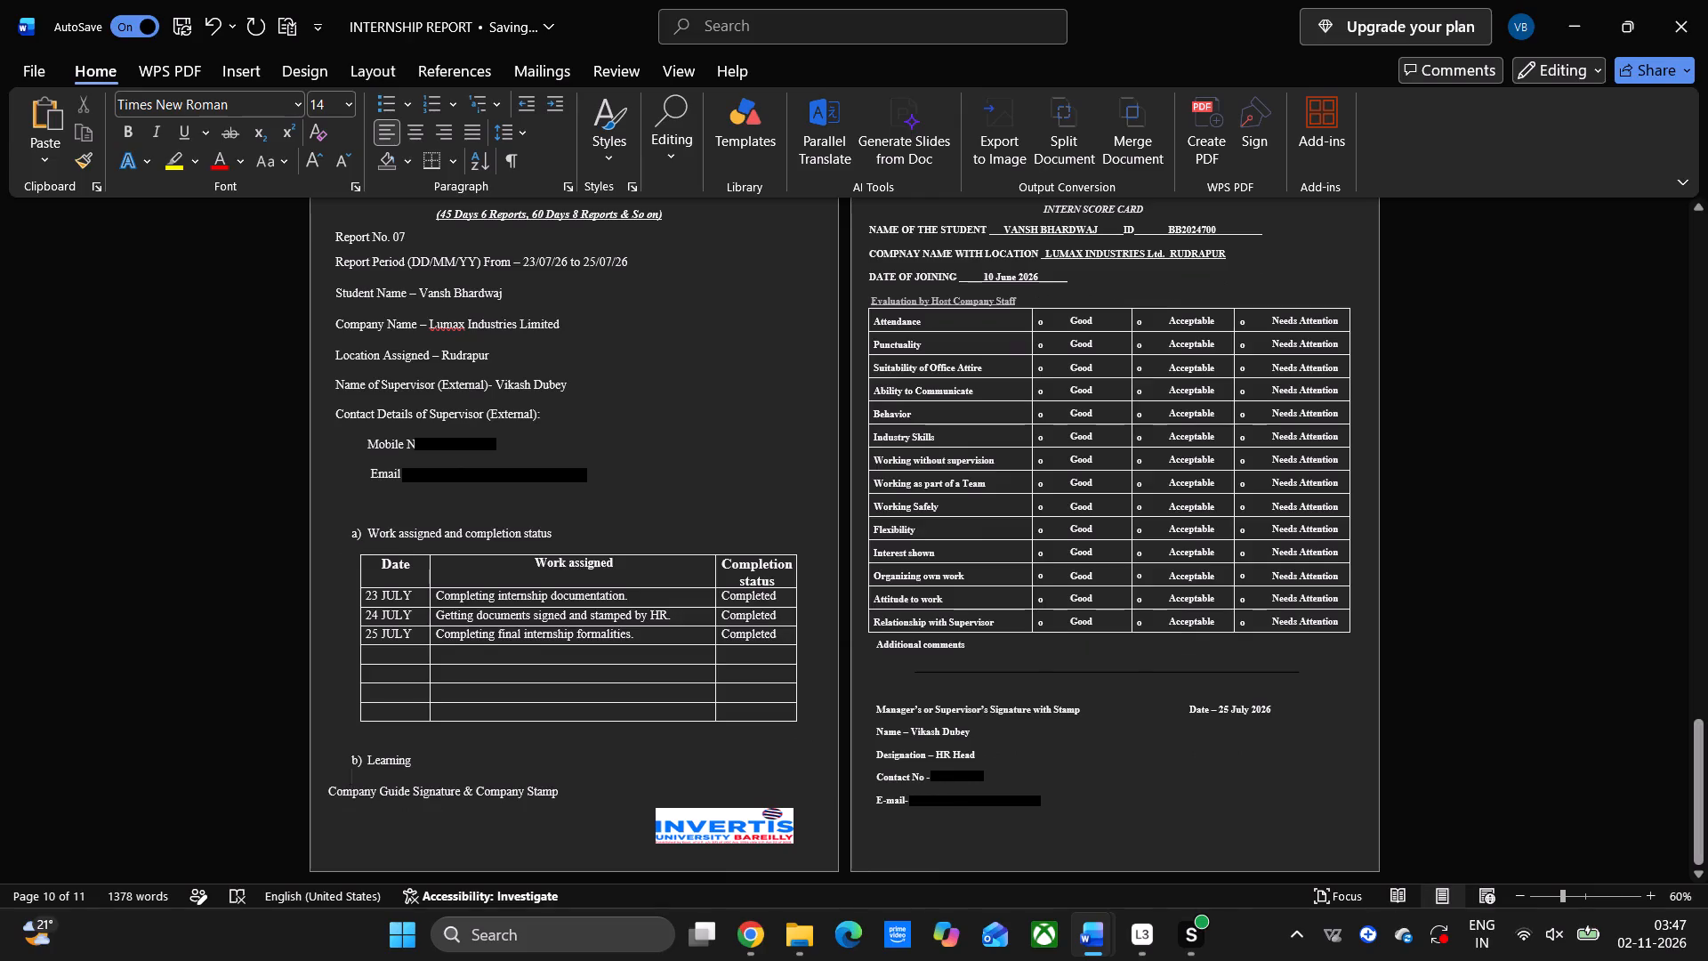
{"action": "key", "text": "BackSpace"}
{"action": "key", "text": "Return"}
{"action": "key", "text": "Return"}
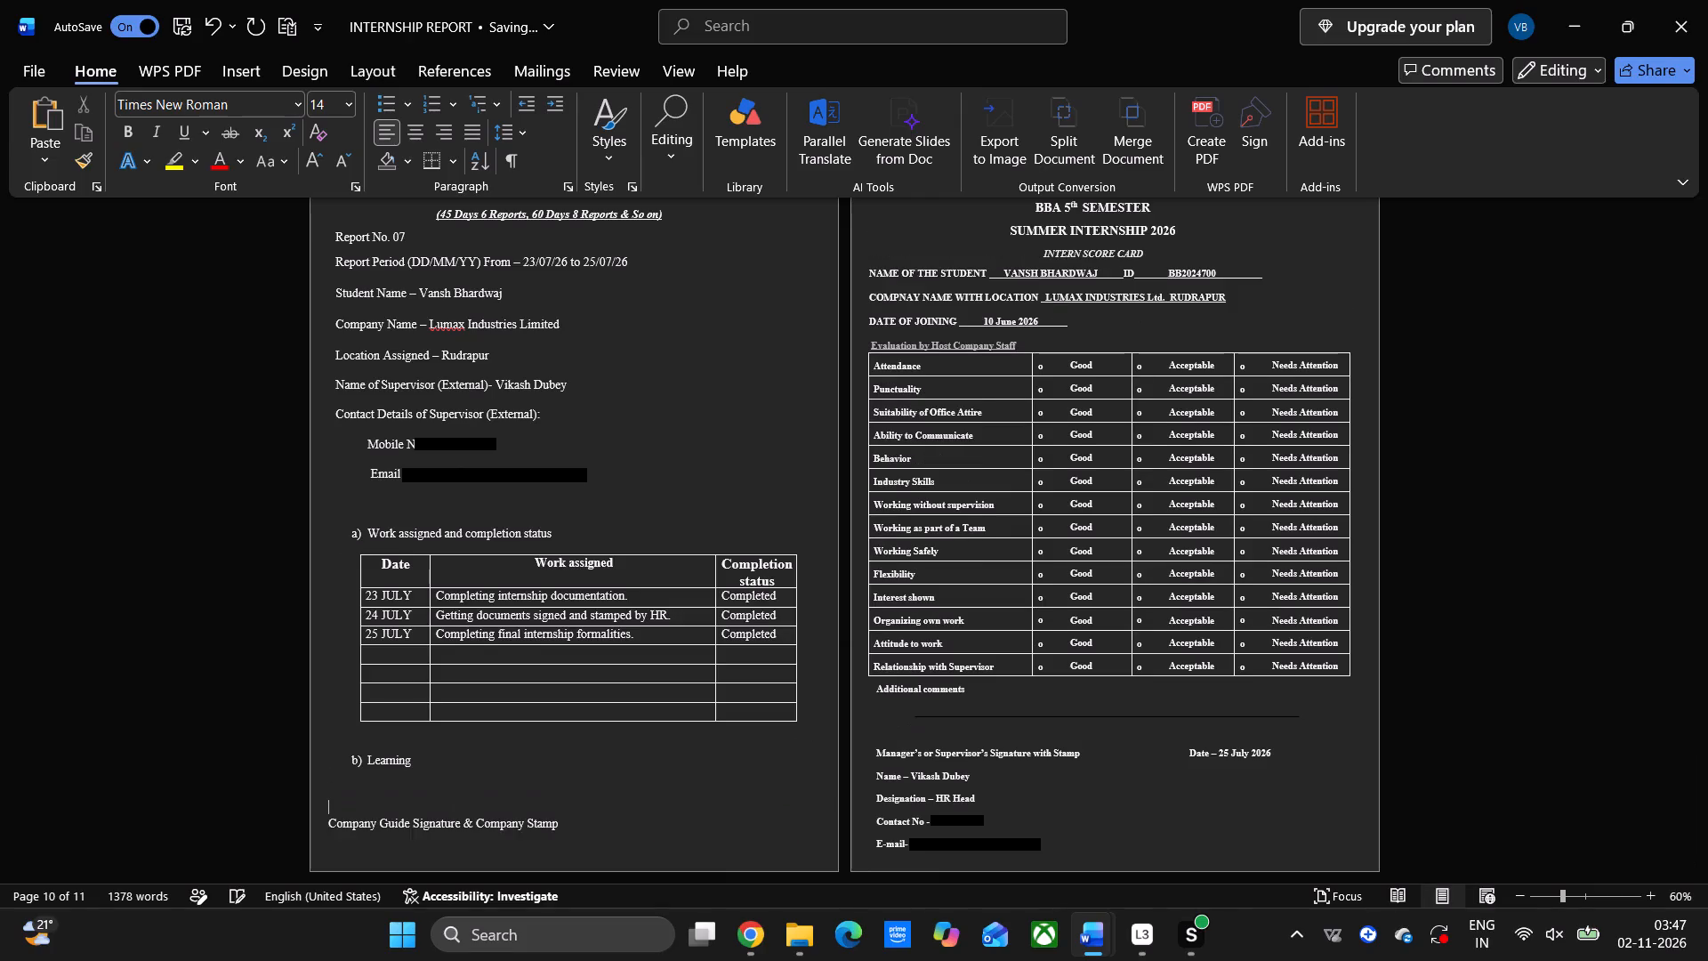
{"action": "key", "text": "Return"}
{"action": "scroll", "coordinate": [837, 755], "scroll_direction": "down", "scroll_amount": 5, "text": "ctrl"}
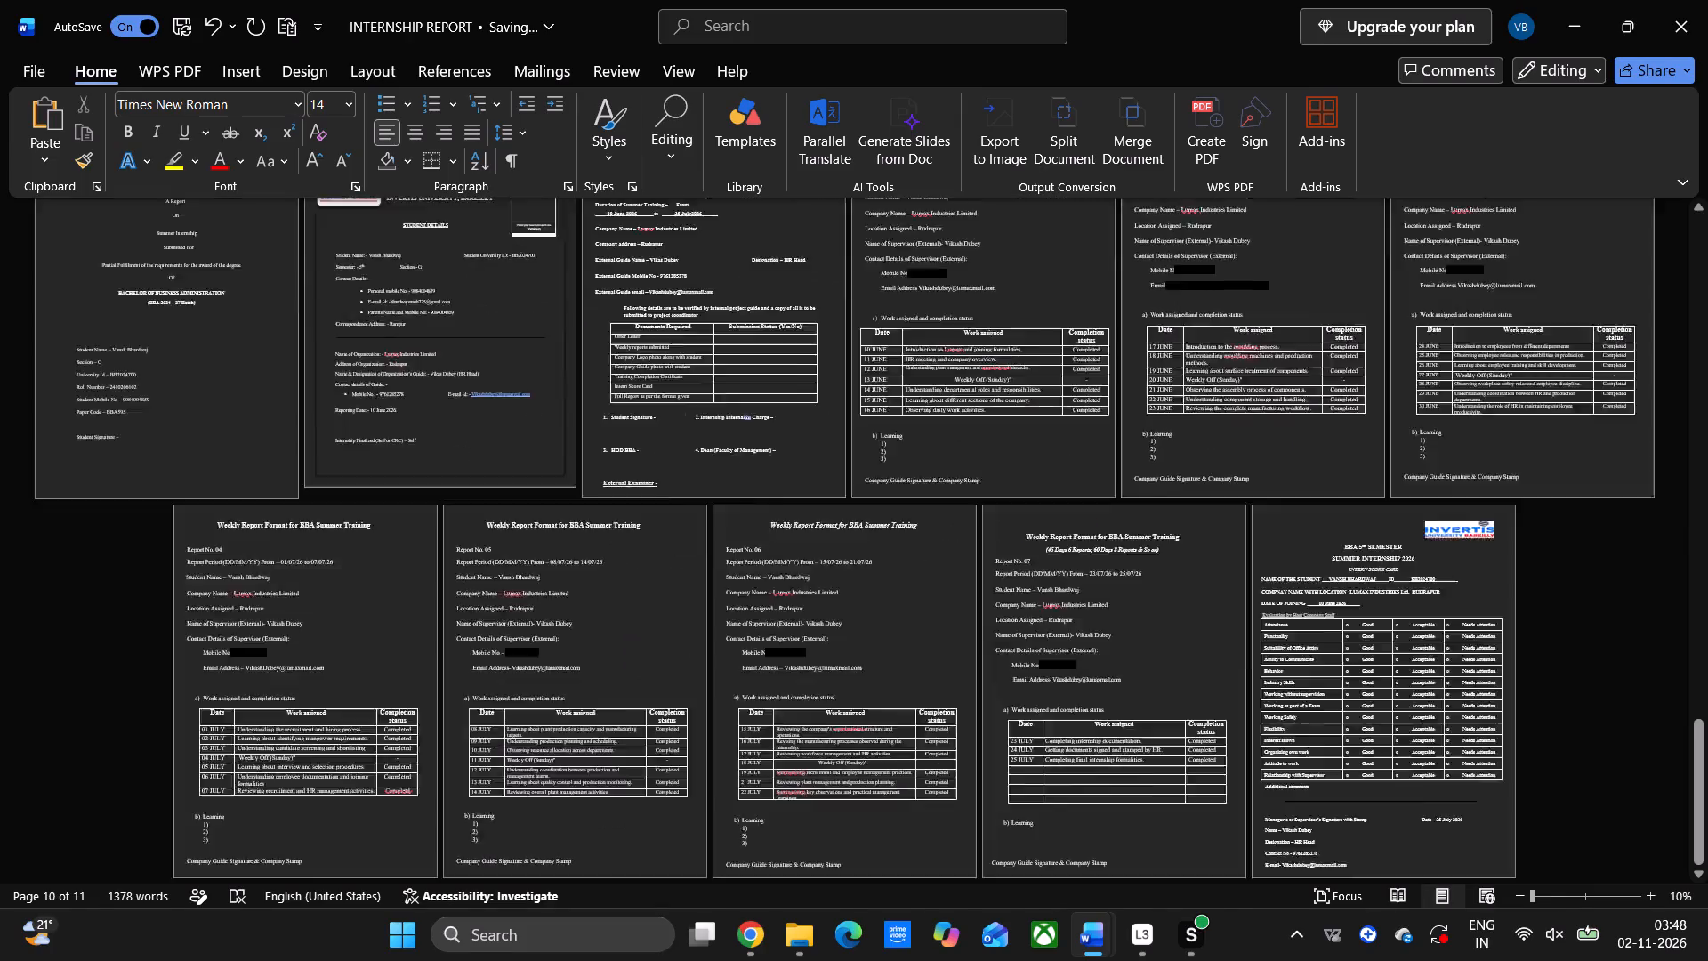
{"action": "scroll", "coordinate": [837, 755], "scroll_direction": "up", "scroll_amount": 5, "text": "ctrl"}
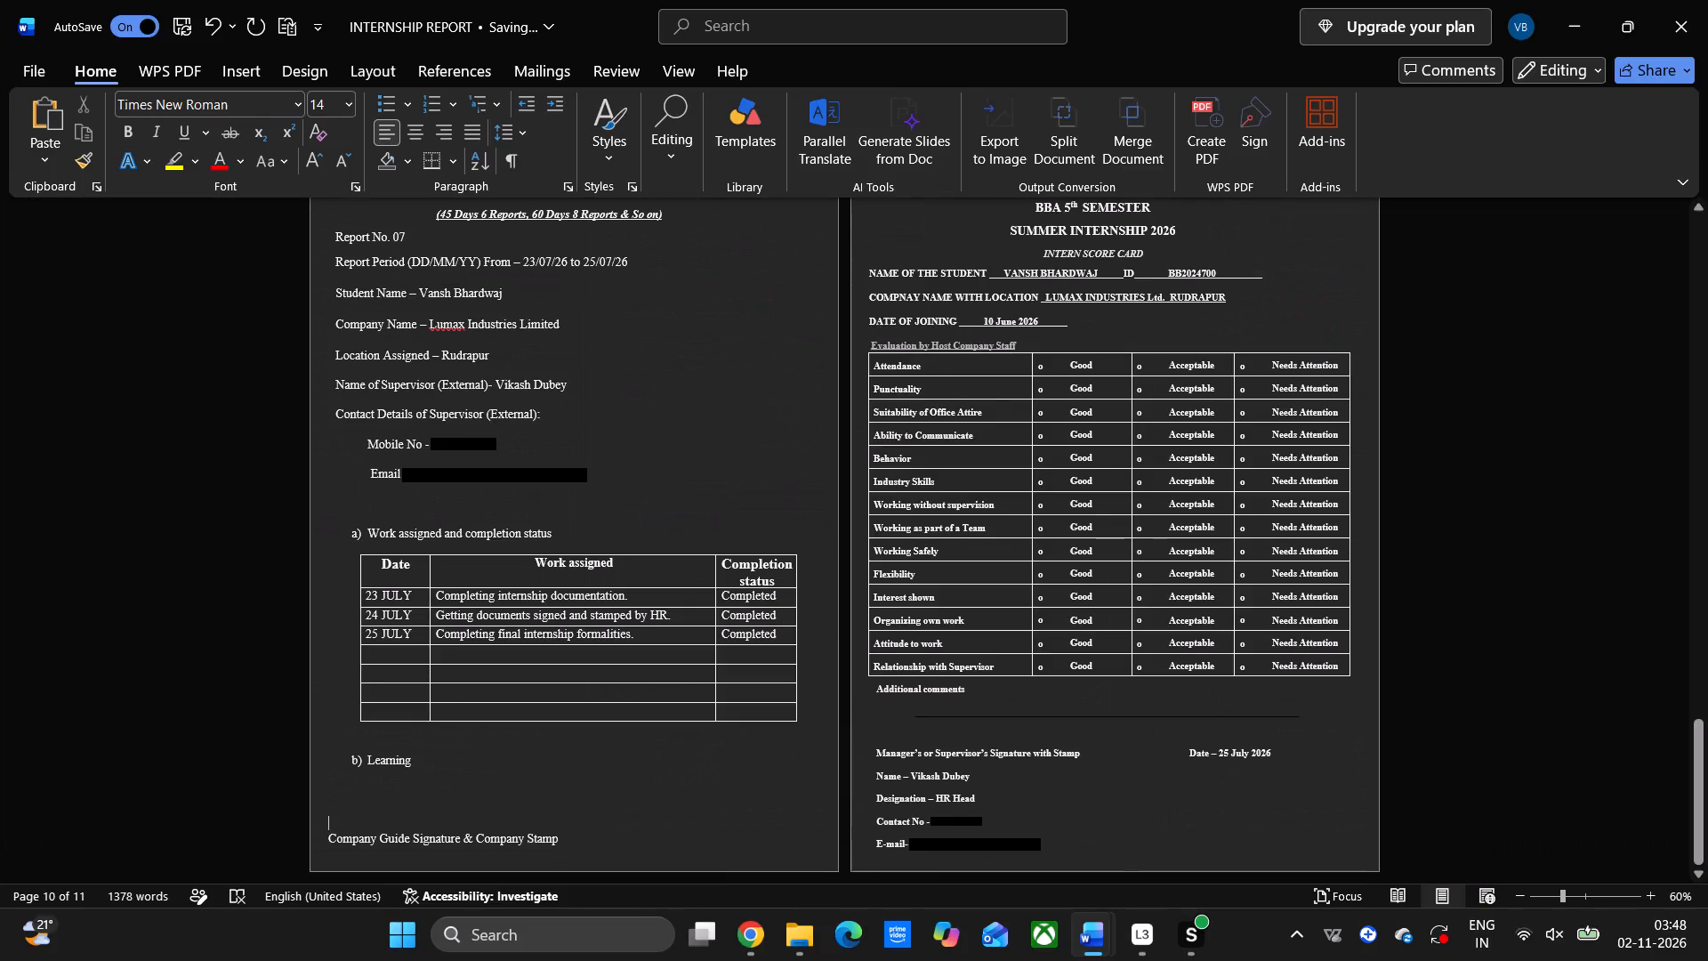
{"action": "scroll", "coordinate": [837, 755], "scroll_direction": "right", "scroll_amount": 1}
Indent the first blank line below the Learning heading in Report No. 07 by one tab stop.
{"action": "key", "text": "Up"}
{"action": "key", "text": "Up"}
{"action": "key", "text": "Up"}
{"action": "key", "text": "Right"}
{"action": "key", "text": "Up"}
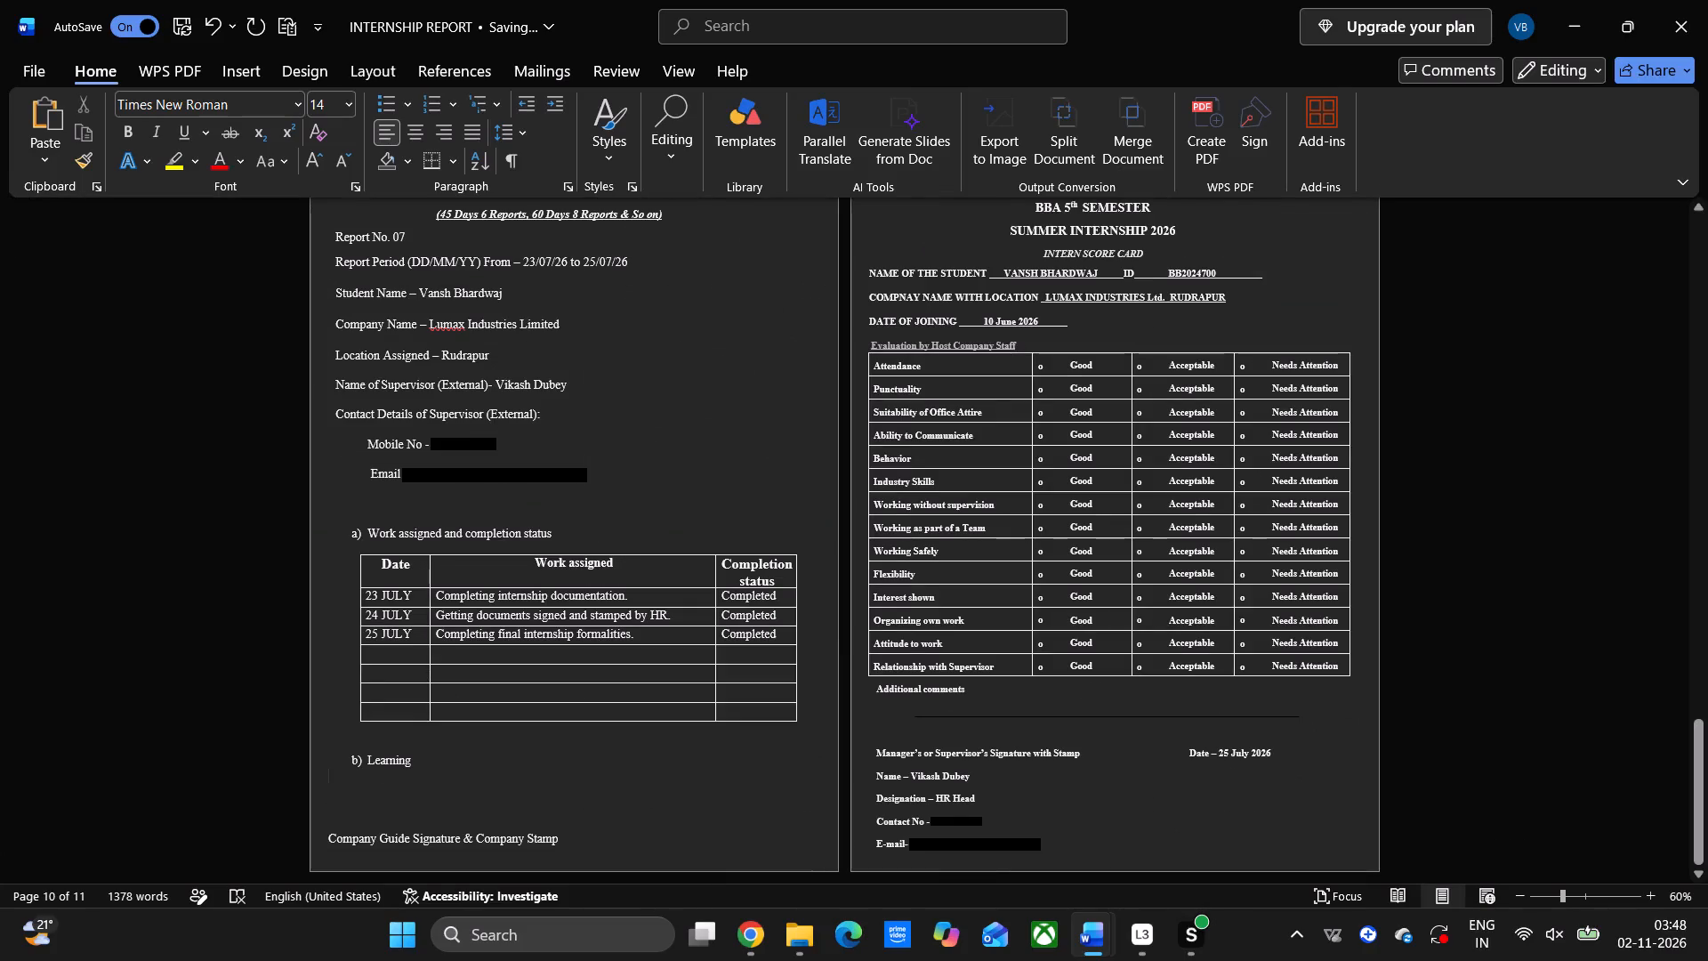
{"action": "key", "text": "Tab"}
{"action": "left_click", "coordinate": [750, 948]}
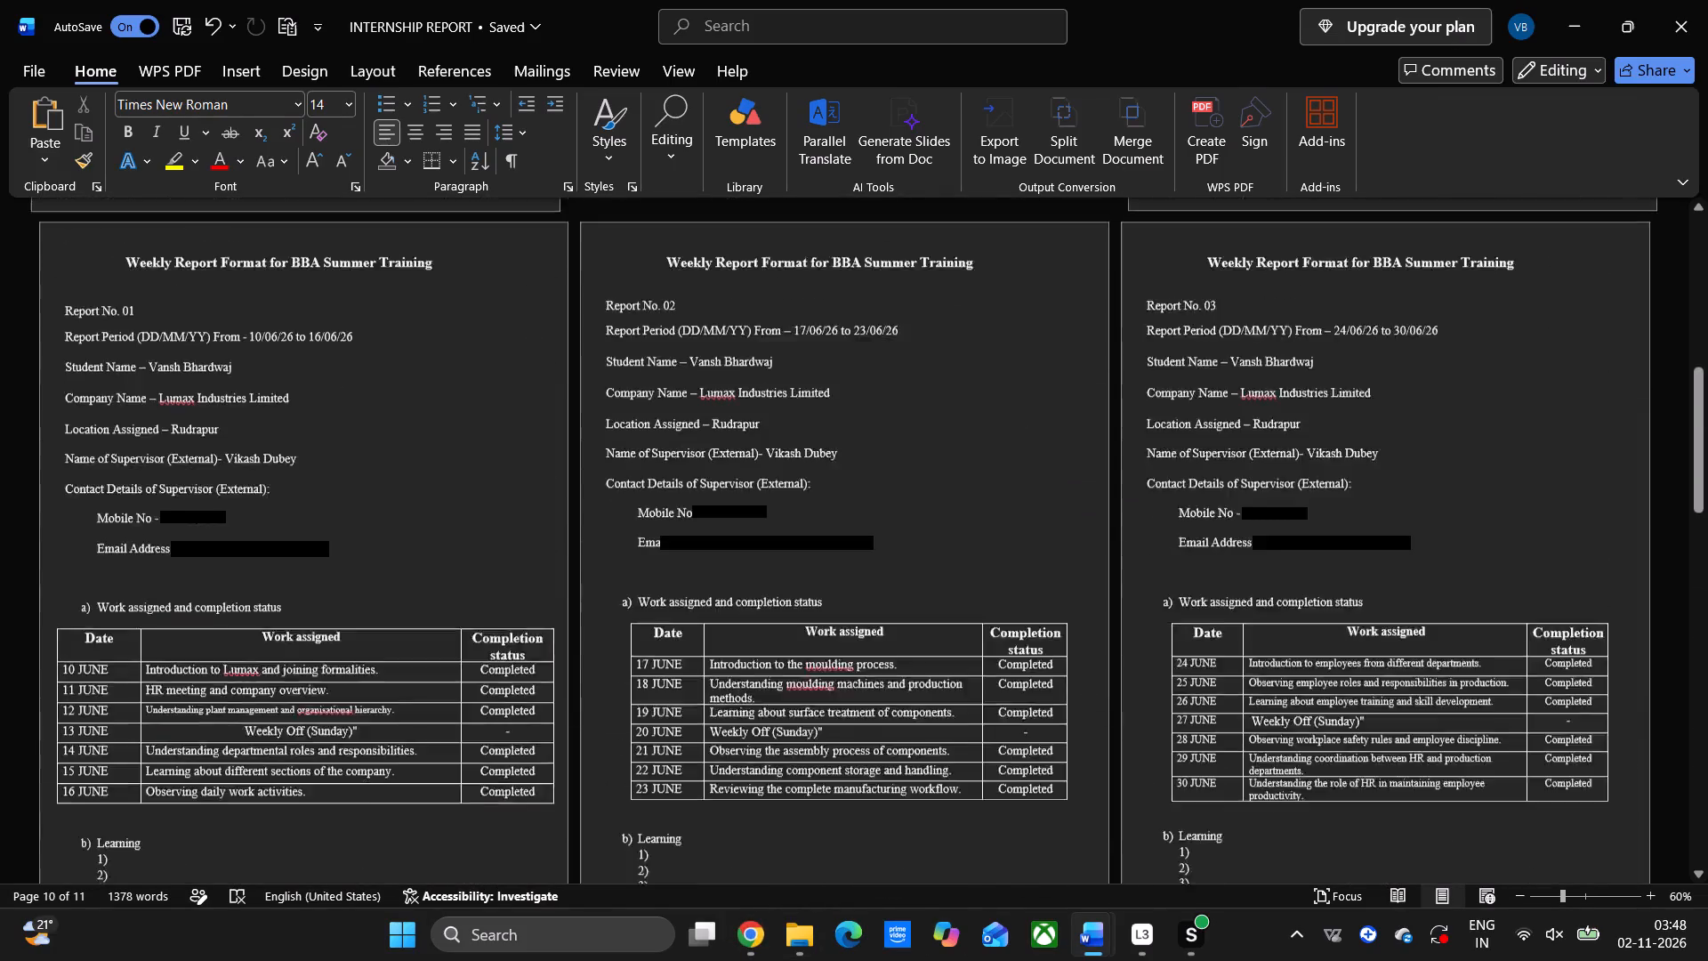
{"action": "scroll", "coordinate": [479, 756], "scroll_direction": "down", "scroll_amount": 3}
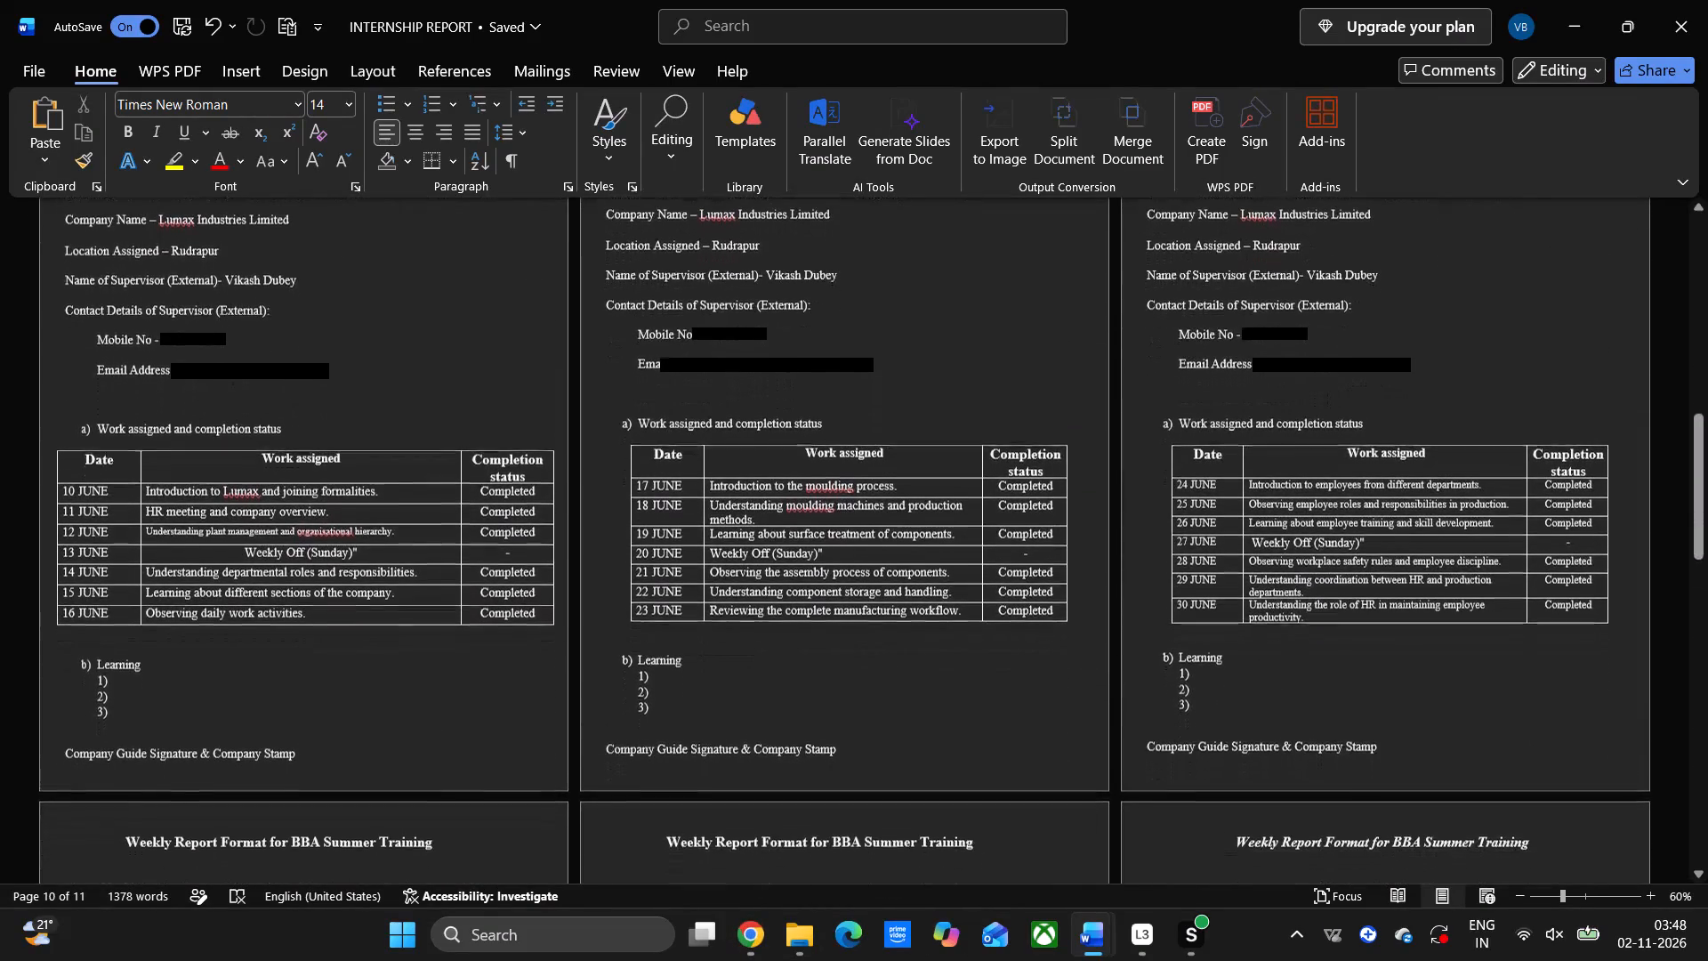
{"action": "scroll", "coordinate": [479, 756], "scroll_direction": "up", "scroll_amount": 2}
{"action": "scroll", "coordinate": [479, 756], "scroll_direction": "right", "scroll_amount": 1}
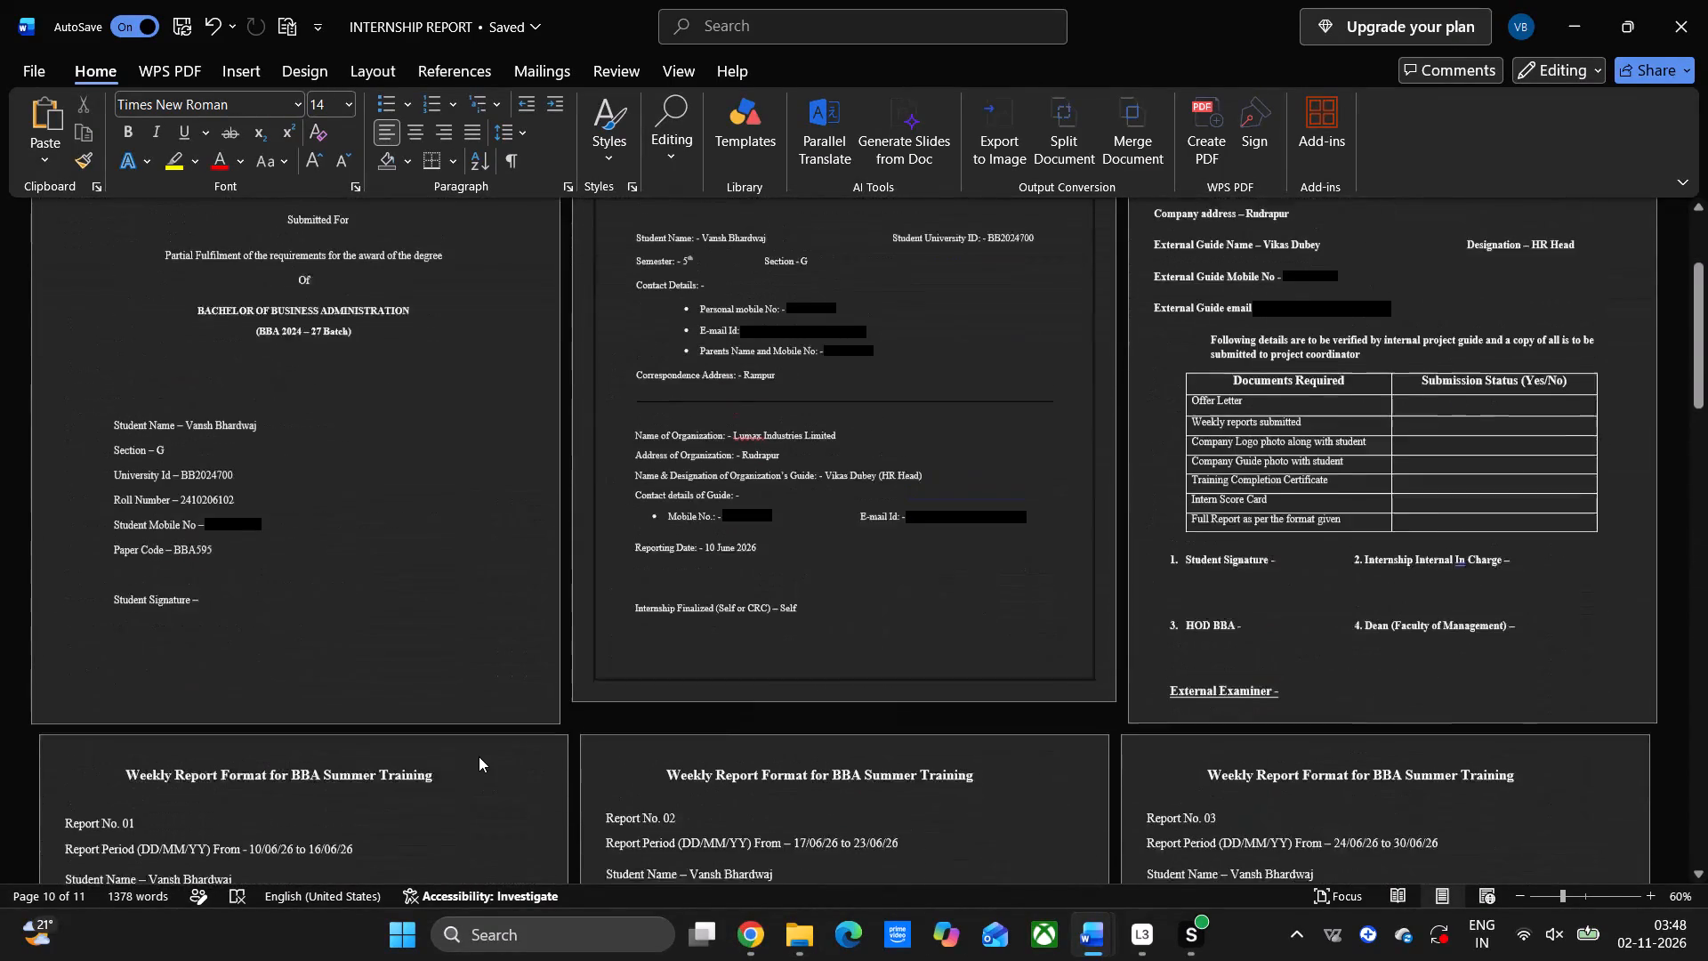
{"action": "scroll", "coordinate": [479, 756], "scroll_direction": "right", "scroll_amount": 1}
{"action": "scroll", "coordinate": [479, 756], "scroll_direction": "down", "scroll_amount": 2}
{"action": "scroll", "coordinate": [479, 756], "scroll_direction": "up", "scroll_amount": 4}
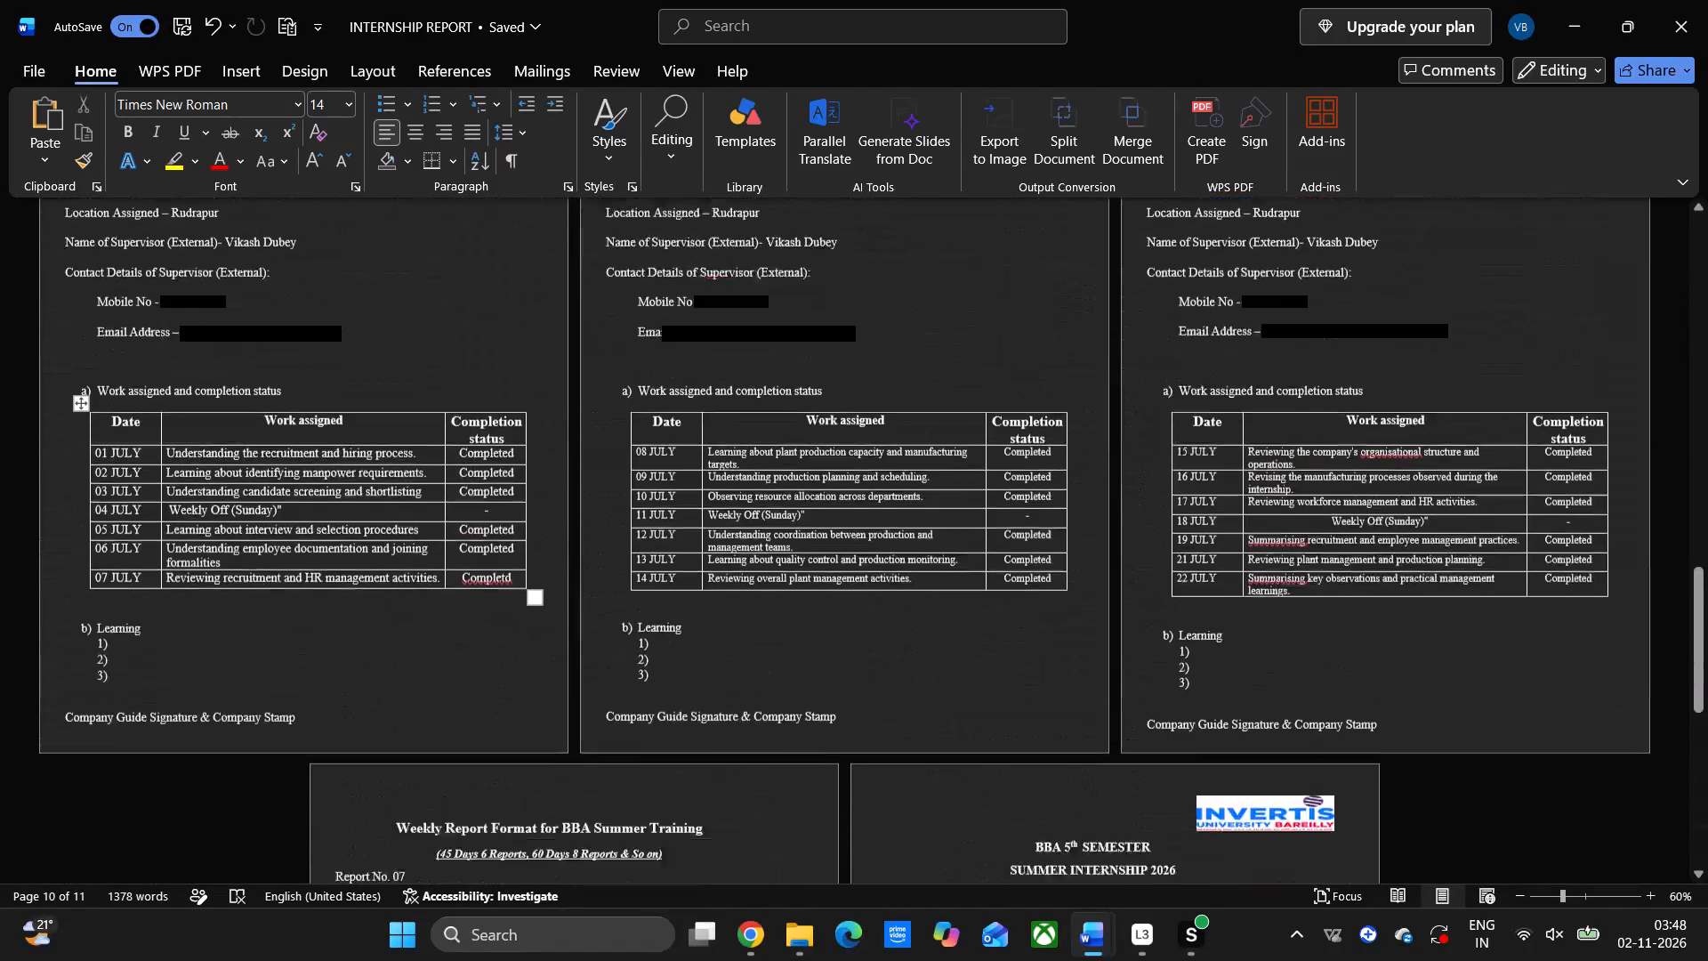
{"action": "left_click_drag", "start_coordinate": [95, 736], "coordinate": [95, 737]}
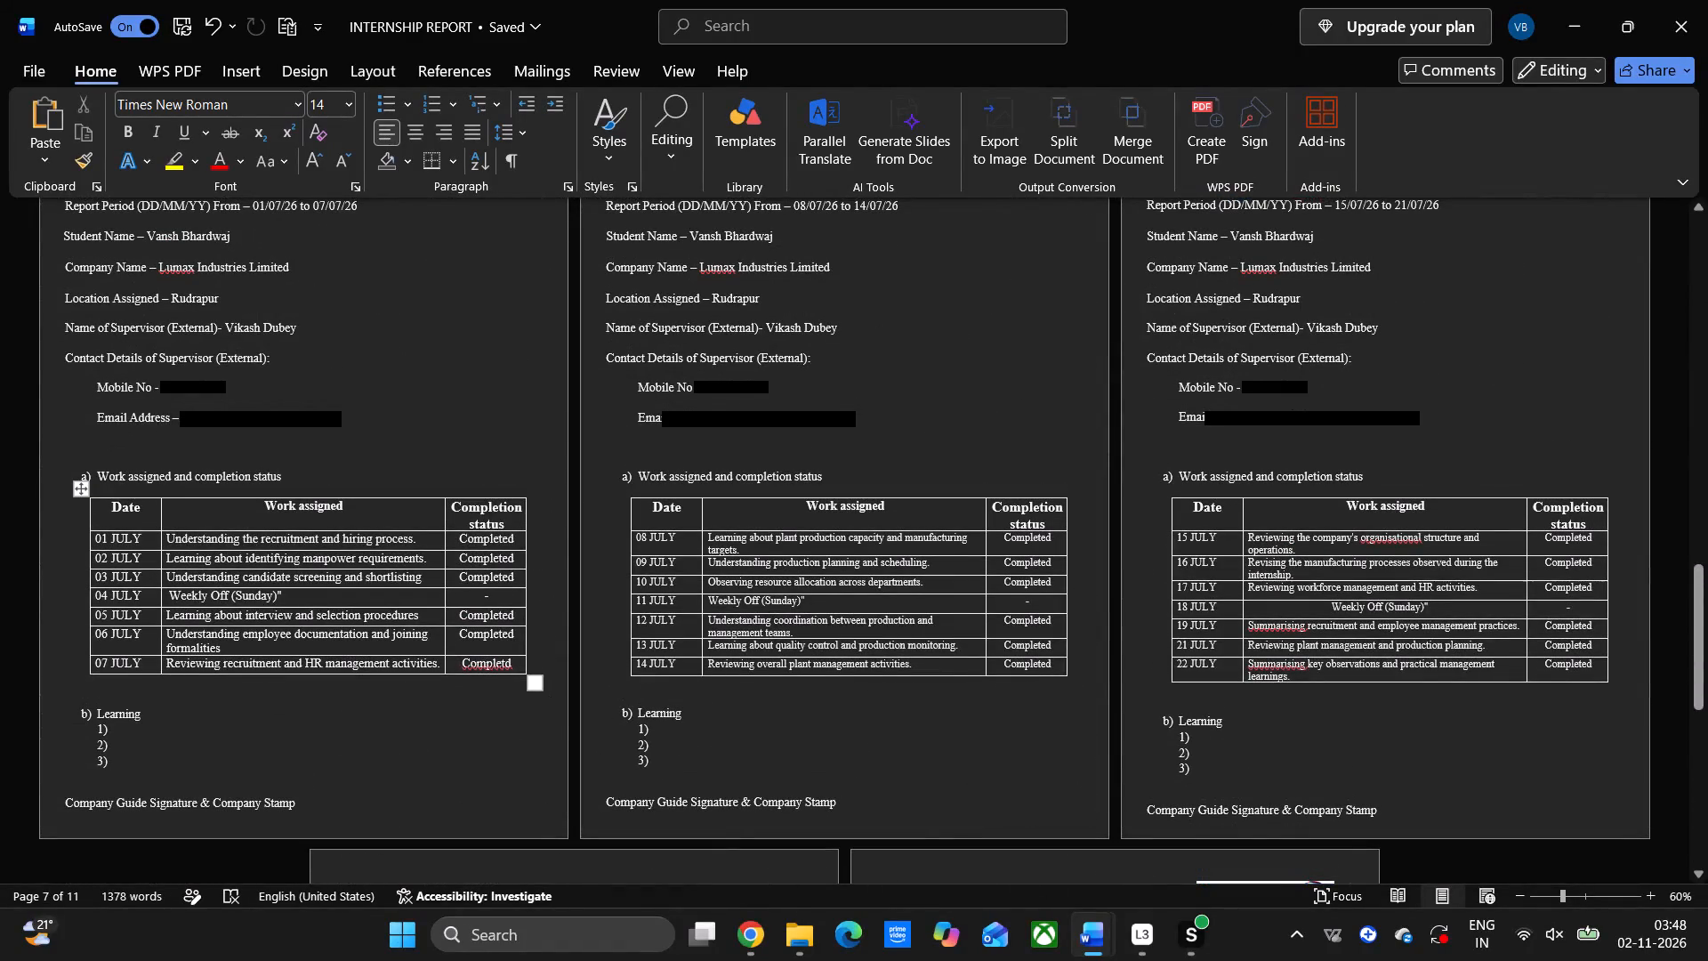
{"action": "left_click_drag", "start_coordinate": [95, 737], "coordinate": [149, 771]}
{"action": "key", "text": "BackSpace"}
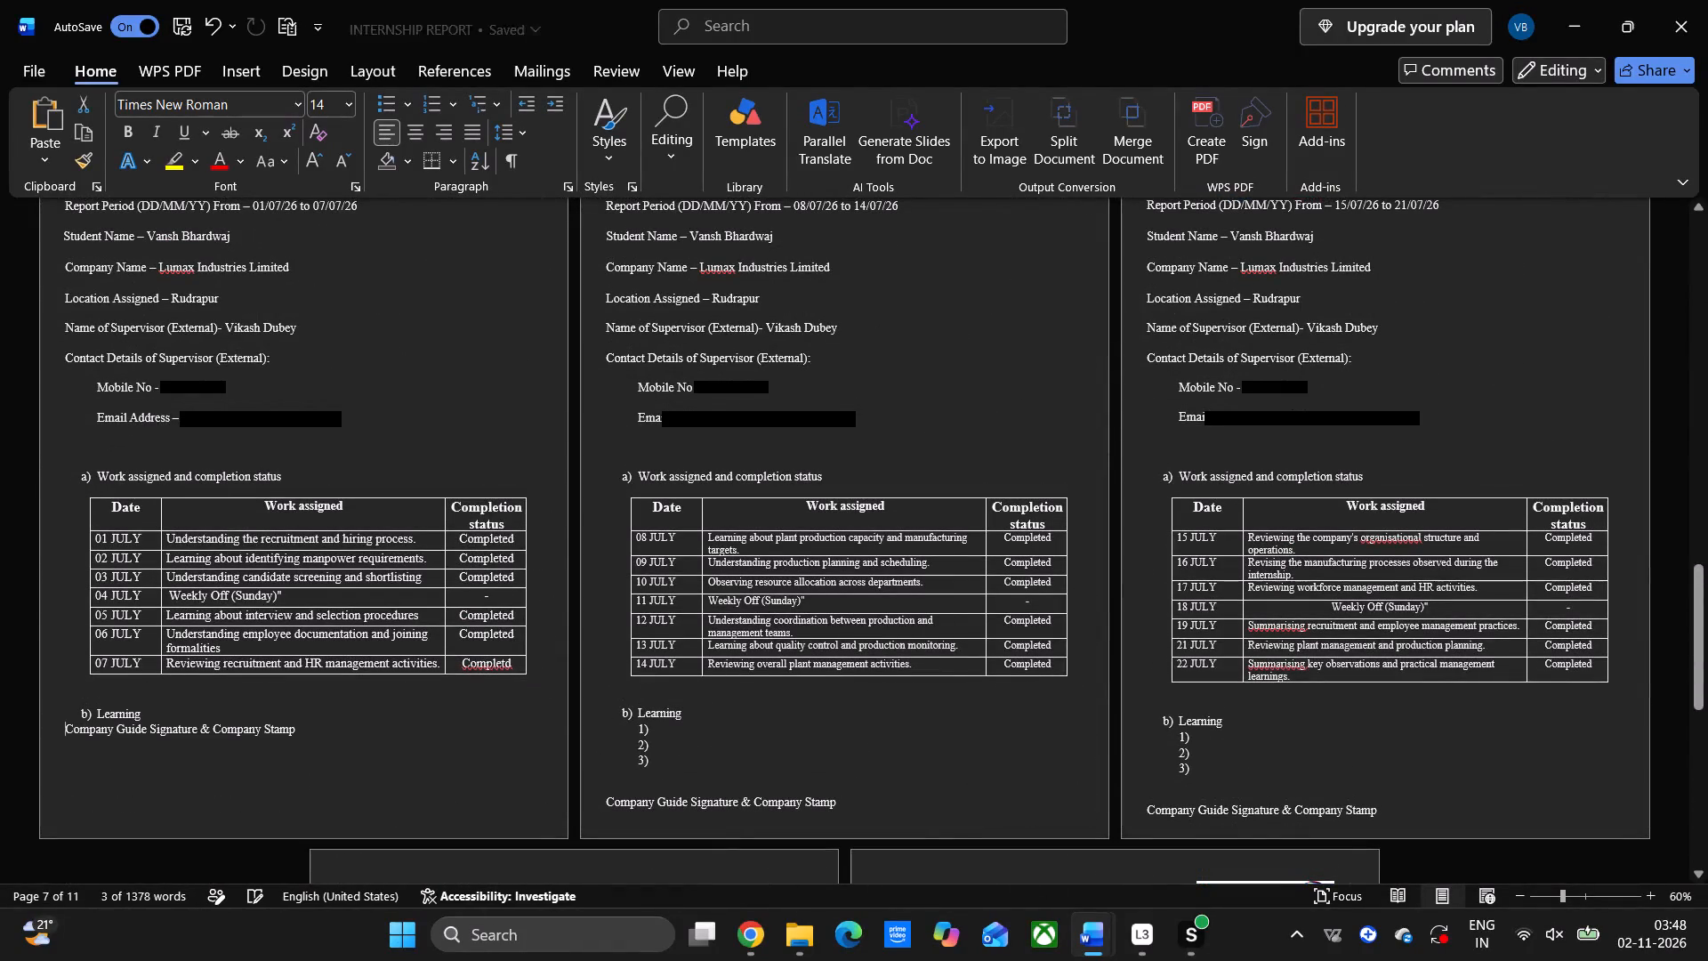
Paste the copied Week 1 learnings on a new line below the Learning heading in the 01/07/26 to 07/07/26 report.
{"action": "left_click", "coordinate": [189, 712]}
{"action": "key", "text": "Return"}
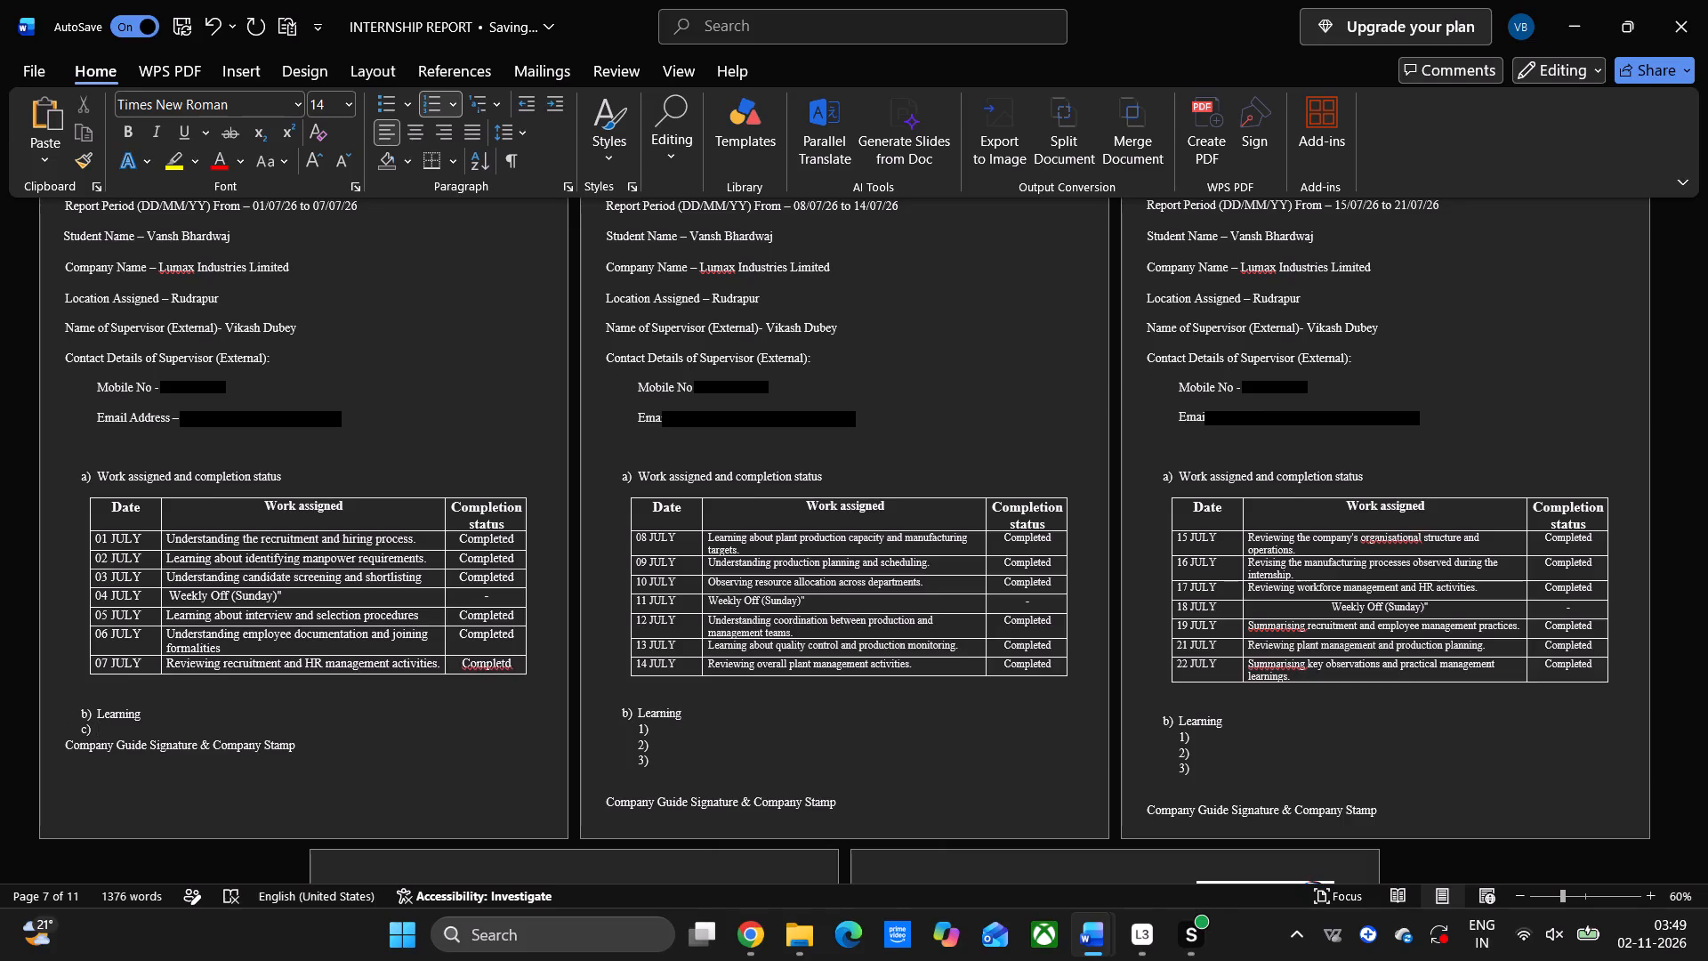
{"action": "key", "text": "BackSpace"}
{"action": "key", "text": "ctrl+v"}
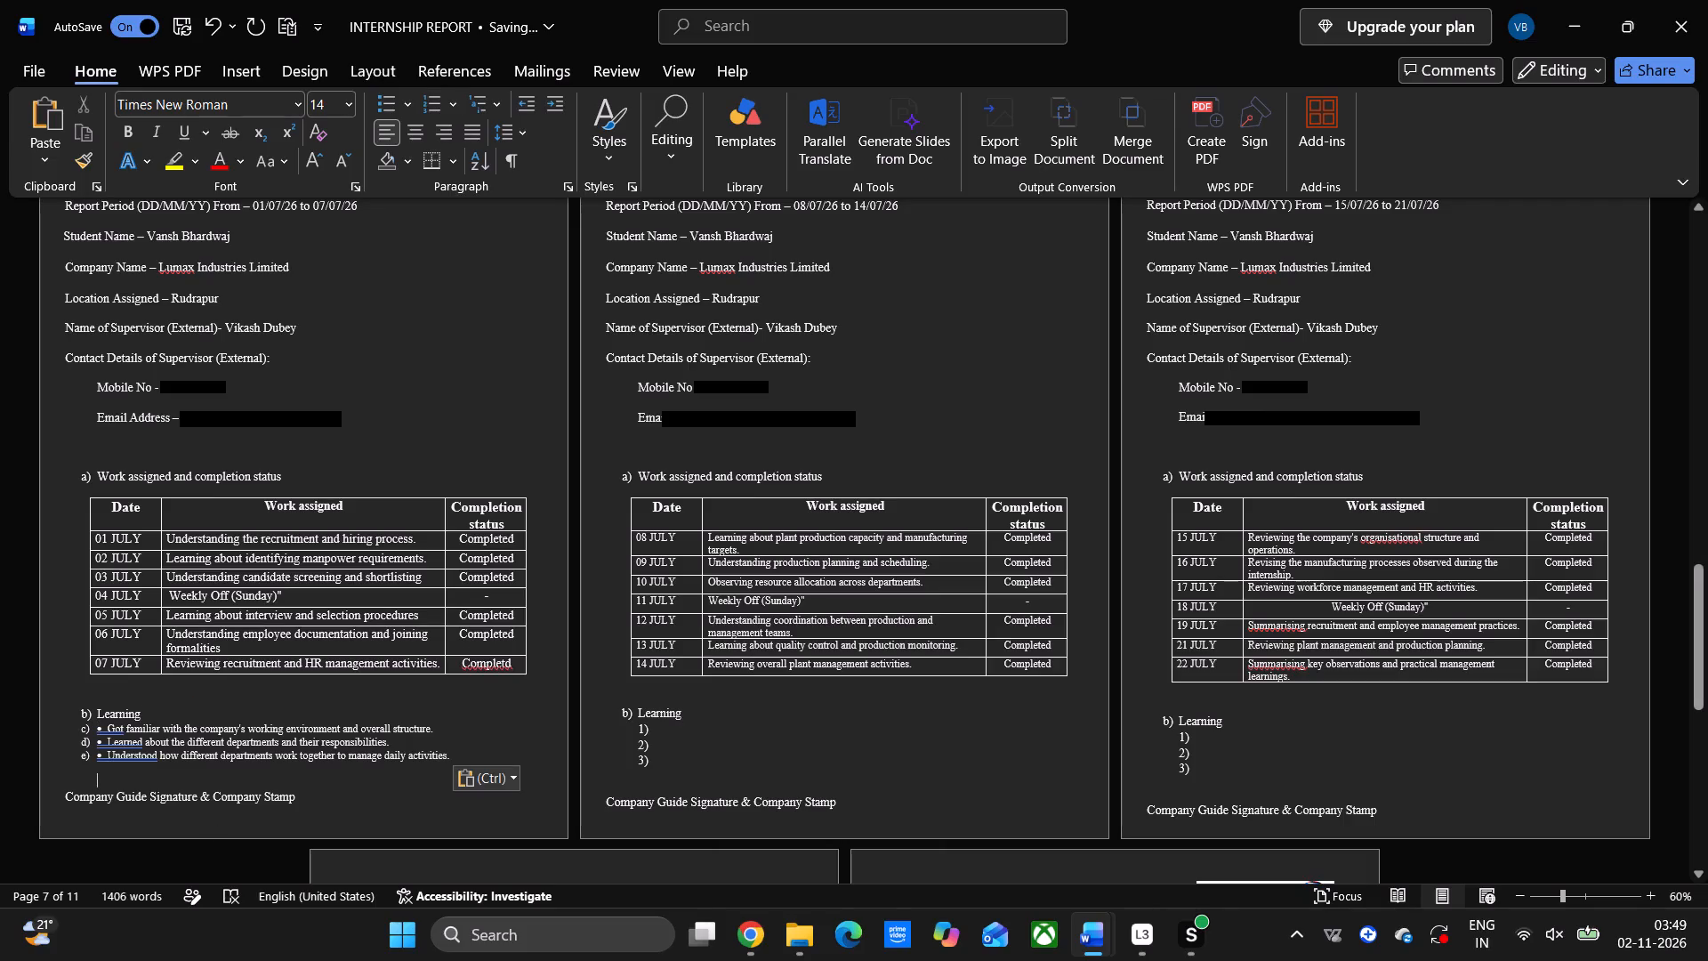
Remove the c), d) and e) lettering from the three pasted learnings, keeping their bullets aligned at the same indent.
{"action": "left_click", "coordinate": [84, 736]}
{"action": "key", "text": "BackSpace"}
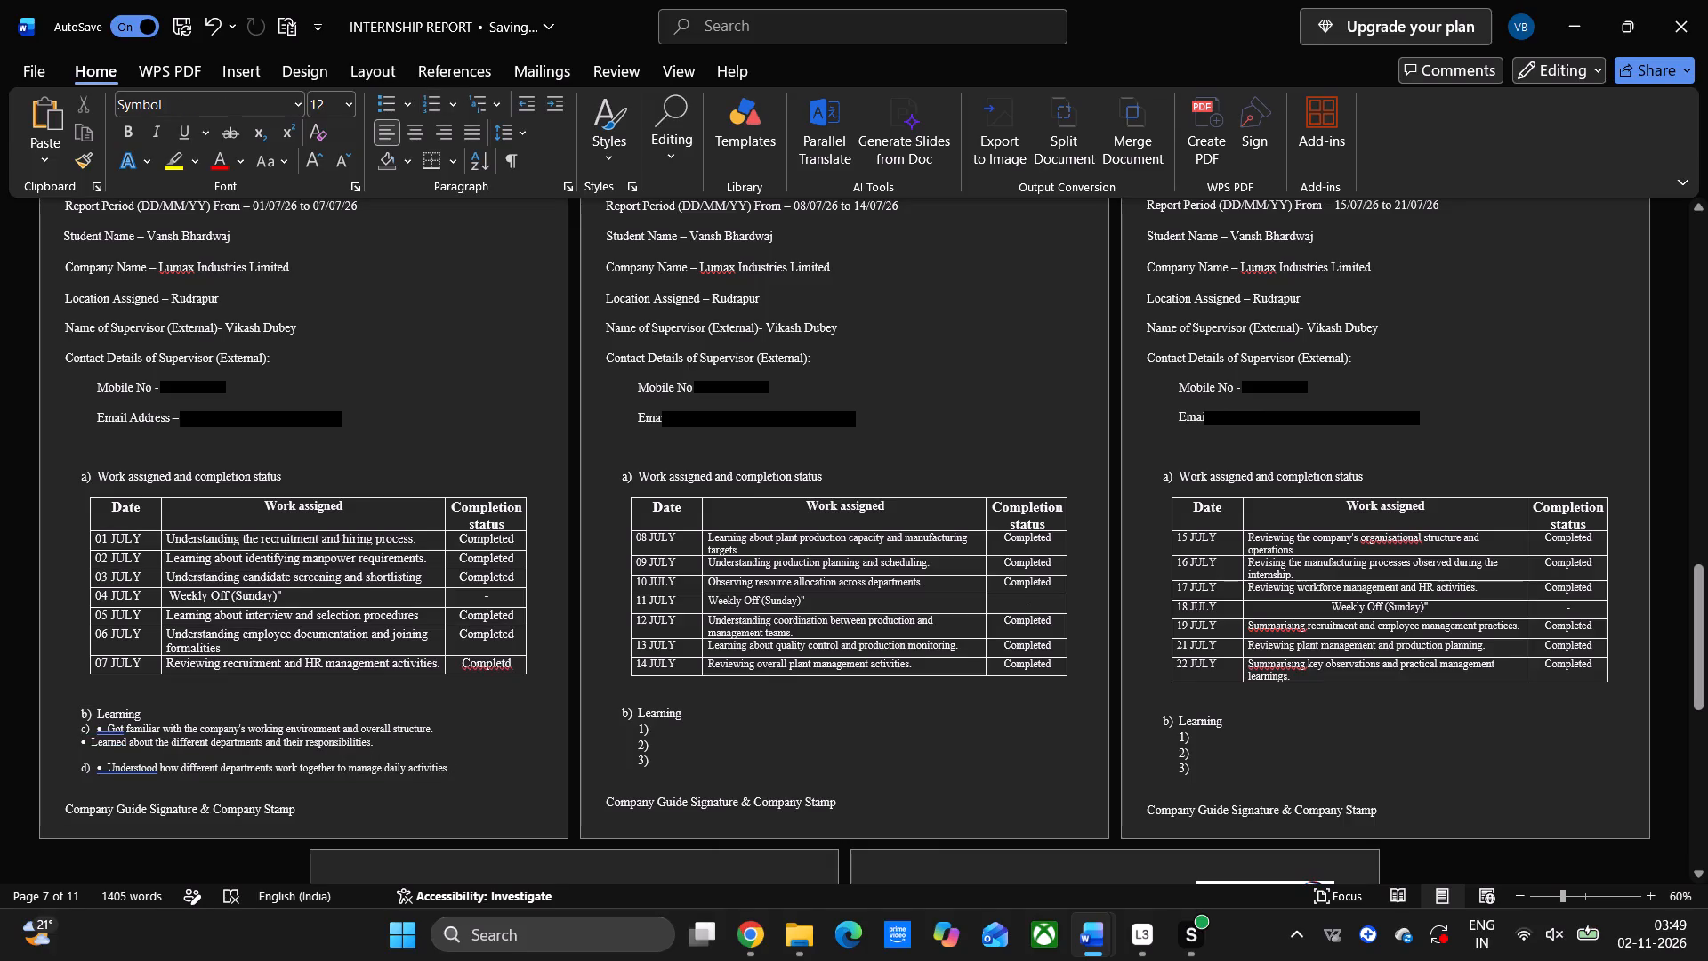
{"action": "left_click", "coordinate": [97, 780]}
{"action": "key", "text": "BackSpace"}
{"action": "key", "text": "BackSpace"}
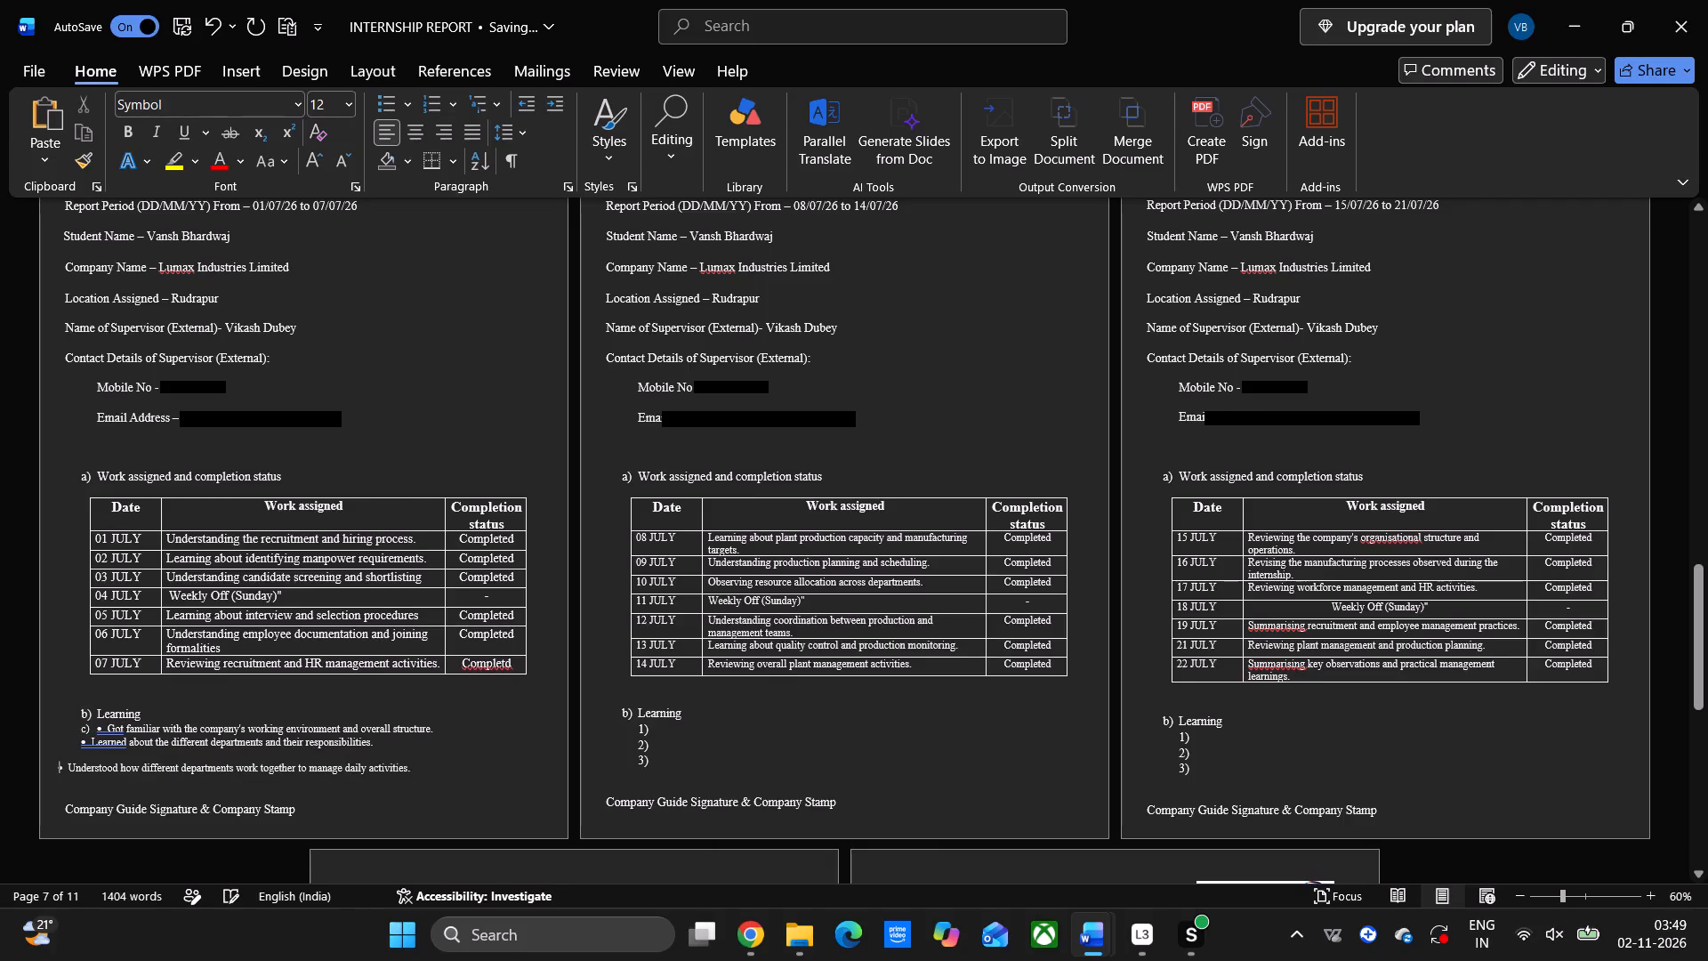
{"action": "key", "text": "Tab"}
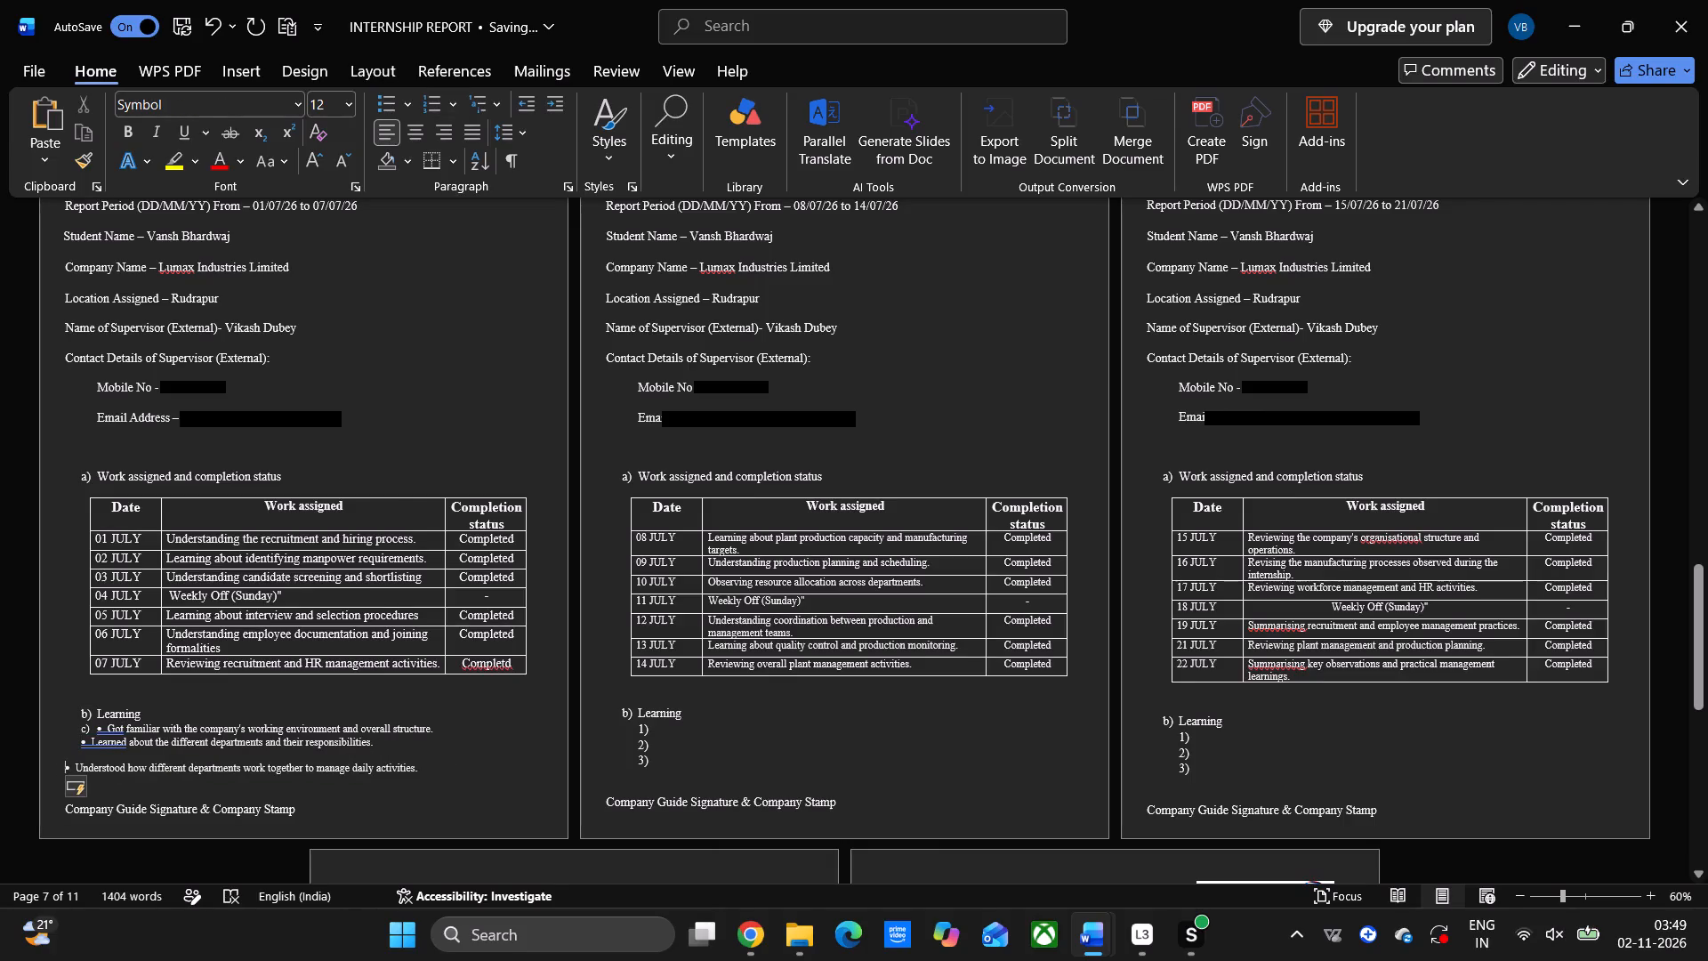
{"action": "key", "text": "Tab"}
{"action": "left_click", "coordinate": [90, 735]}
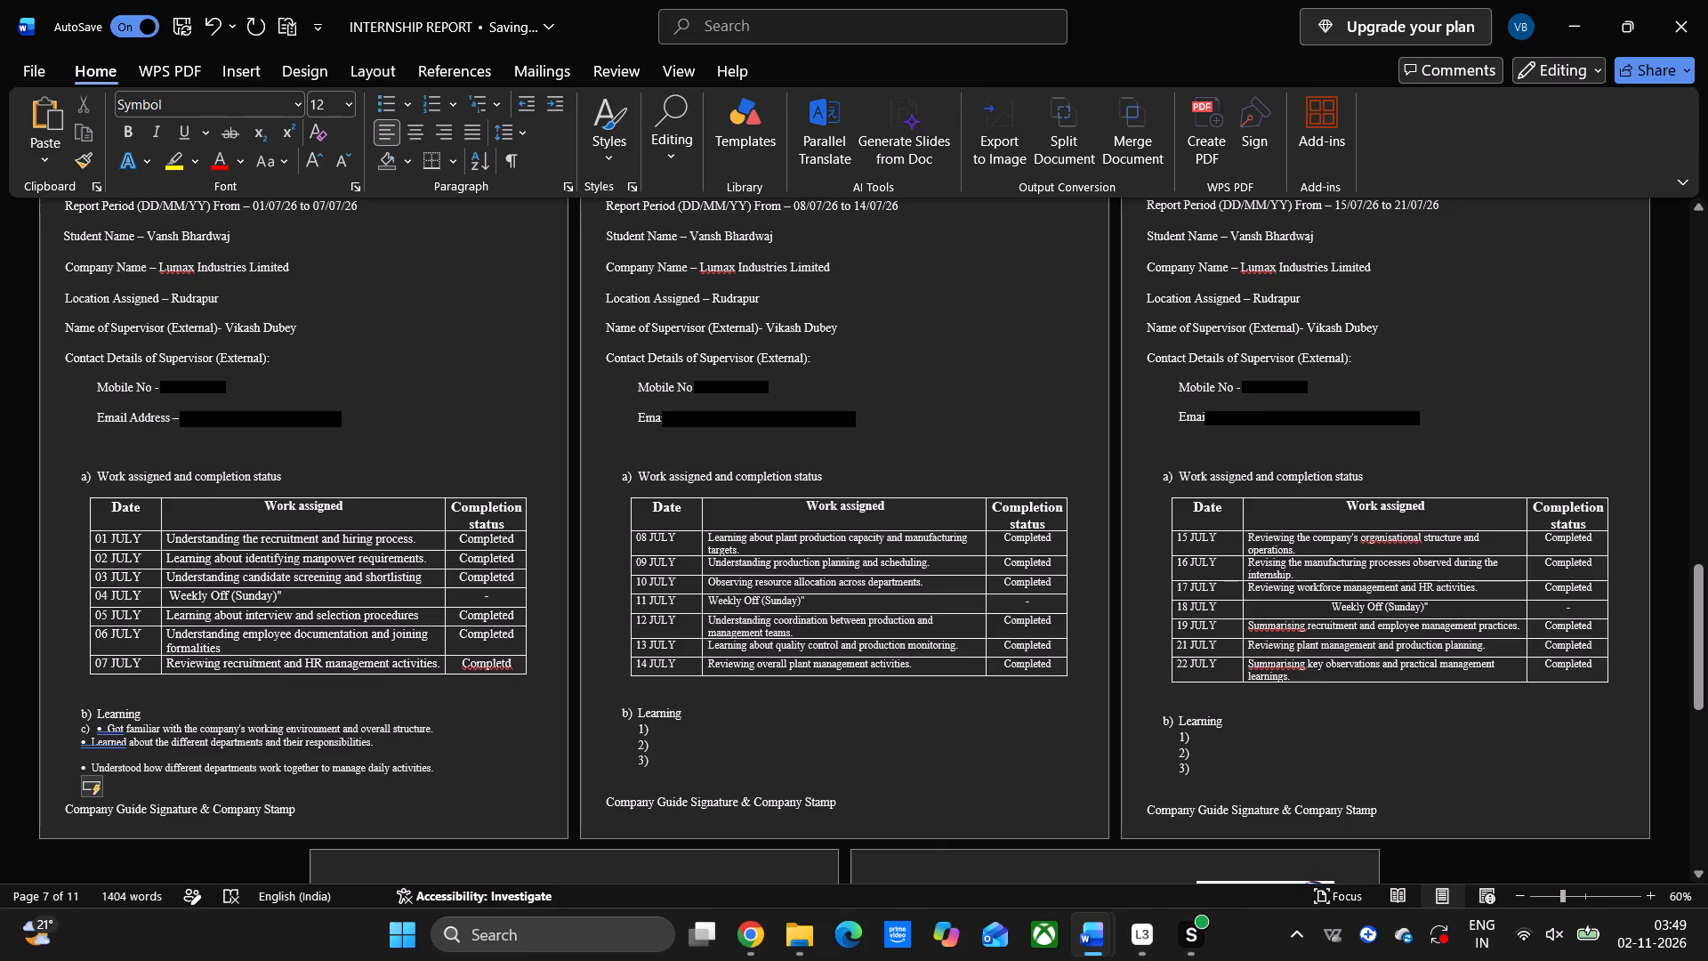
{"action": "key", "text": "BackSpace"}
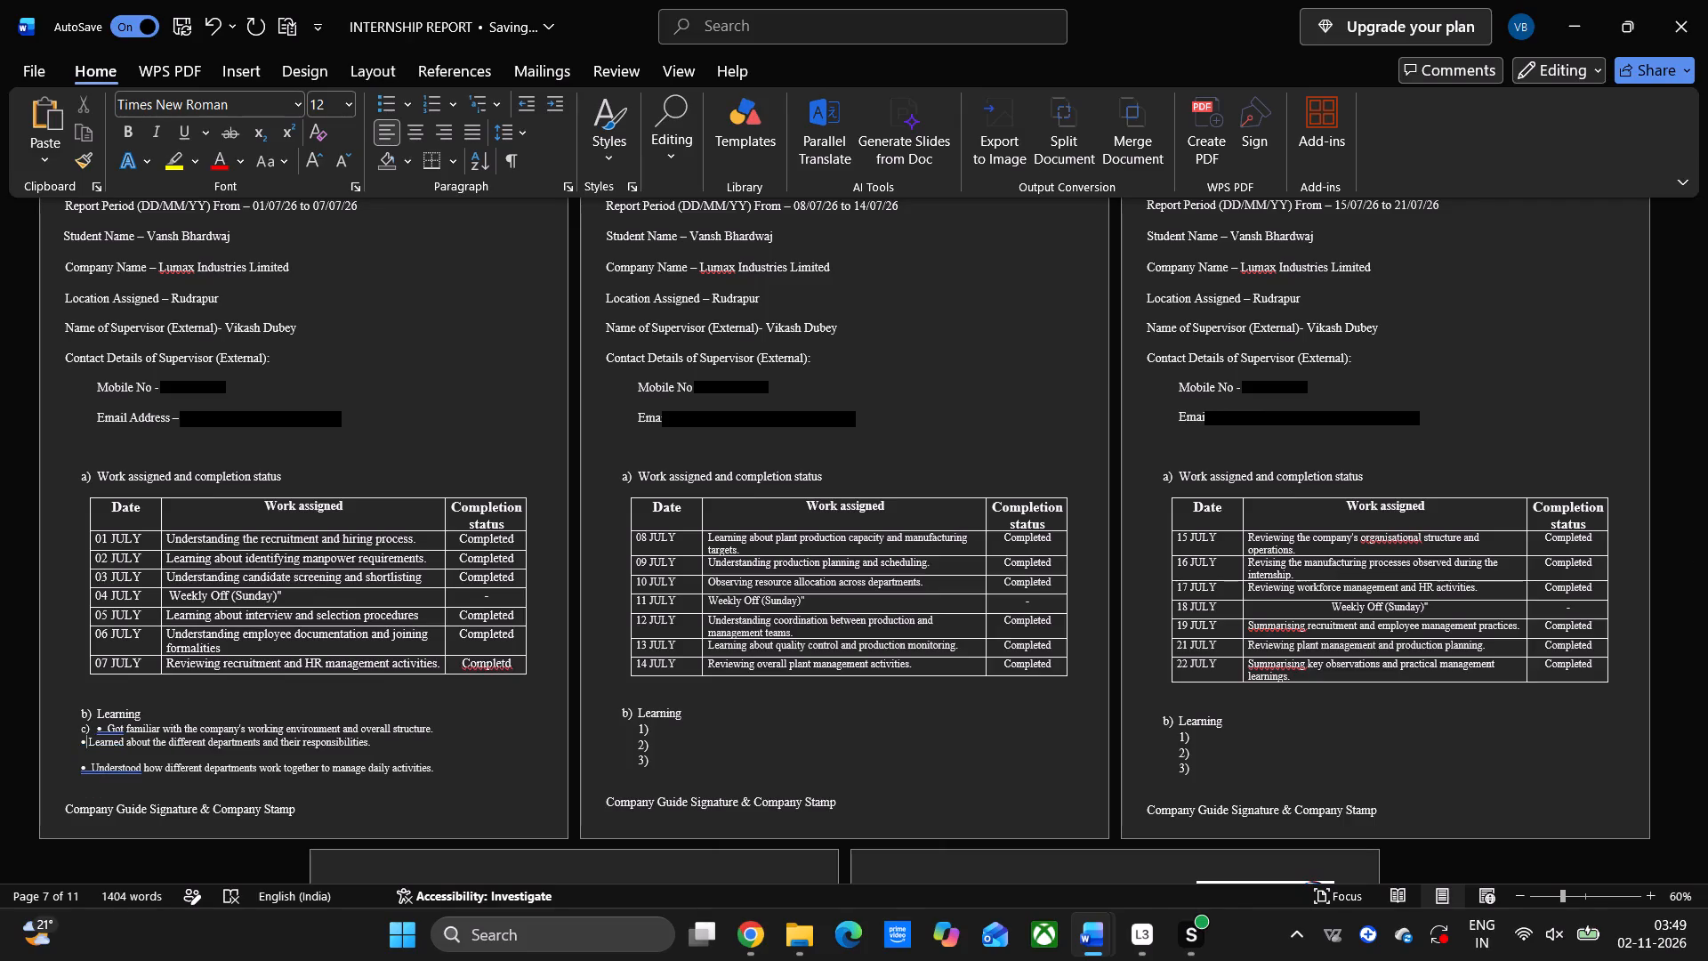
{"action": "key", "text": "ctrl+z"}
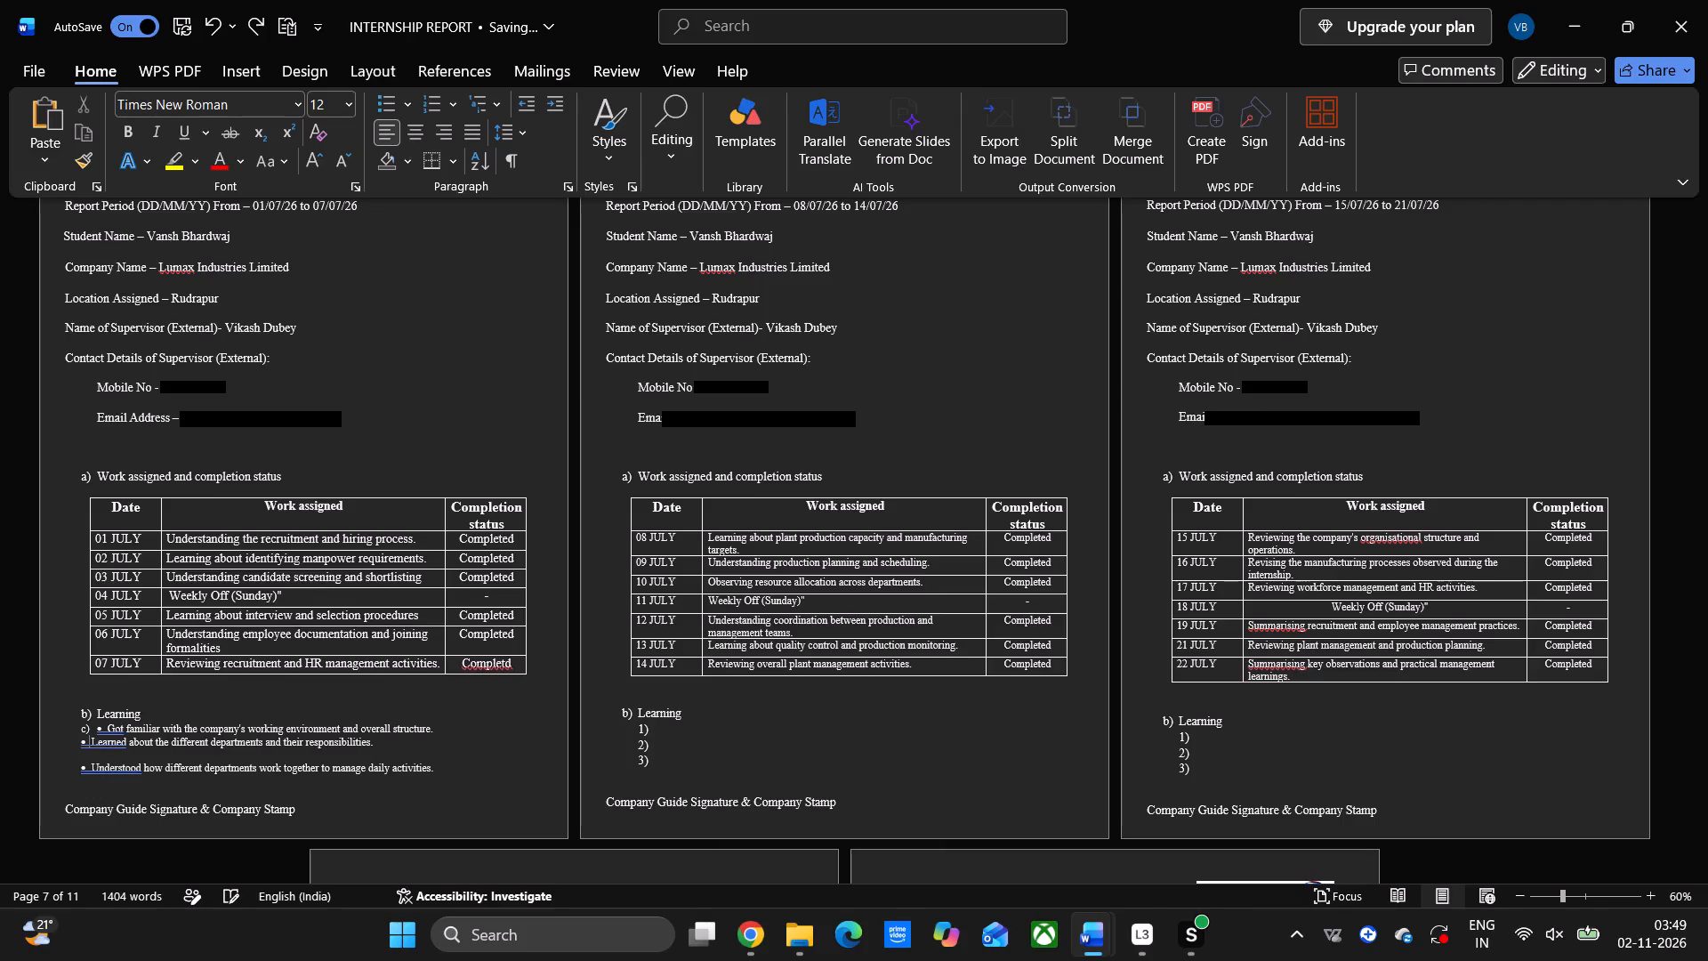
{"action": "left_click", "coordinate": [96, 728]}
{"action": "key", "text": "BackSpace"}
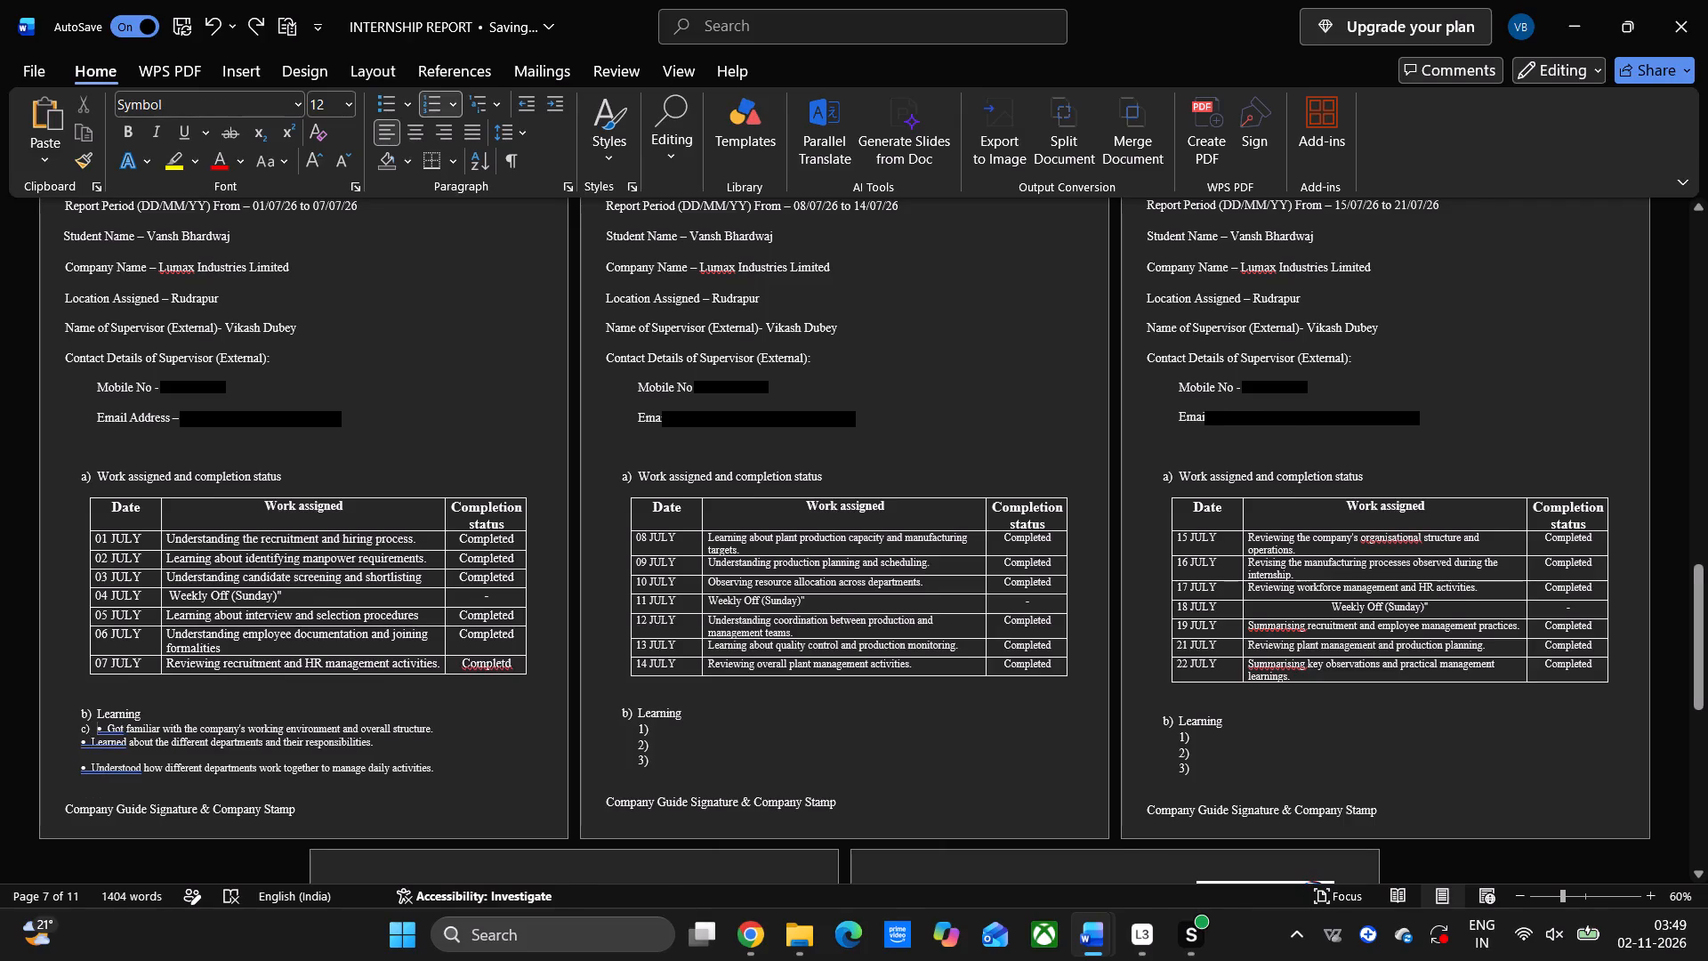
{"action": "key", "text": "BackSpace"}
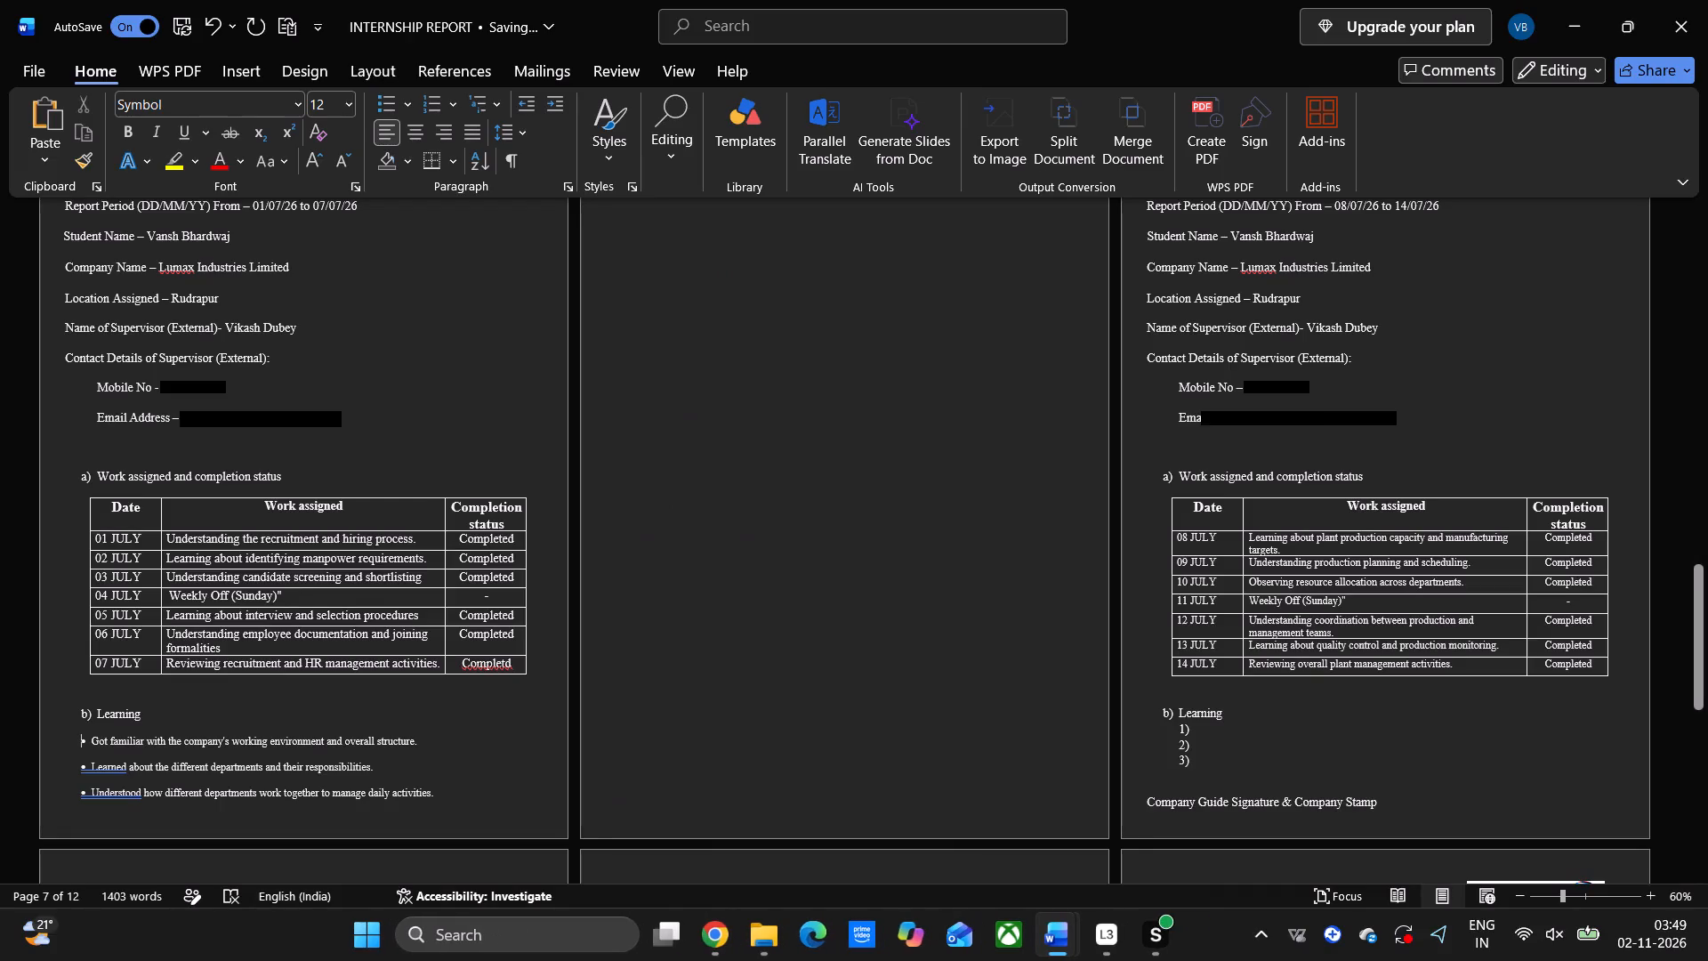
Set the line spacing of the three pasted learning points in the 01/07/26 to 07/07/26 report to 1.0.
{"action": "left_click", "coordinate": [31, 768]}
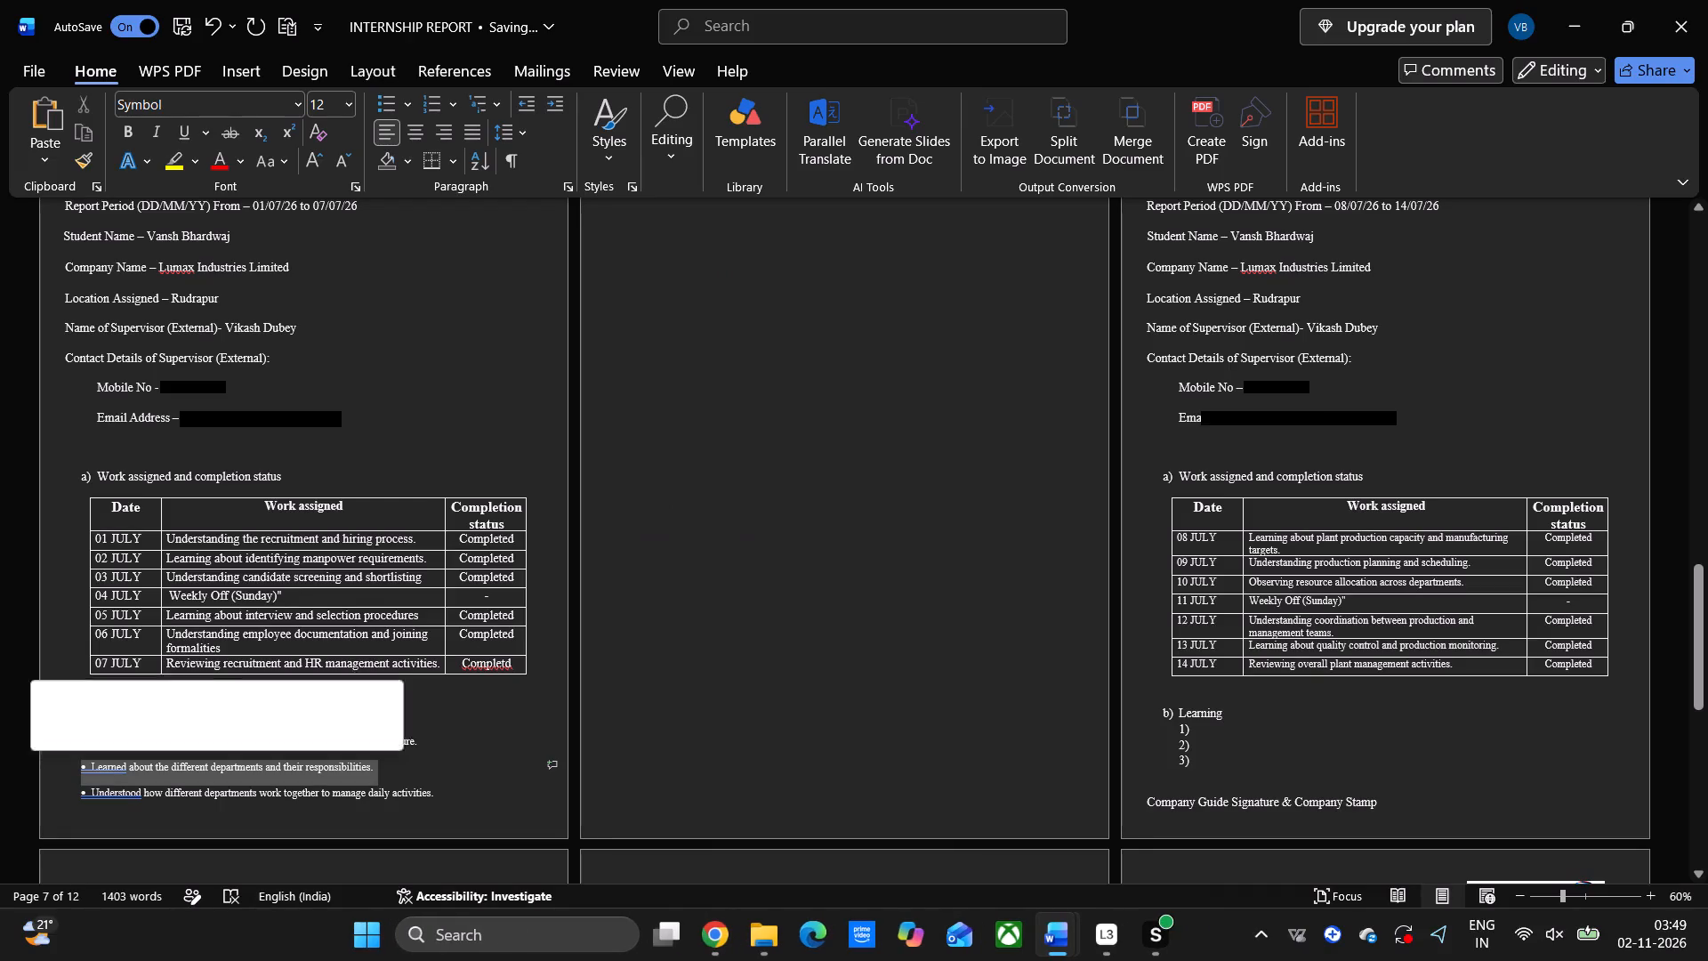
{"action": "left_click", "coordinate": [0, 815]}
{"action": "left_click", "coordinate": [0, 768]}
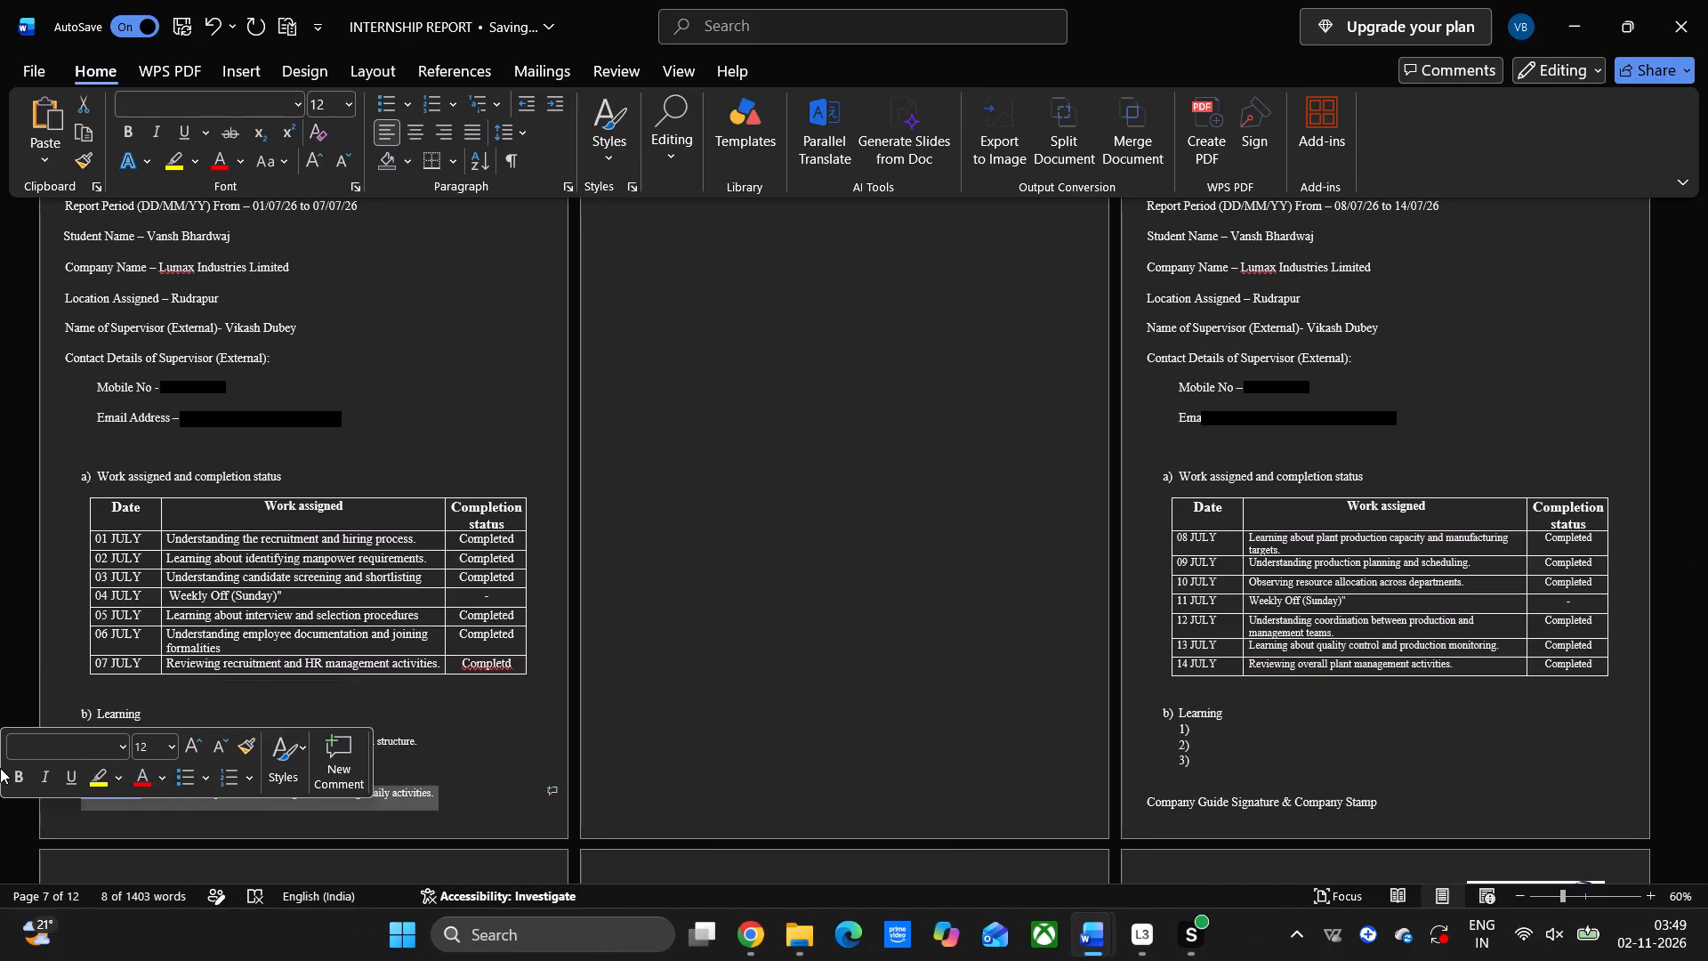
{"action": "left_click", "coordinate": [0, 848]}
{"action": "left_click_drag", "start_coordinate": [69, 737], "coordinate": [441, 777]}
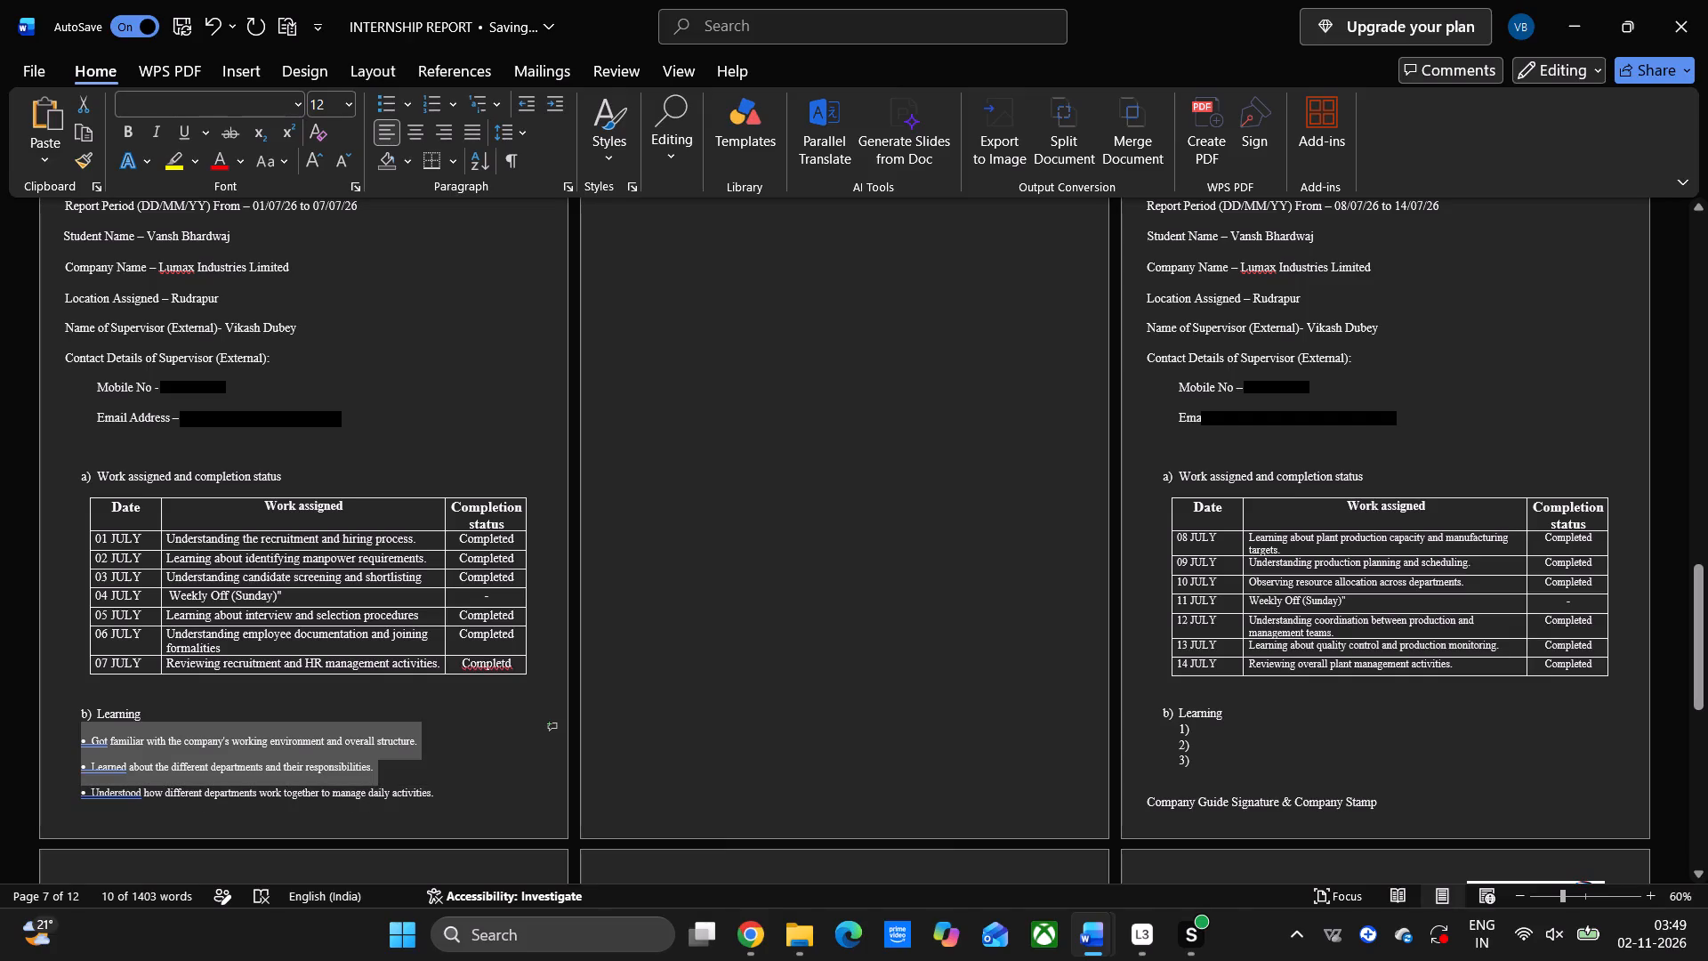
{"action": "left_click_drag", "start_coordinate": [441, 777], "coordinate": [466, 806]}
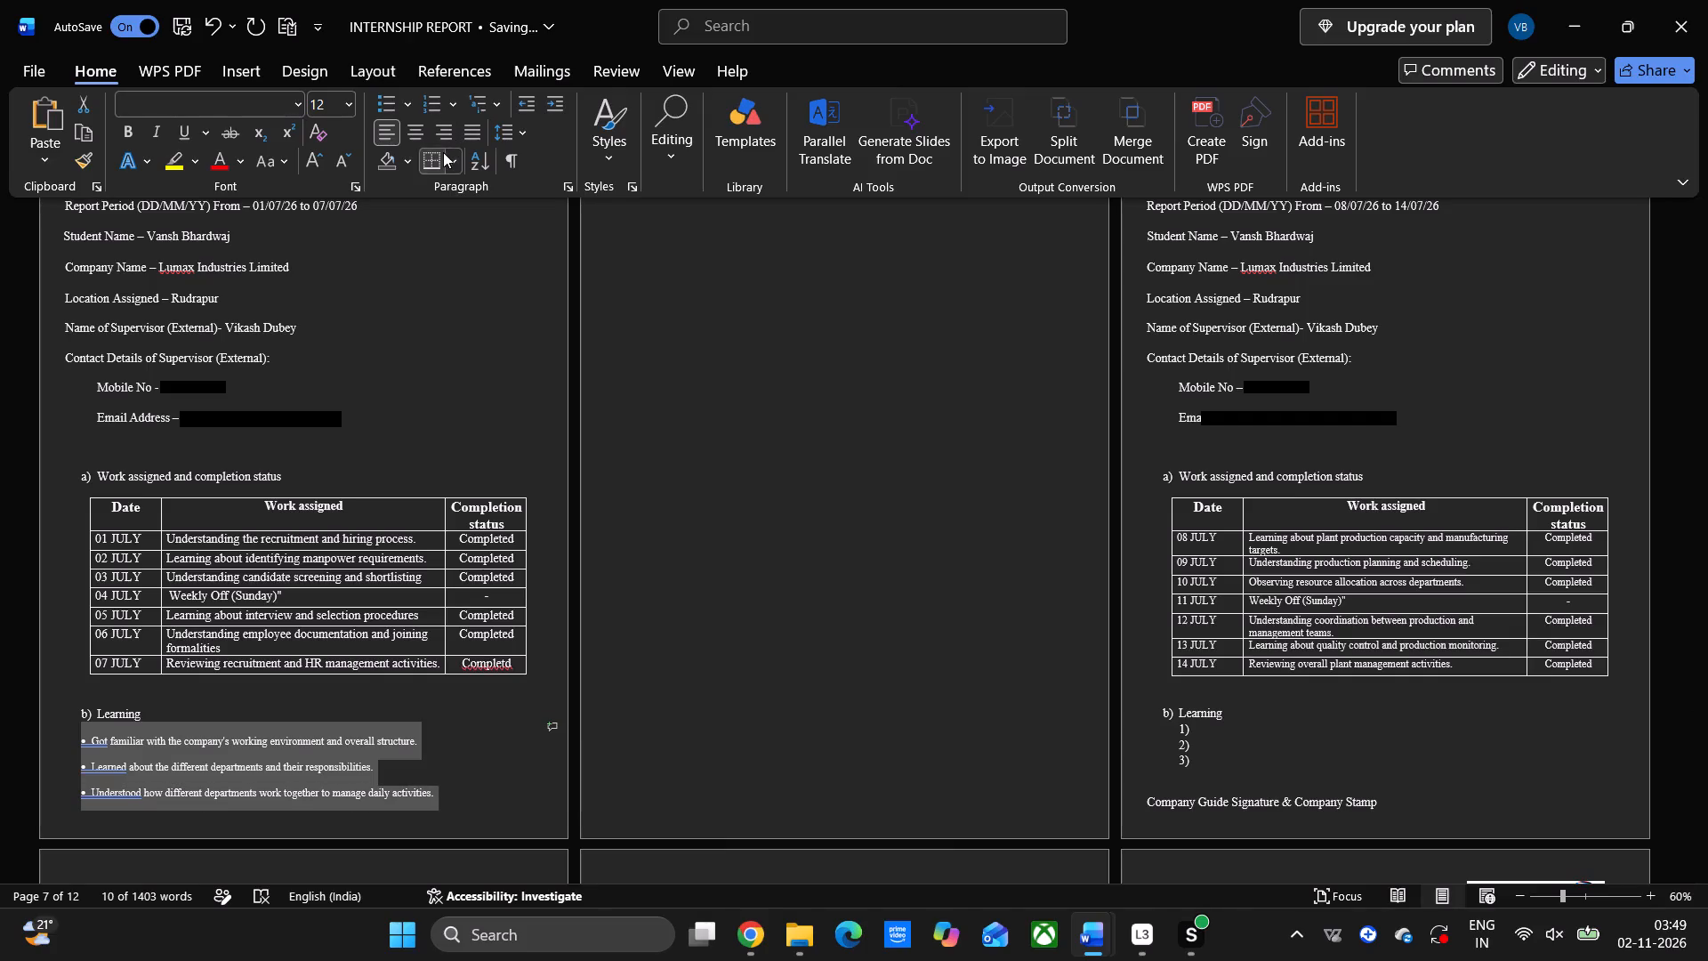
{"action": "left_click", "coordinate": [525, 125]}
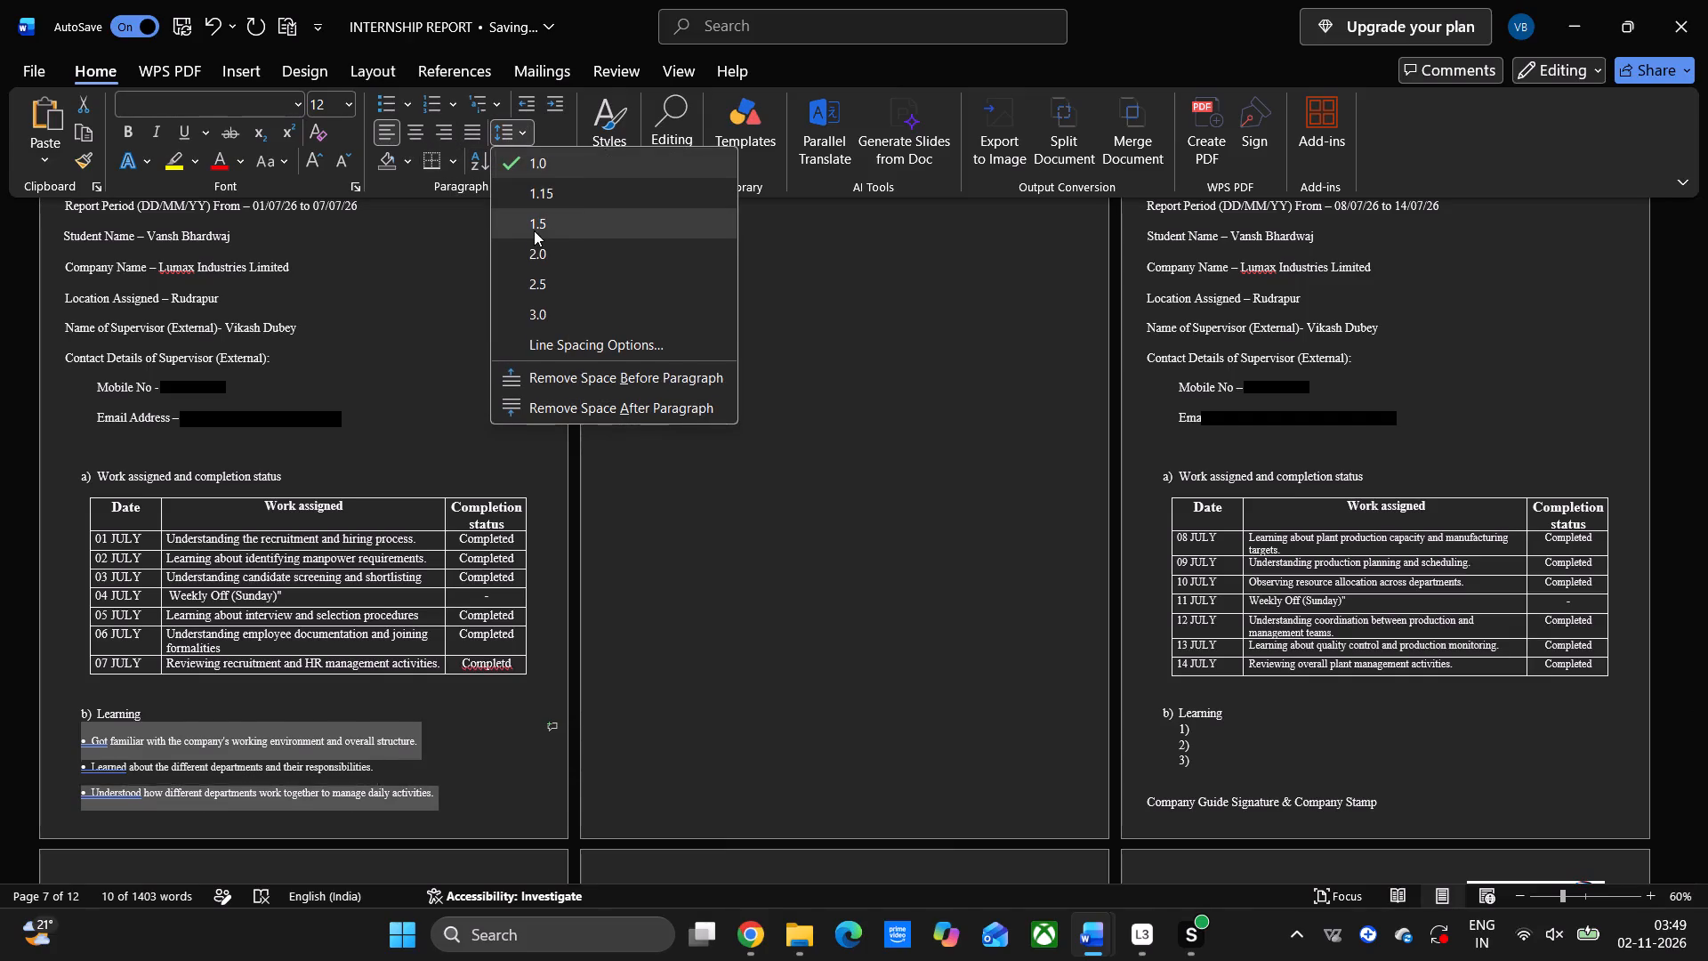
{"action": "left_click", "coordinate": [576, 149]}
{"action": "scroll", "coordinate": [391, 467], "scroll_direction": "down", "scroll_amount": 1}
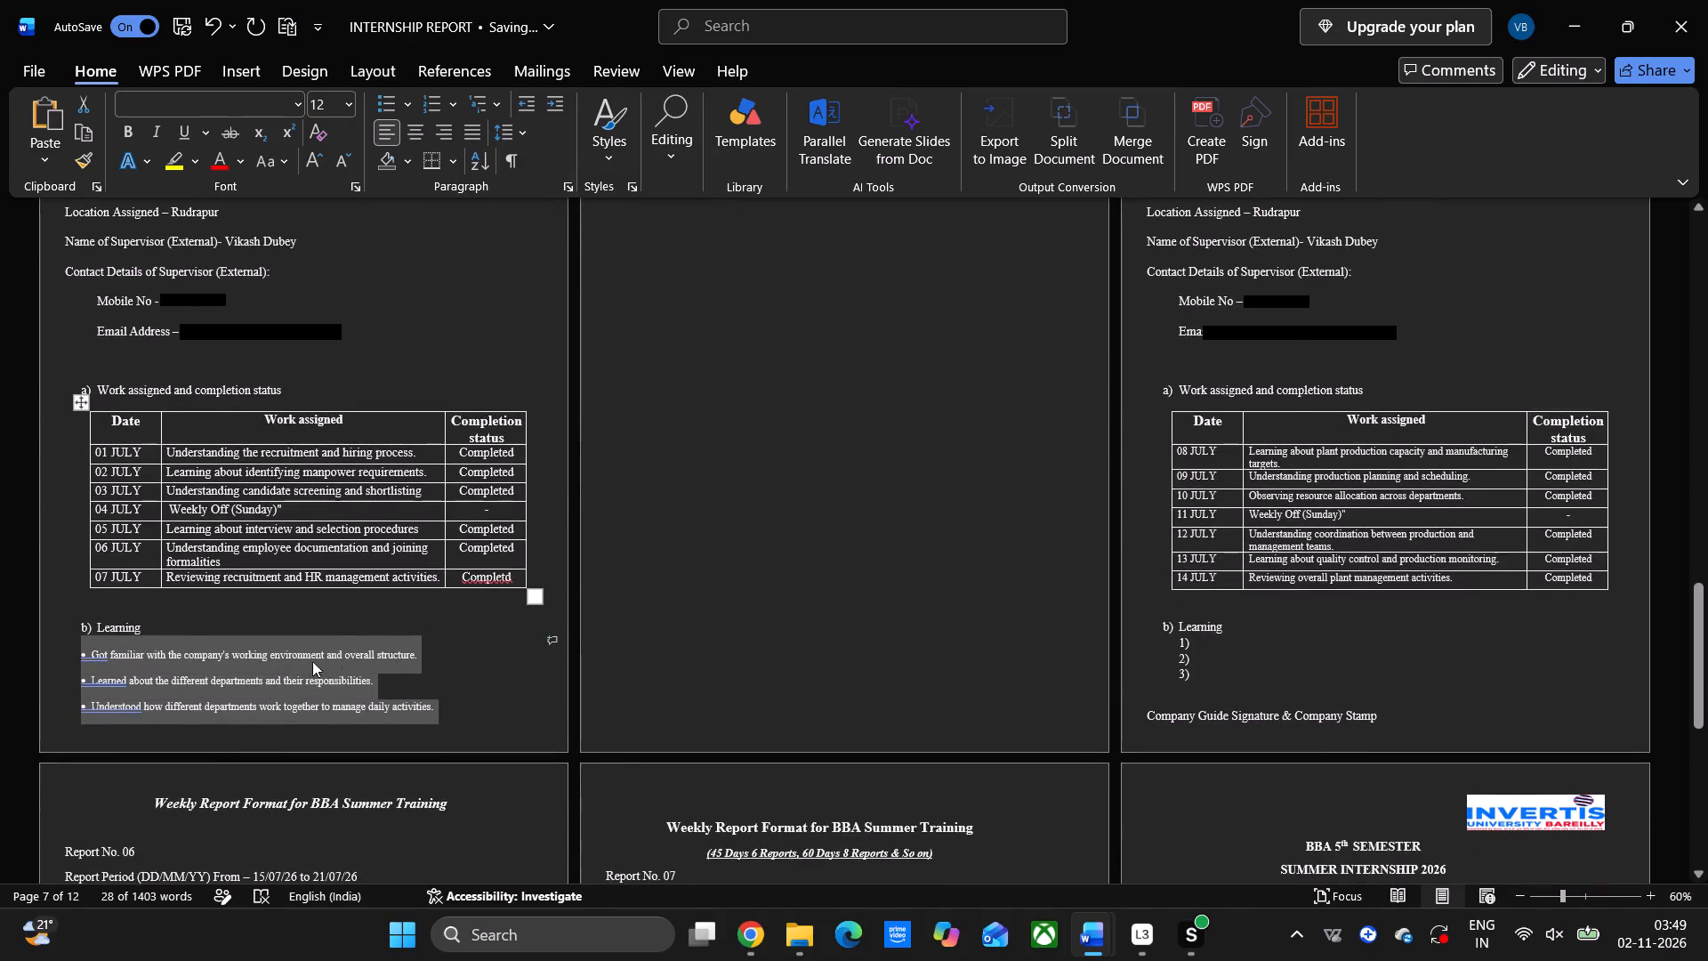
Undo all edits to the 01/07/26 to 07/07/26 report's Learning section, back to its three empty numbered points.
{"action": "scroll", "coordinate": [267, 686], "scroll_direction": "down", "scroll_amount": 5}
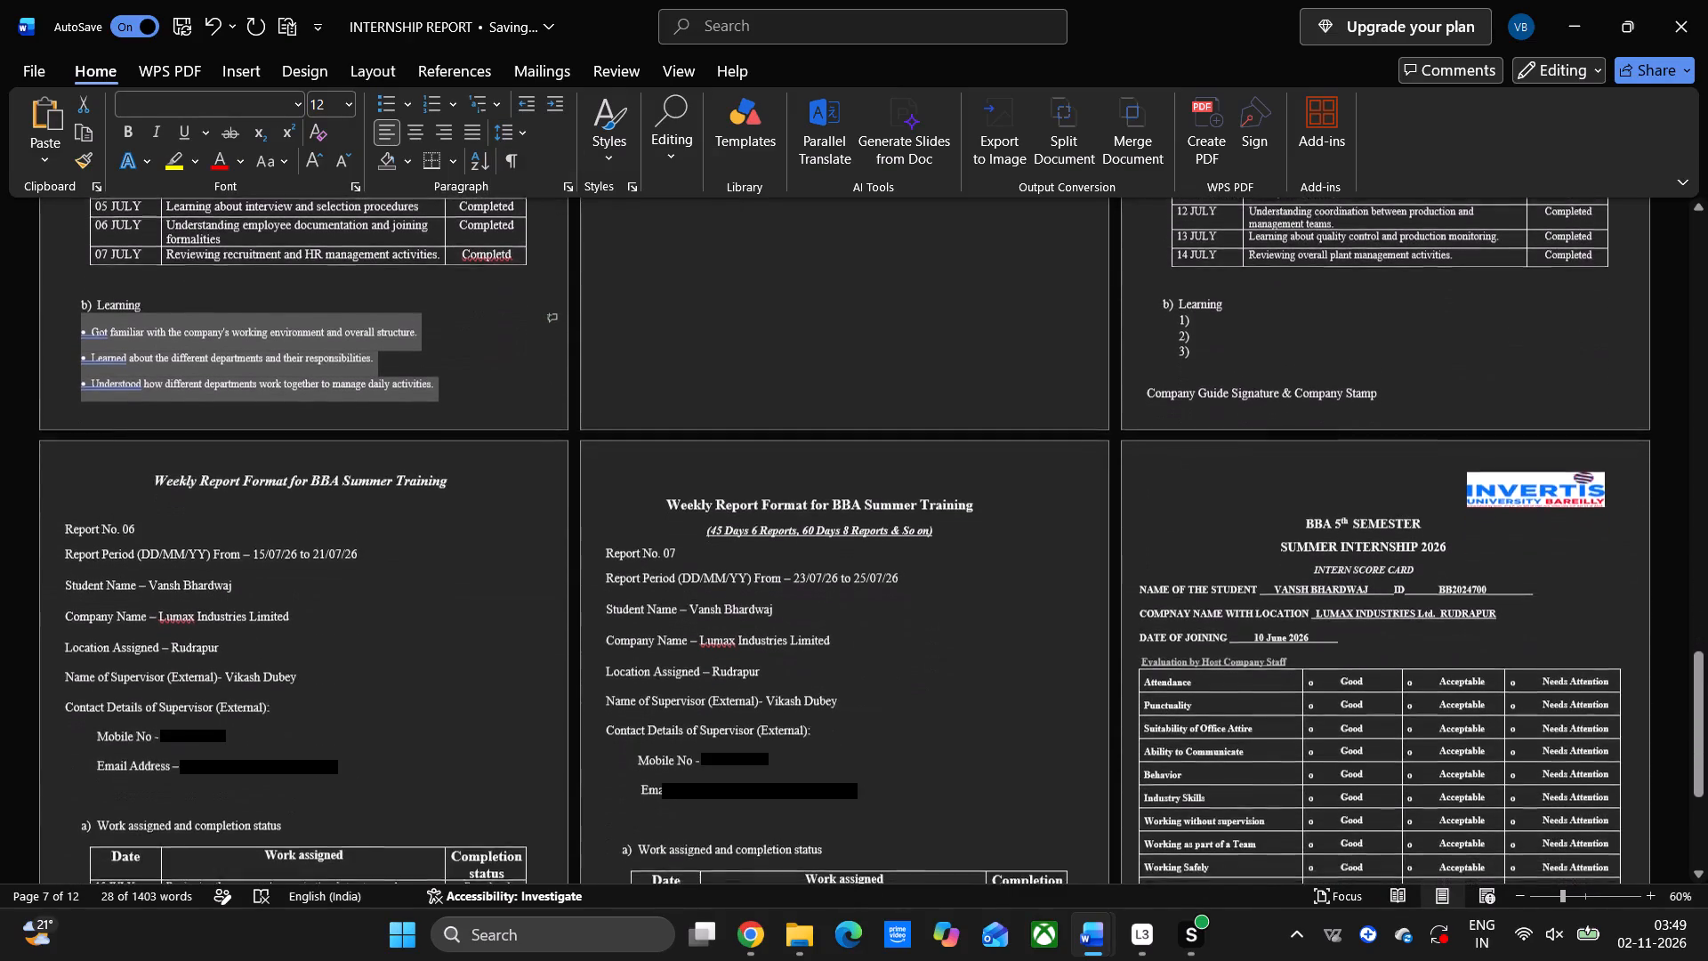
{"action": "scroll", "coordinate": [267, 686], "scroll_direction": "down", "scroll_amount": 1}
{"action": "key", "text": "ctrl+z"}
{"action": "key", "text": "ctrl+z"}
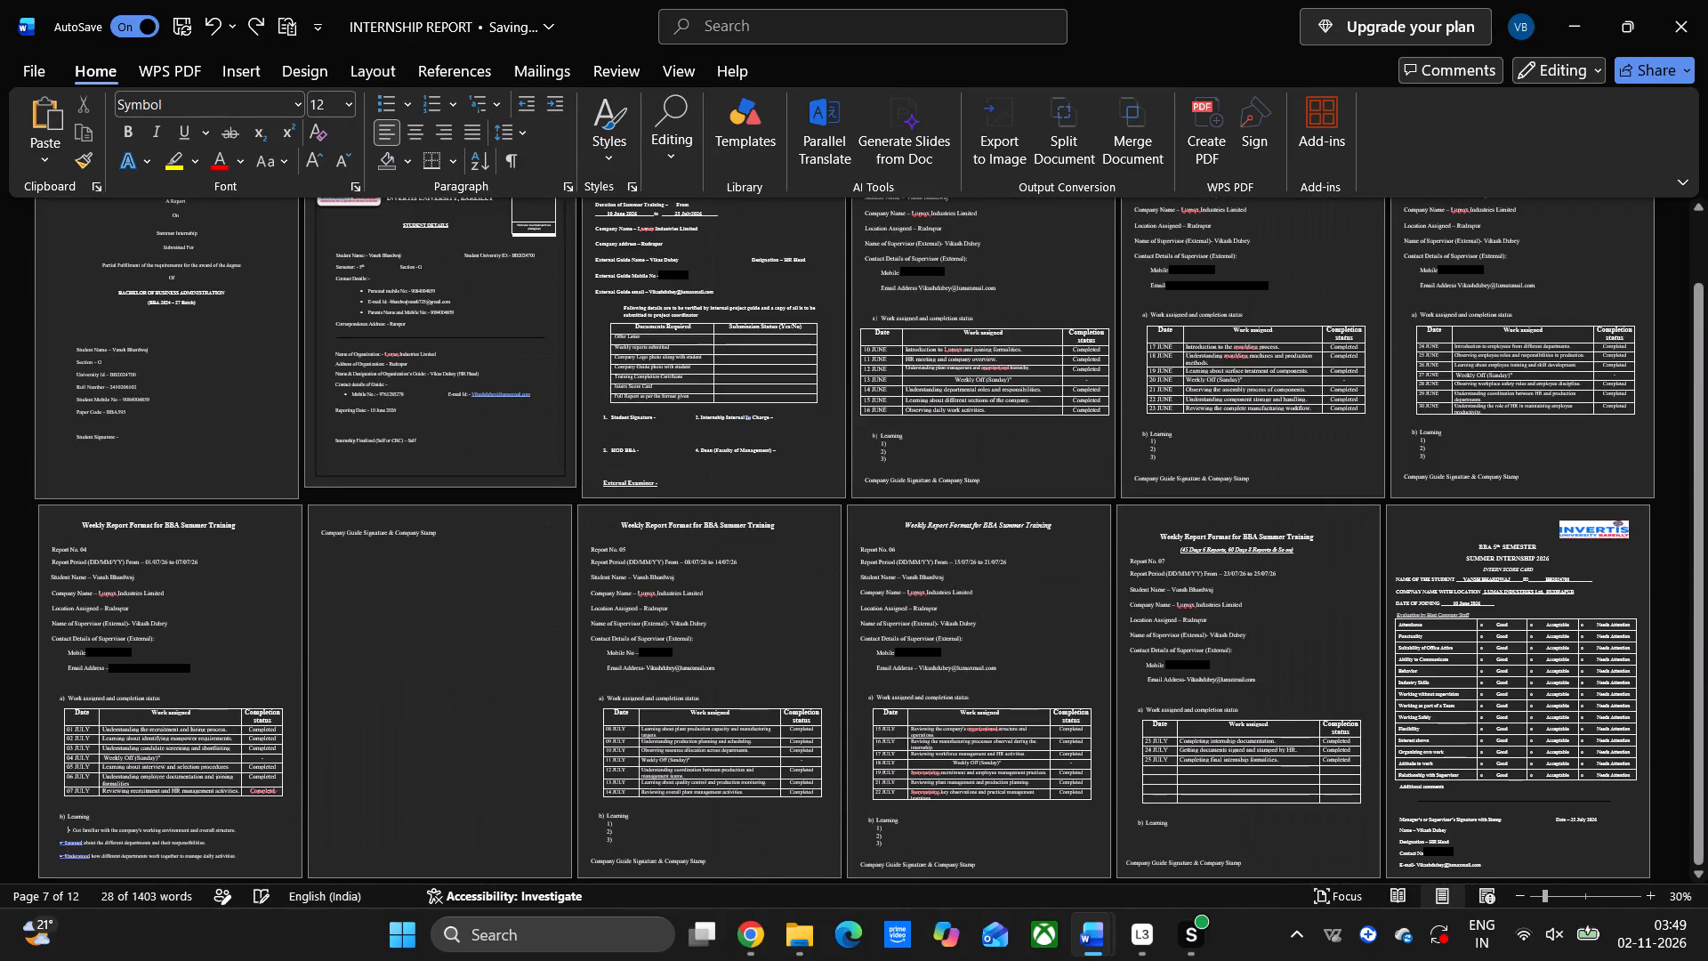
{"action": "key", "text": "ctrl+z"}
{"action": "key", "text": "ctrl+z"}
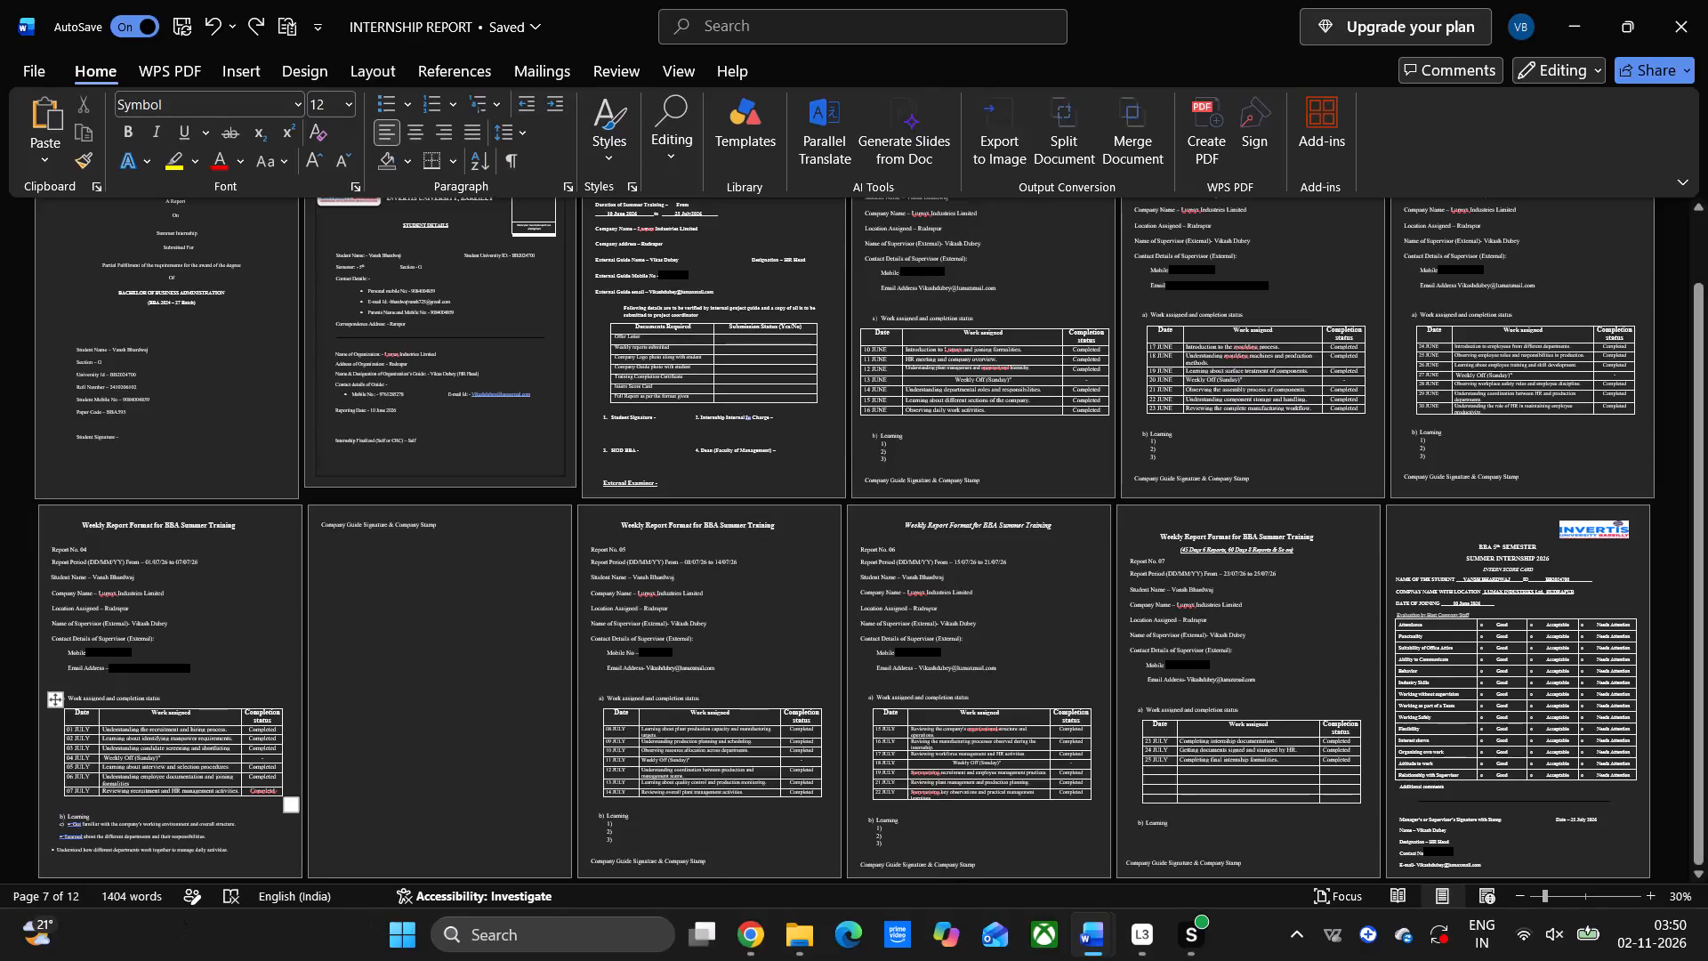
{"action": "scroll", "coordinate": [514, 689], "scroll_direction": "down", "scroll_amount": 1}
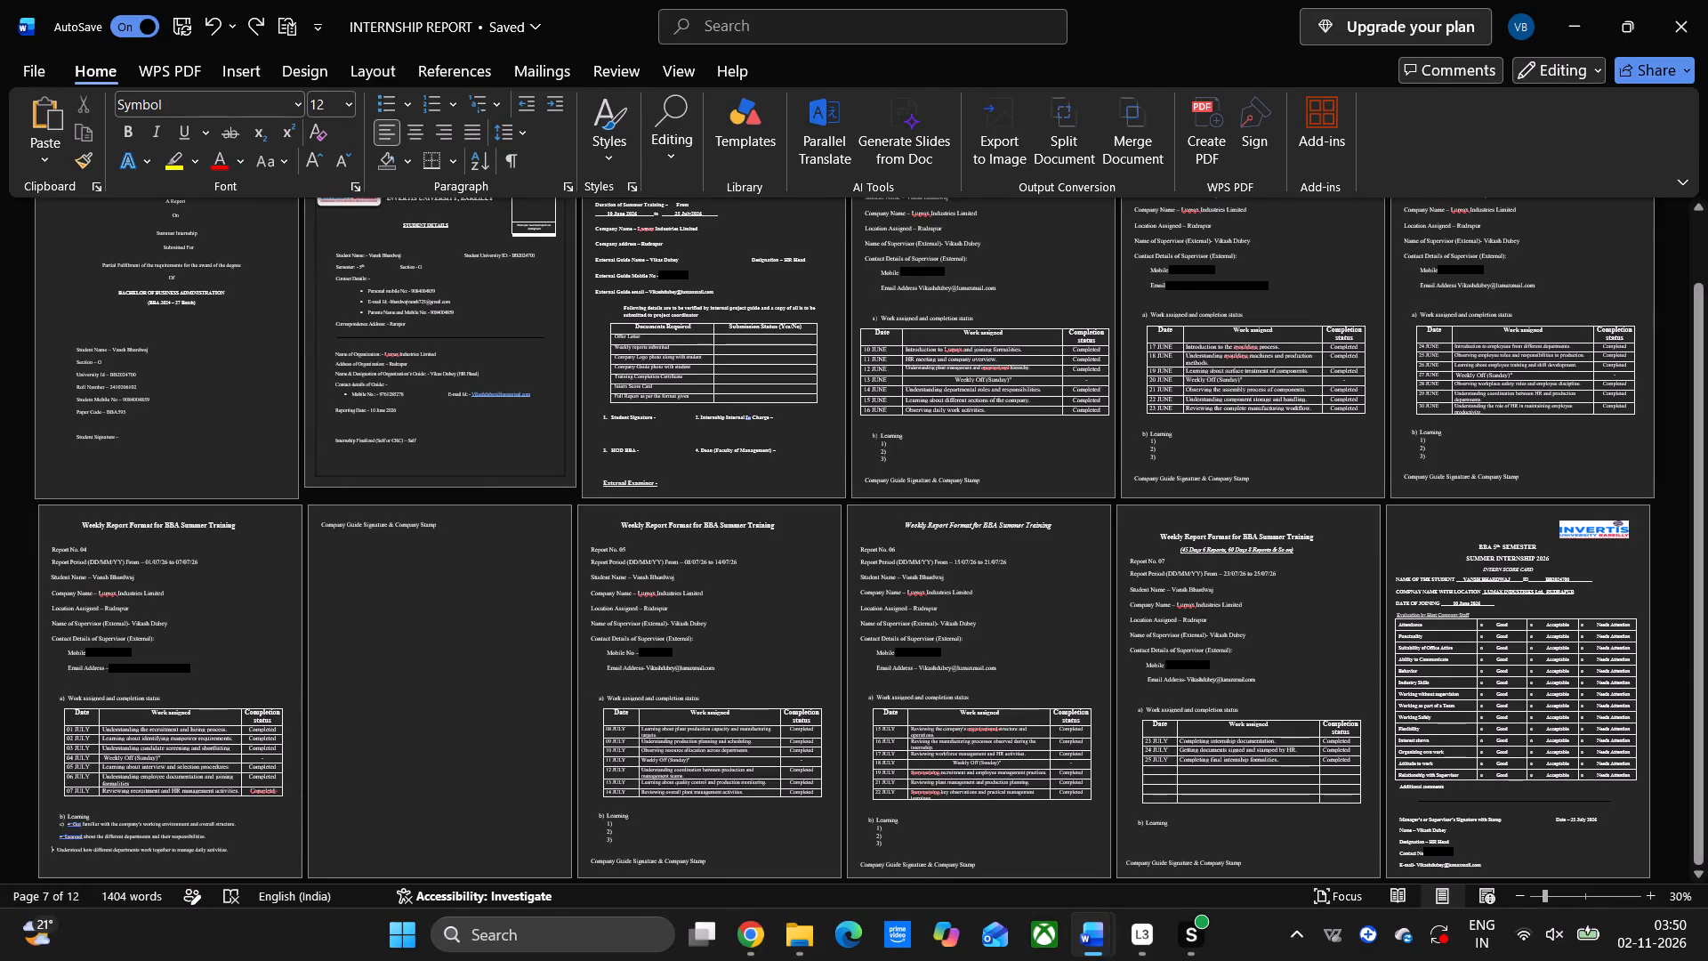
{"action": "key", "text": "ctrl+z"}
{"action": "key", "text": "ctrl+z"}
{"action": "key", "text": "ctrl+z"}
{"action": "key", "text": "ctrl+z"}
{"action": "key", "text": "ctrl+z"}
{"action": "key", "text": "ctrl+z"}
{"action": "key", "text": "ctrl+z"}
{"action": "key", "text": "ctrl+z"}
{"action": "key", "text": "ctrl+z"}
{"action": "key", "text": "ctrl+z"}
{"action": "key", "text": "ctrl+z"}
{"action": "key", "text": "ctrl+z"}
{"action": "key", "text": "ctrl+z"}
{"action": "key", "text": "ctrl+z"}
{"action": "key", "text": "ctrl+z"}
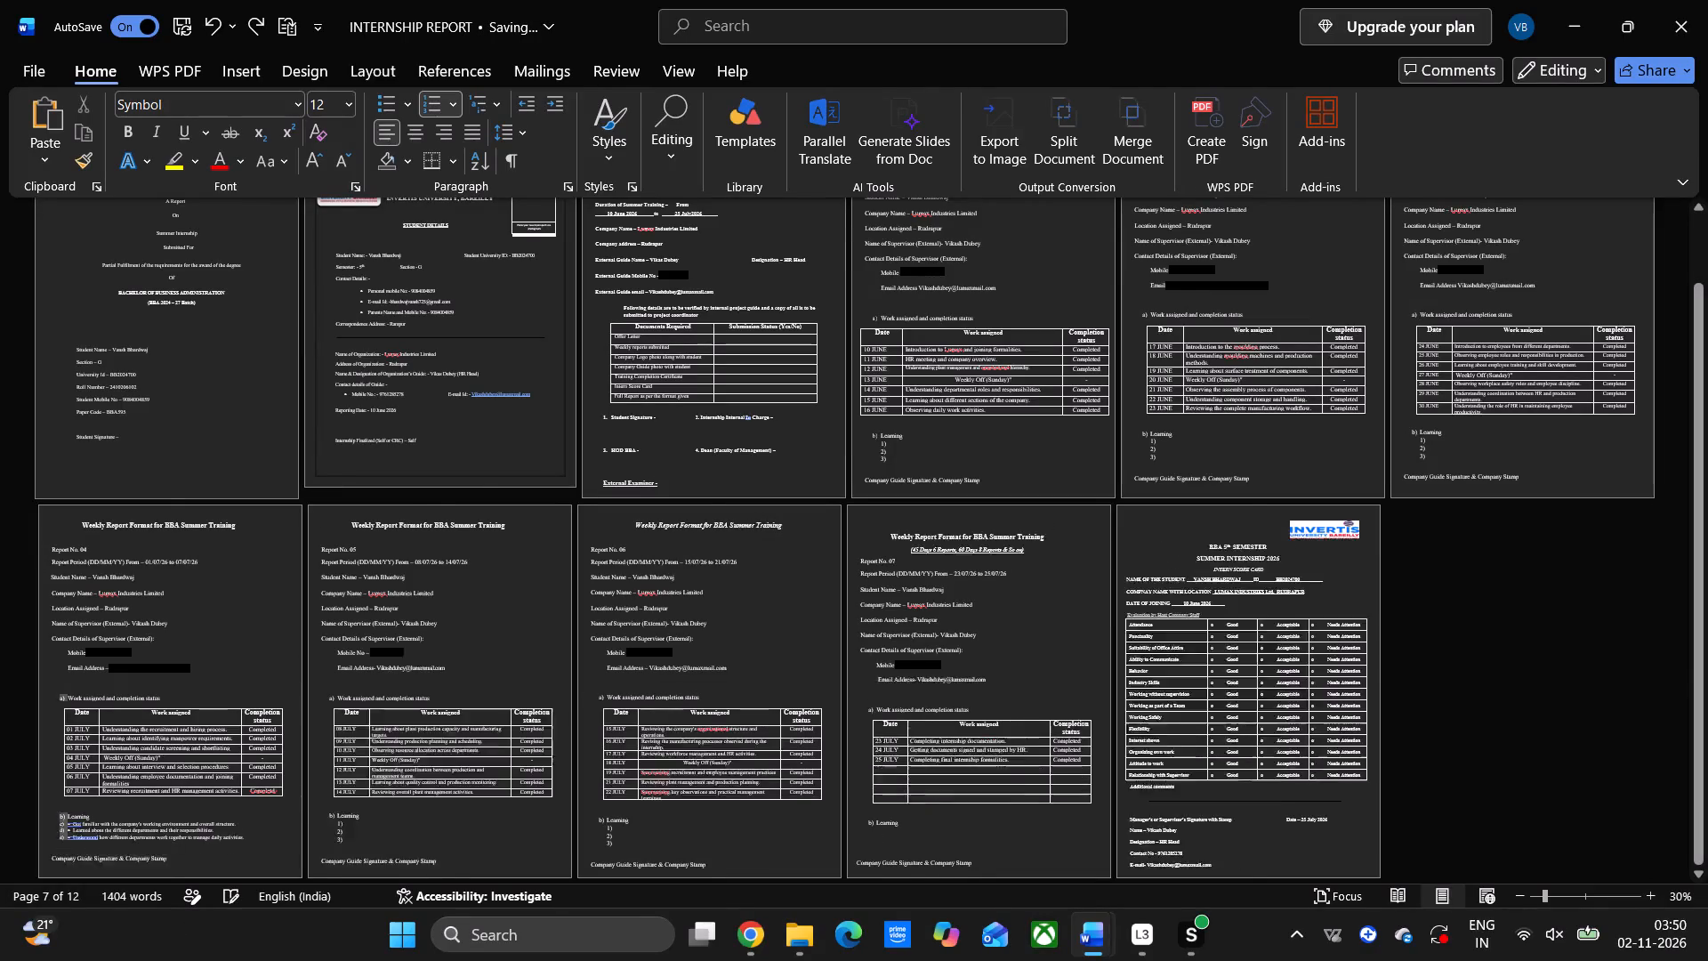
{"action": "key", "text": "ctrl+z"}
{"action": "key", "text": "ctrl+z"}
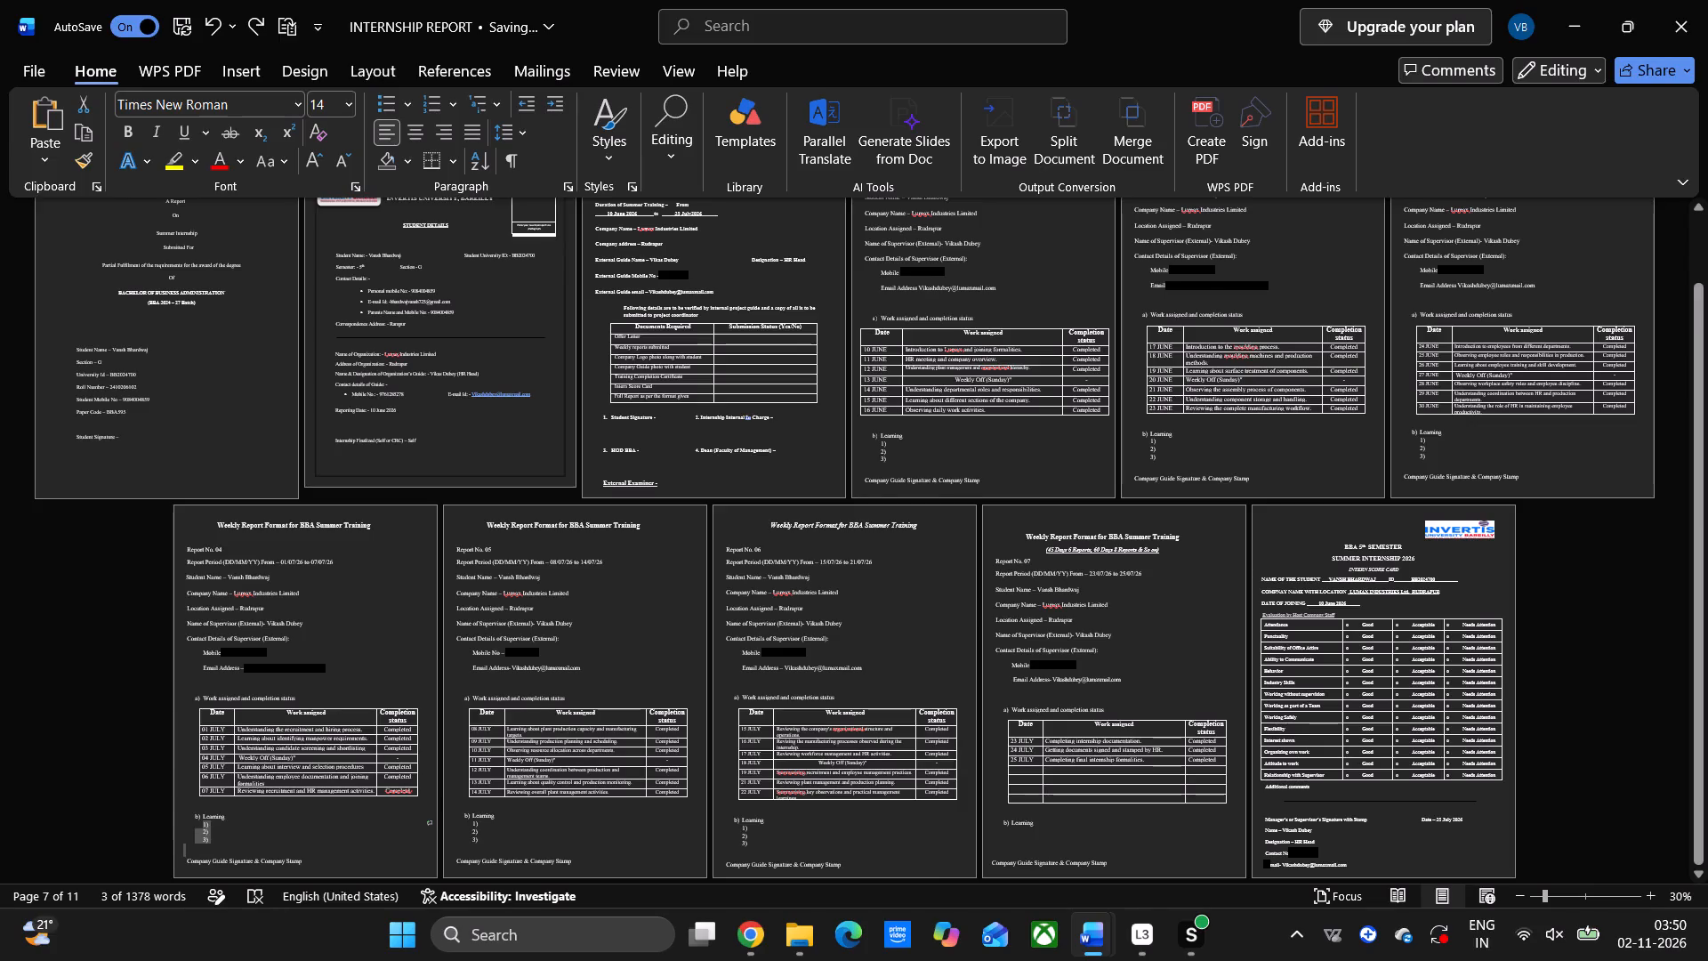
{"action": "left_click", "coordinate": [113, 809]}
{"action": "left_click", "coordinate": [86, 618]}
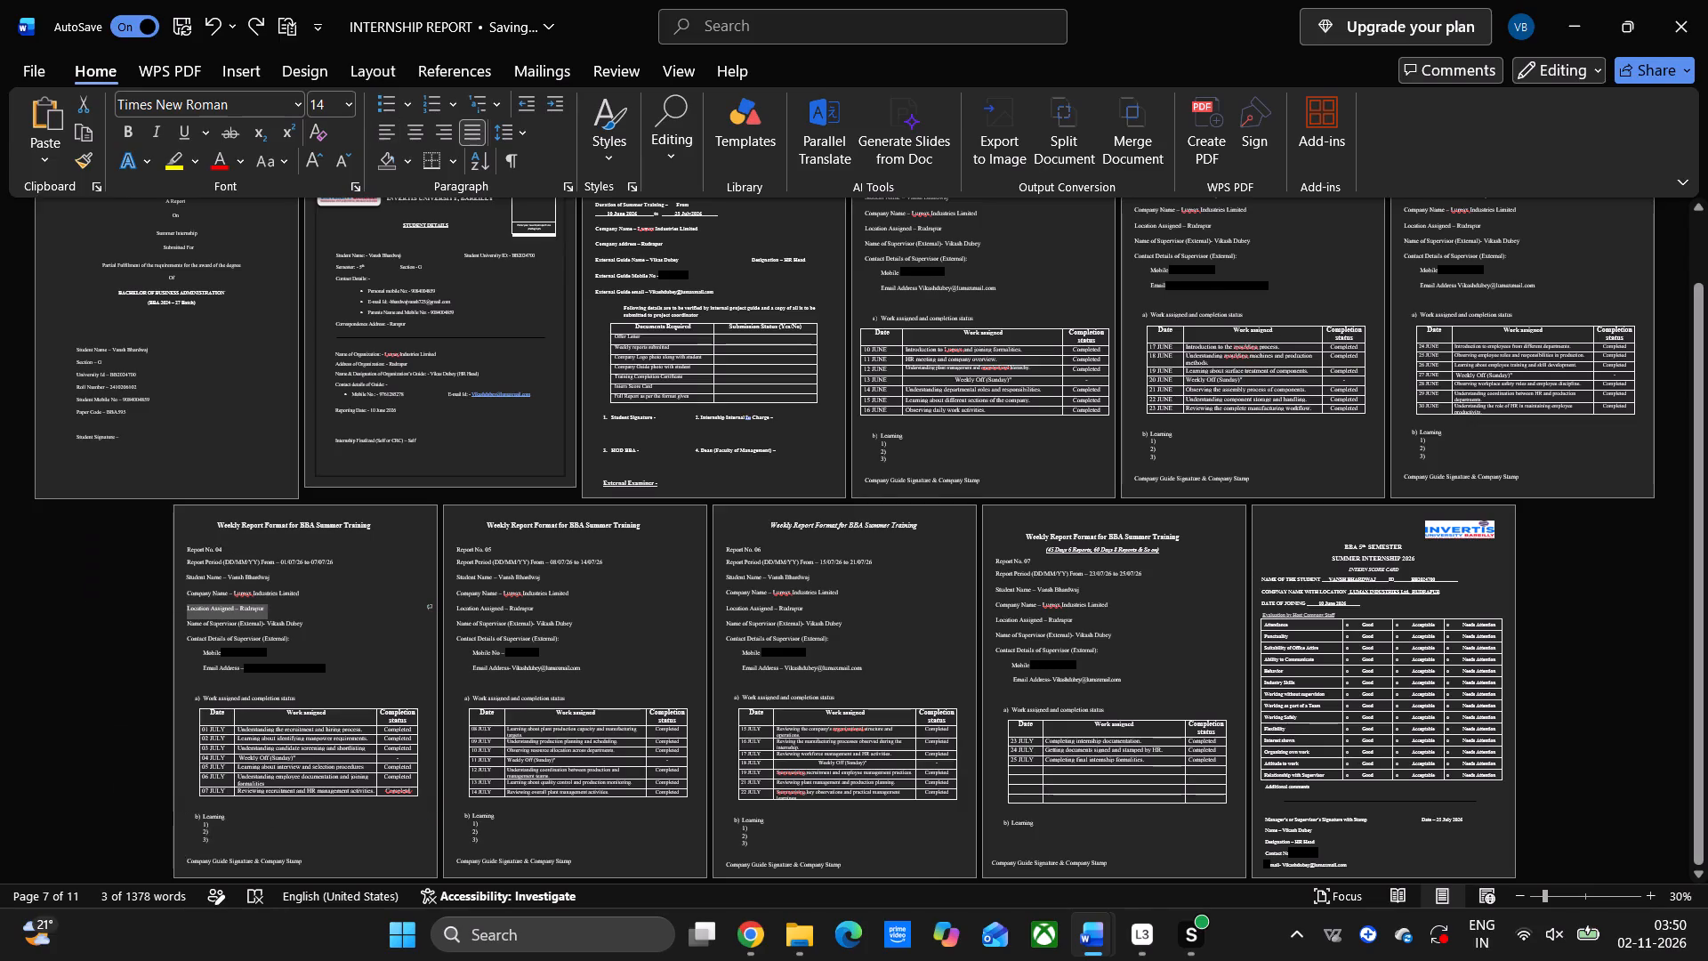
Save the internship report.
{"action": "key", "text": "ctrl+s"}
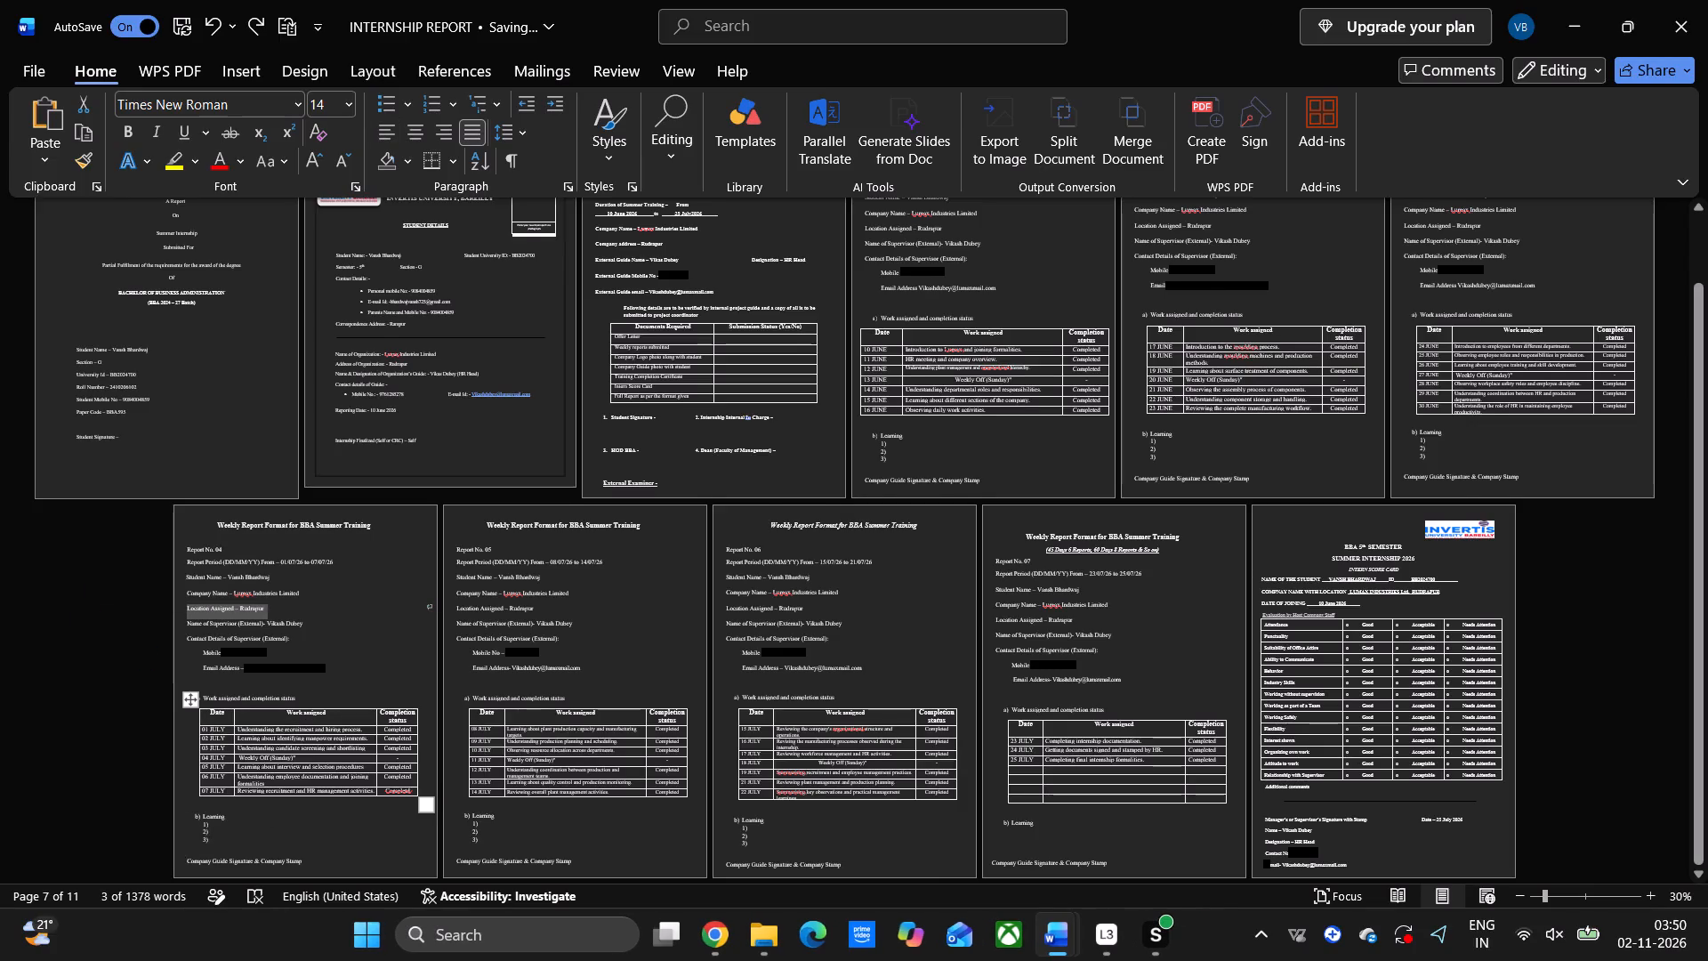
Review the layout of all report pages, checking the work tables and Learning sections of weekly reports 01 to 07 and the score card.
{"action": "scroll", "coordinate": [322, 647], "scroll_direction": "down", "scroll_amount": 11}
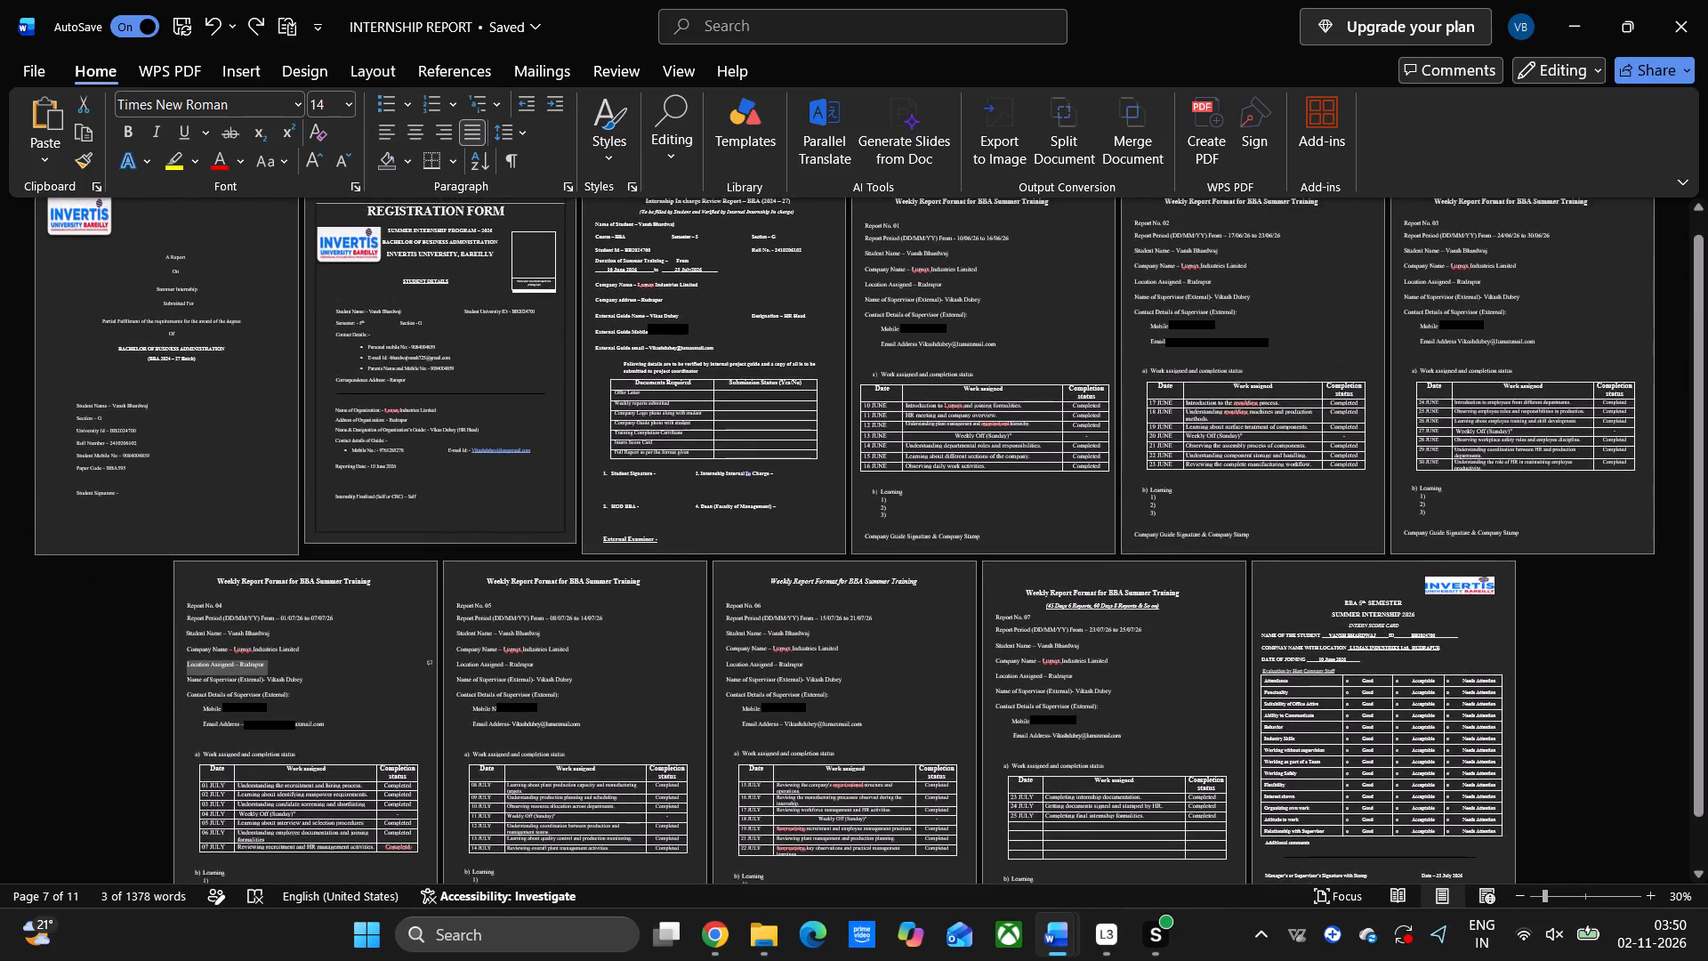
{"action": "scroll", "coordinate": [582, 612], "scroll_direction": "down", "scroll_amount": 1}
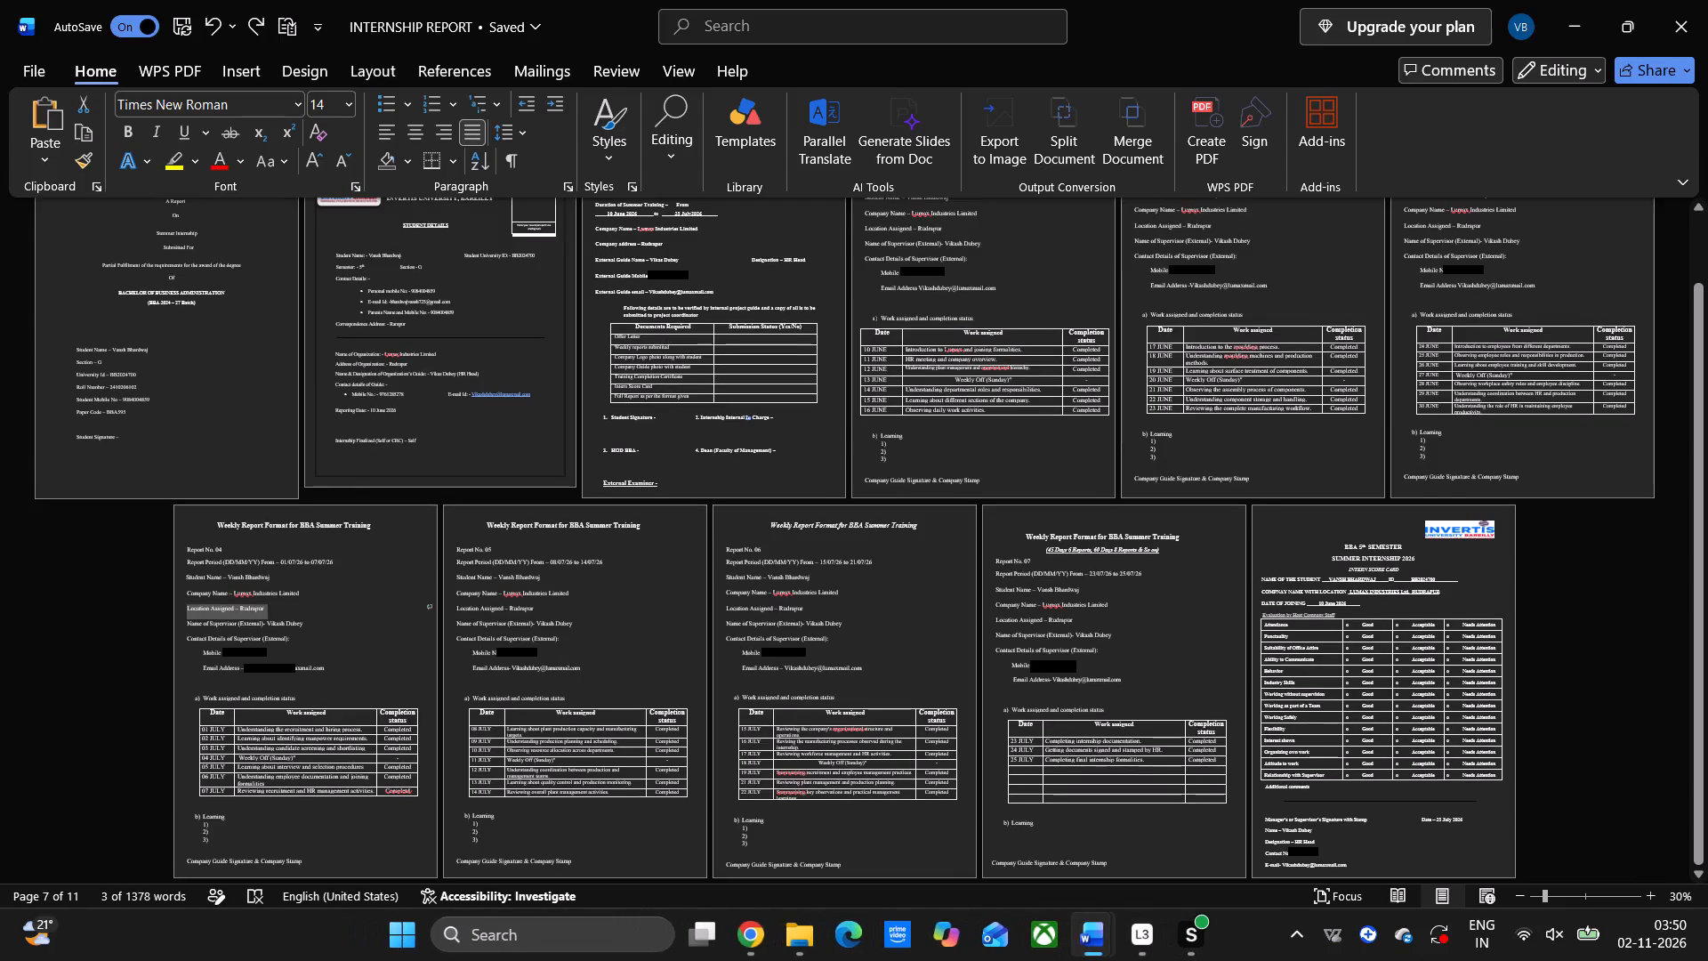
{"action": "left_click", "coordinate": [1005, 837]}
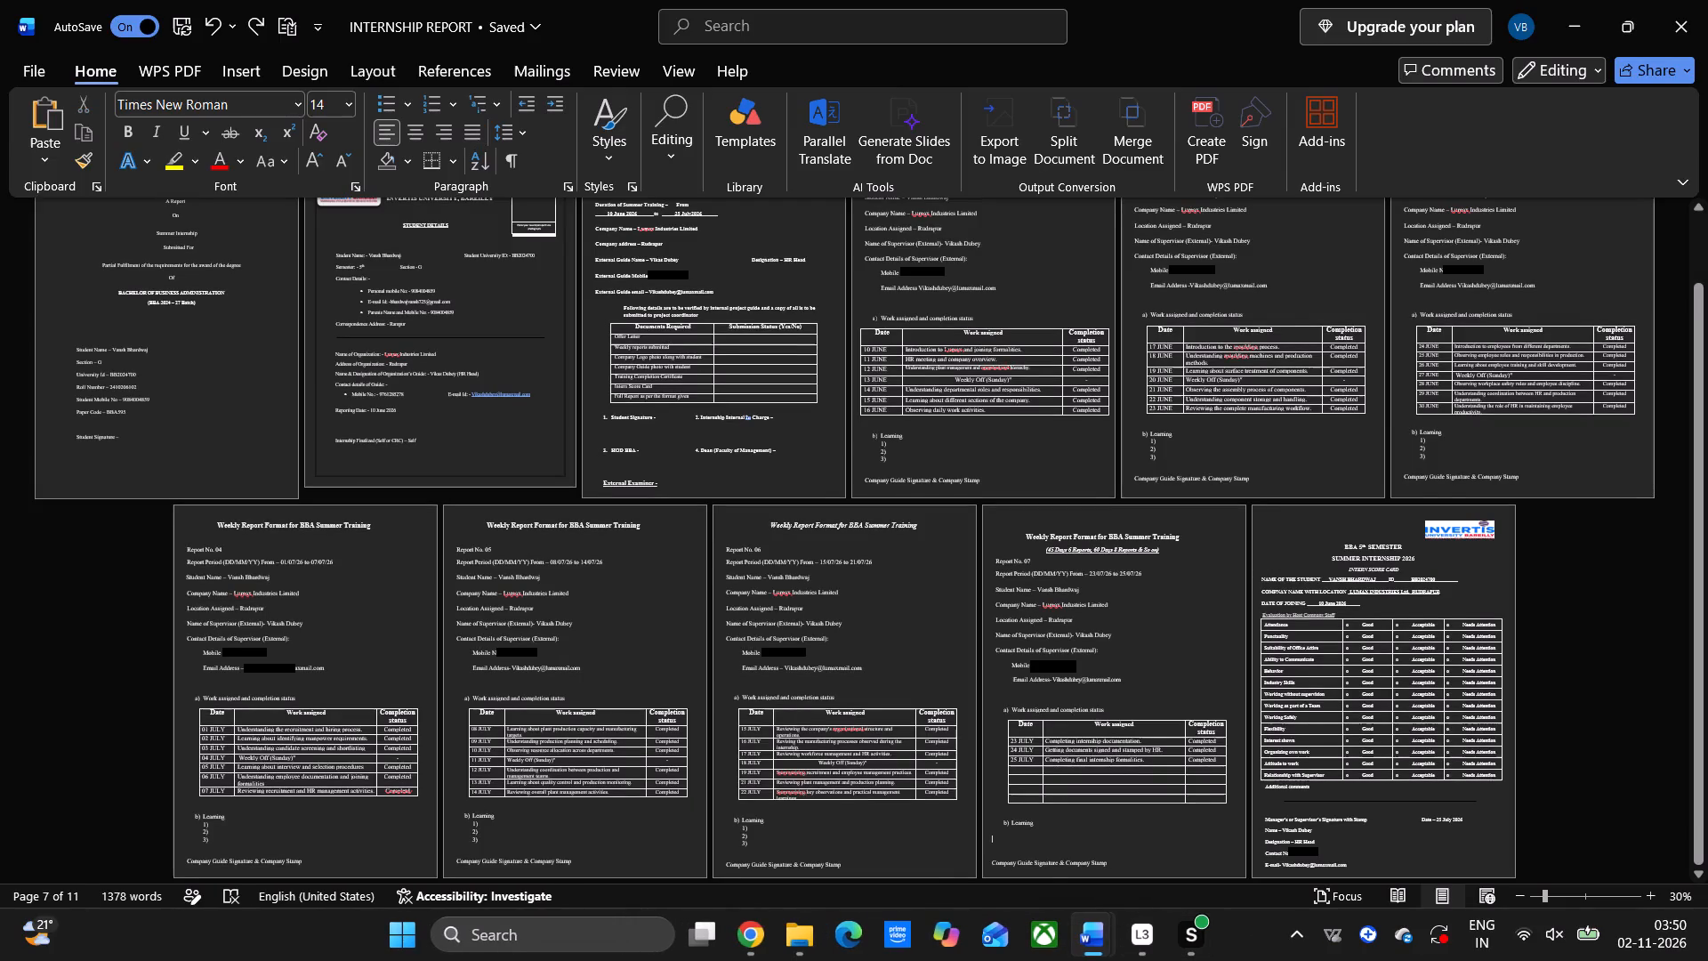
{"action": "scroll", "coordinate": [992, 536], "scroll_direction": "up", "scroll_amount": 3}
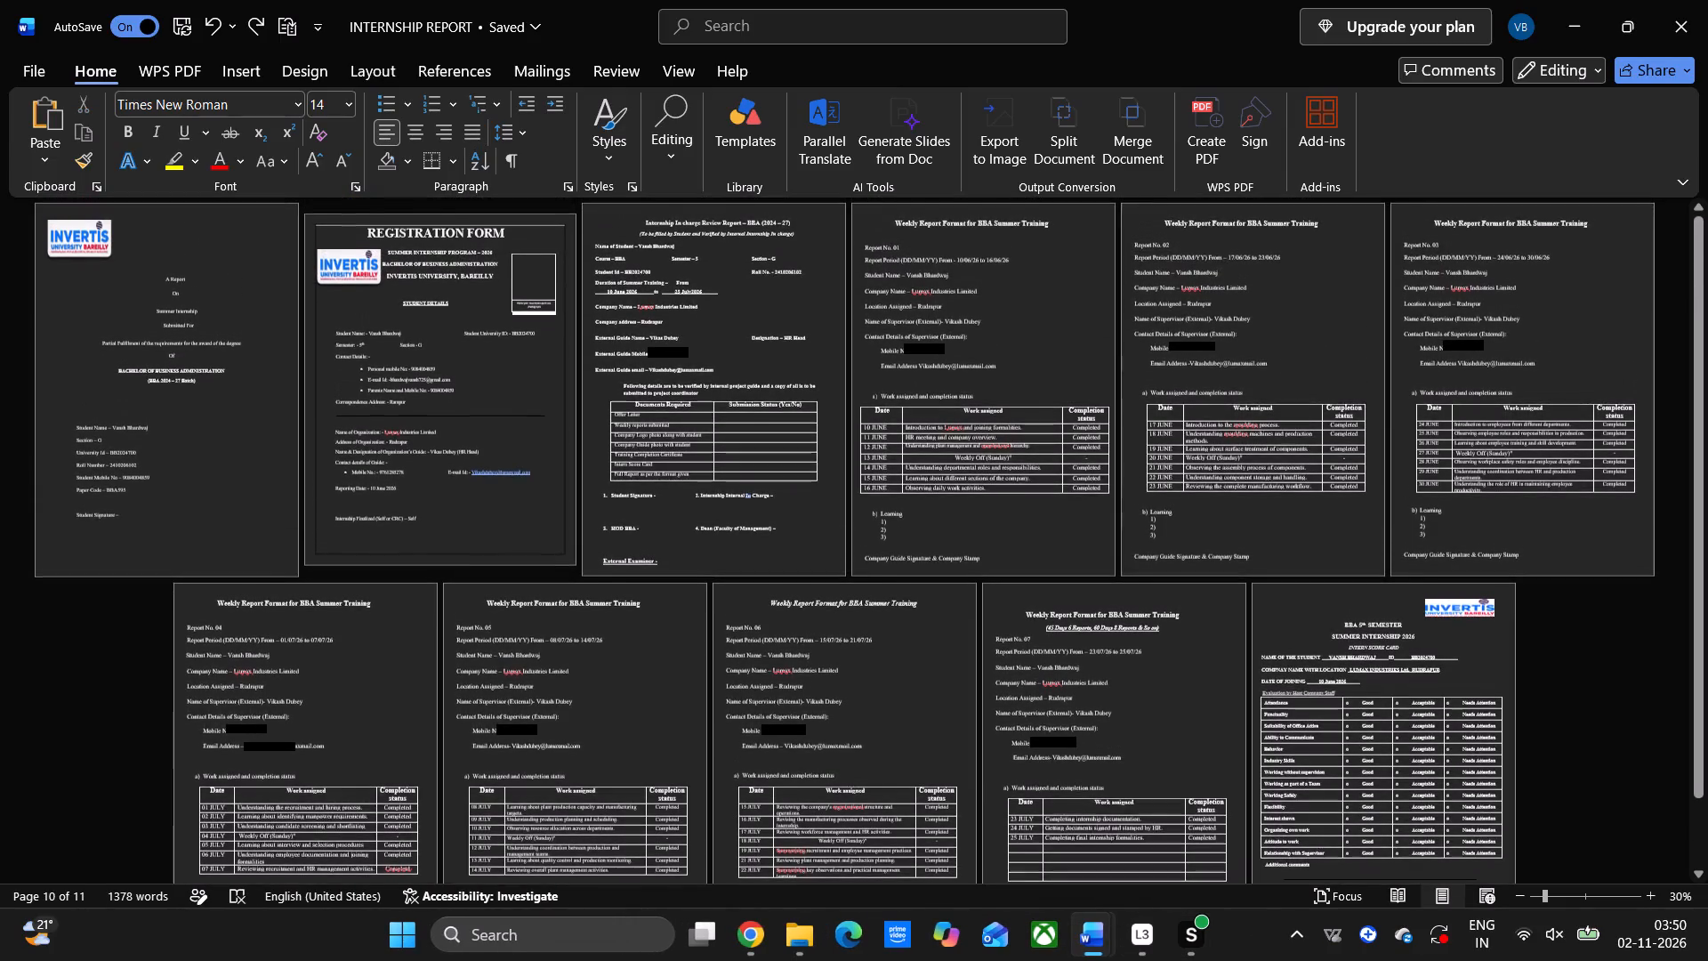
{"action": "scroll", "coordinate": [992, 536], "scroll_direction": "up", "scroll_amount": 1}
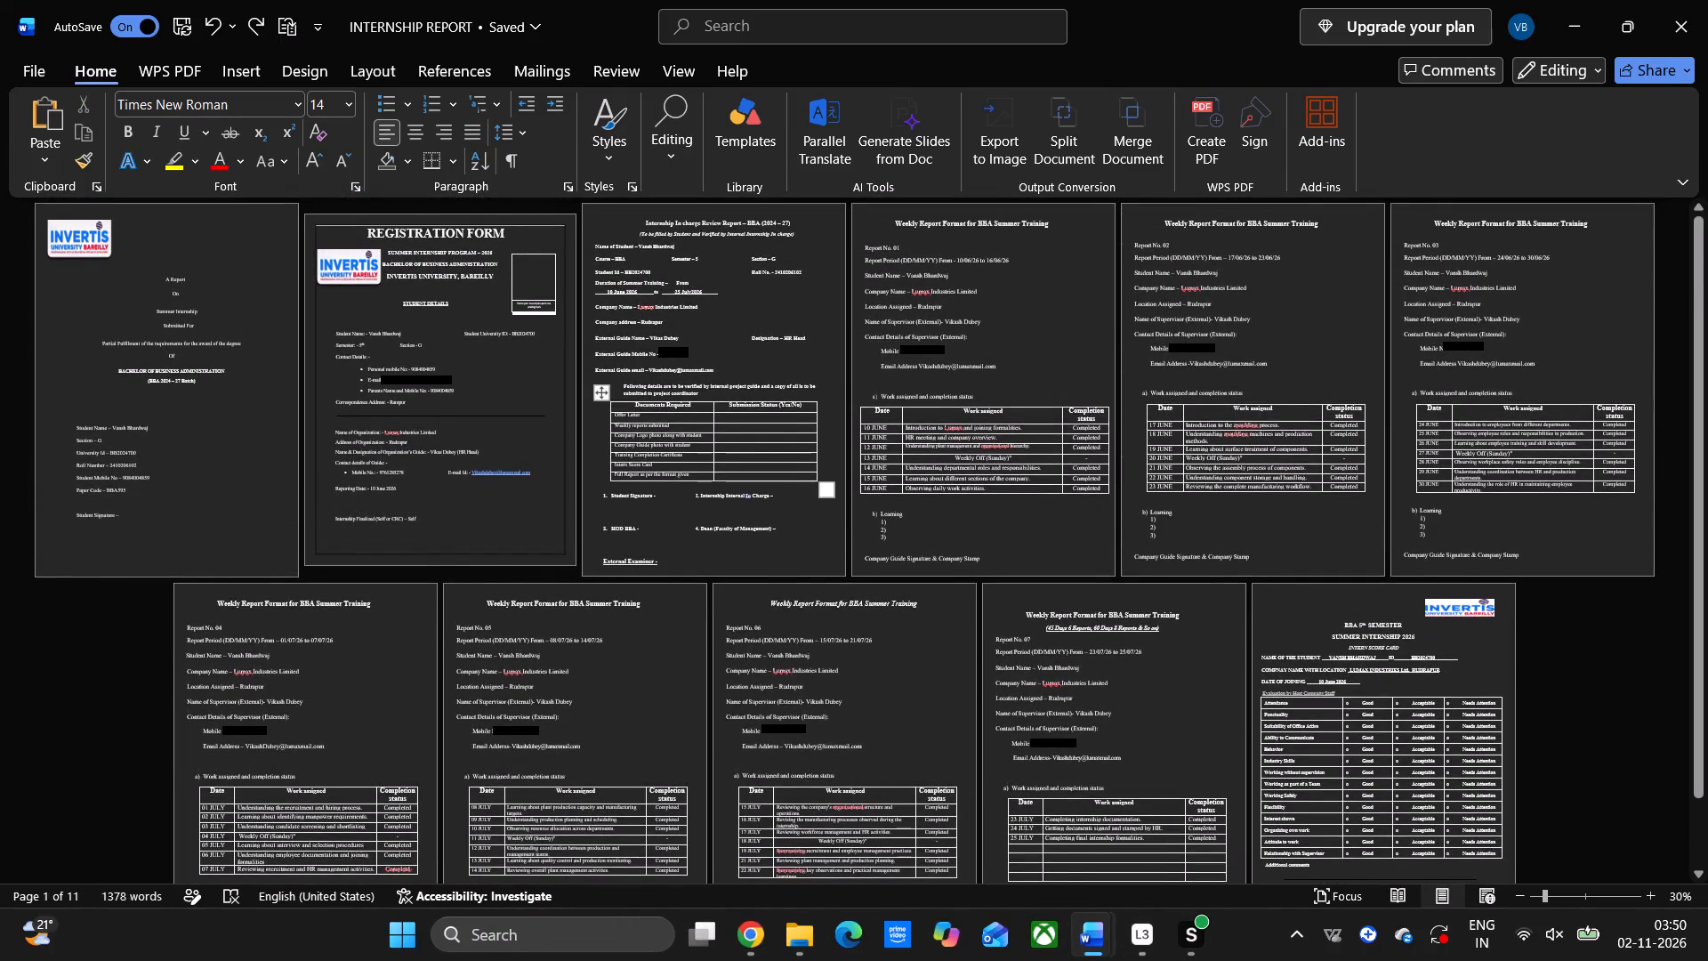
{"action": "scroll", "coordinate": [697, 480], "scroll_direction": "up", "scroll_amount": 2, "text": "ctrl"}
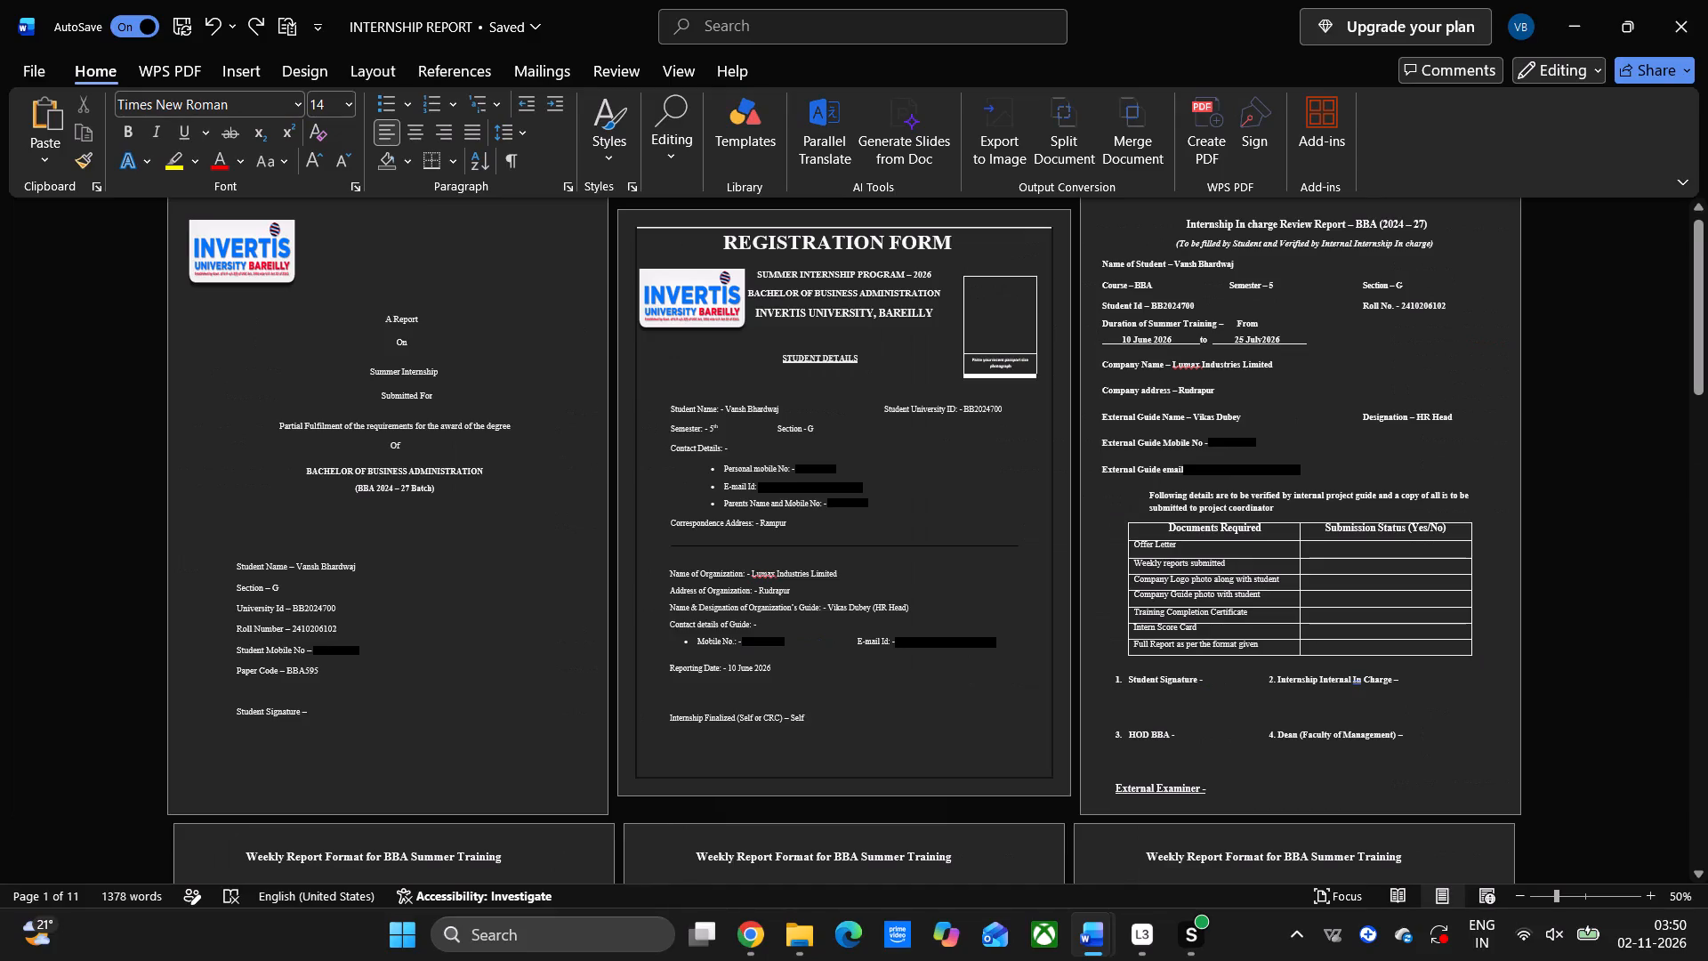
{"action": "scroll", "coordinate": [979, 536], "scroll_direction": "down", "scroll_amount": 2}
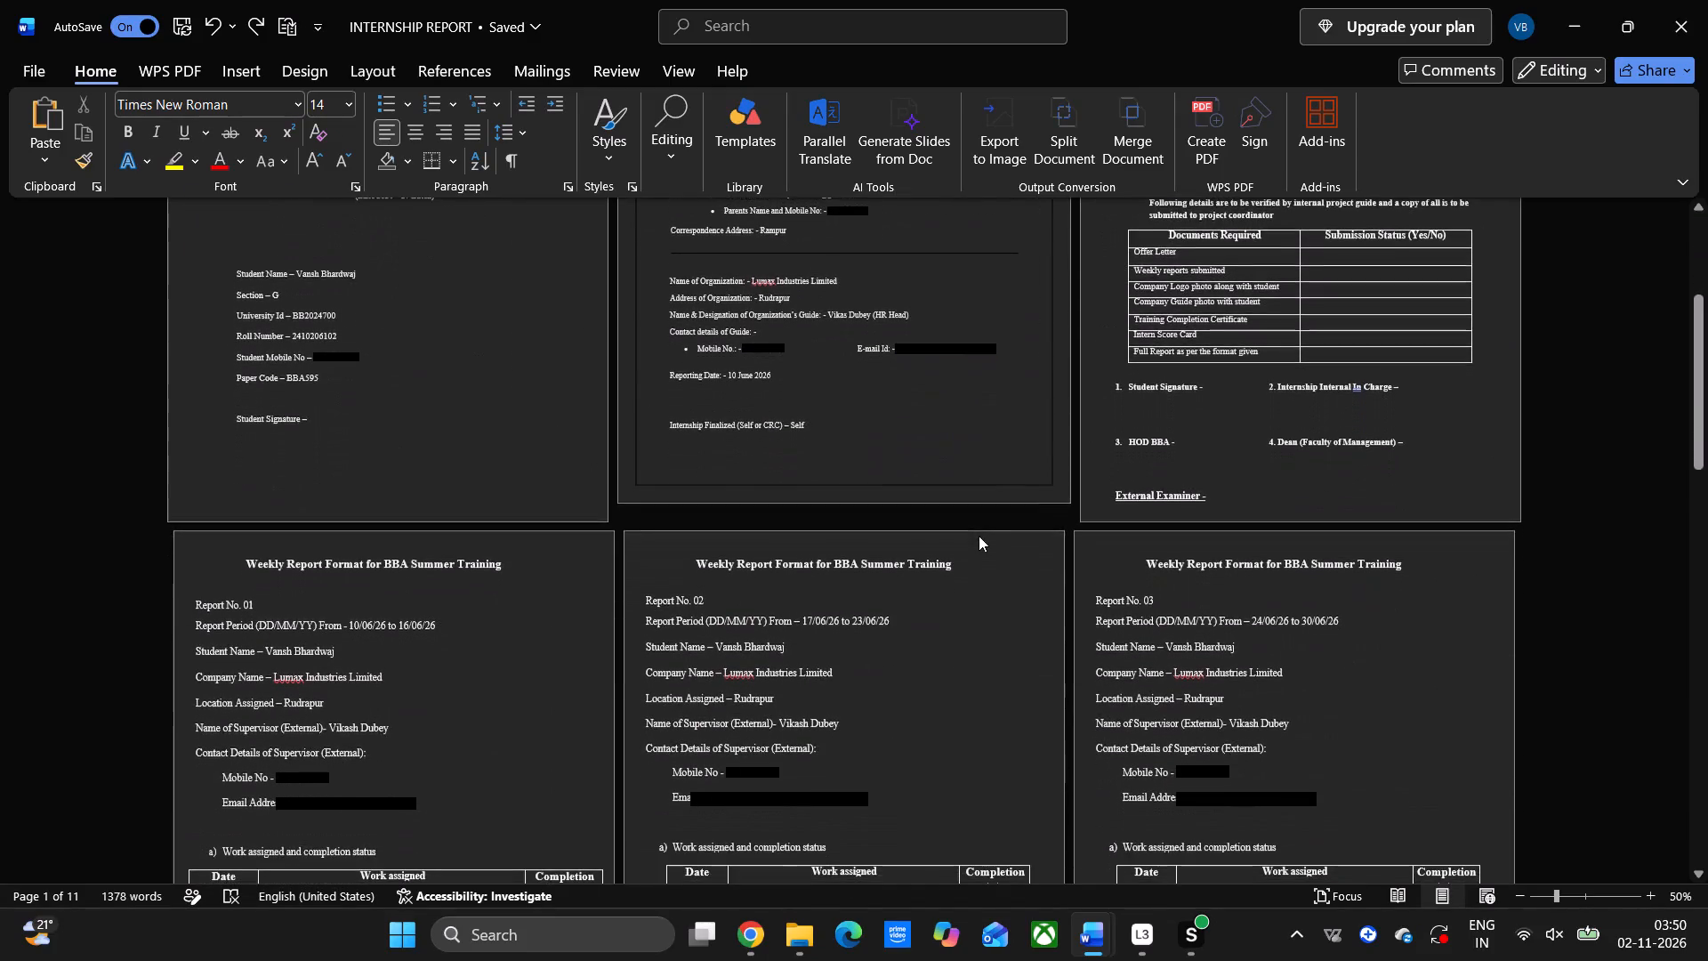
{"action": "scroll", "coordinate": [979, 536], "scroll_direction": "down", "scroll_amount": 4}
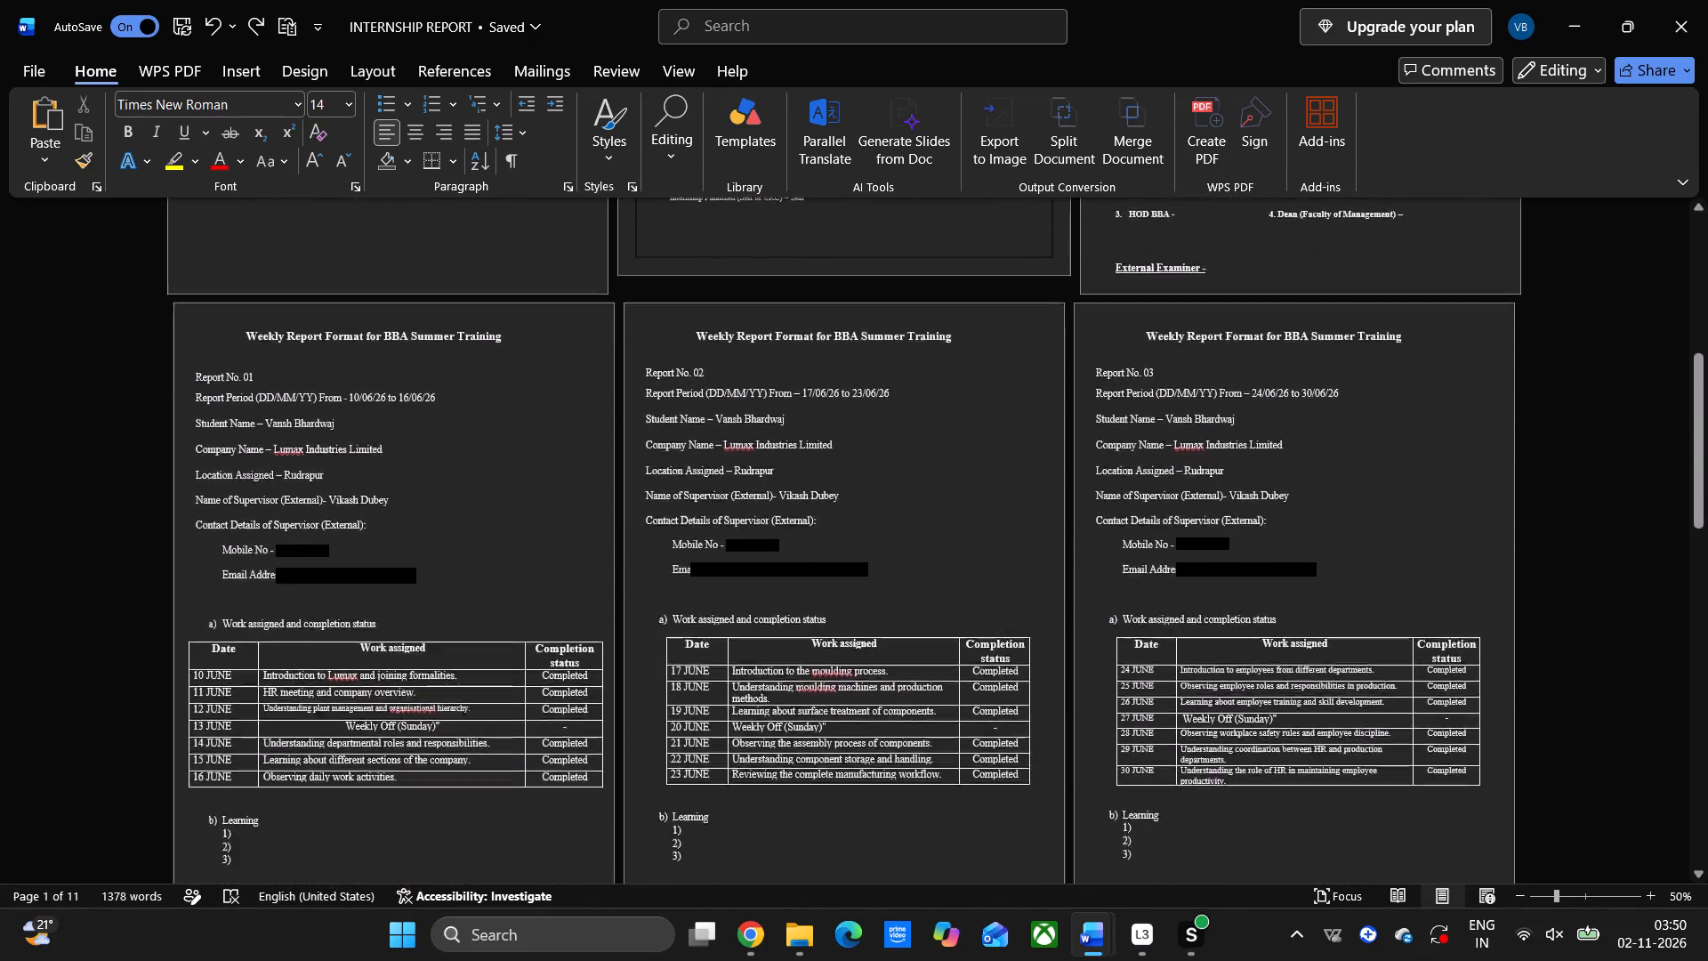
{"action": "scroll", "coordinate": [979, 536], "scroll_direction": "down", "scroll_amount": 4}
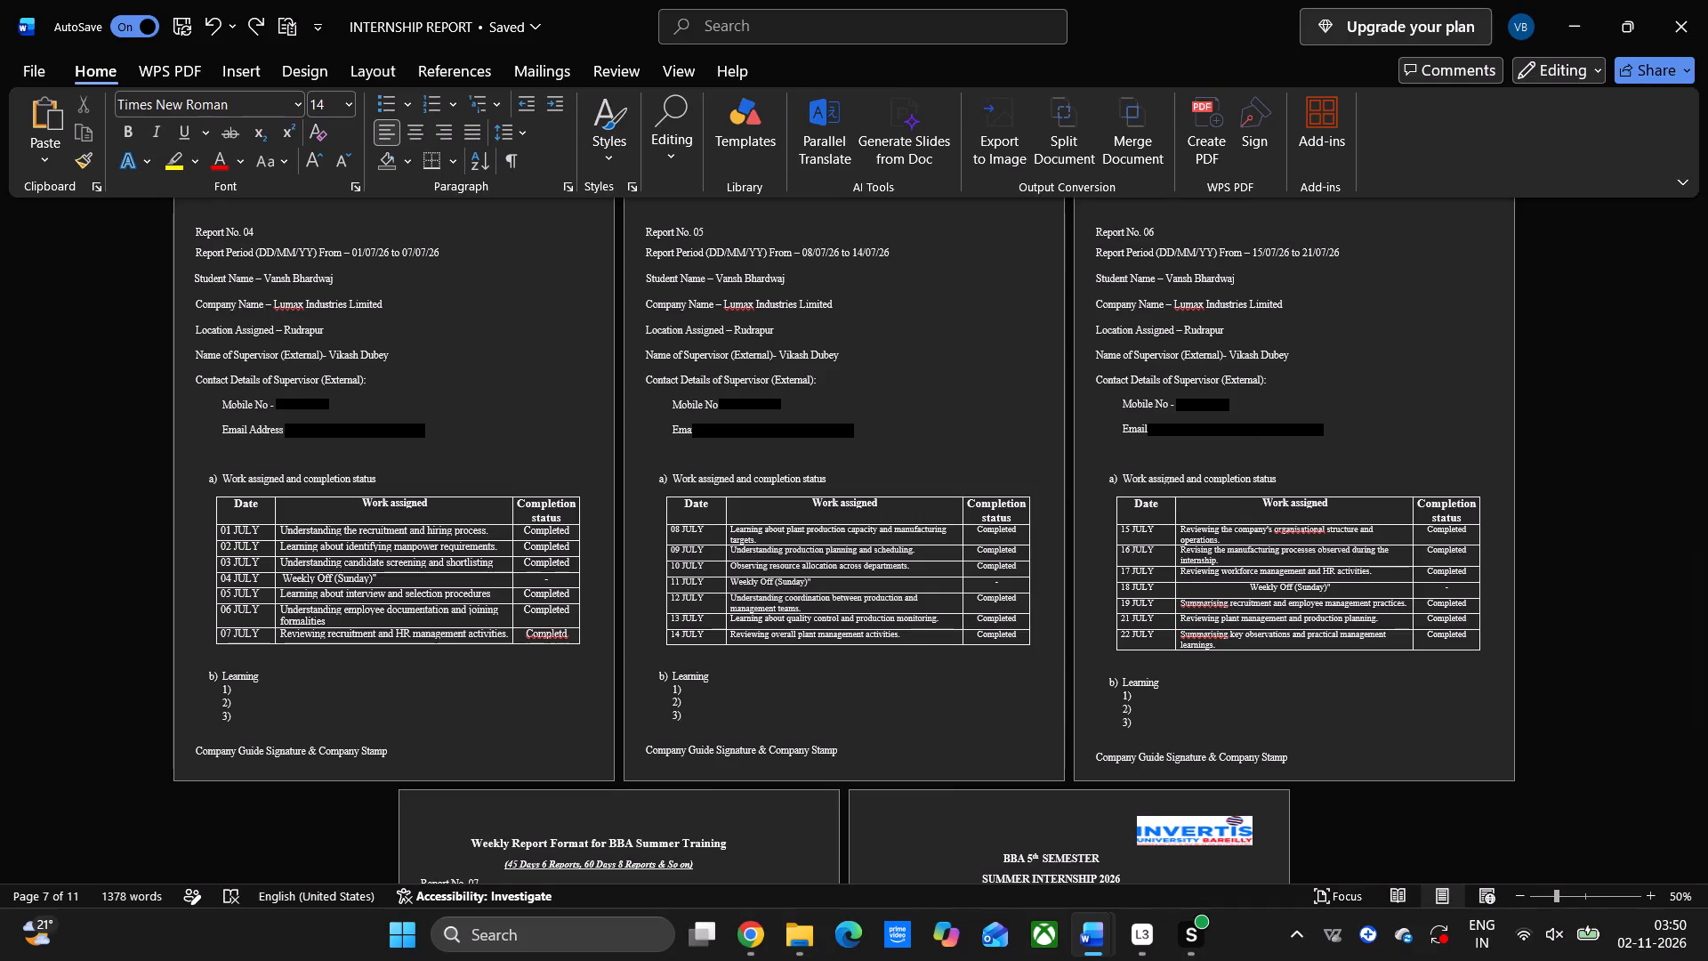
{"action": "scroll", "coordinate": [871, 522], "scroll_direction": "down", "scroll_amount": 1}
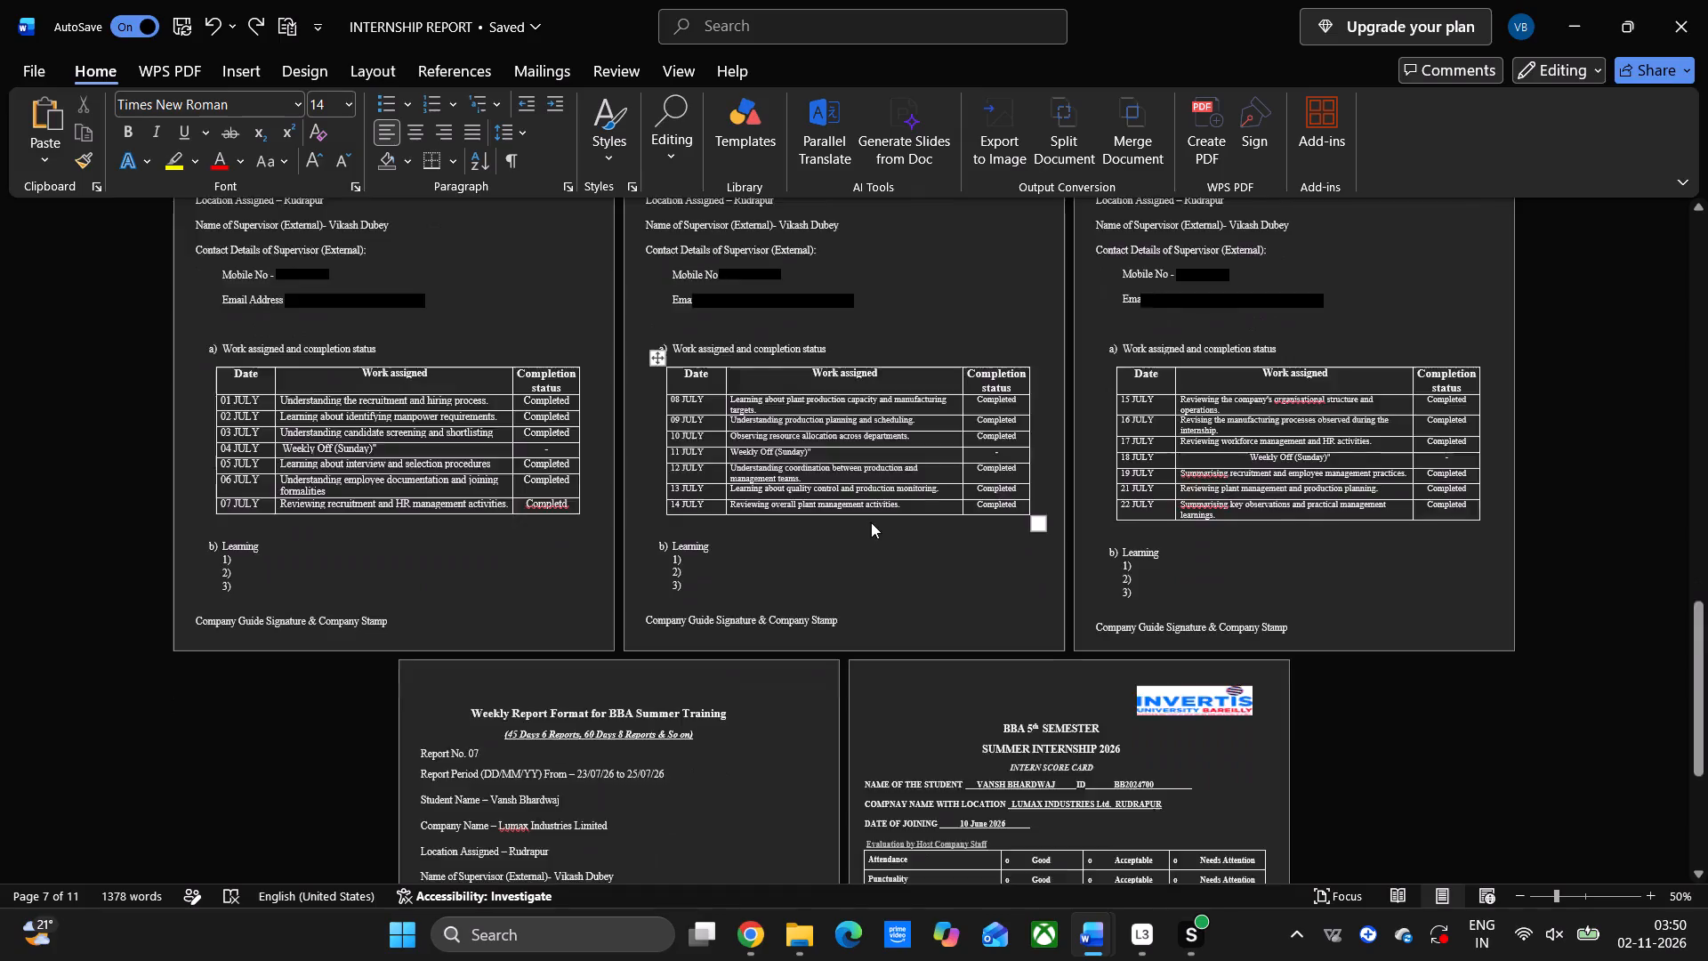
{"action": "scroll", "coordinate": [871, 522], "scroll_direction": "down", "scroll_amount": 1}
{"action": "scroll", "coordinate": [871, 522], "scroll_direction": "up", "scroll_amount": 6}
{"action": "scroll", "coordinate": [871, 522], "scroll_direction": "down", "scroll_amount": 1}
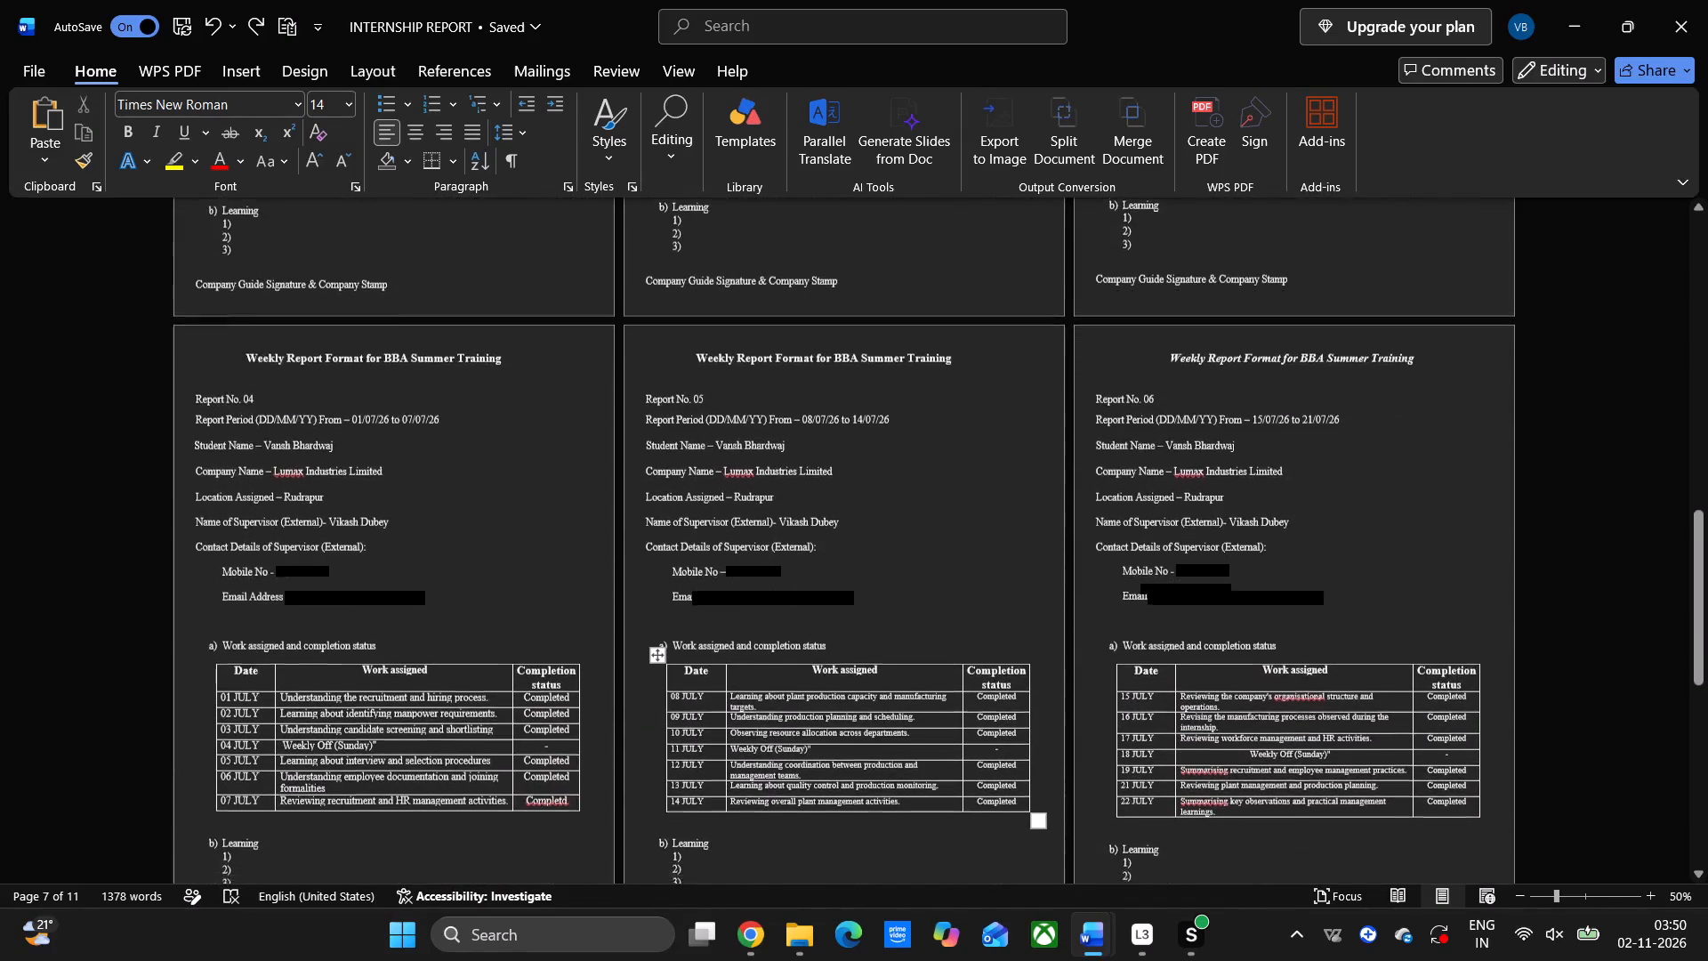
{"action": "scroll", "coordinate": [871, 522], "scroll_direction": "down", "scroll_amount": 1}
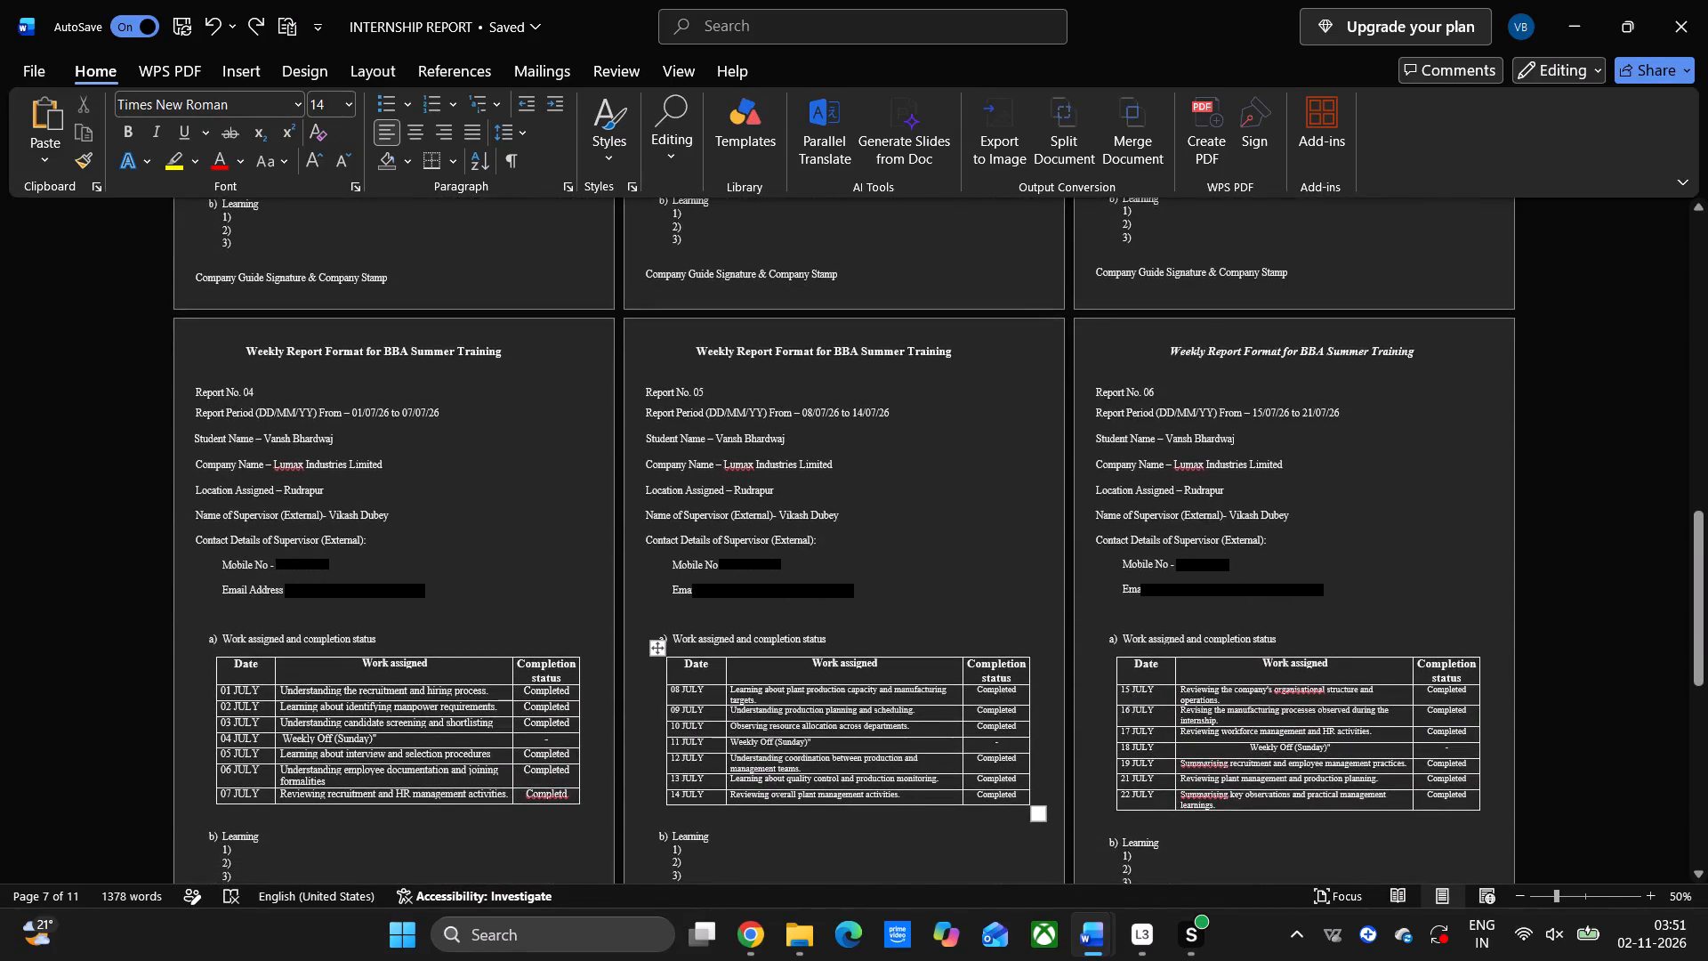
{"action": "scroll", "coordinate": [871, 522], "scroll_direction": "down", "scroll_amount": 4}
{"action": "scroll", "coordinate": [871, 522], "scroll_direction": "up", "scroll_amount": 1}
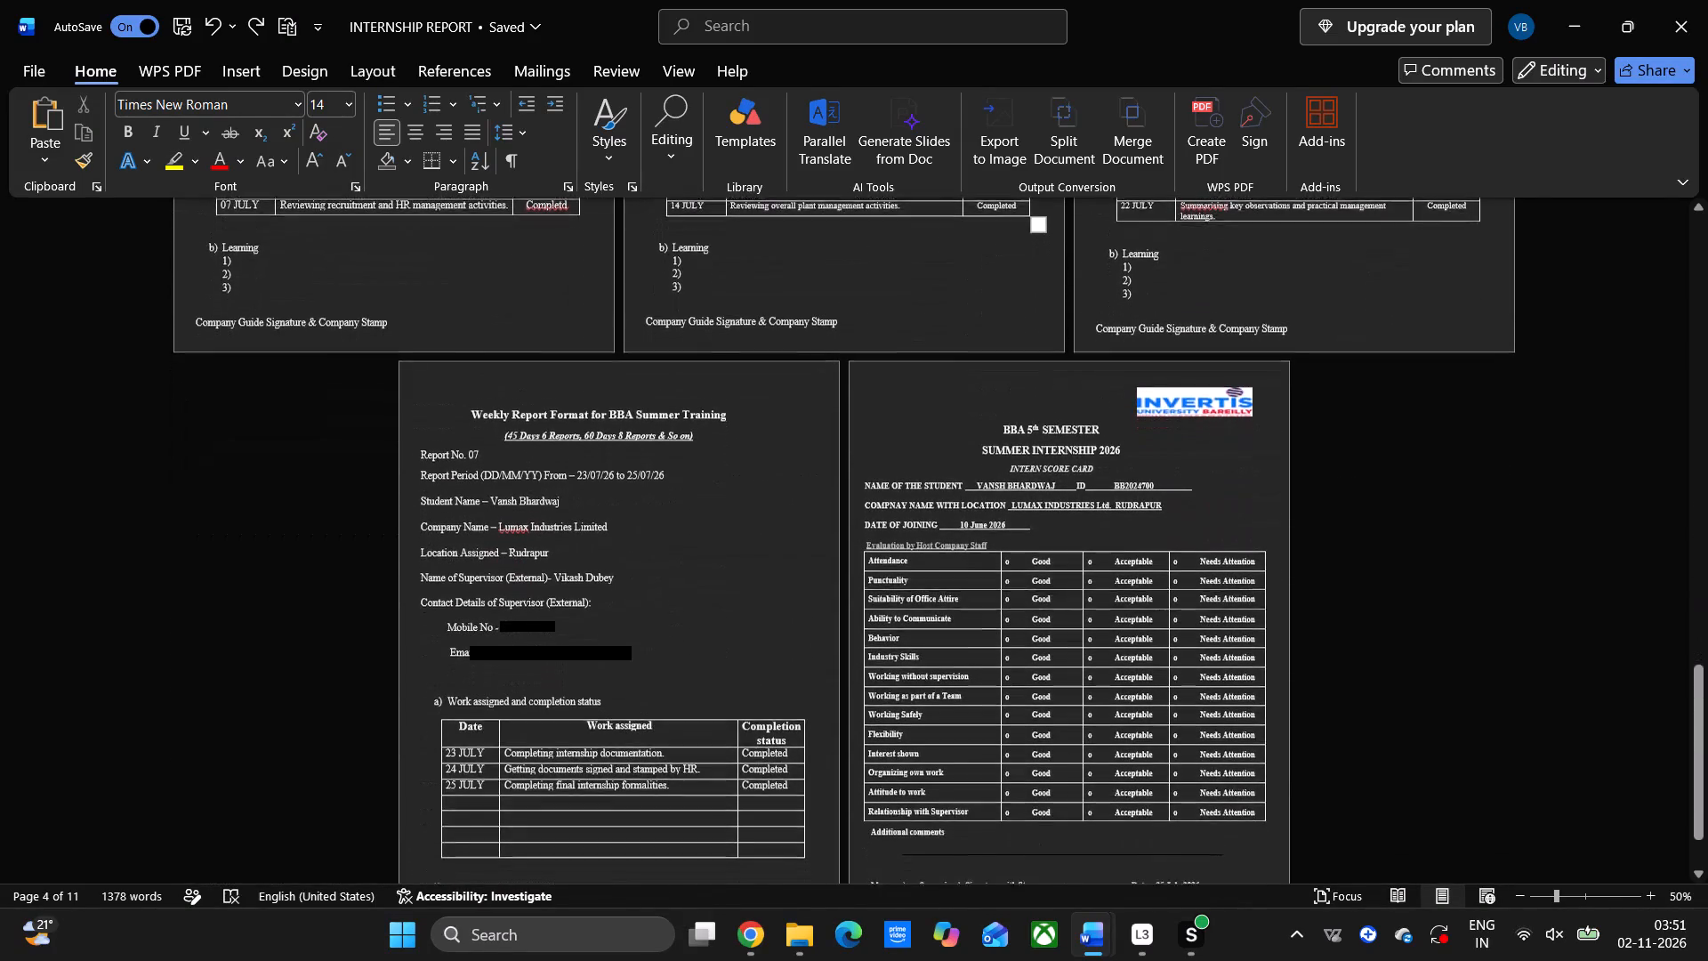
{"action": "scroll", "coordinate": [871, 522], "scroll_direction": "up", "scroll_amount": 1}
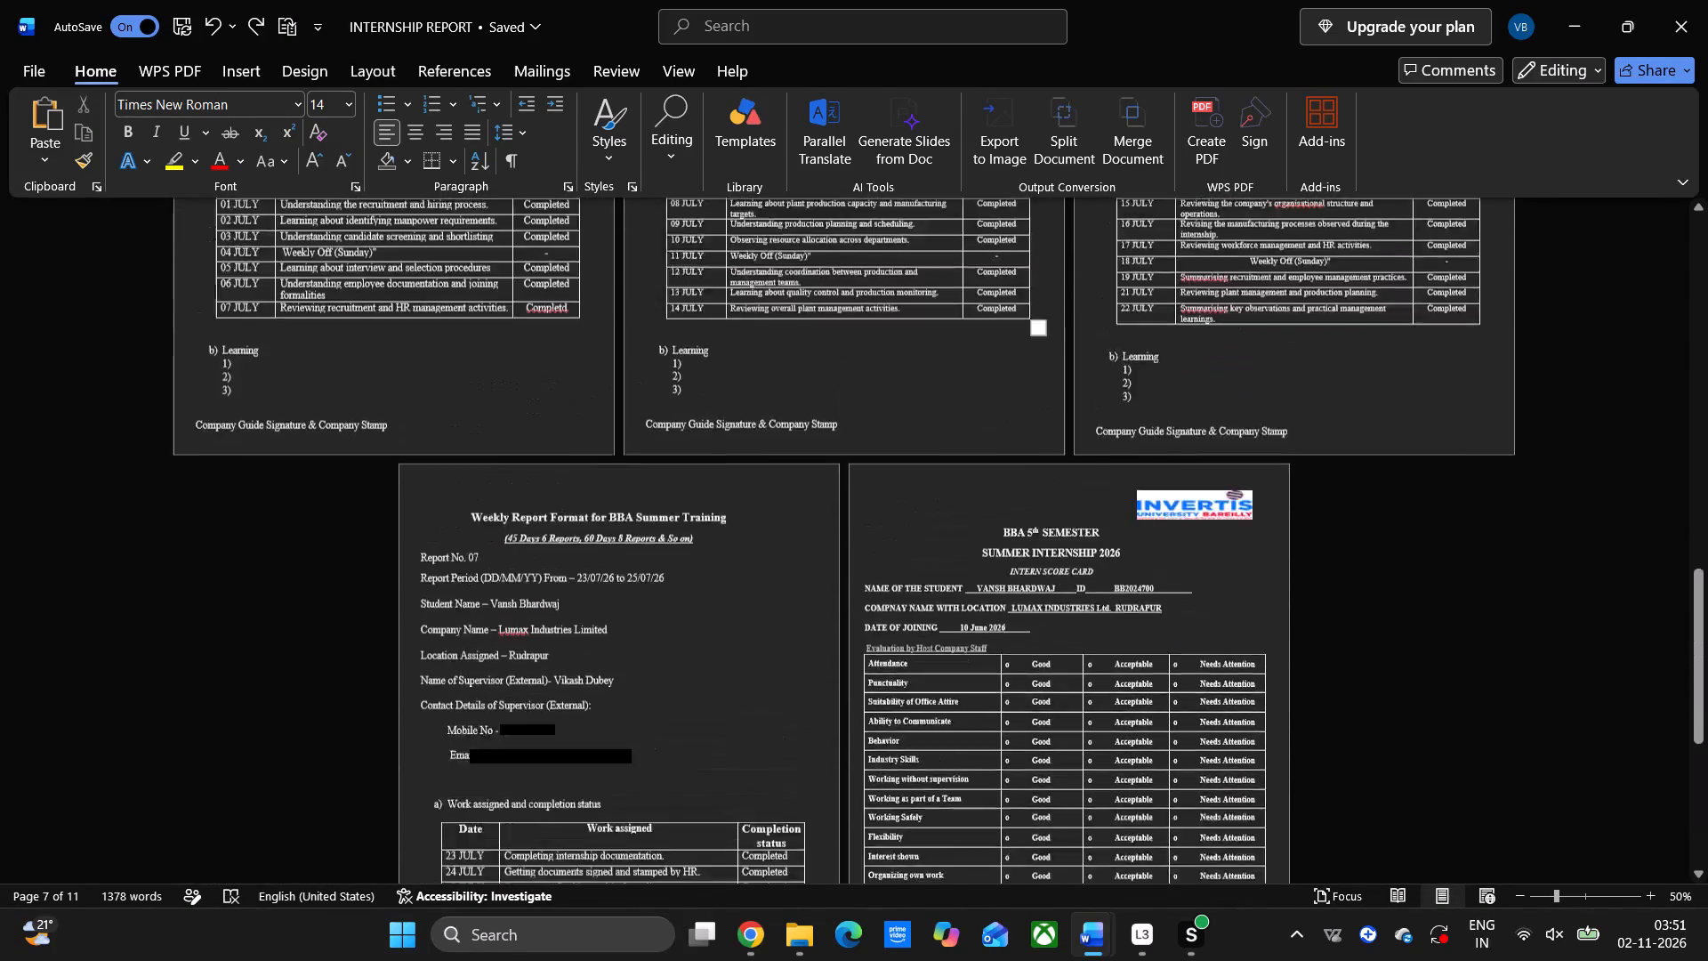
{"action": "scroll", "coordinate": [871, 522], "scroll_direction": "up", "scroll_amount": 5}
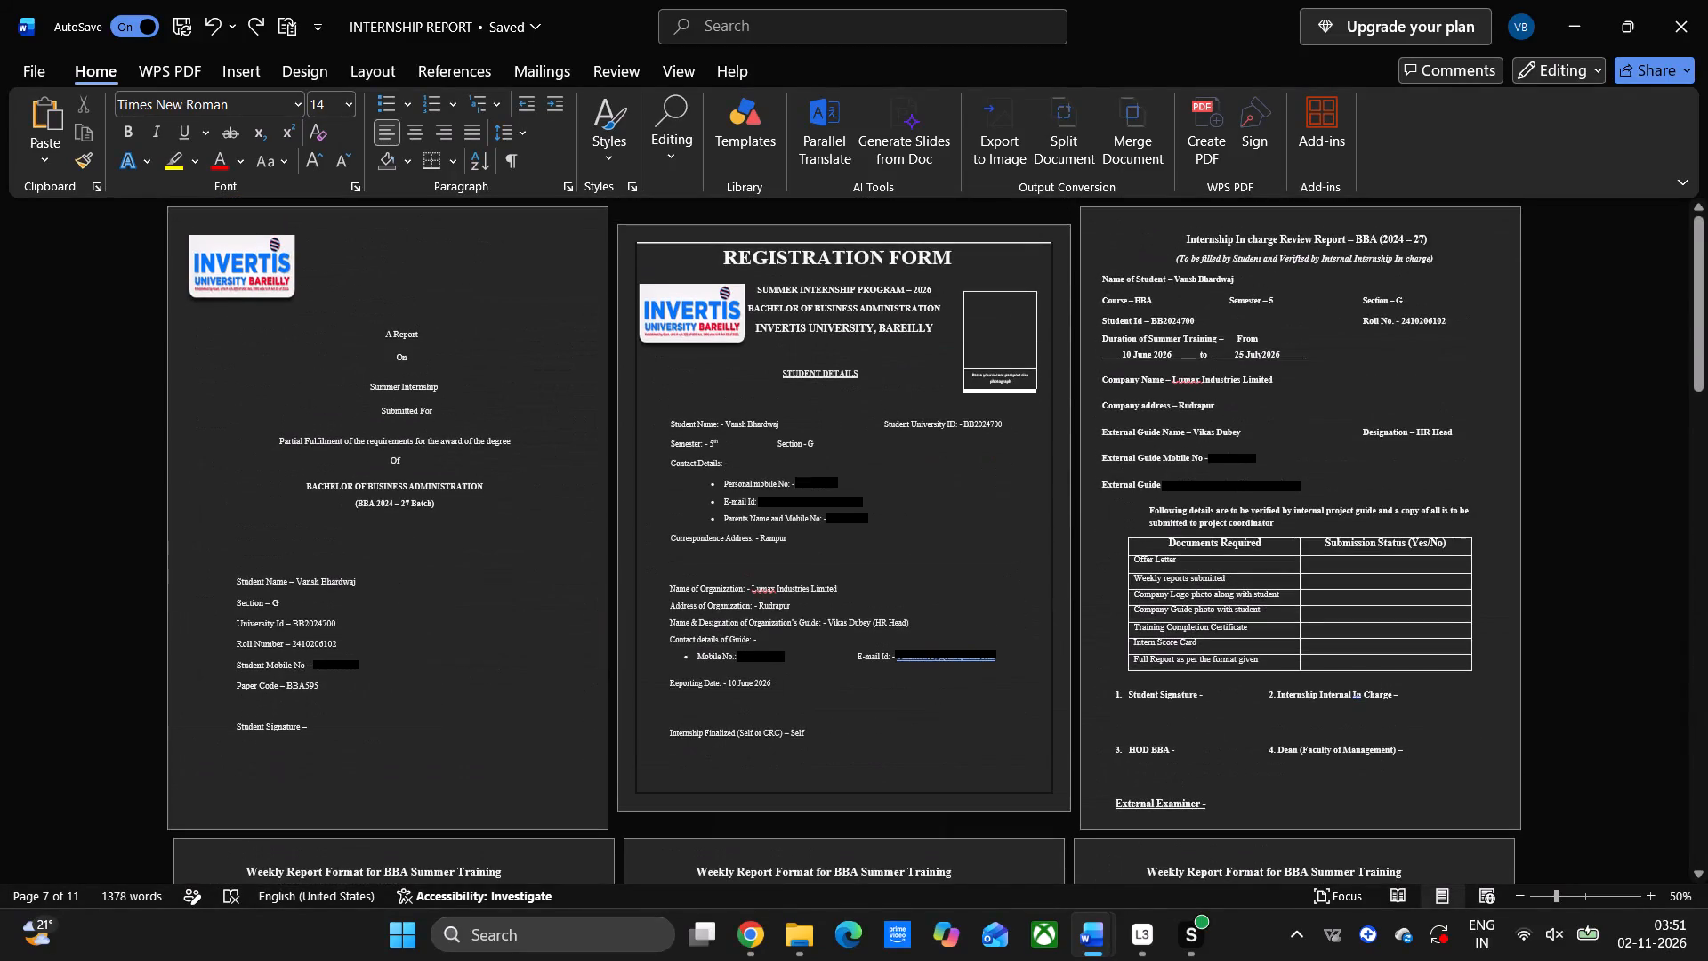
Examine the cover page, the registration form and the top of the Internship In charge Review Report at closer zoom.
{"action": "scroll", "coordinate": [871, 522], "scroll_direction": "up", "scroll_amount": 1}
{"action": "scroll", "coordinate": [871, 522], "scroll_direction": "down", "scroll_amount": 1}
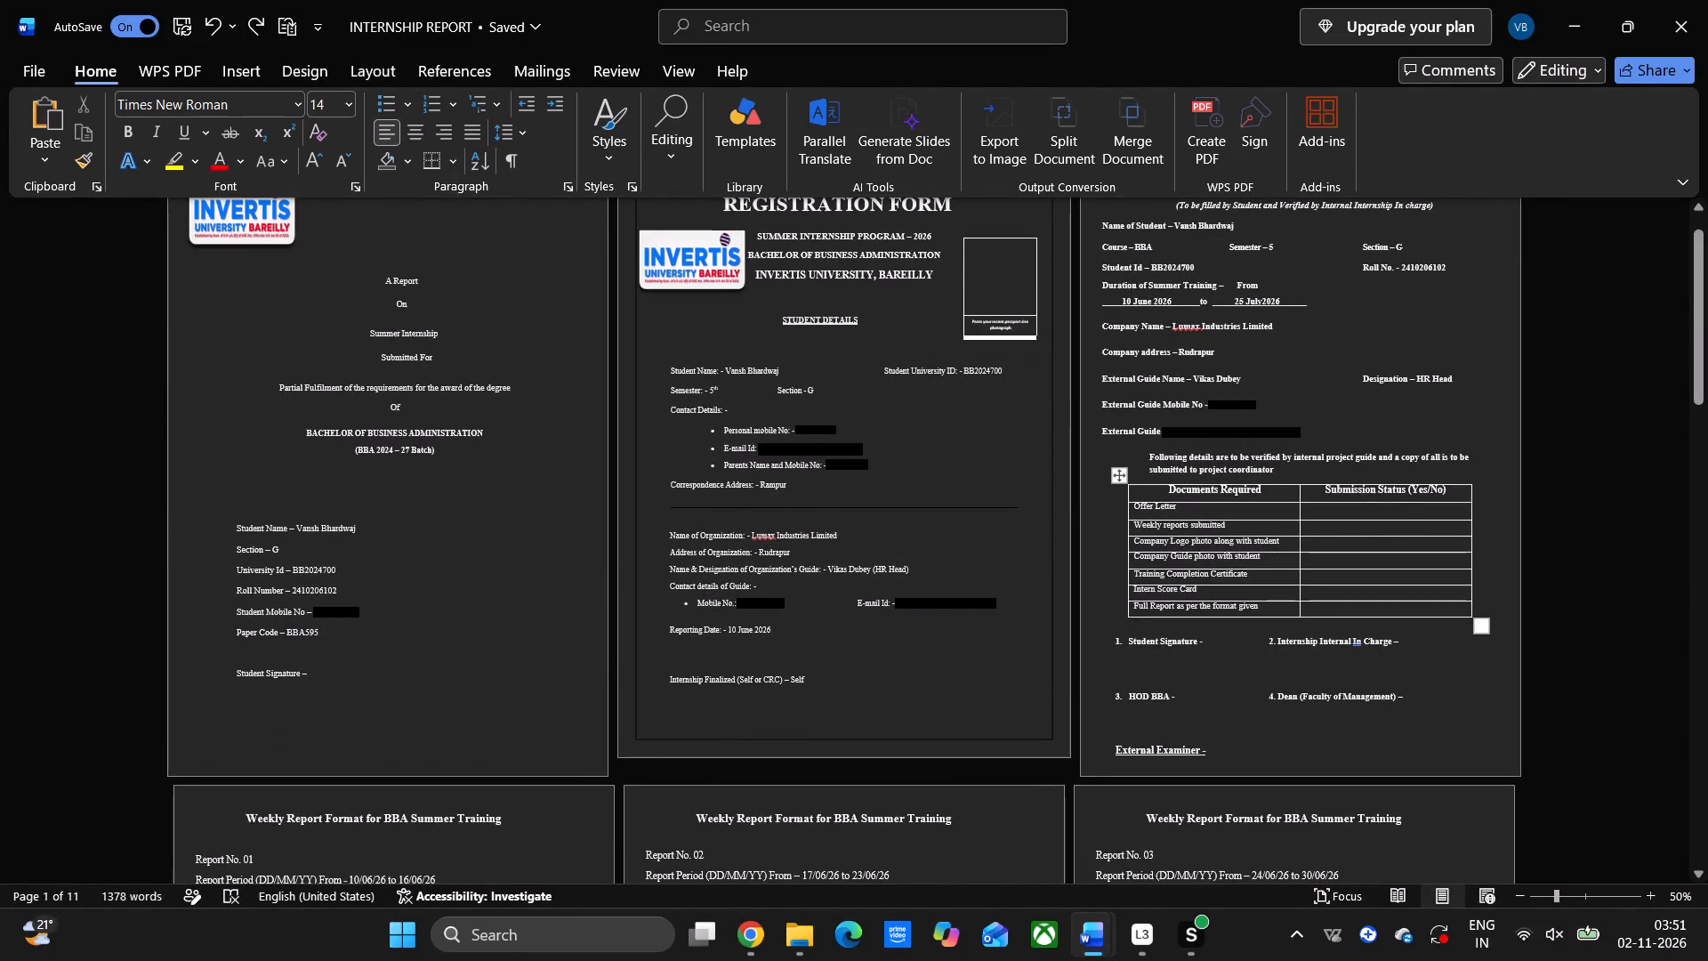
{"action": "scroll", "coordinate": [1391, 559], "scroll_direction": "up", "scroll_amount": 2, "text": "ctrl"}
{"action": "scroll", "coordinate": [1426, 642], "scroll_direction": "down", "scroll_amount": 2}
{"action": "scroll", "coordinate": [1426, 642], "scroll_direction": "left", "scroll_amount": 1}
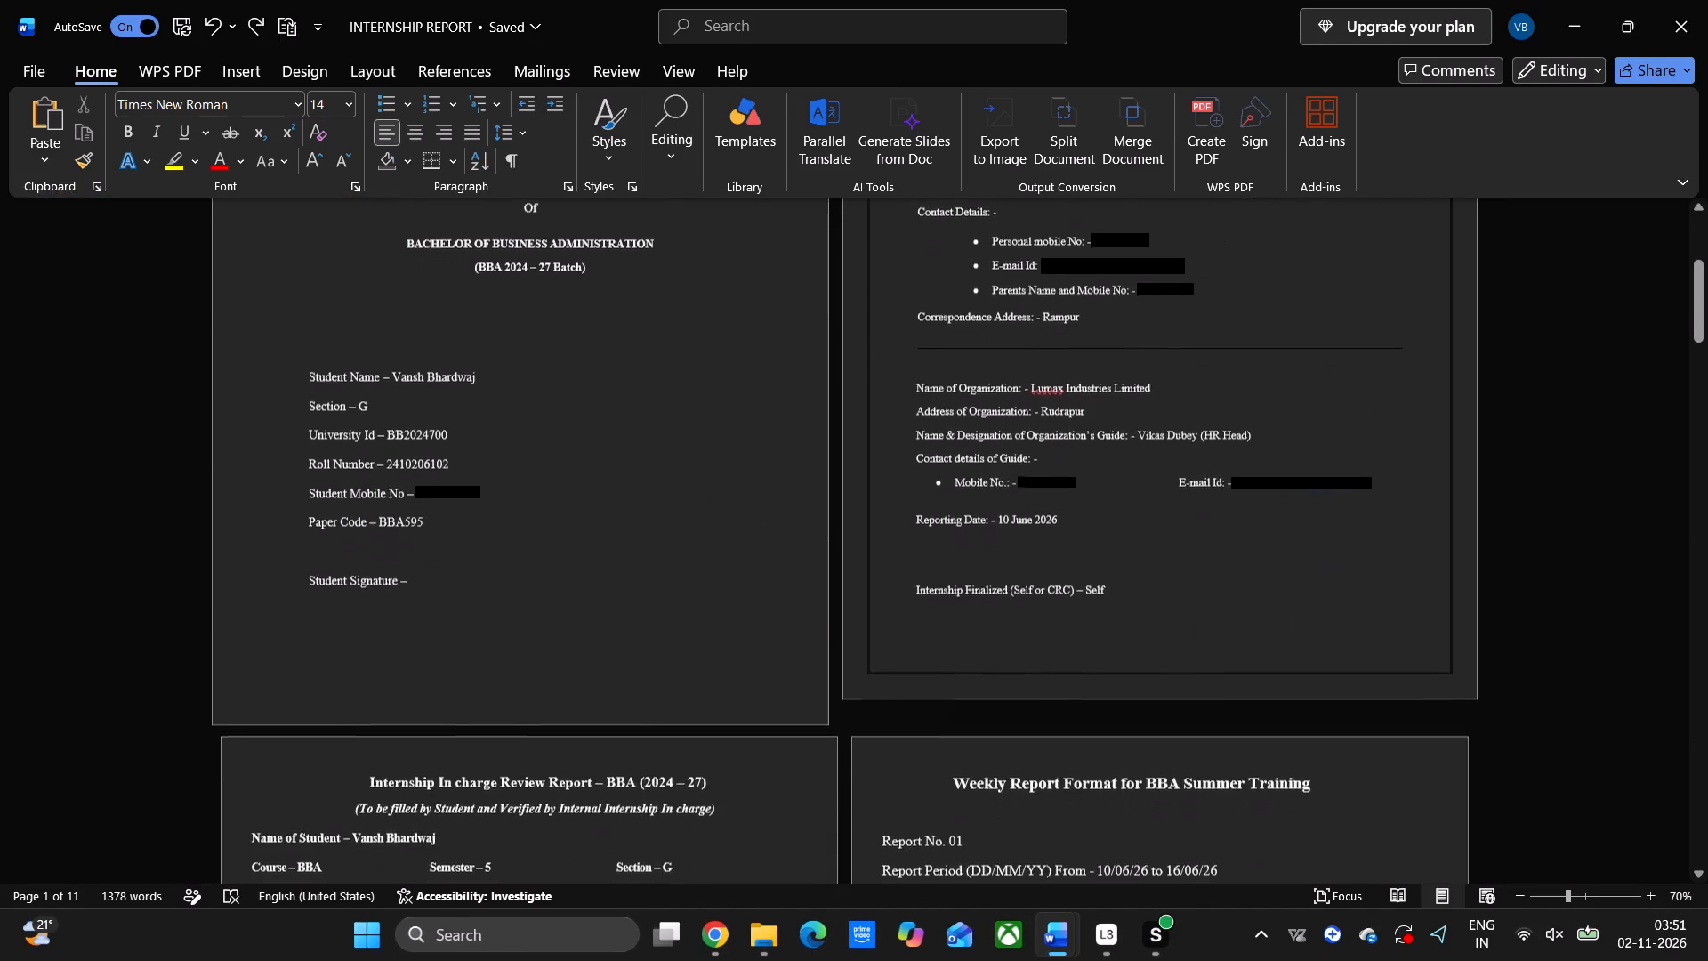
{"action": "scroll", "coordinate": [1426, 642], "scroll_direction": "left", "scroll_amount": 3}
{"action": "scroll", "coordinate": [1426, 642], "scroll_direction": "up", "scroll_amount": 2}
{"action": "scroll", "coordinate": [1426, 642], "scroll_direction": "down", "scroll_amount": 3}
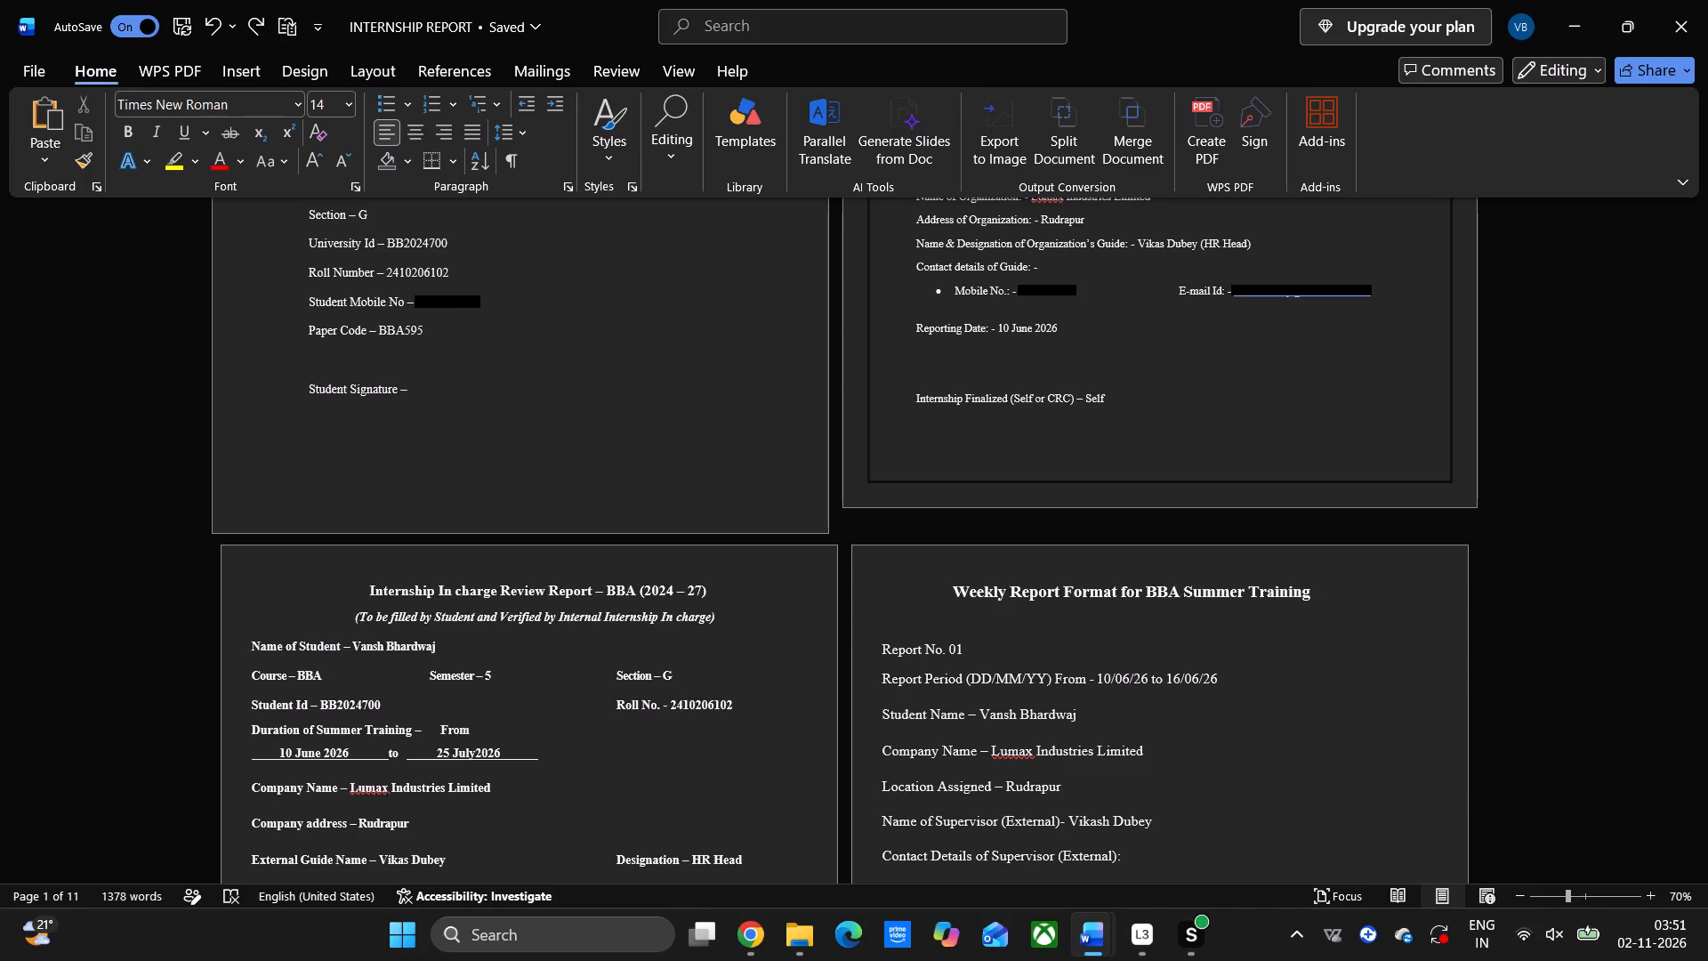
{"action": "scroll", "coordinate": [1098, 689], "scroll_direction": "up", "scroll_amount": 9}
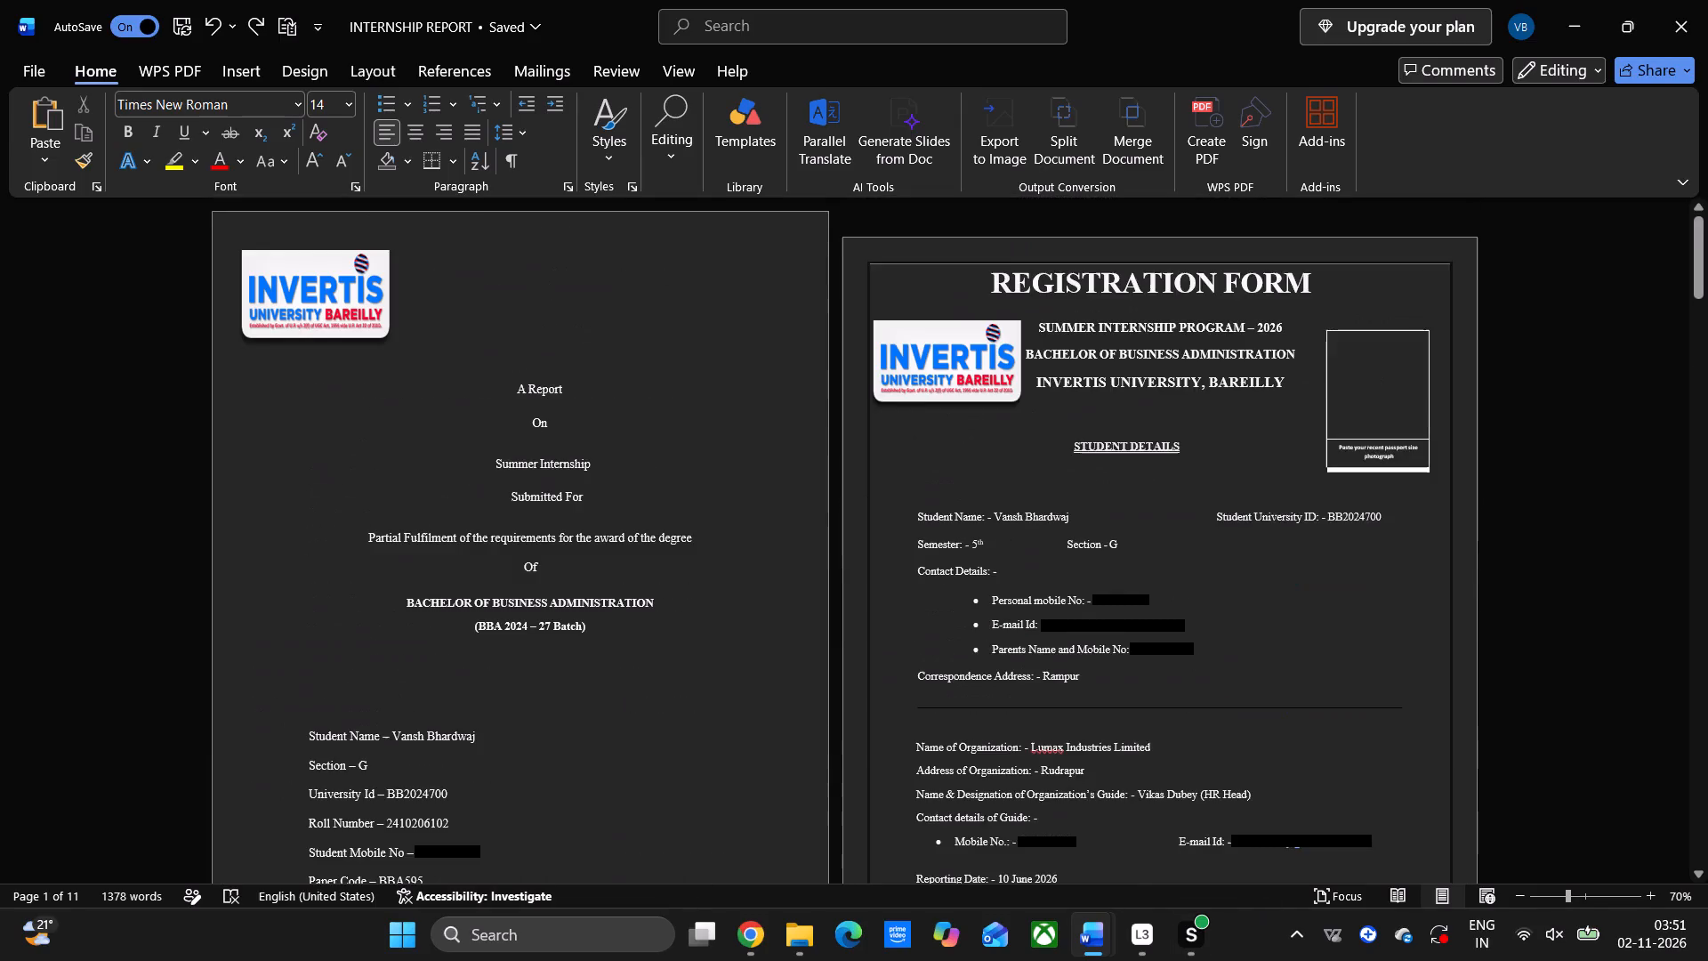
{"action": "scroll", "coordinate": [1098, 689], "scroll_direction": "up", "scroll_amount": 1}
{"action": "scroll", "coordinate": [1098, 689], "scroll_direction": "down", "scroll_amount": 1}
{"action": "scroll", "coordinate": [1098, 689], "scroll_direction": "up", "scroll_amount": 4}
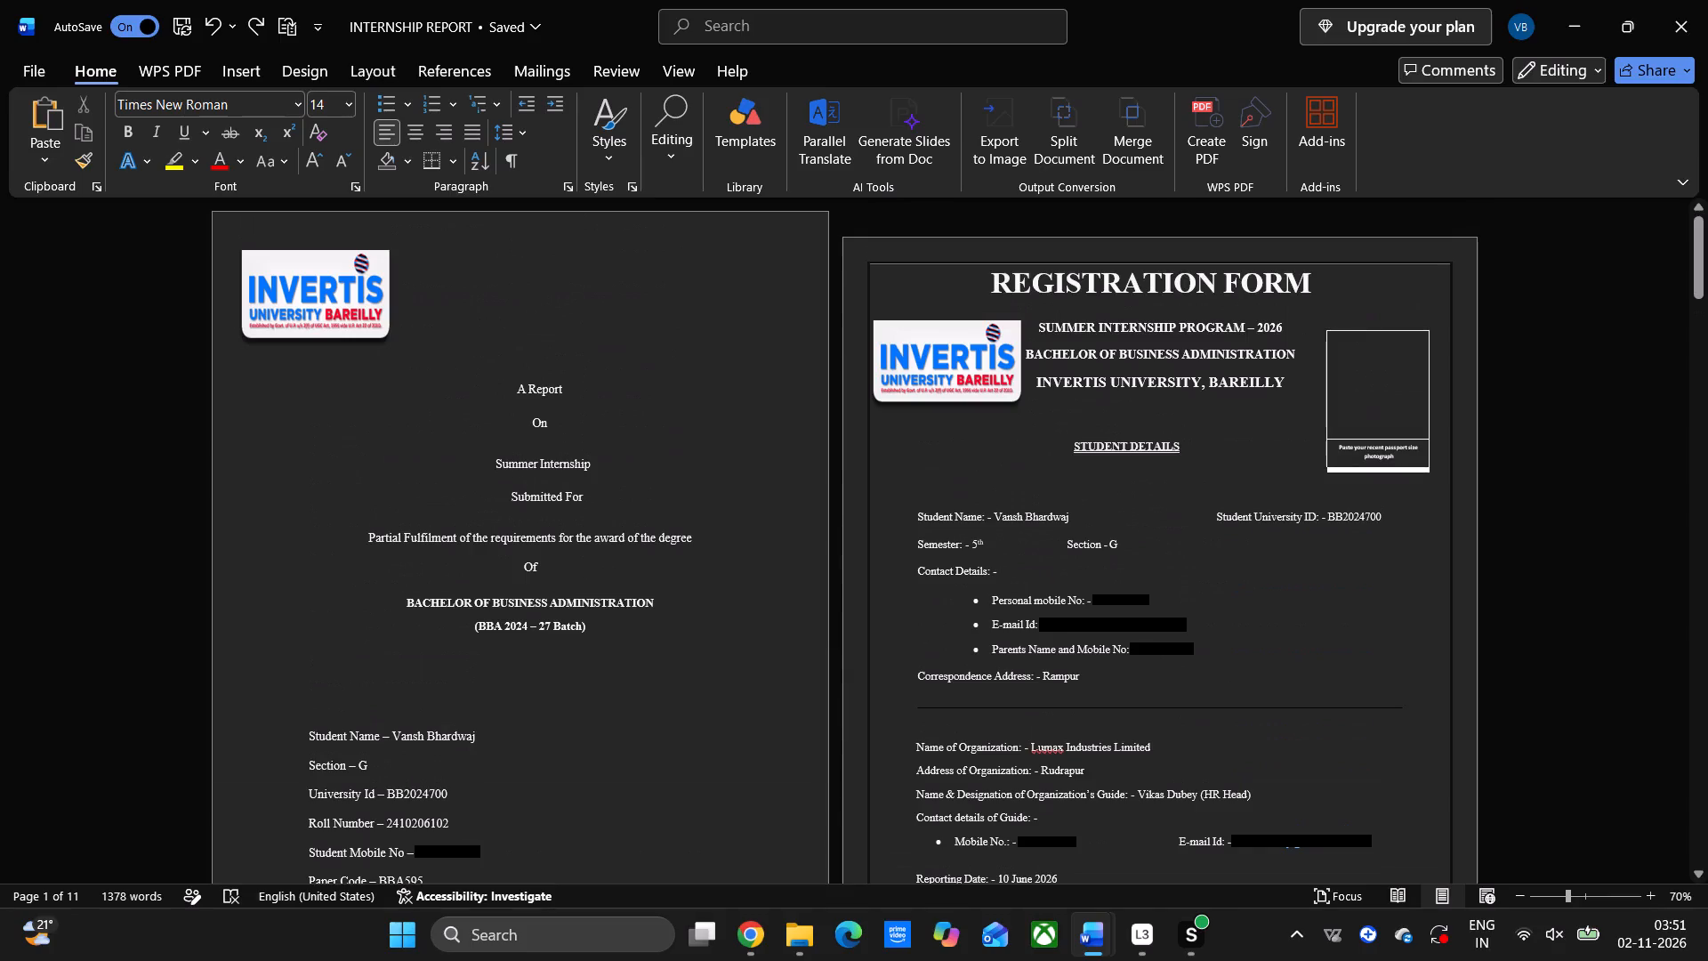
{"action": "left_click", "coordinate": [1564, 636]}
{"action": "scroll", "coordinate": [1188, 654], "scroll_direction": "down", "scroll_amount": 1}
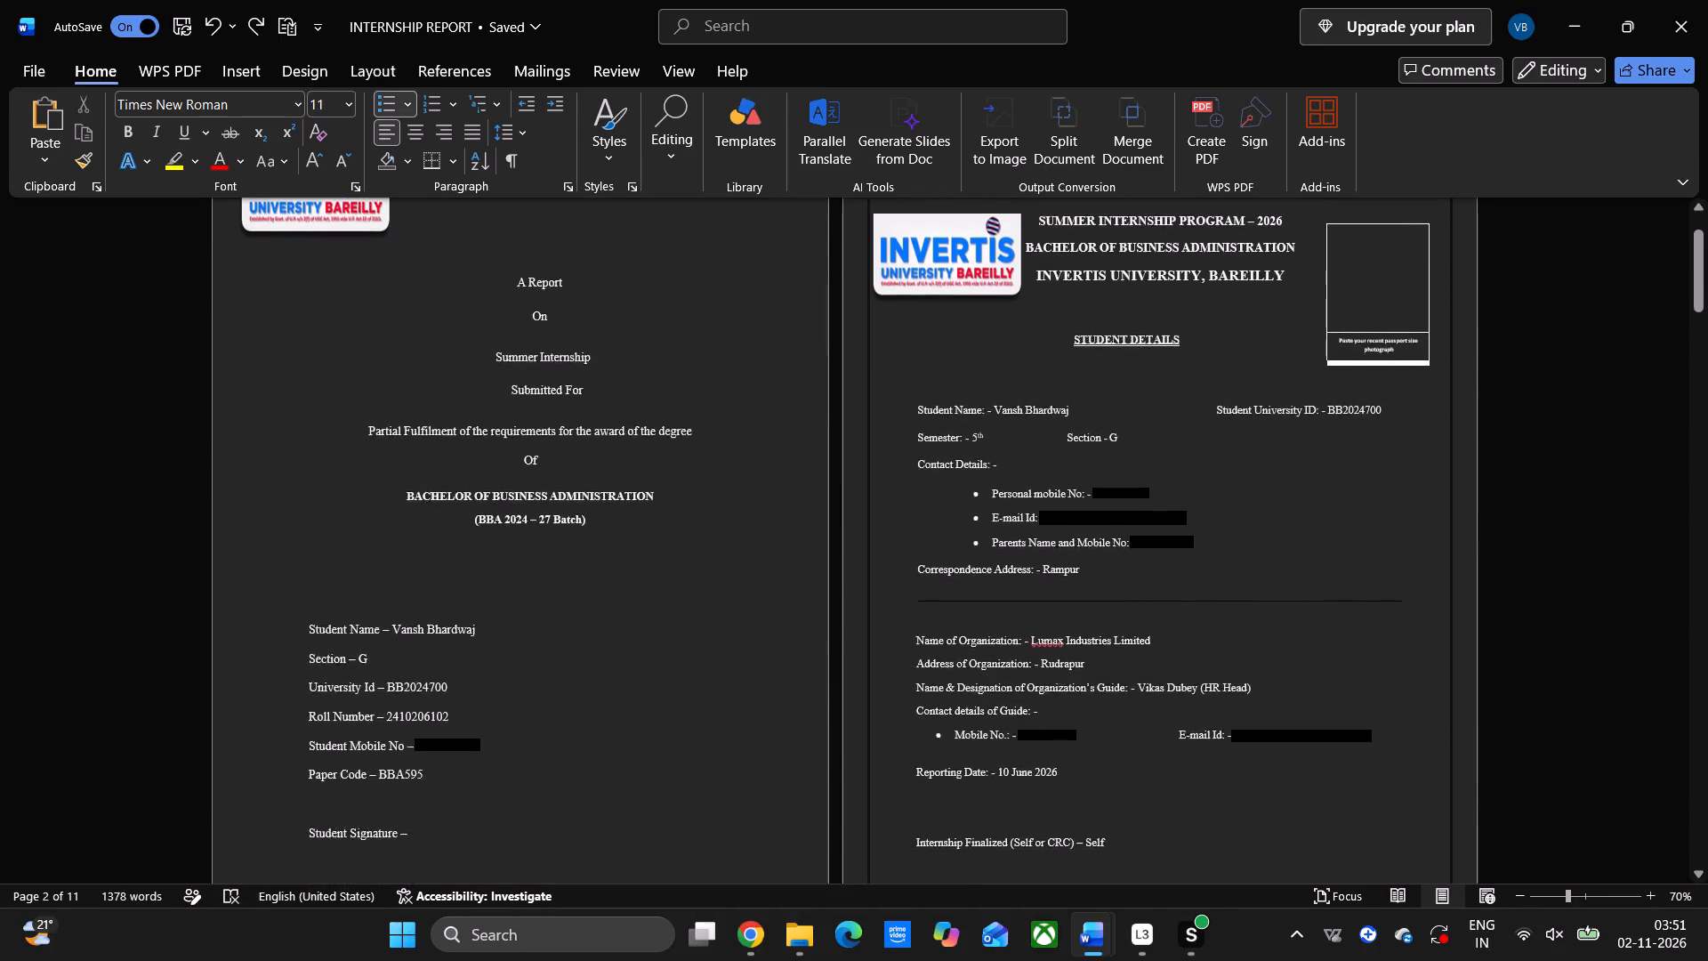
{"action": "scroll", "coordinate": [1247, 593], "scroll_direction": "down", "scroll_amount": 1}
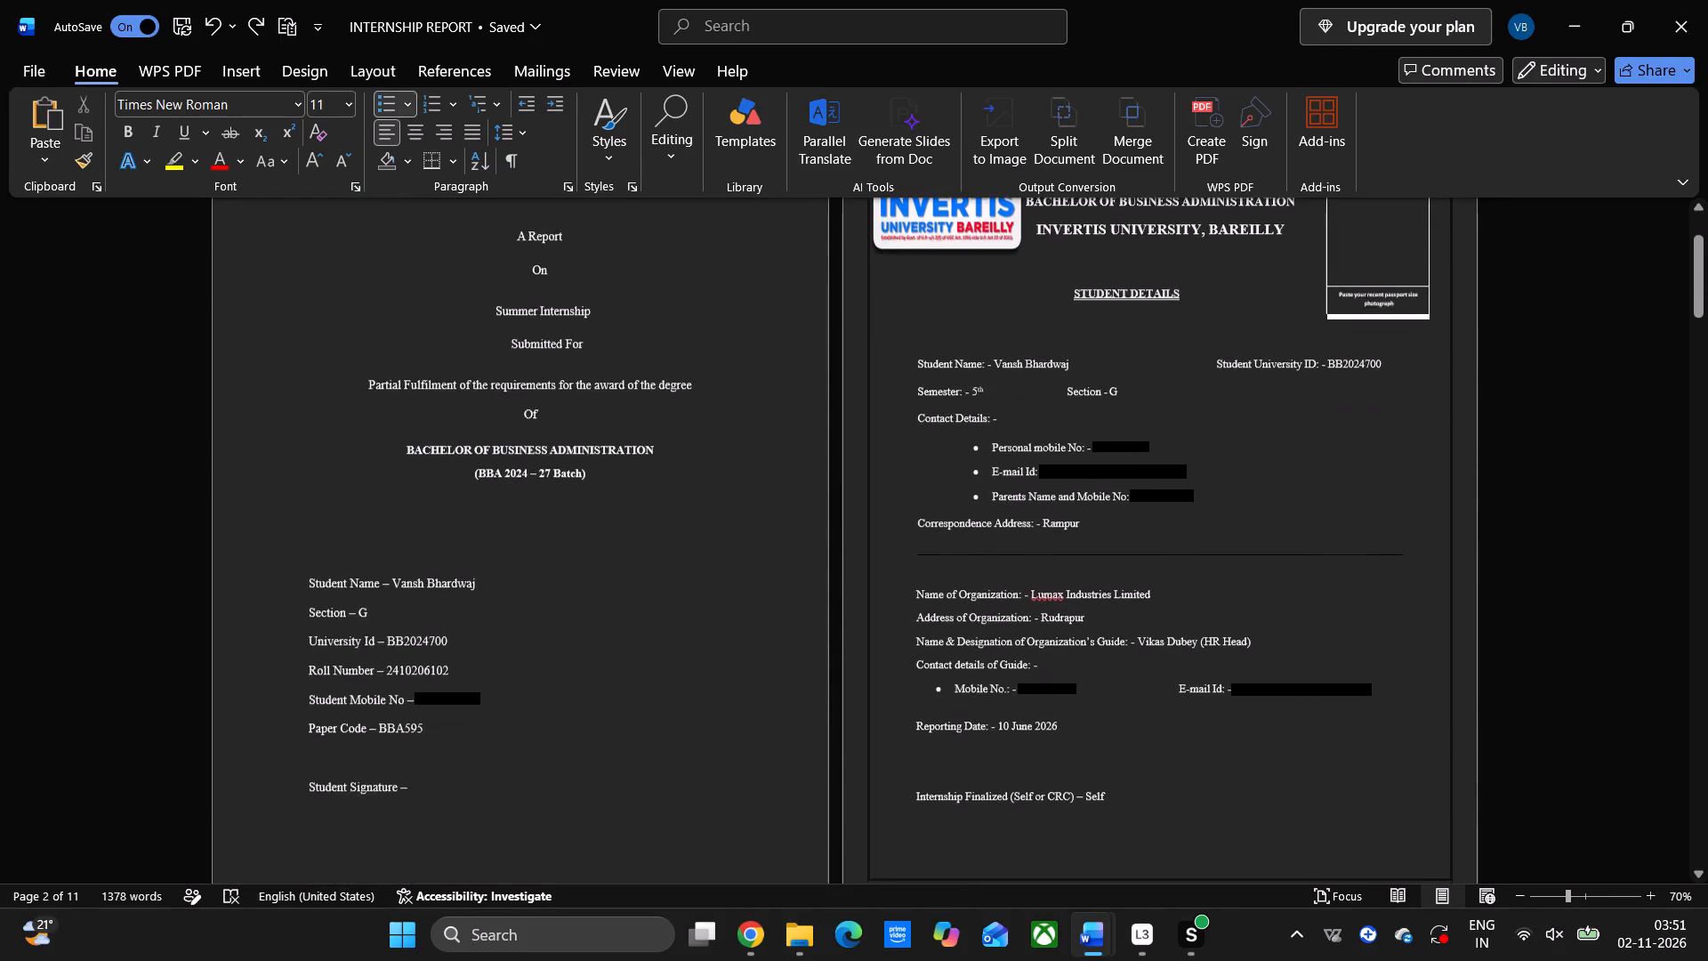
{"action": "scroll", "coordinate": [1247, 593], "scroll_direction": "down", "scroll_amount": 1}
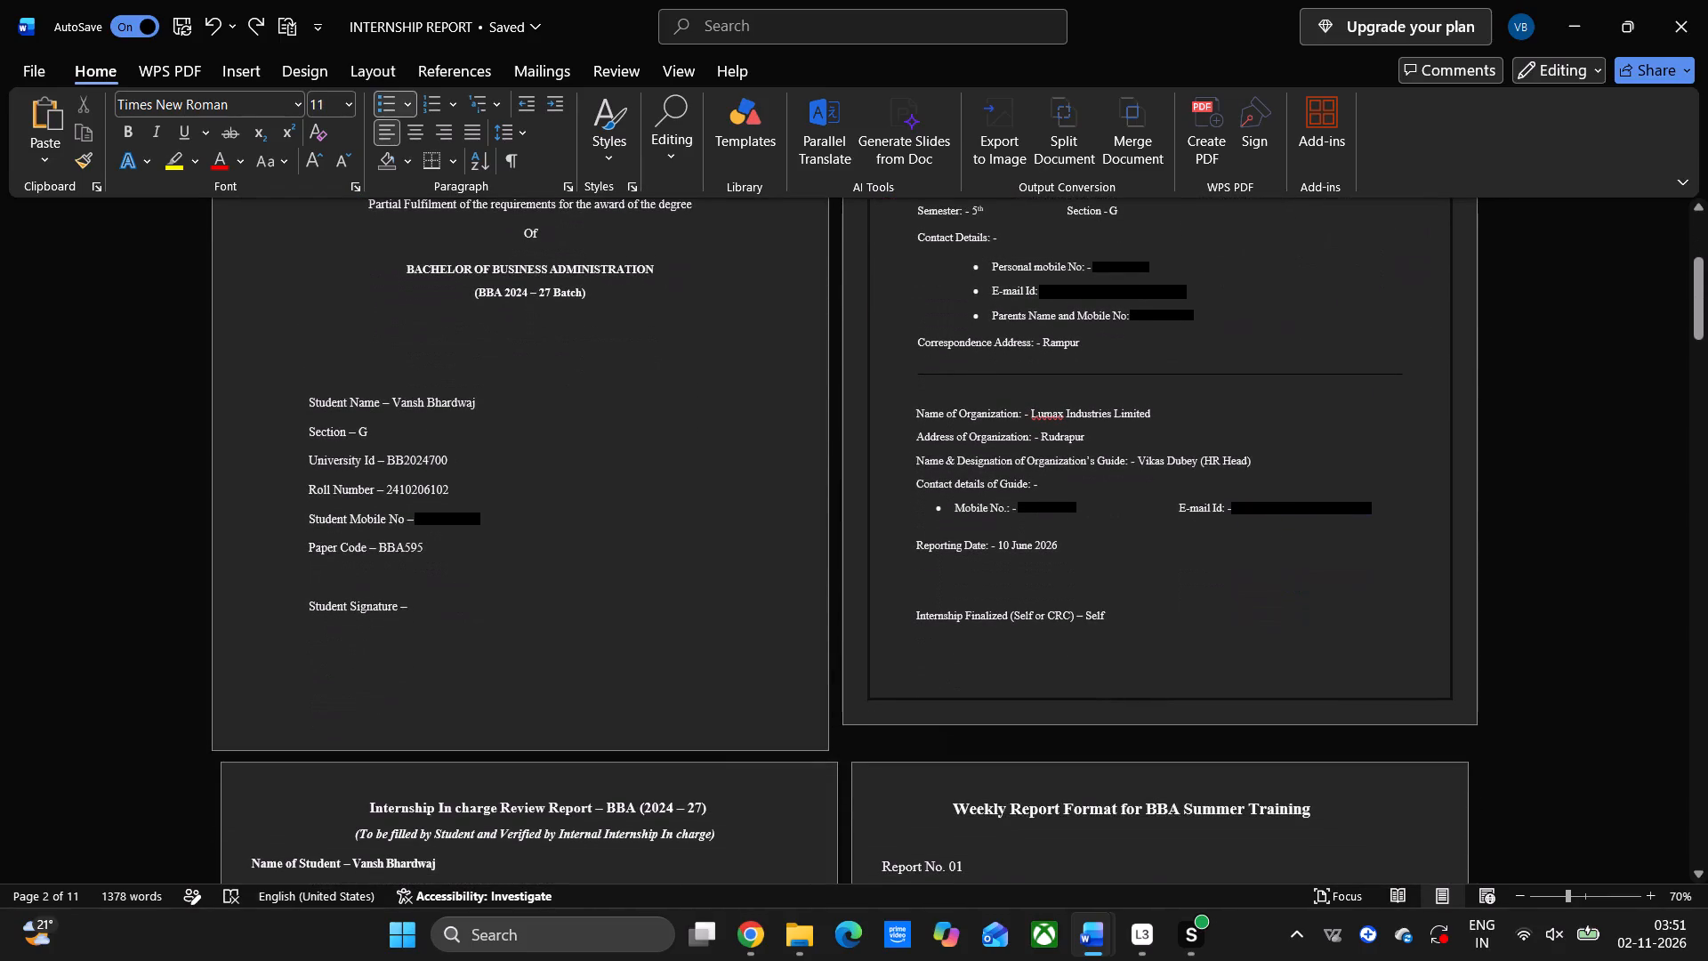
{"action": "scroll", "coordinate": [711, 591], "scroll_direction": "right", "scroll_amount": 1}
{"action": "scroll", "coordinate": [711, 591], "scroll_direction": "up", "scroll_amount": 1}
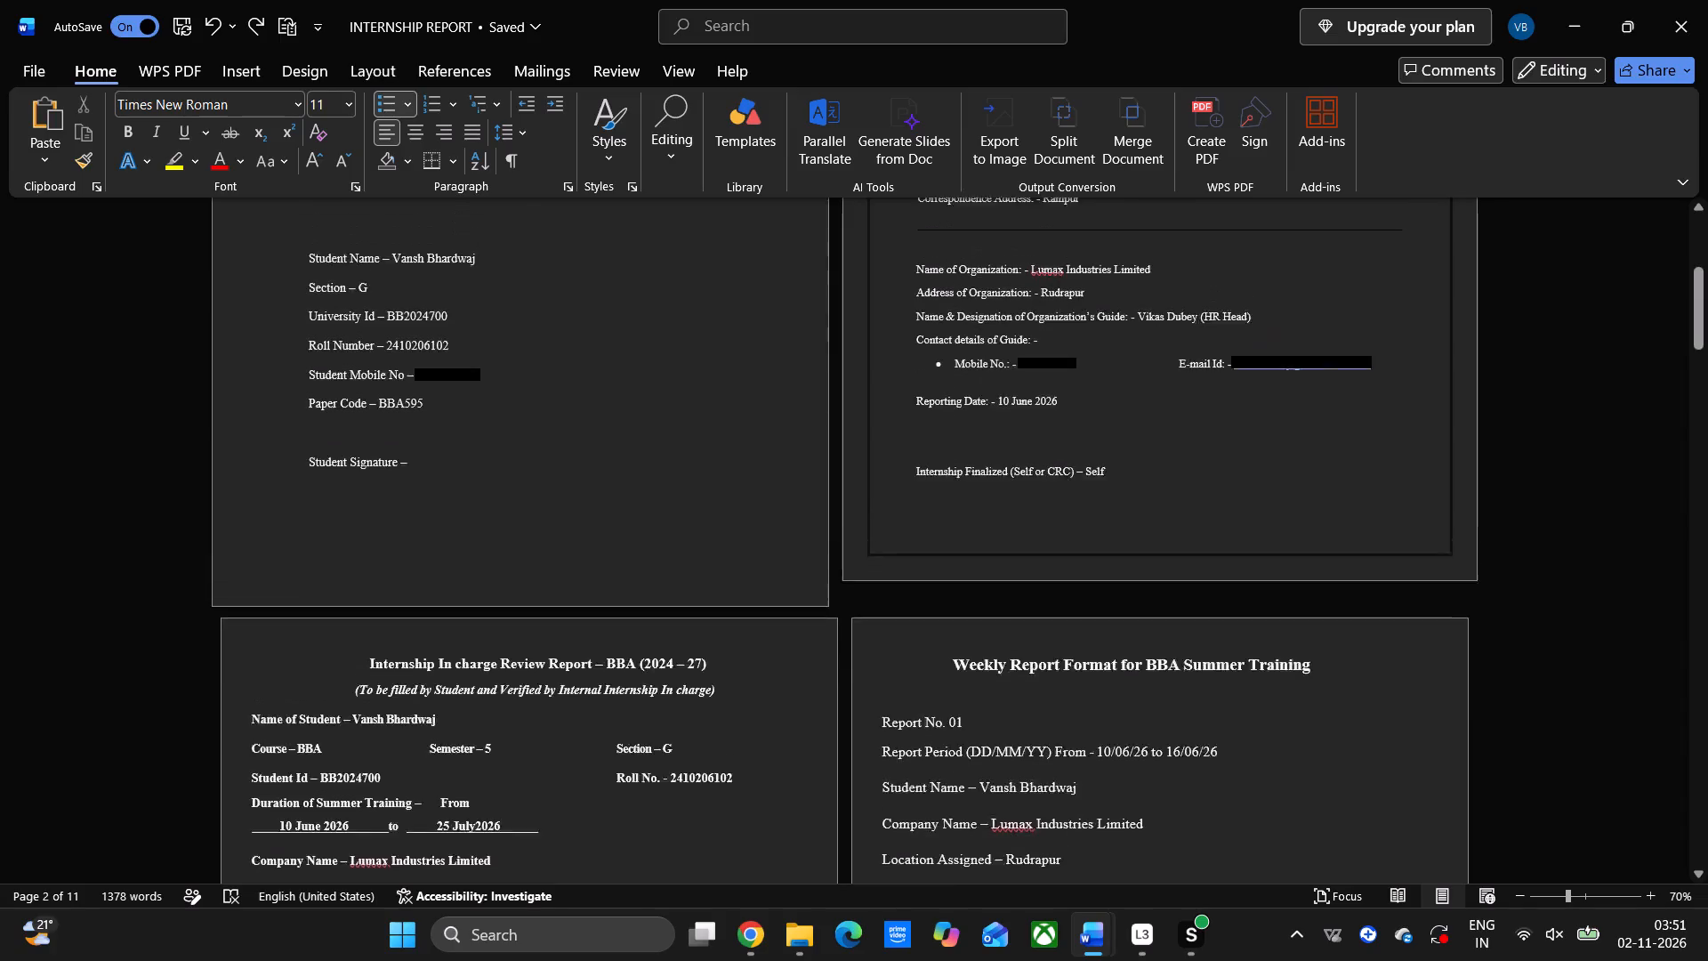
{"action": "scroll", "coordinate": [711, 591], "scroll_direction": "up", "scroll_amount": 1}
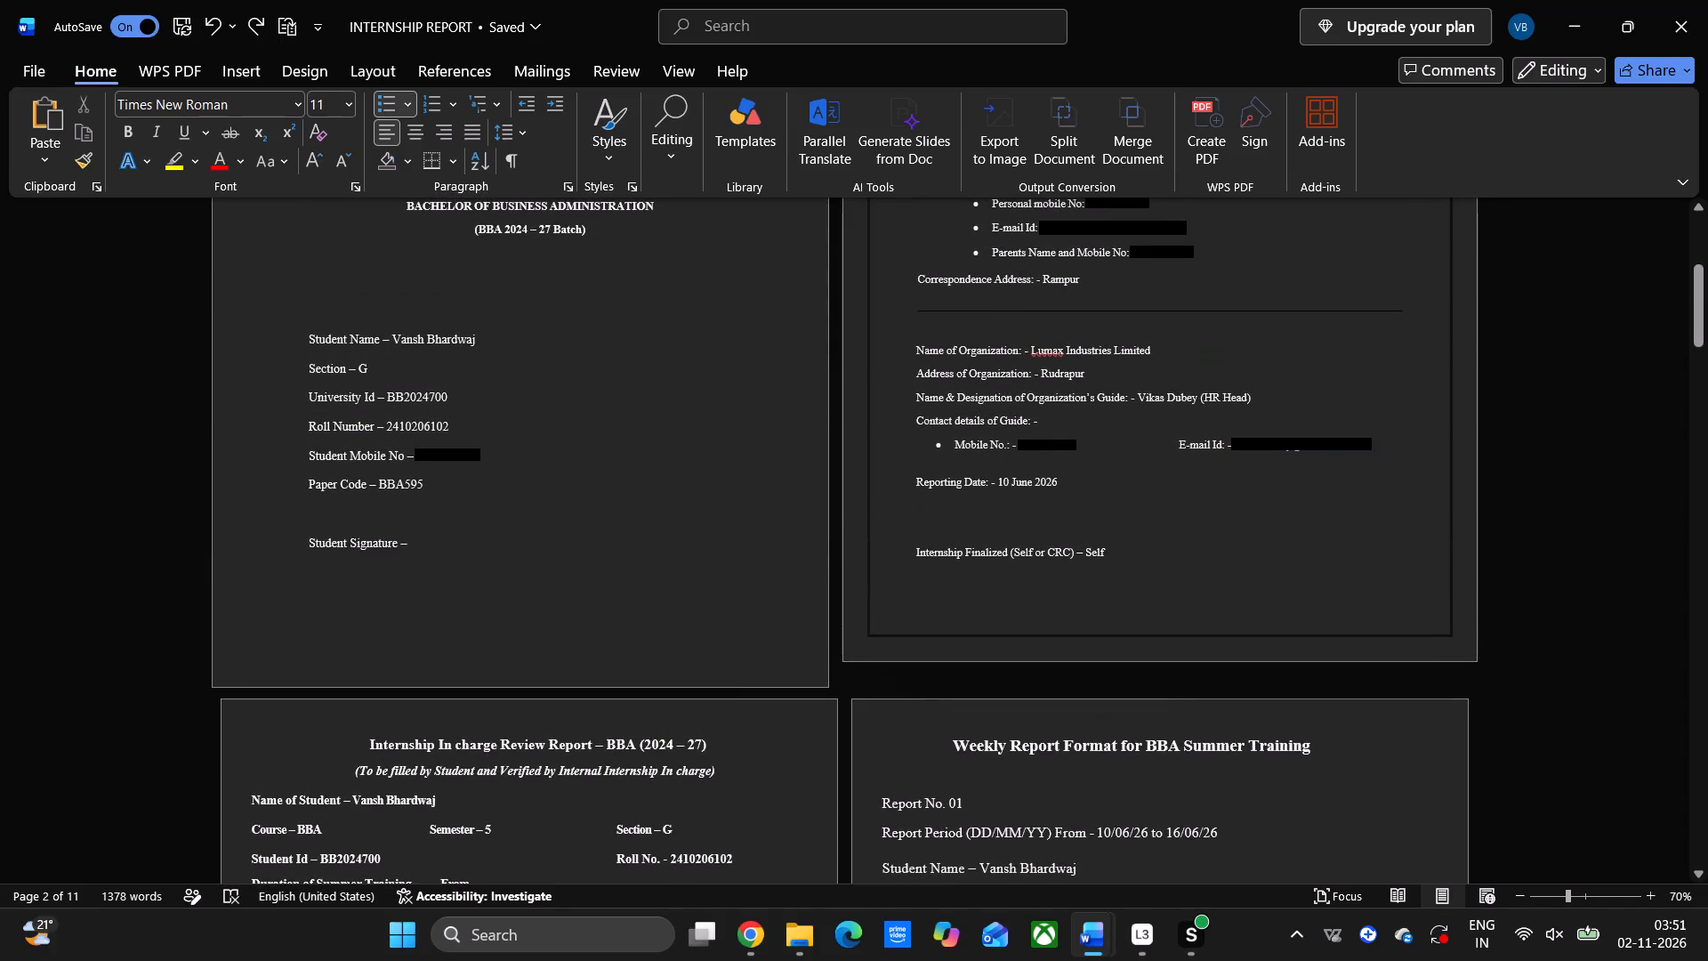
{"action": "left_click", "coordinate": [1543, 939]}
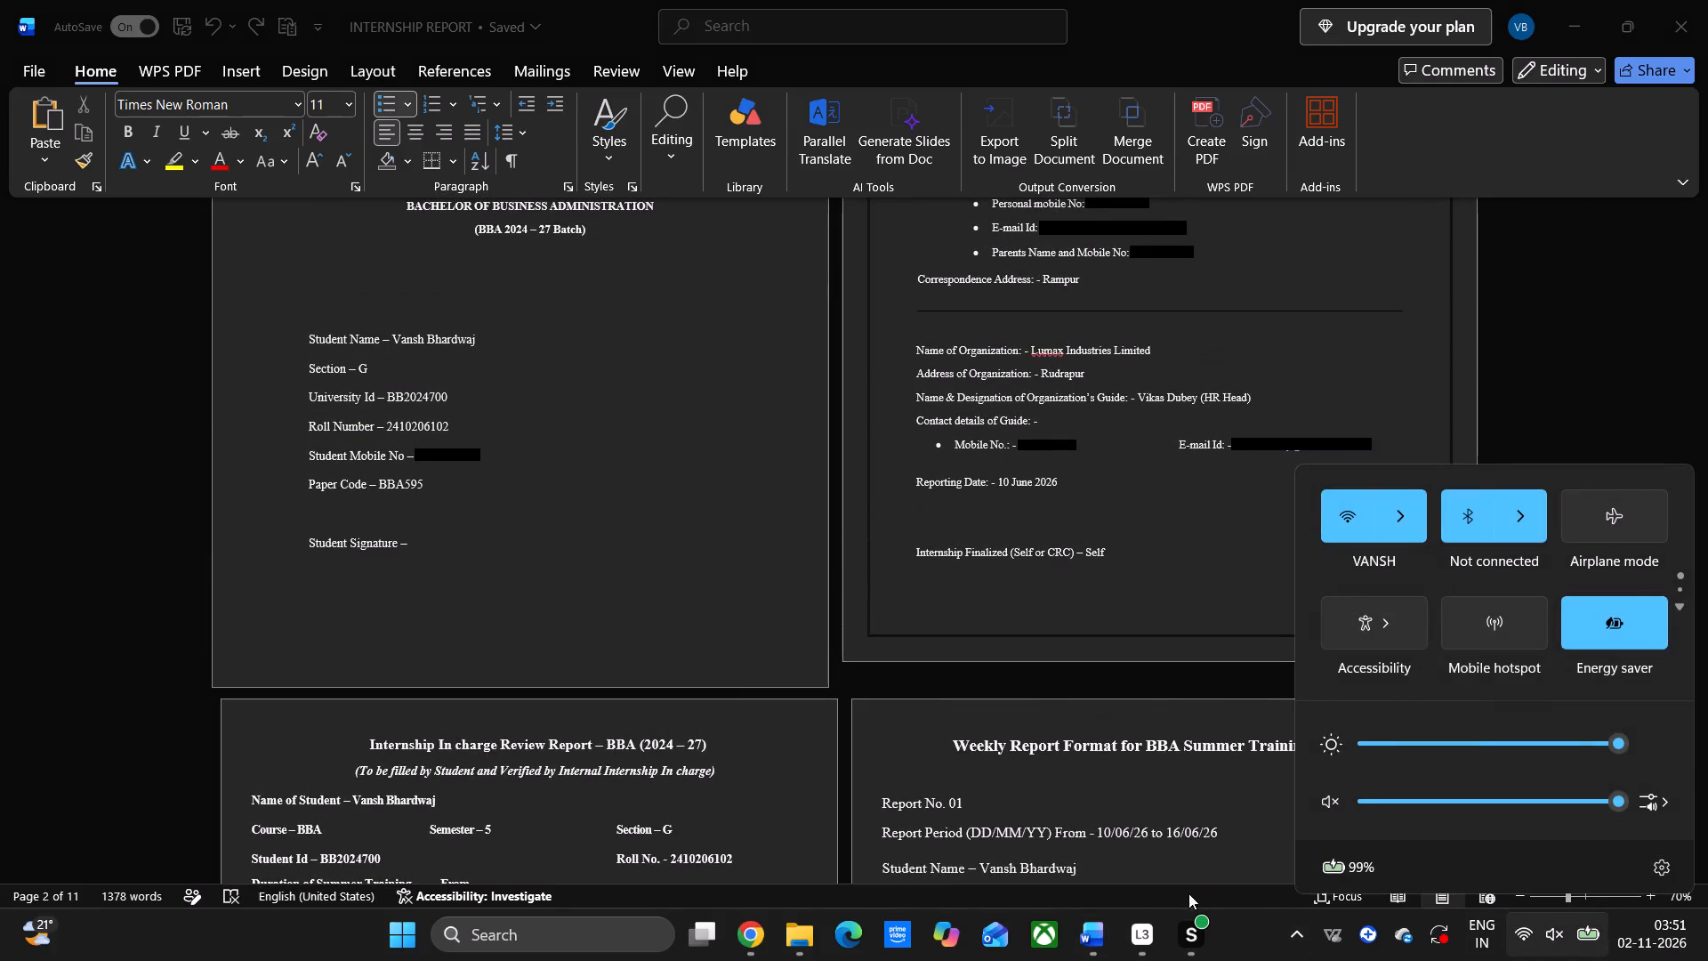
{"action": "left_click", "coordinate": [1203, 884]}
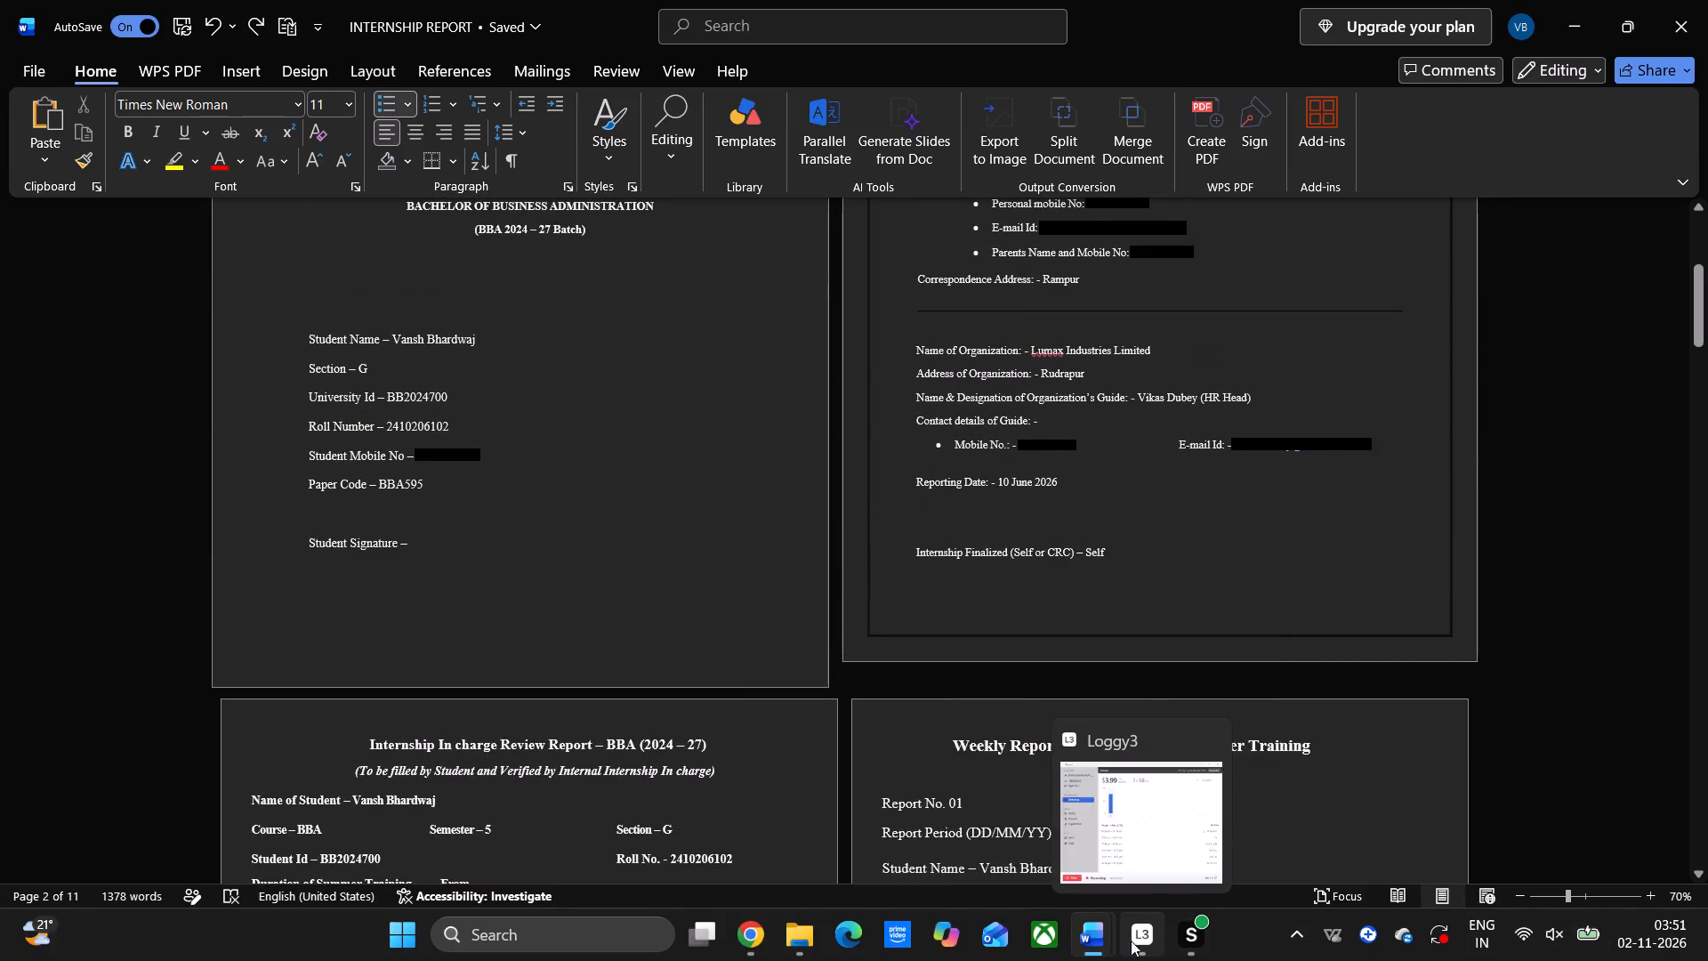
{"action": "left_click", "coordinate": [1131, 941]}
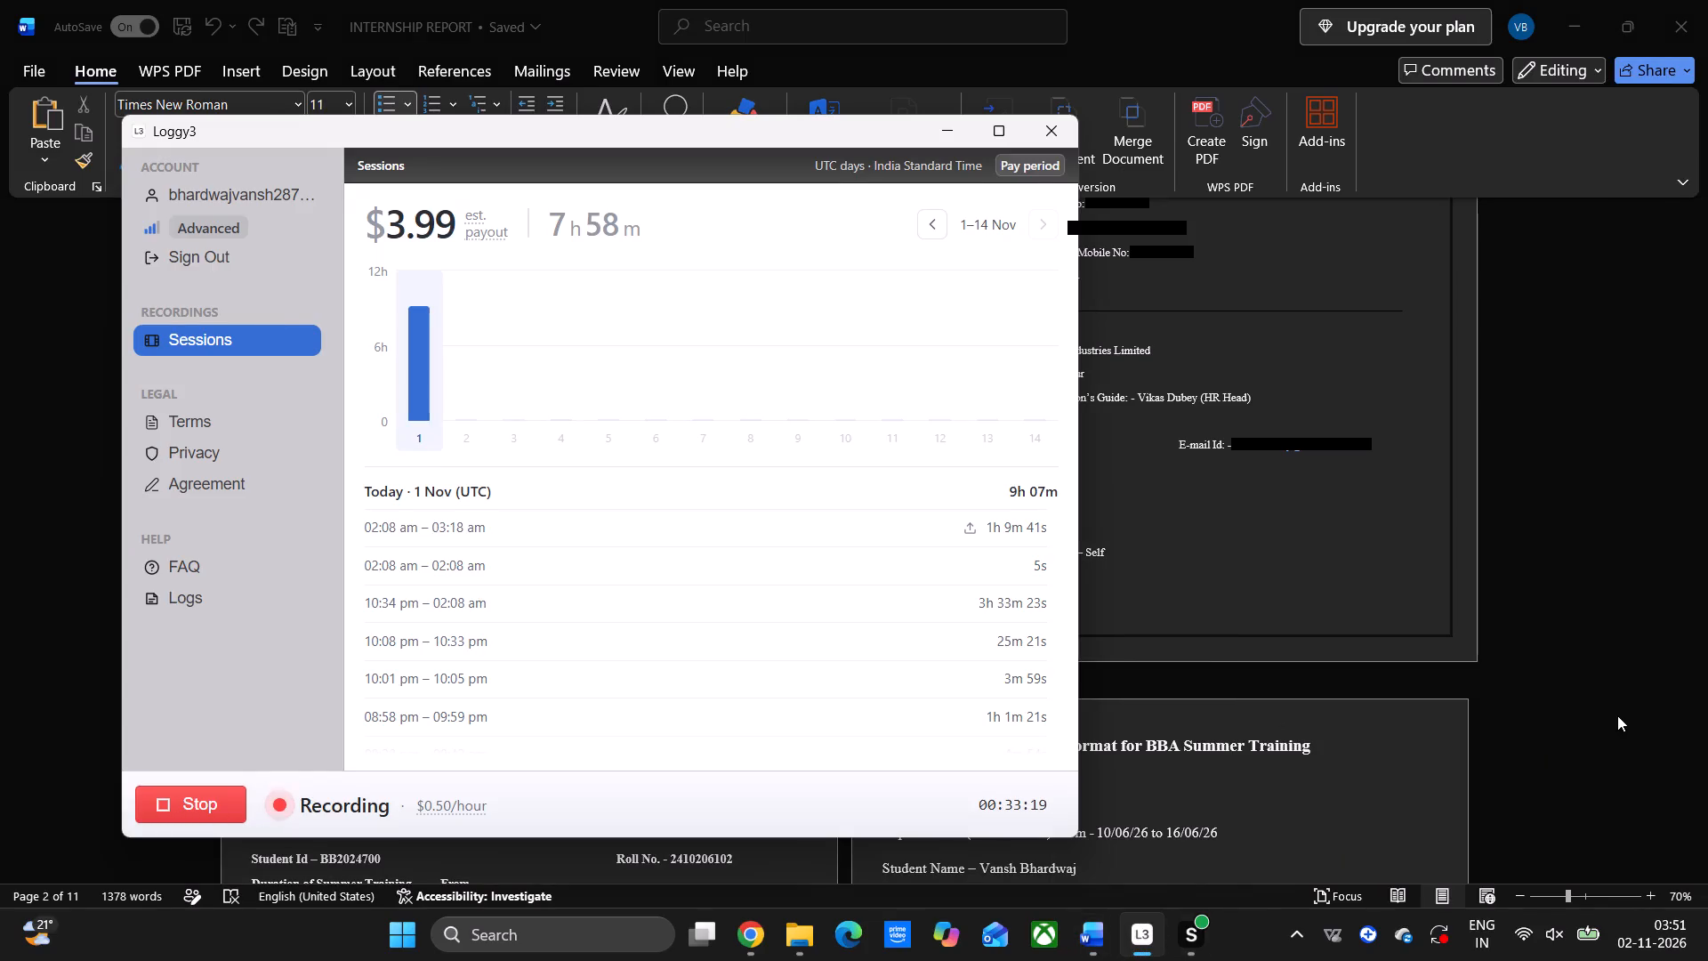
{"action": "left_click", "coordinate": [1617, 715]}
Look through the weekly reports and the intern score card to the document's end, and return to the cover page.
{"action": "scroll", "coordinate": [743, 729], "scroll_direction": "down", "scroll_amount": 9}
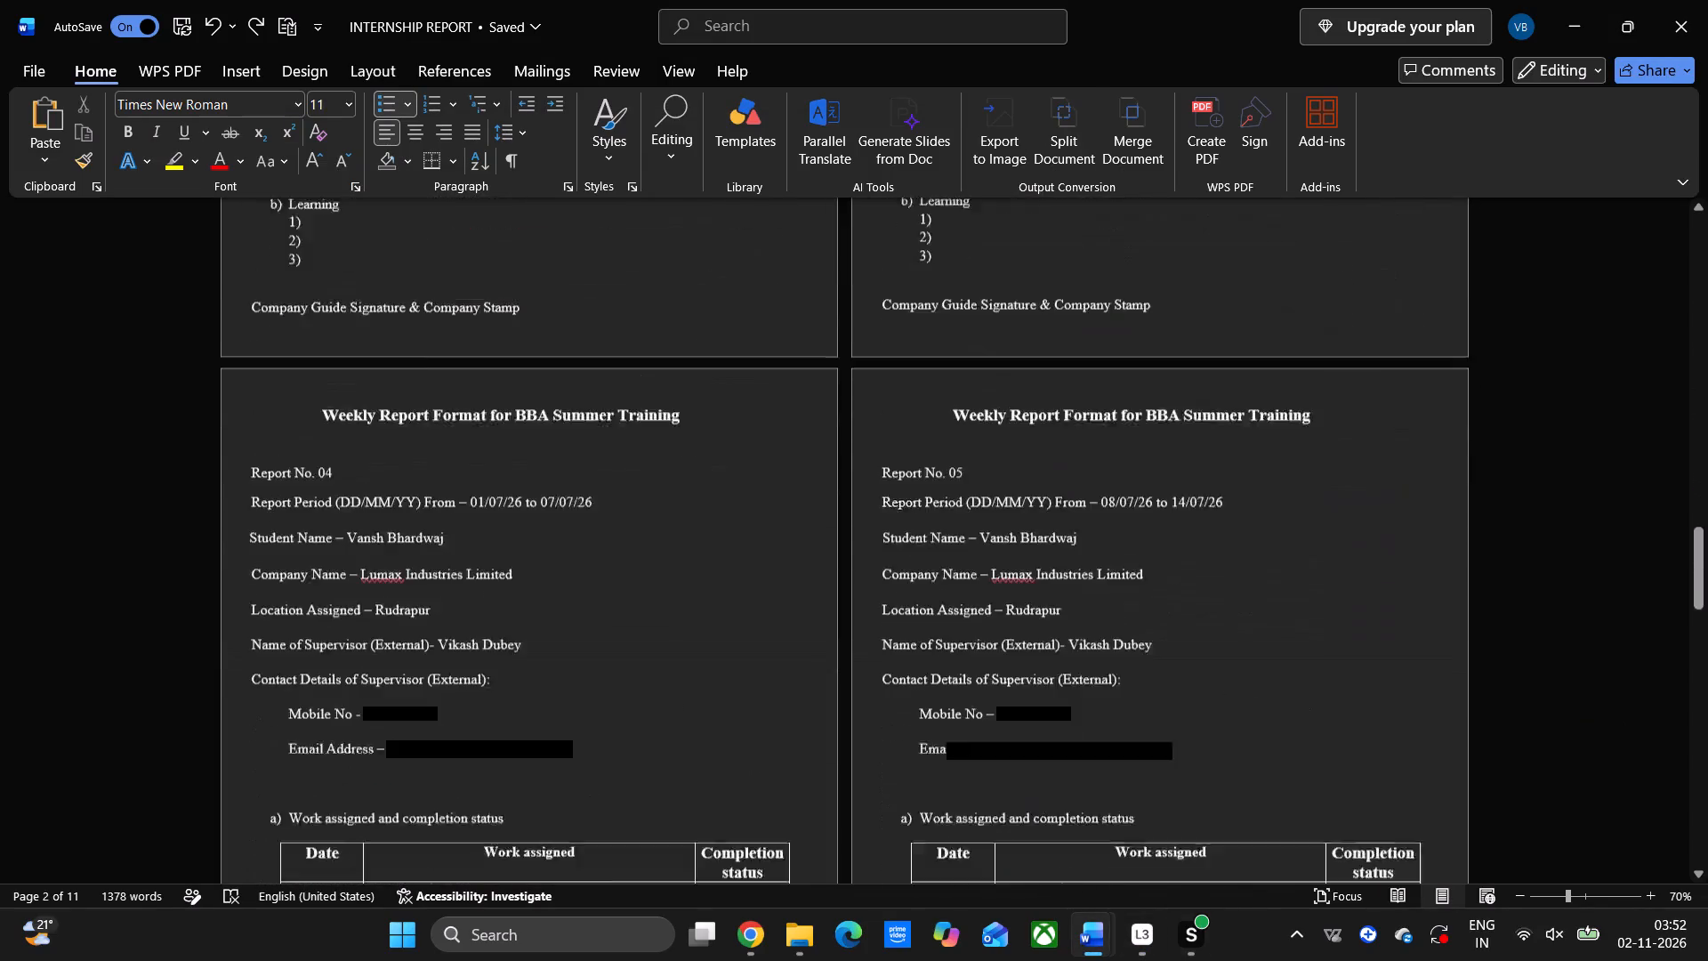
{"action": "scroll", "coordinate": [743, 729], "scroll_direction": "down", "scroll_amount": 8}
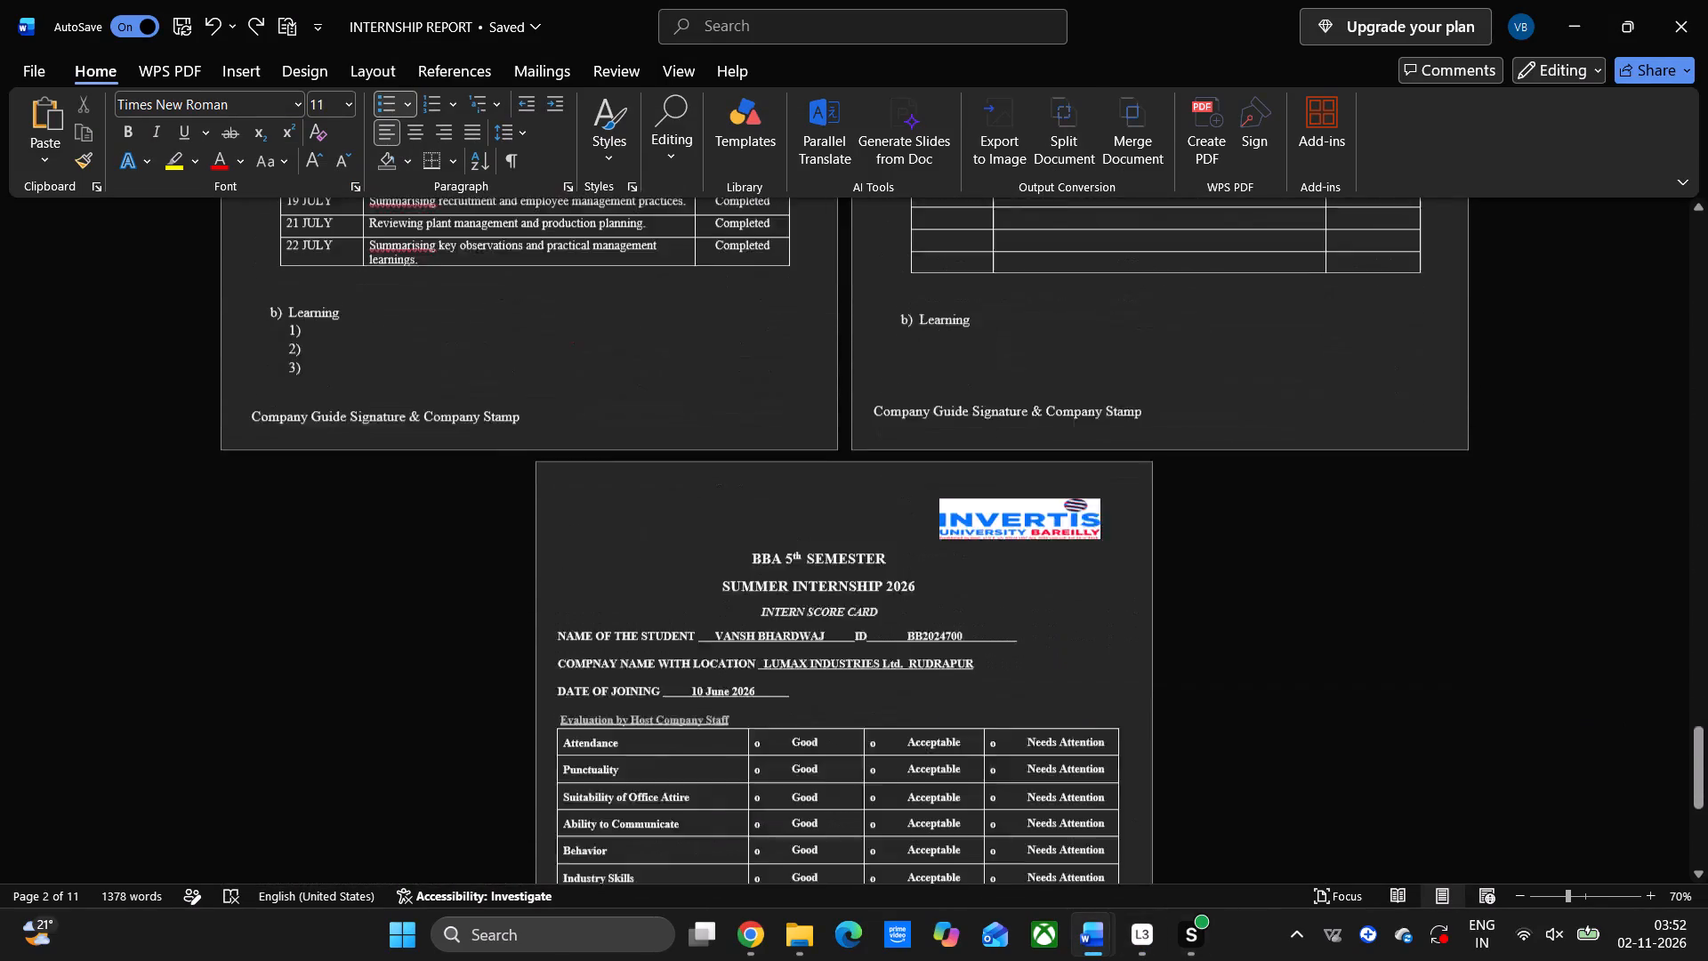
{"action": "scroll", "coordinate": [743, 729], "scroll_direction": "down", "scroll_amount": 6}
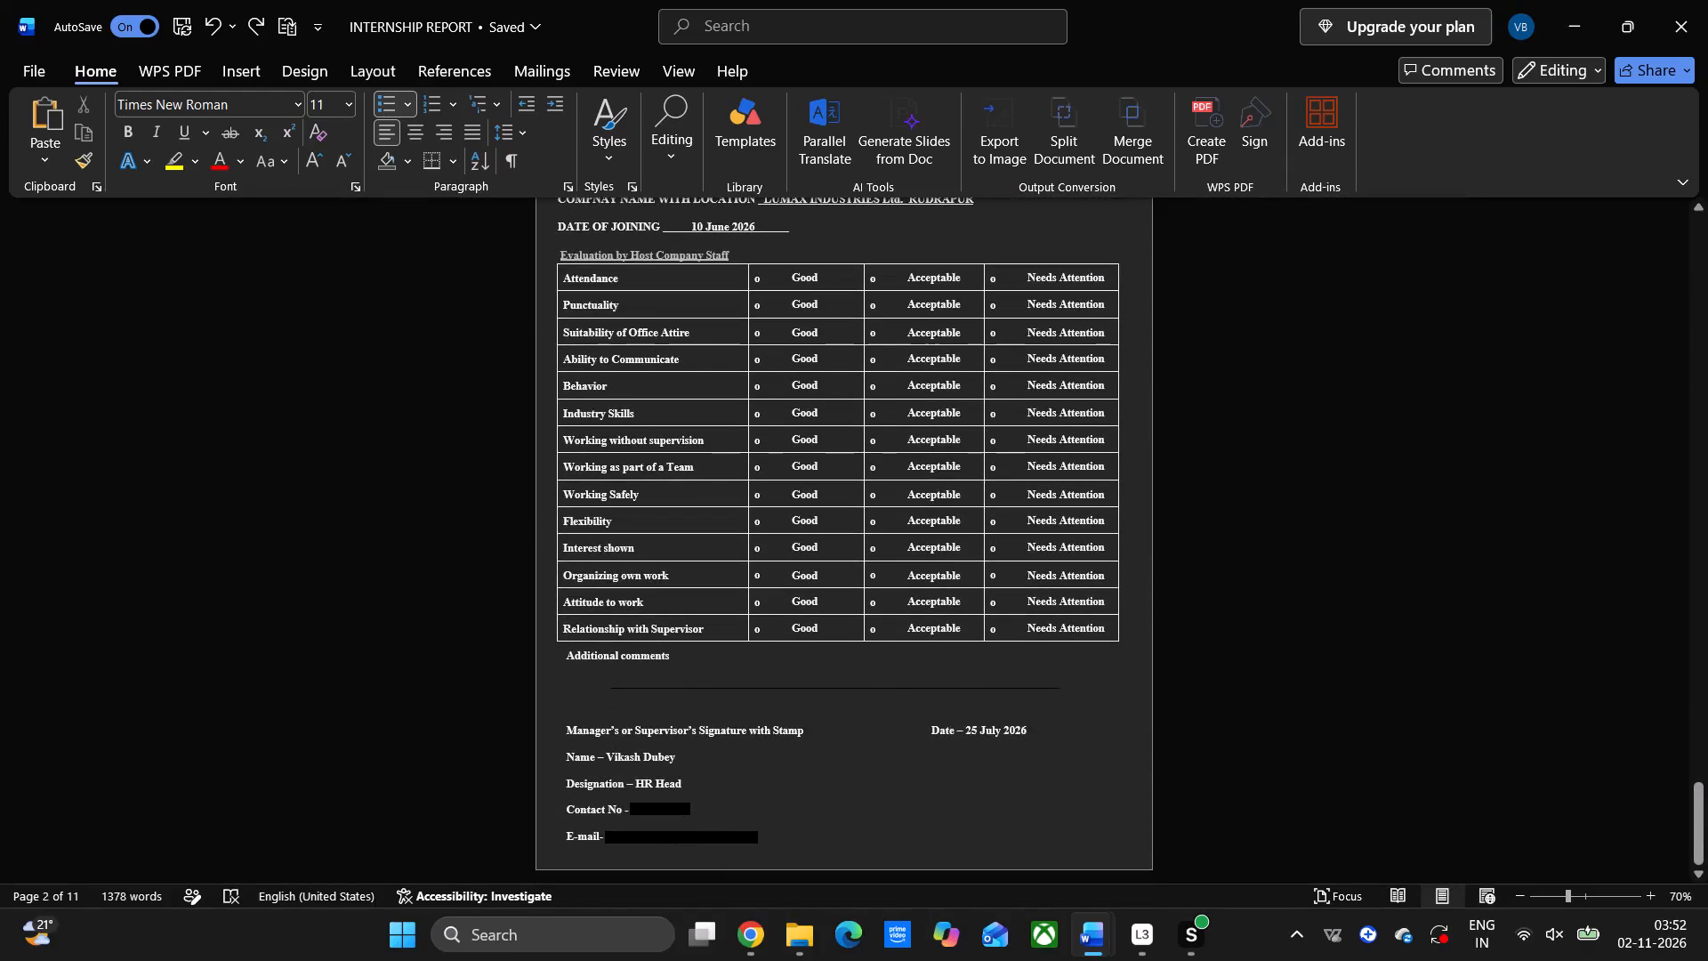
{"action": "scroll", "coordinate": [743, 729], "scroll_direction": "up", "scroll_amount": 15}
{"action": "scroll", "coordinate": [743, 729], "scroll_direction": "down", "scroll_amount": 1}
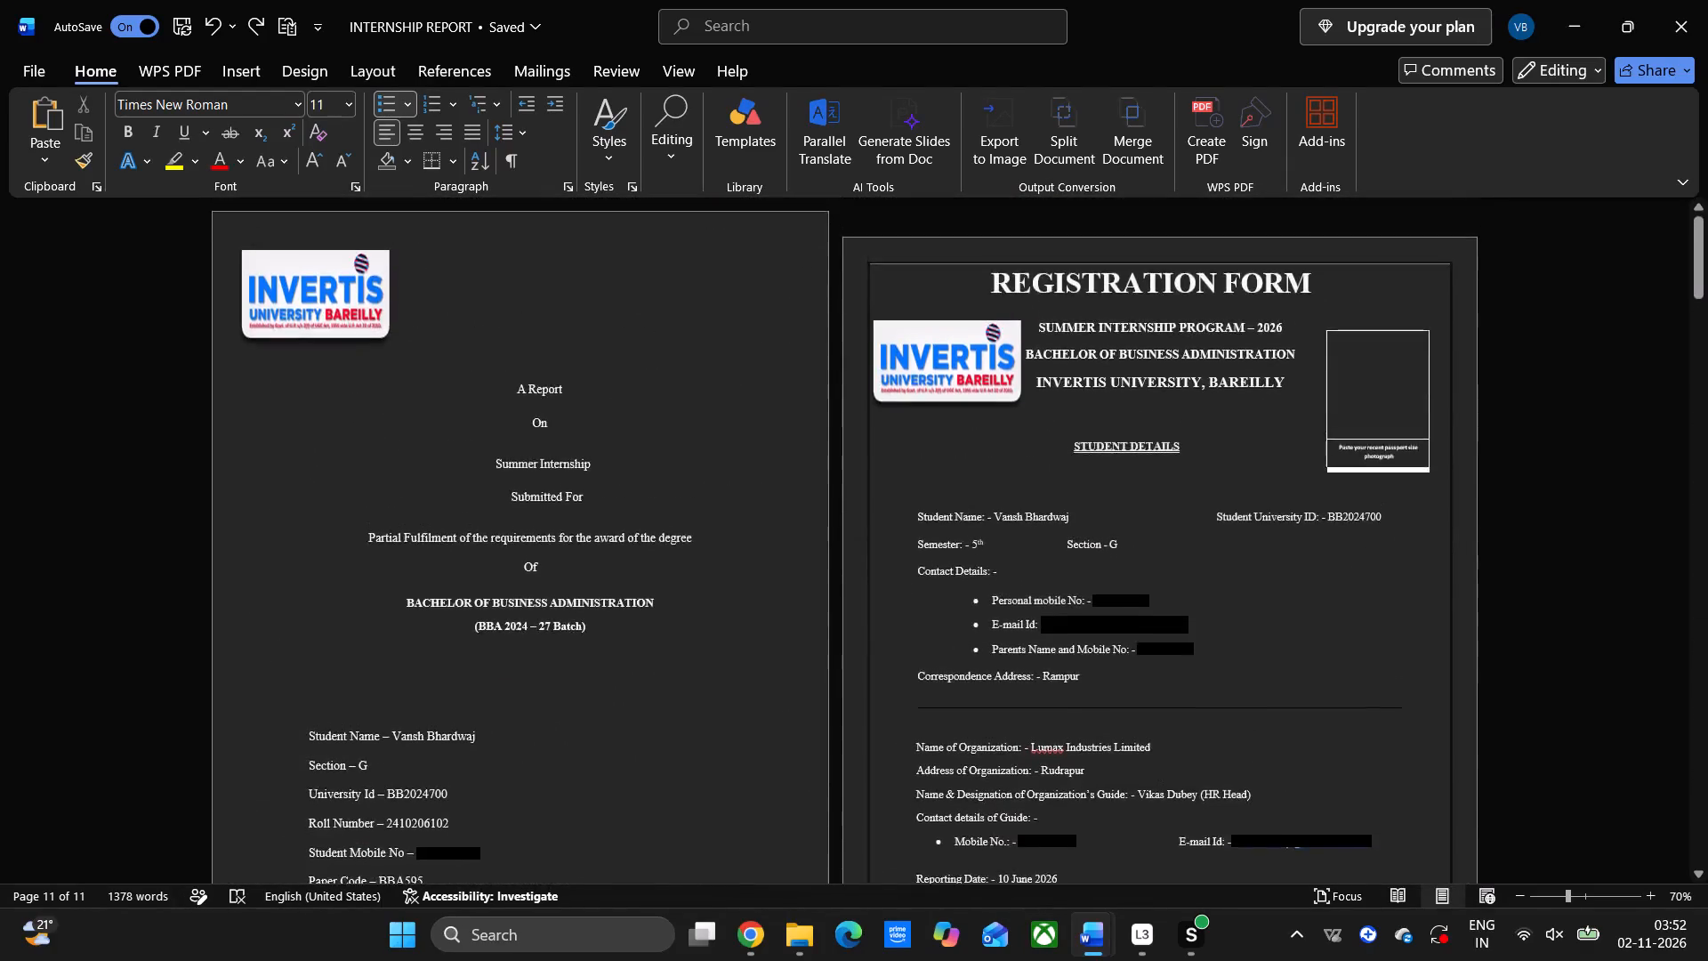
Examine the Internship In charge Review Report and the work tables and Learning sections of weekly reports 01 to 03.
{"action": "scroll", "coordinate": [743, 729], "scroll_direction": "down", "scroll_amount": 1}
{"action": "scroll", "coordinate": [743, 729], "scroll_direction": "right", "scroll_amount": 1}
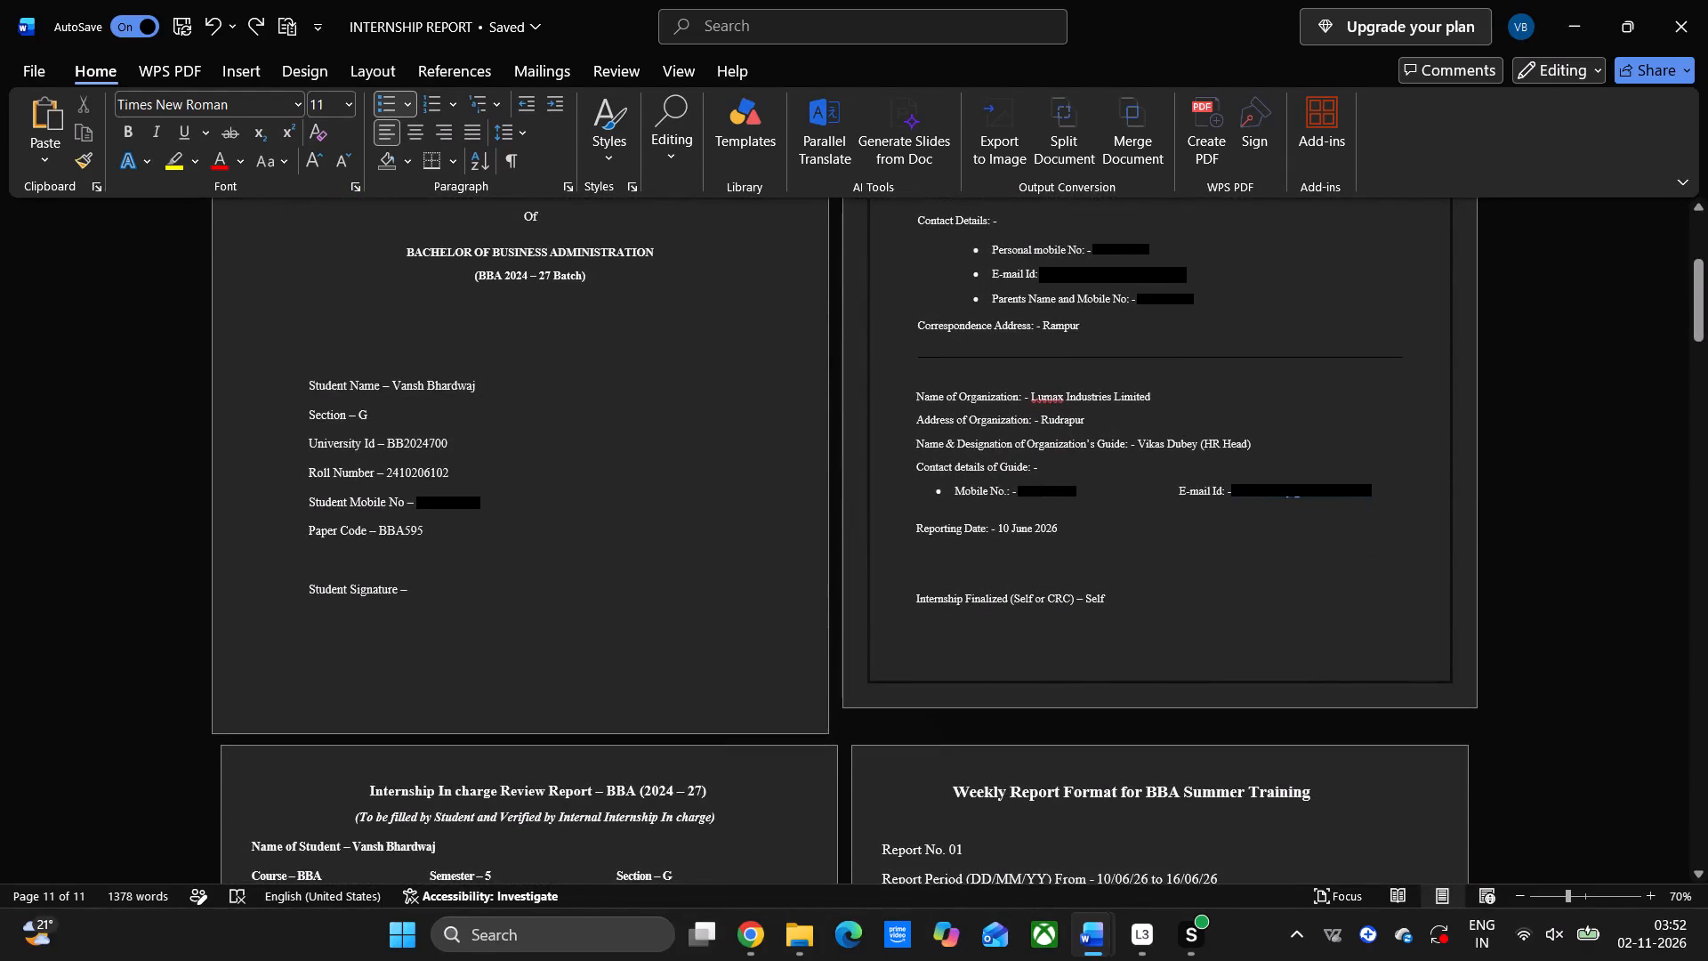
{"action": "scroll", "coordinate": [1310, 476], "scroll_direction": "down", "scroll_amount": 3}
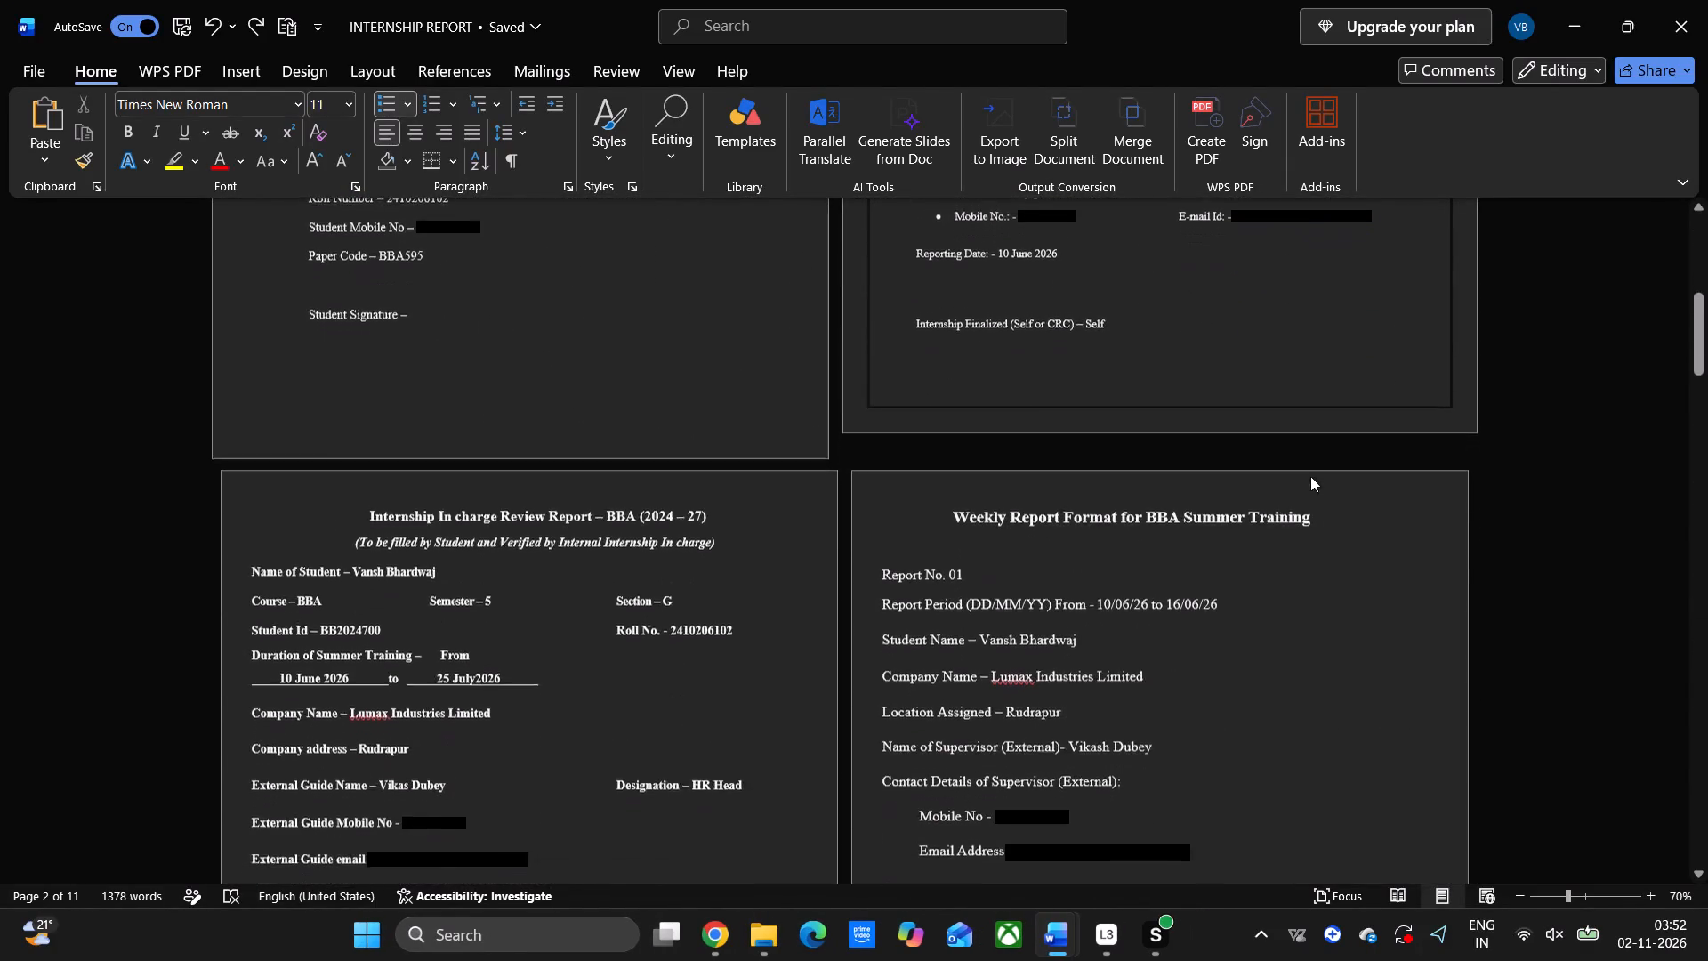
{"action": "scroll", "coordinate": [1310, 476], "scroll_direction": "down", "scroll_amount": 1}
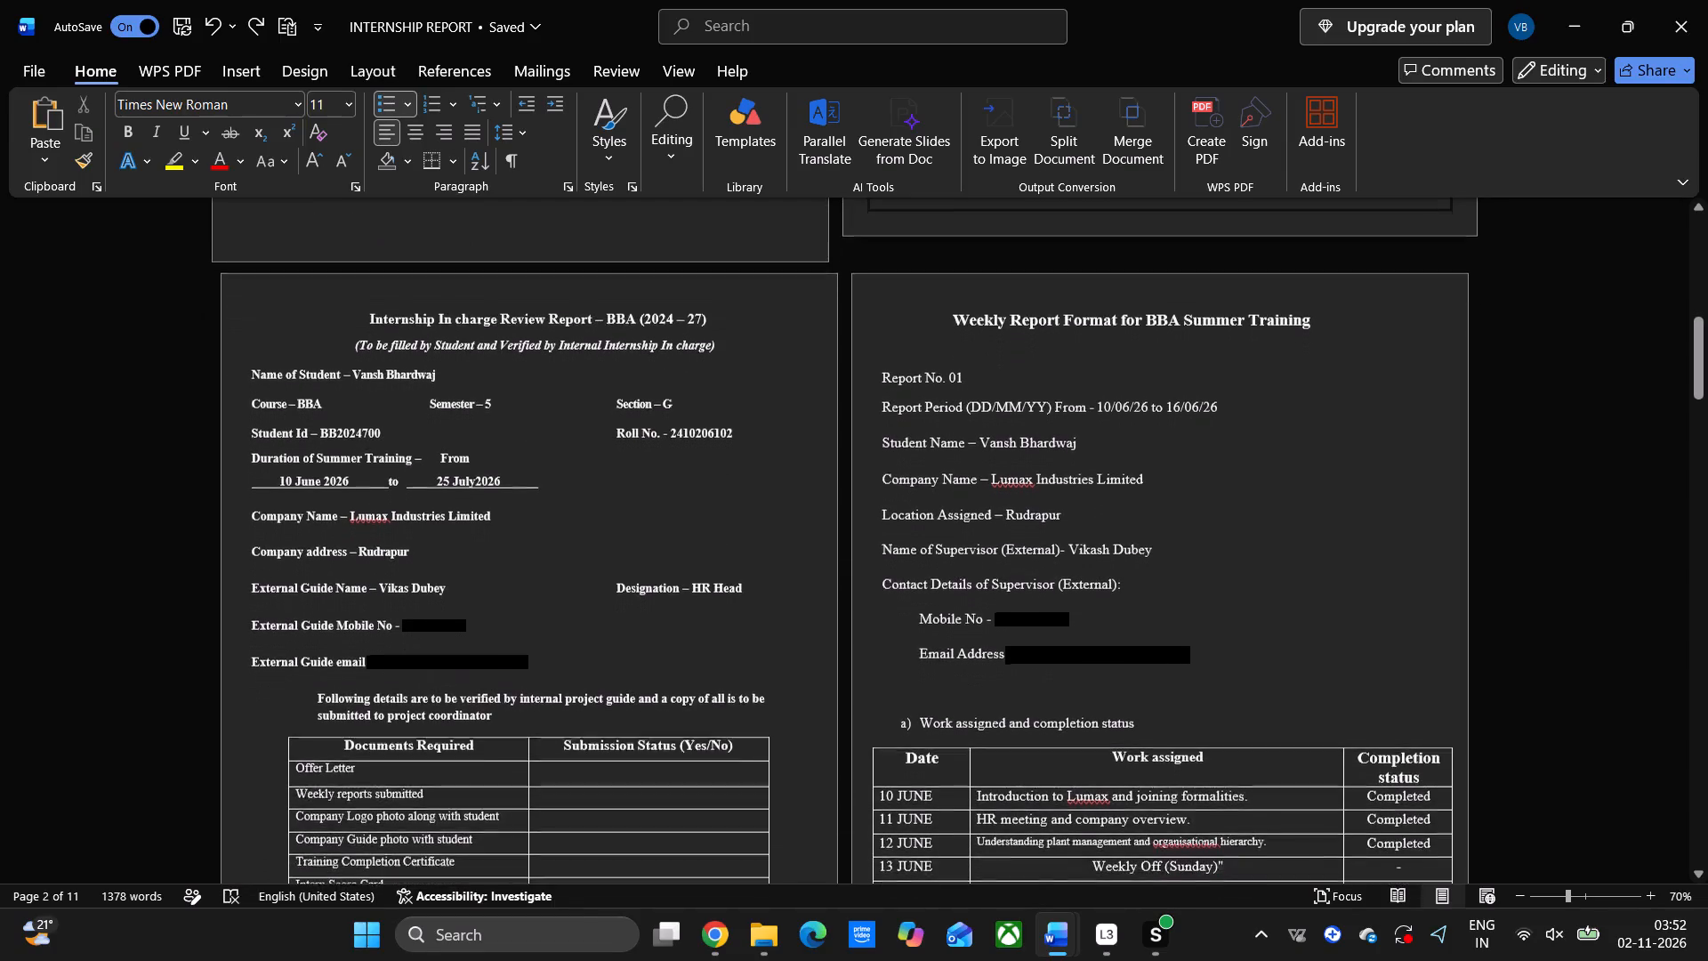
{"action": "scroll", "coordinate": [1310, 476], "scroll_direction": "down", "scroll_amount": 2}
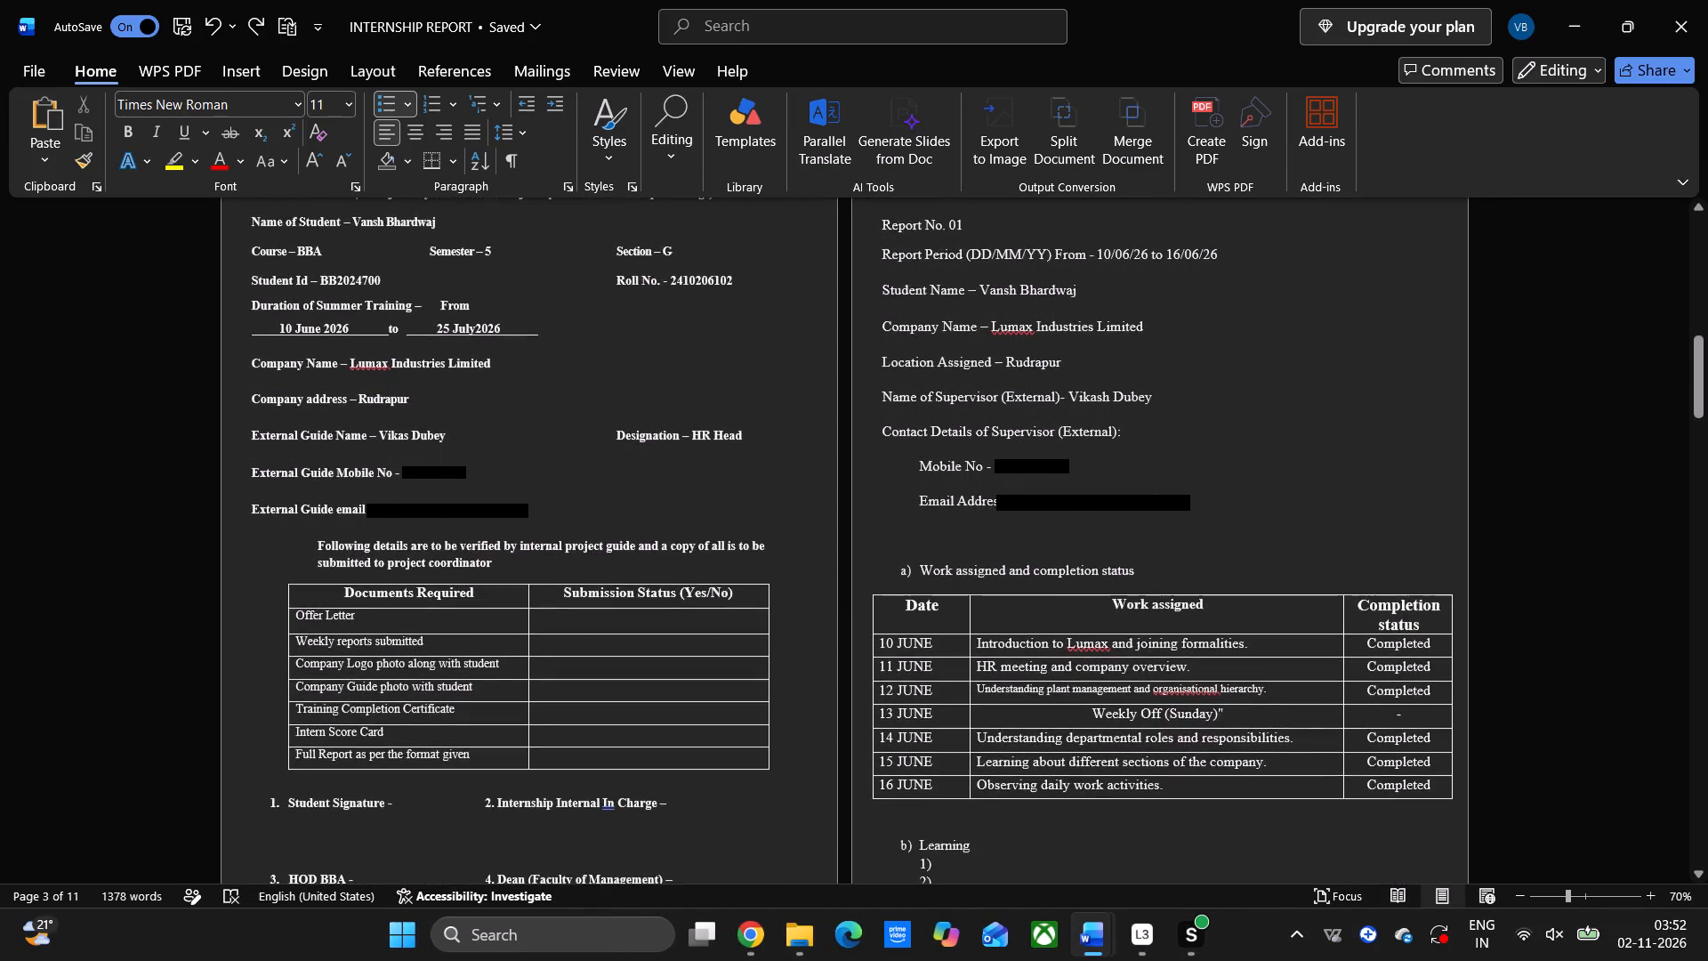
{"action": "scroll", "coordinate": [1310, 476], "scroll_direction": "down", "scroll_amount": 4}
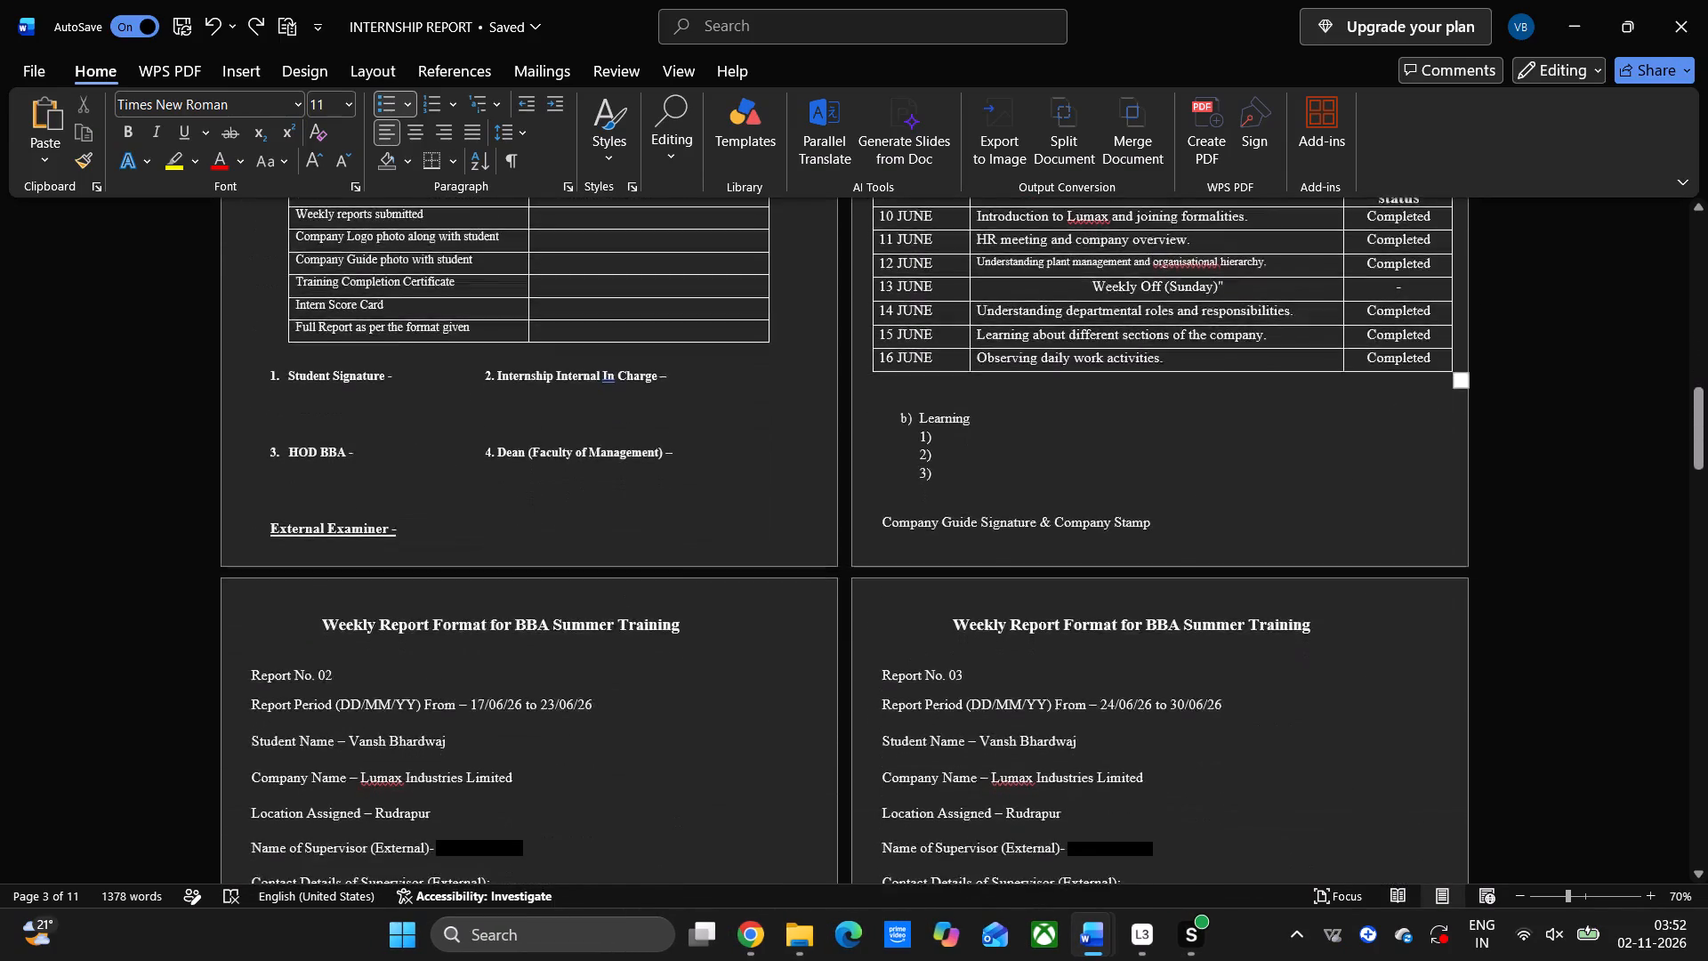
{"action": "scroll", "coordinate": [1310, 499], "scroll_direction": "down", "scroll_amount": 1}
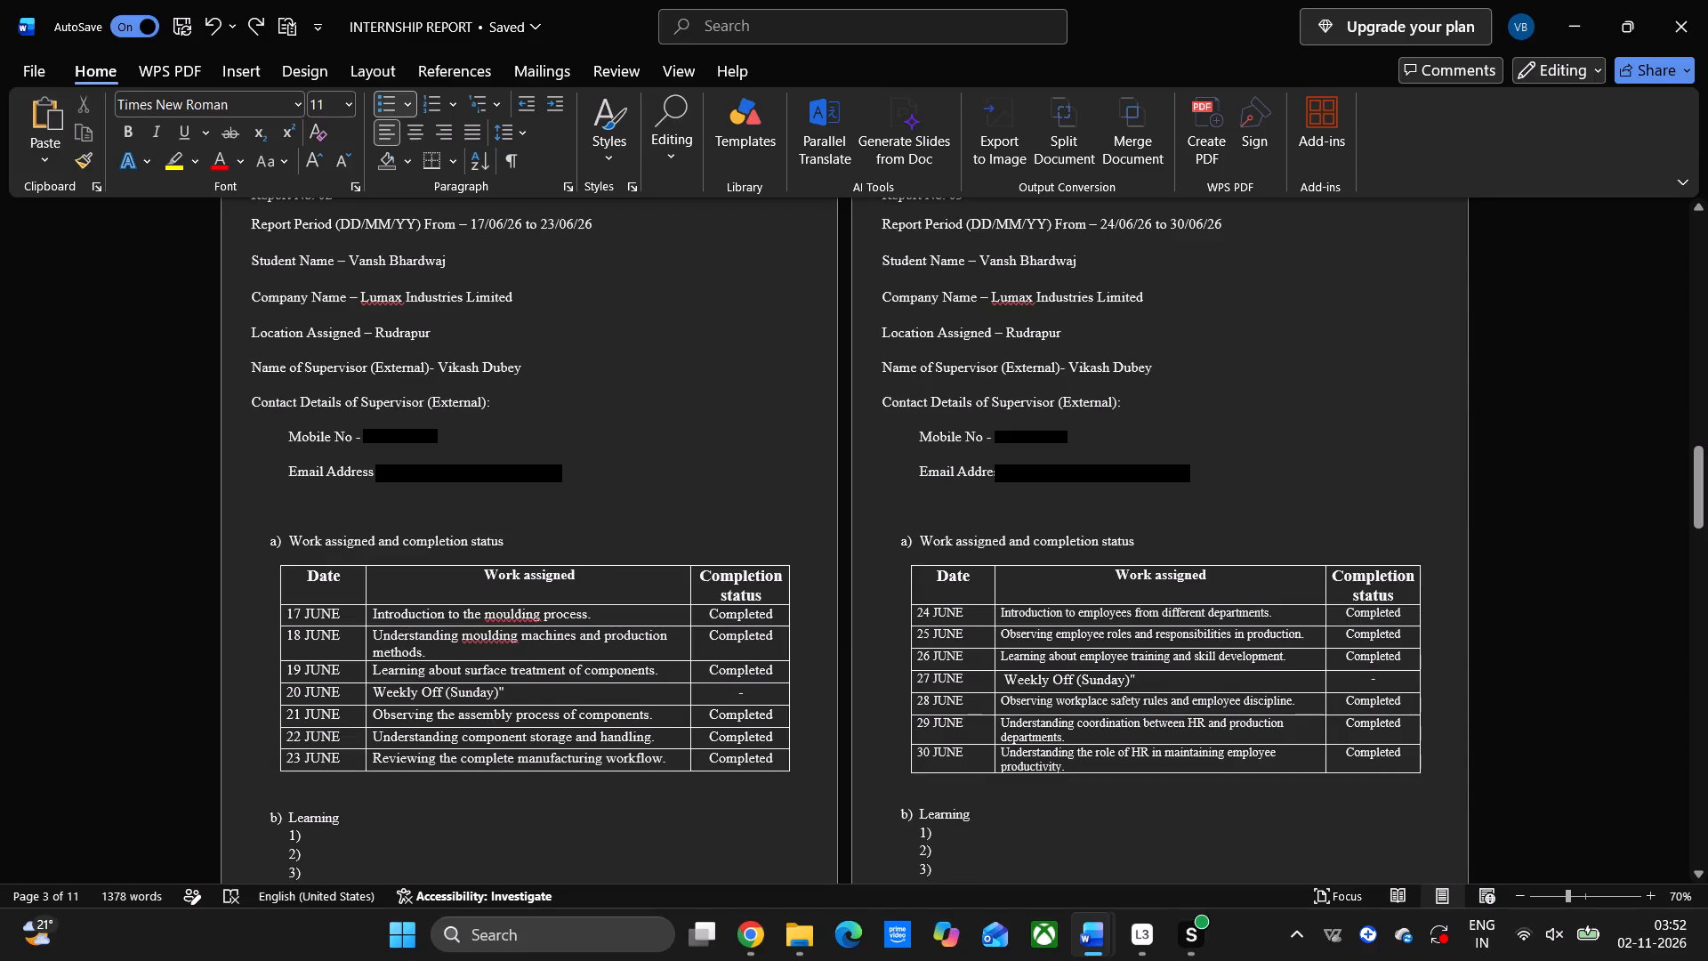
{"action": "scroll", "coordinate": [1310, 499], "scroll_direction": "up", "scroll_amount": 1}
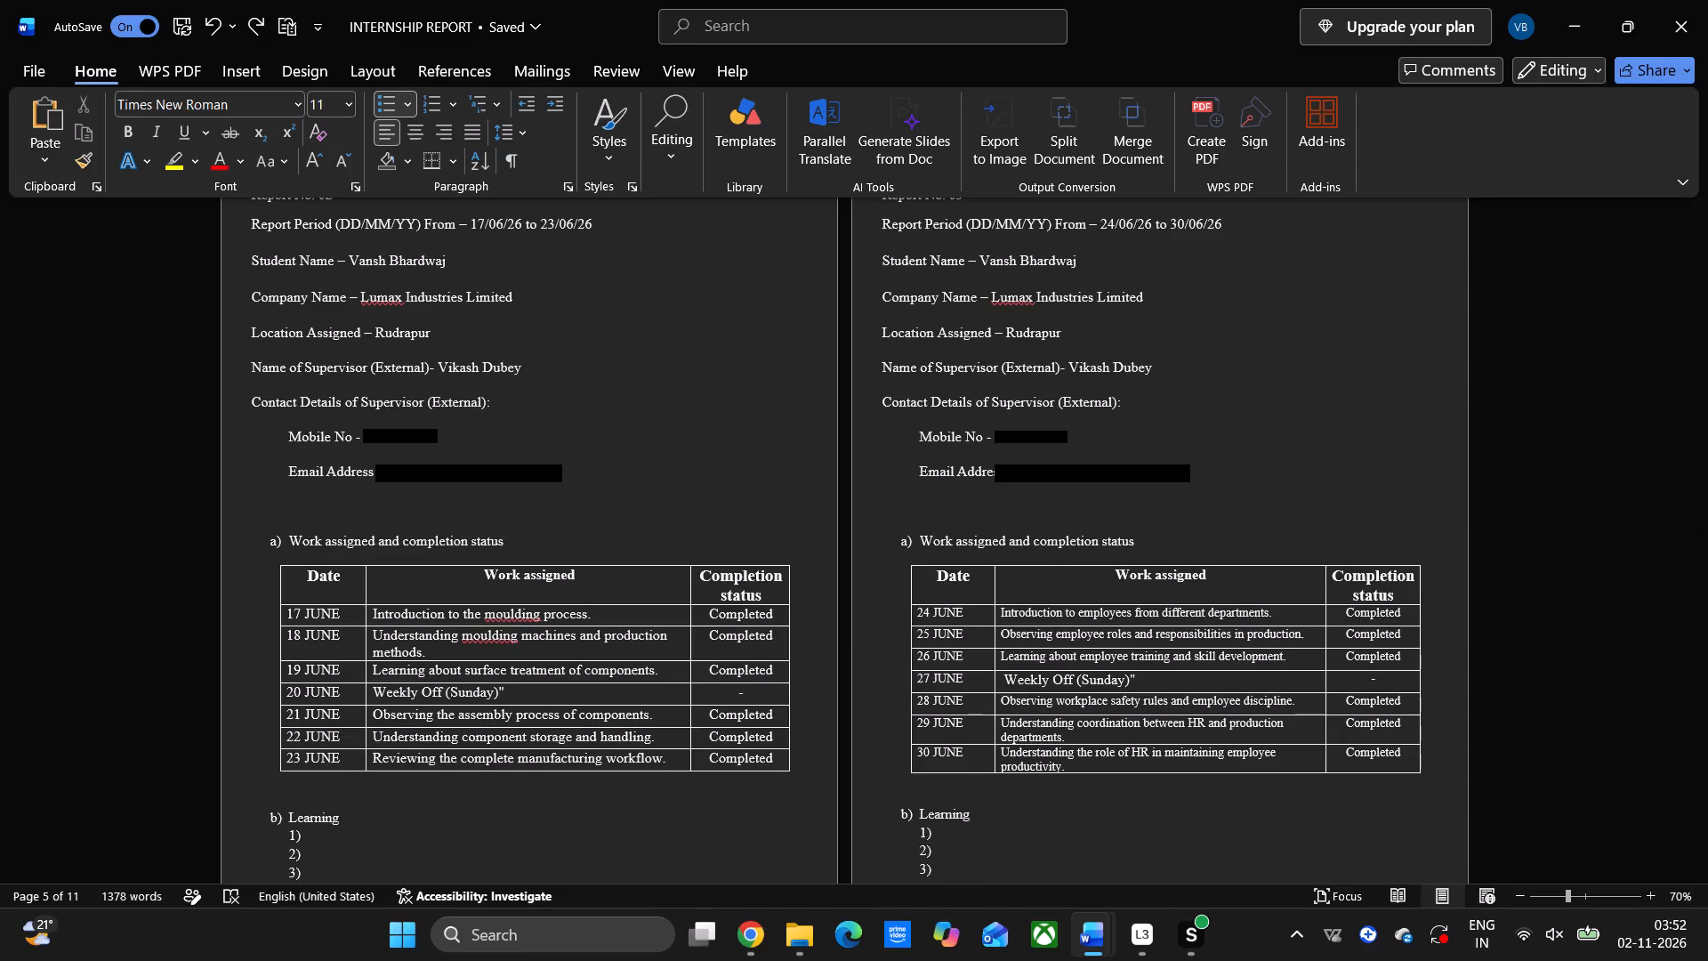
{"action": "scroll", "coordinate": [1310, 499], "scroll_direction": "up", "scroll_amount": 1}
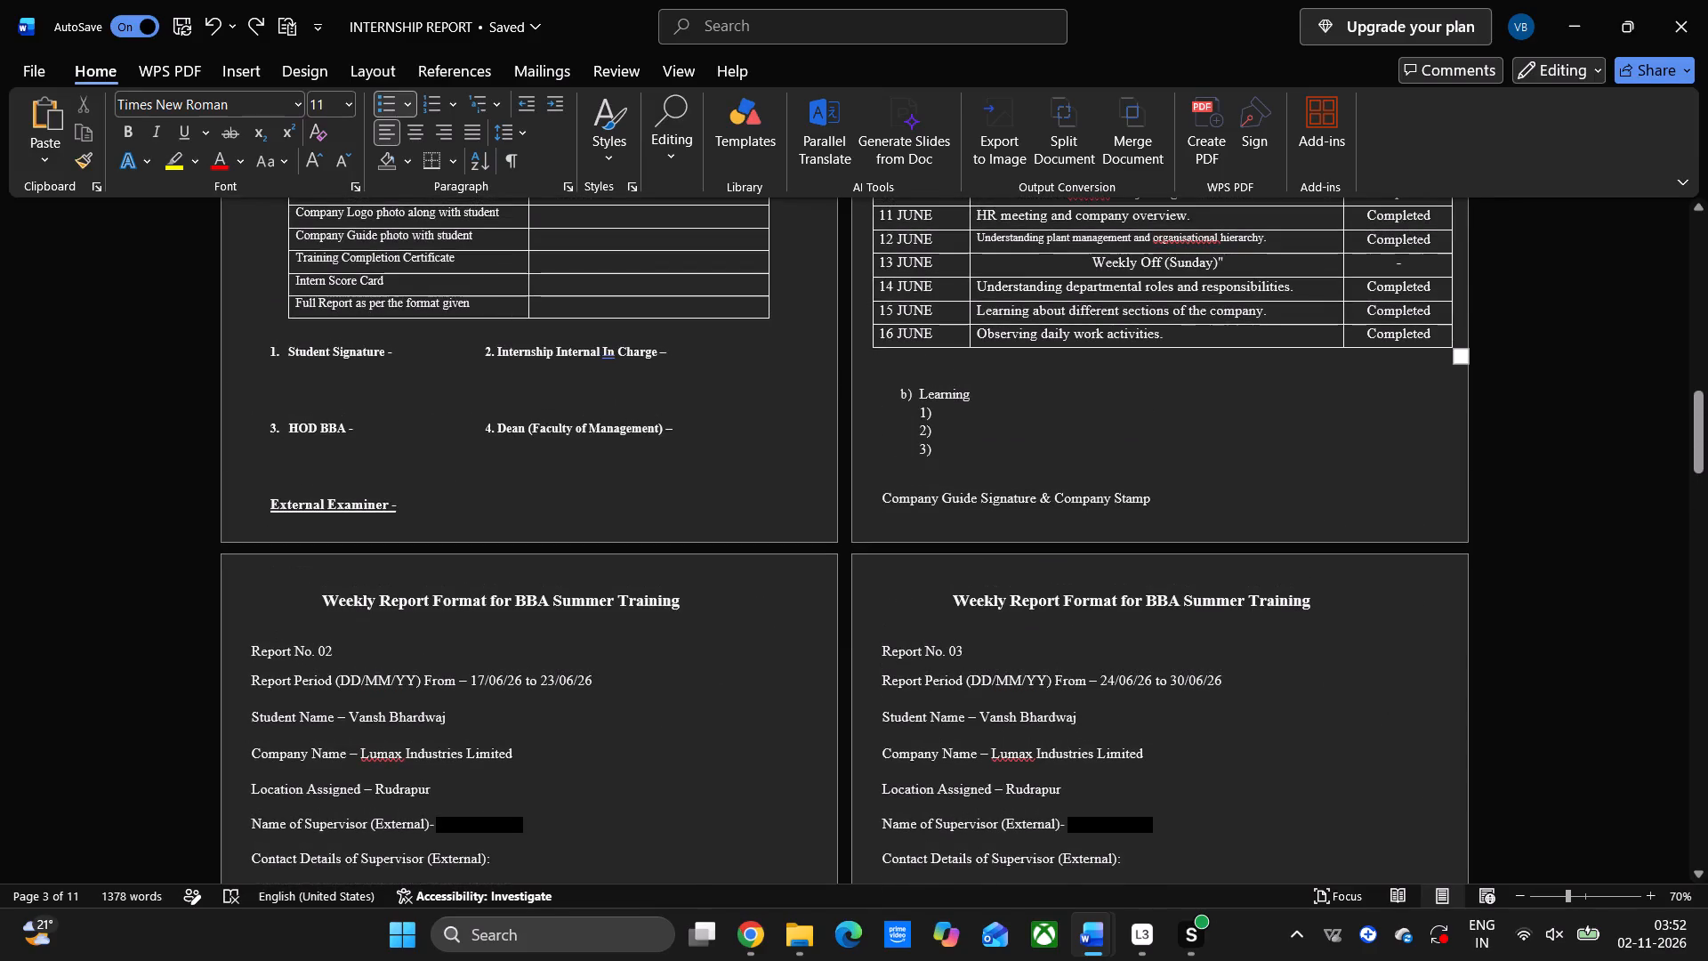
Save the internship report after the review.
{"action": "key", "text": "ctrl+s"}
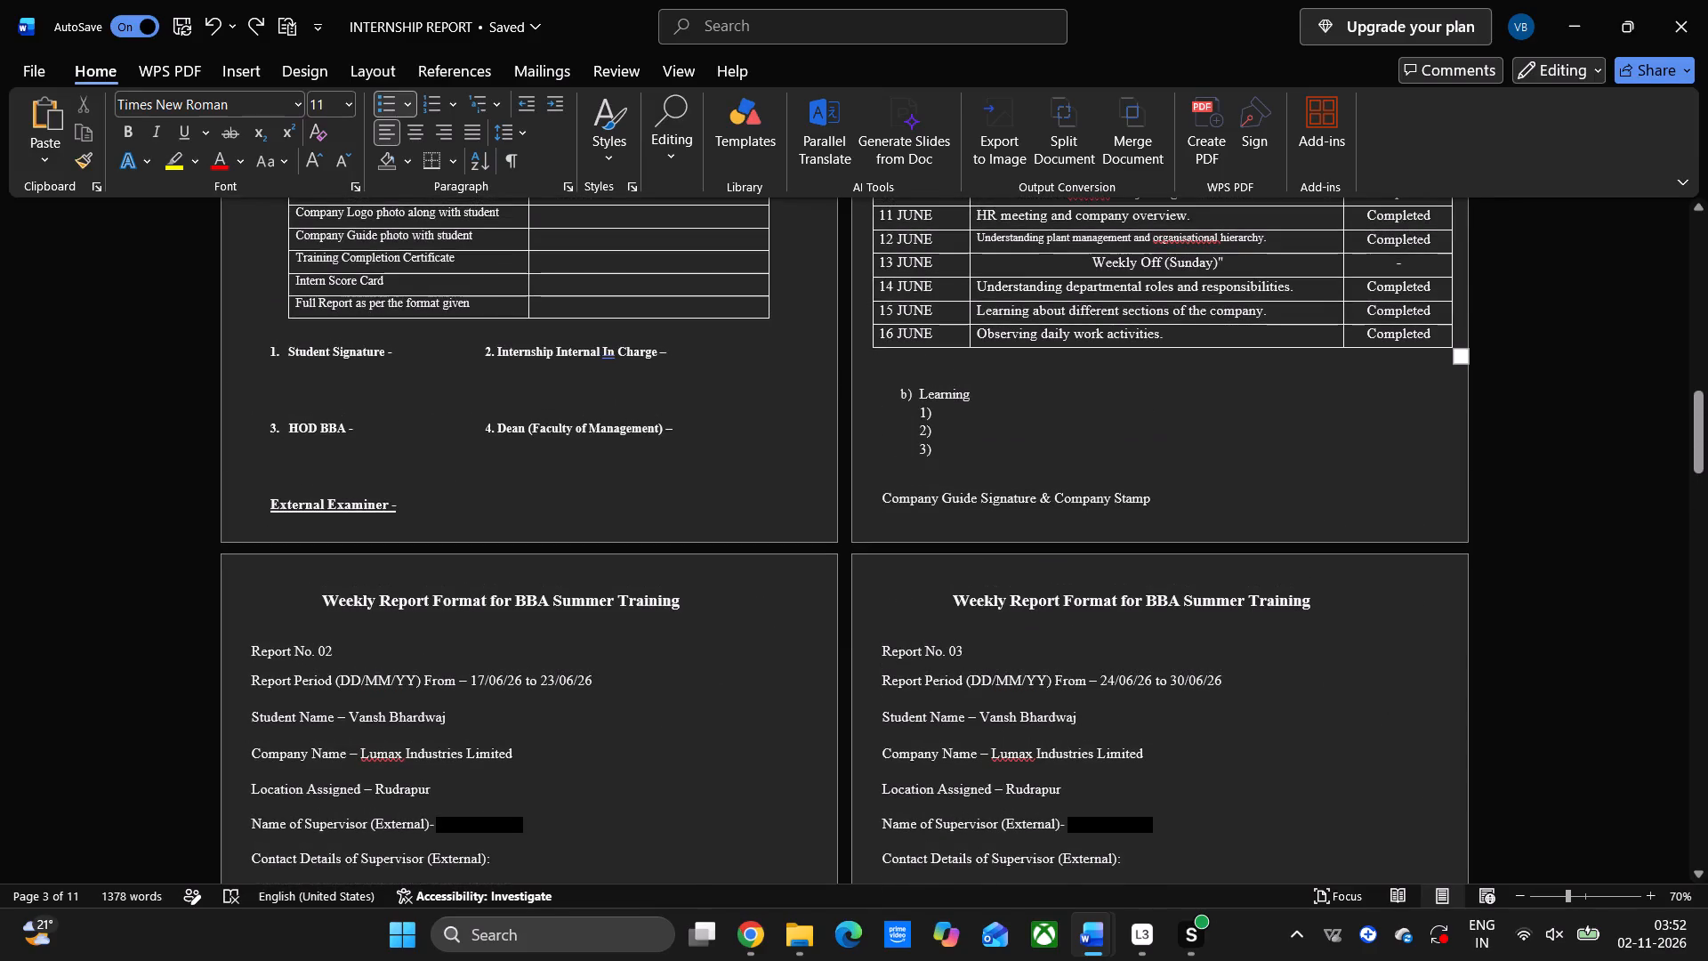
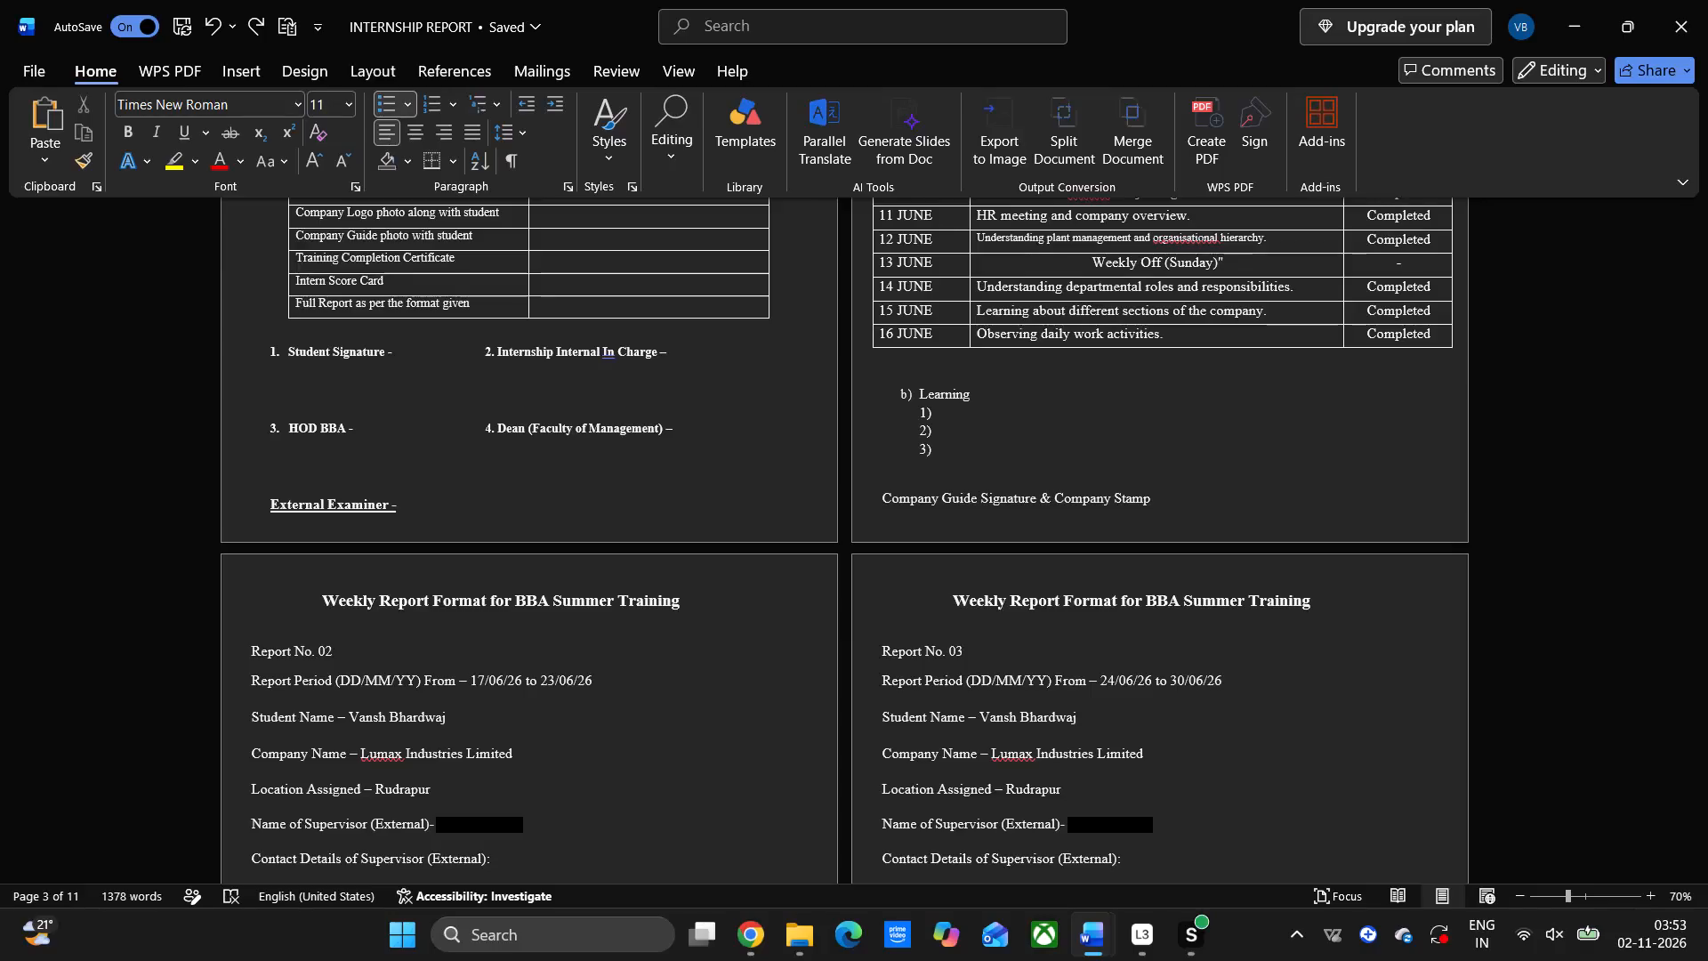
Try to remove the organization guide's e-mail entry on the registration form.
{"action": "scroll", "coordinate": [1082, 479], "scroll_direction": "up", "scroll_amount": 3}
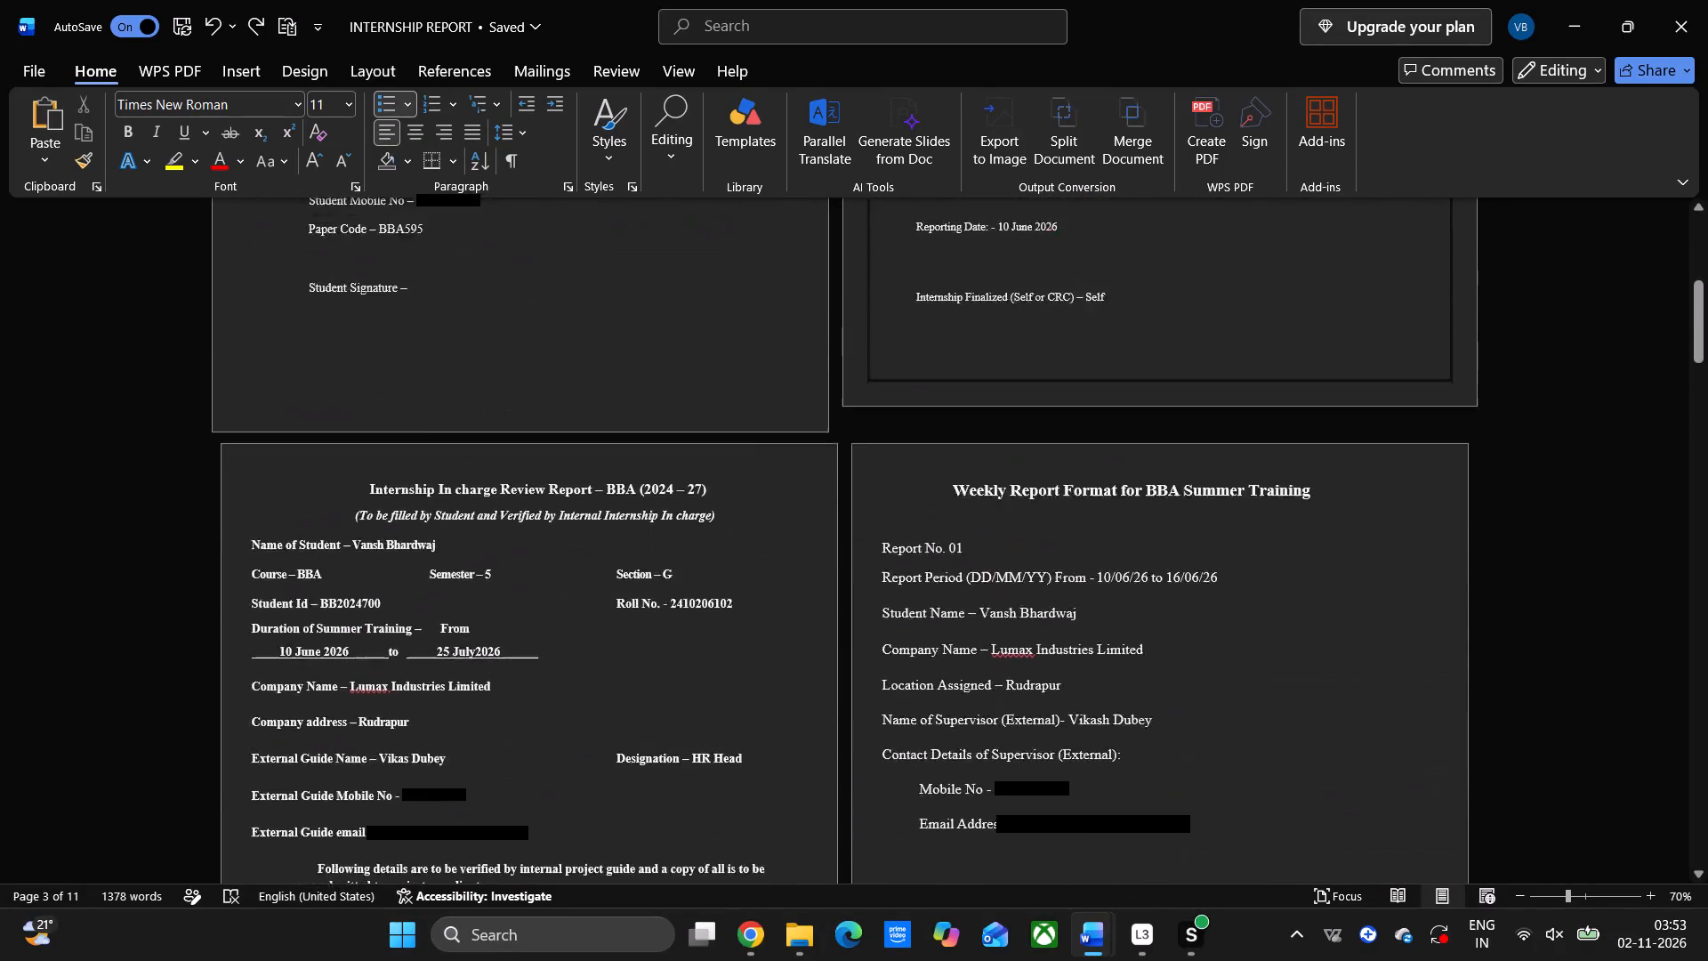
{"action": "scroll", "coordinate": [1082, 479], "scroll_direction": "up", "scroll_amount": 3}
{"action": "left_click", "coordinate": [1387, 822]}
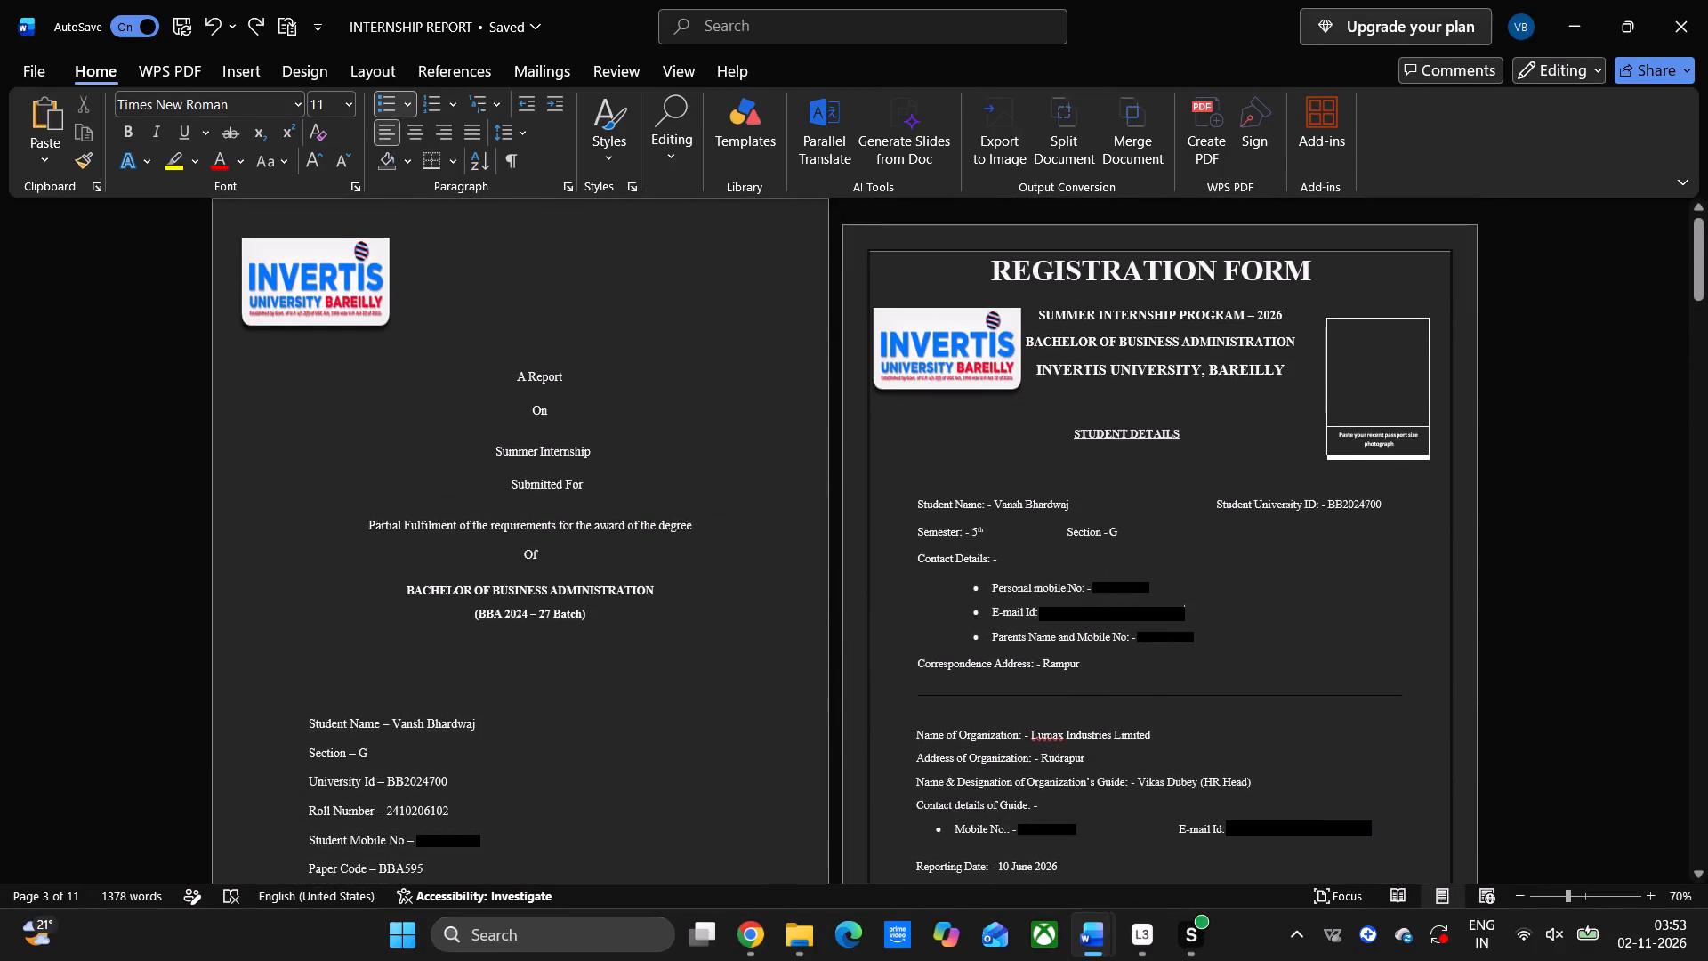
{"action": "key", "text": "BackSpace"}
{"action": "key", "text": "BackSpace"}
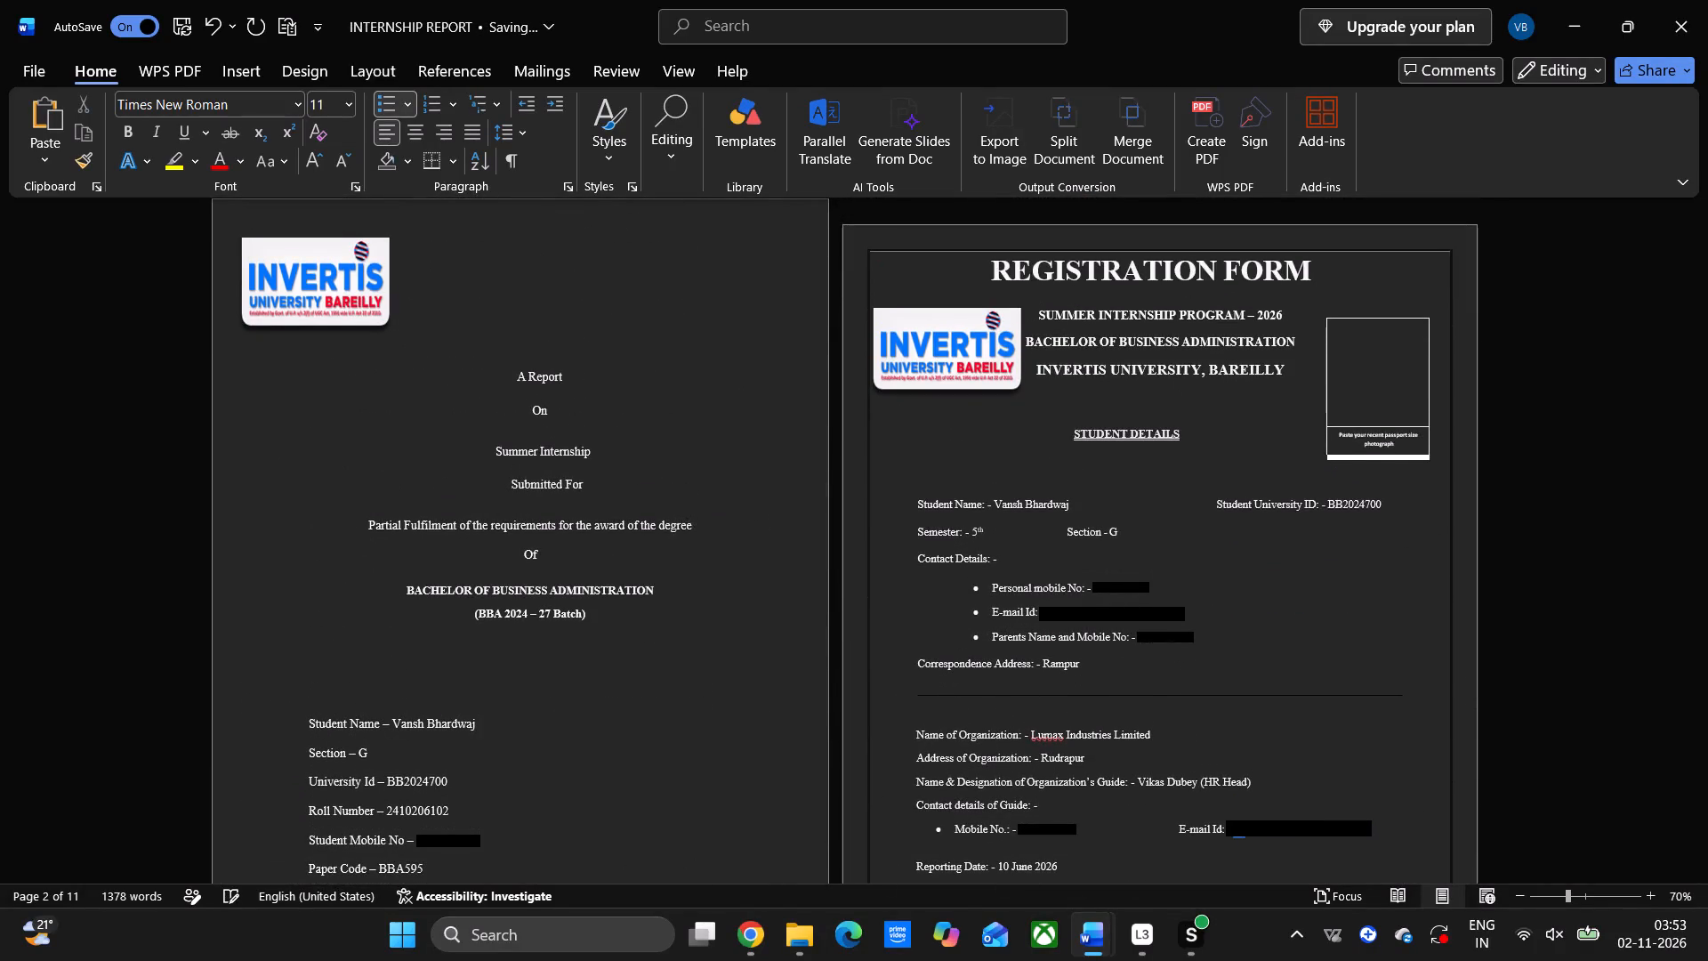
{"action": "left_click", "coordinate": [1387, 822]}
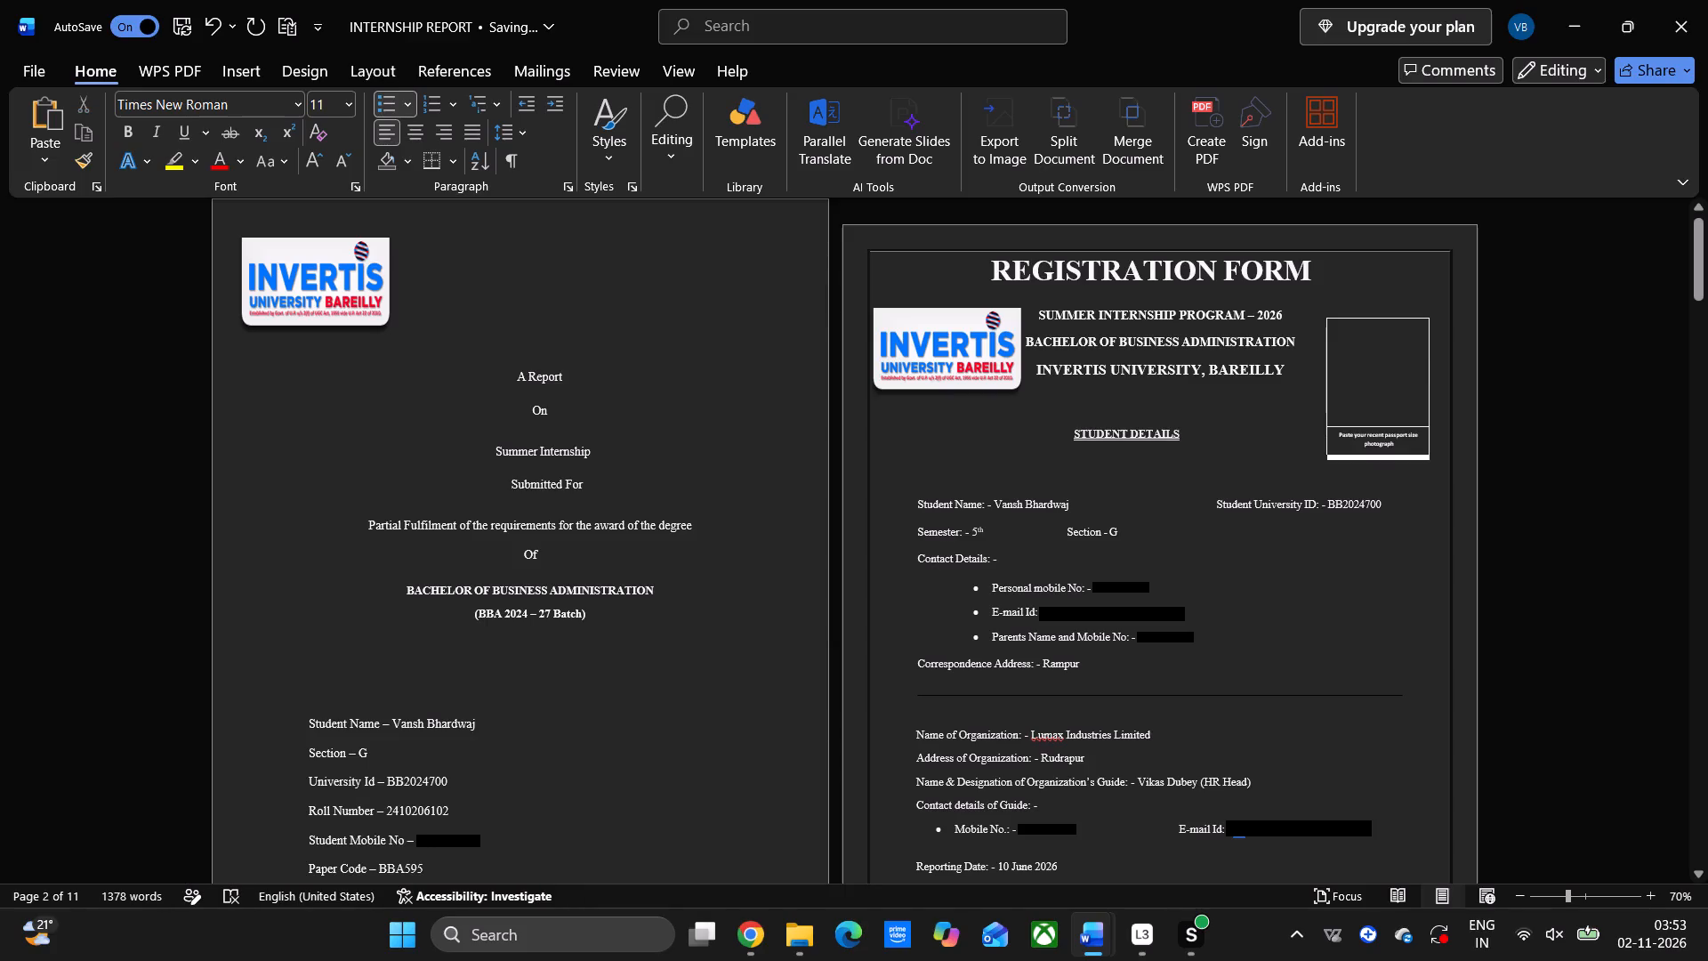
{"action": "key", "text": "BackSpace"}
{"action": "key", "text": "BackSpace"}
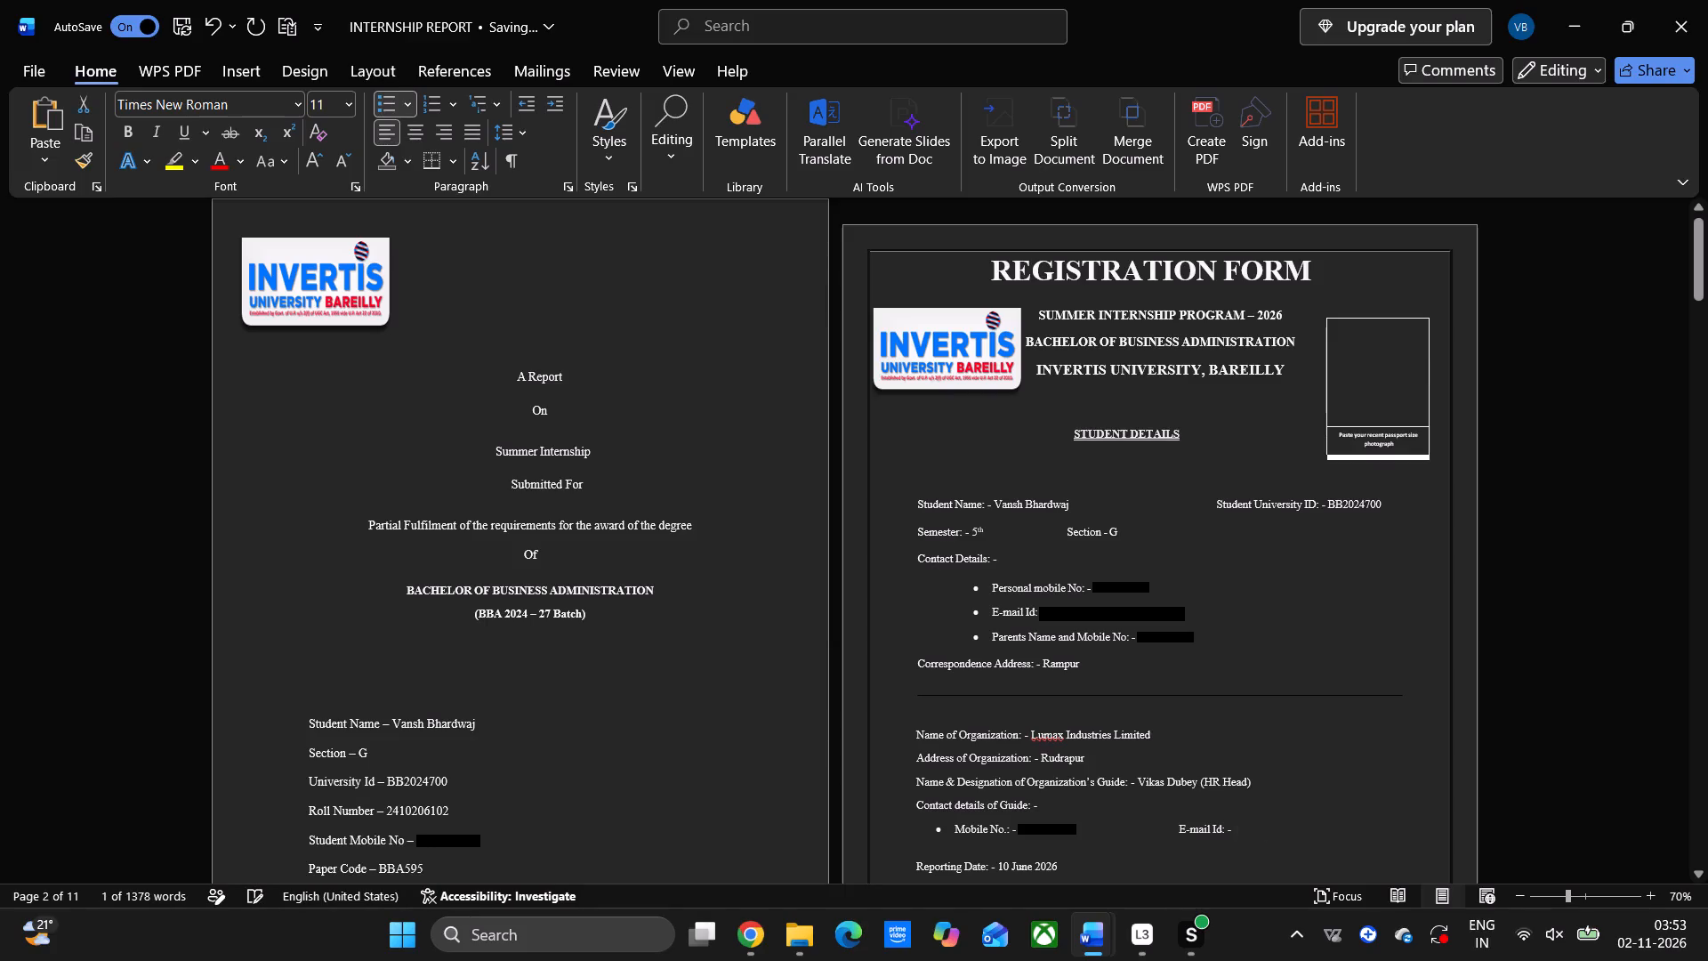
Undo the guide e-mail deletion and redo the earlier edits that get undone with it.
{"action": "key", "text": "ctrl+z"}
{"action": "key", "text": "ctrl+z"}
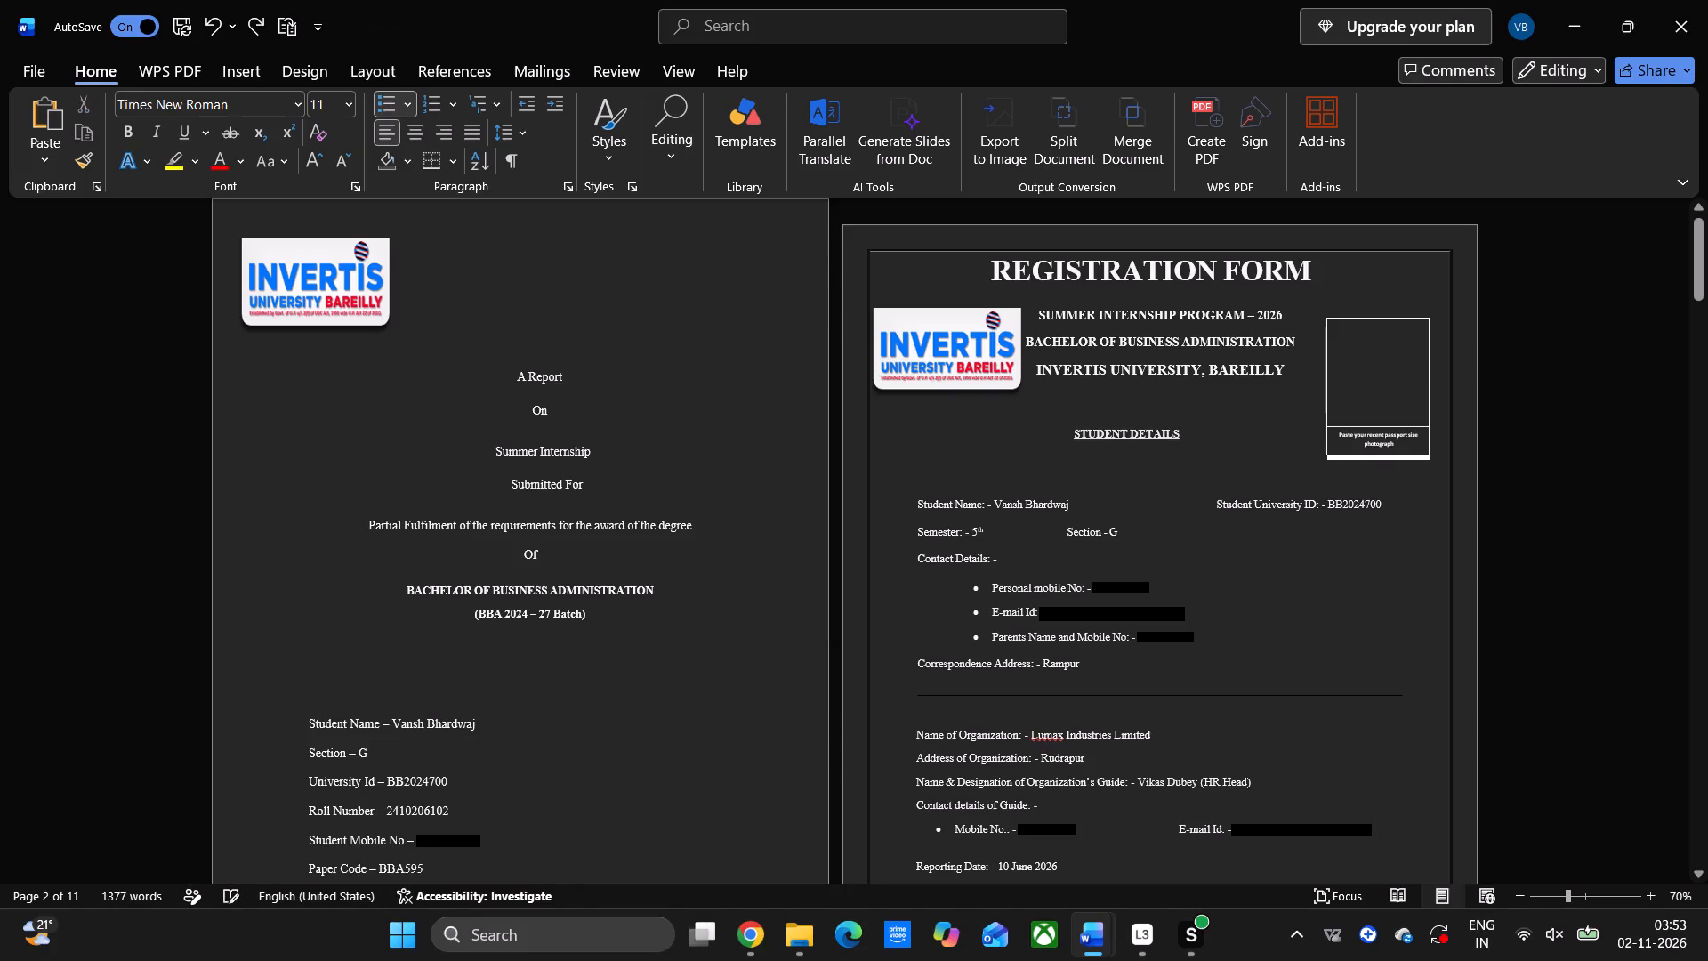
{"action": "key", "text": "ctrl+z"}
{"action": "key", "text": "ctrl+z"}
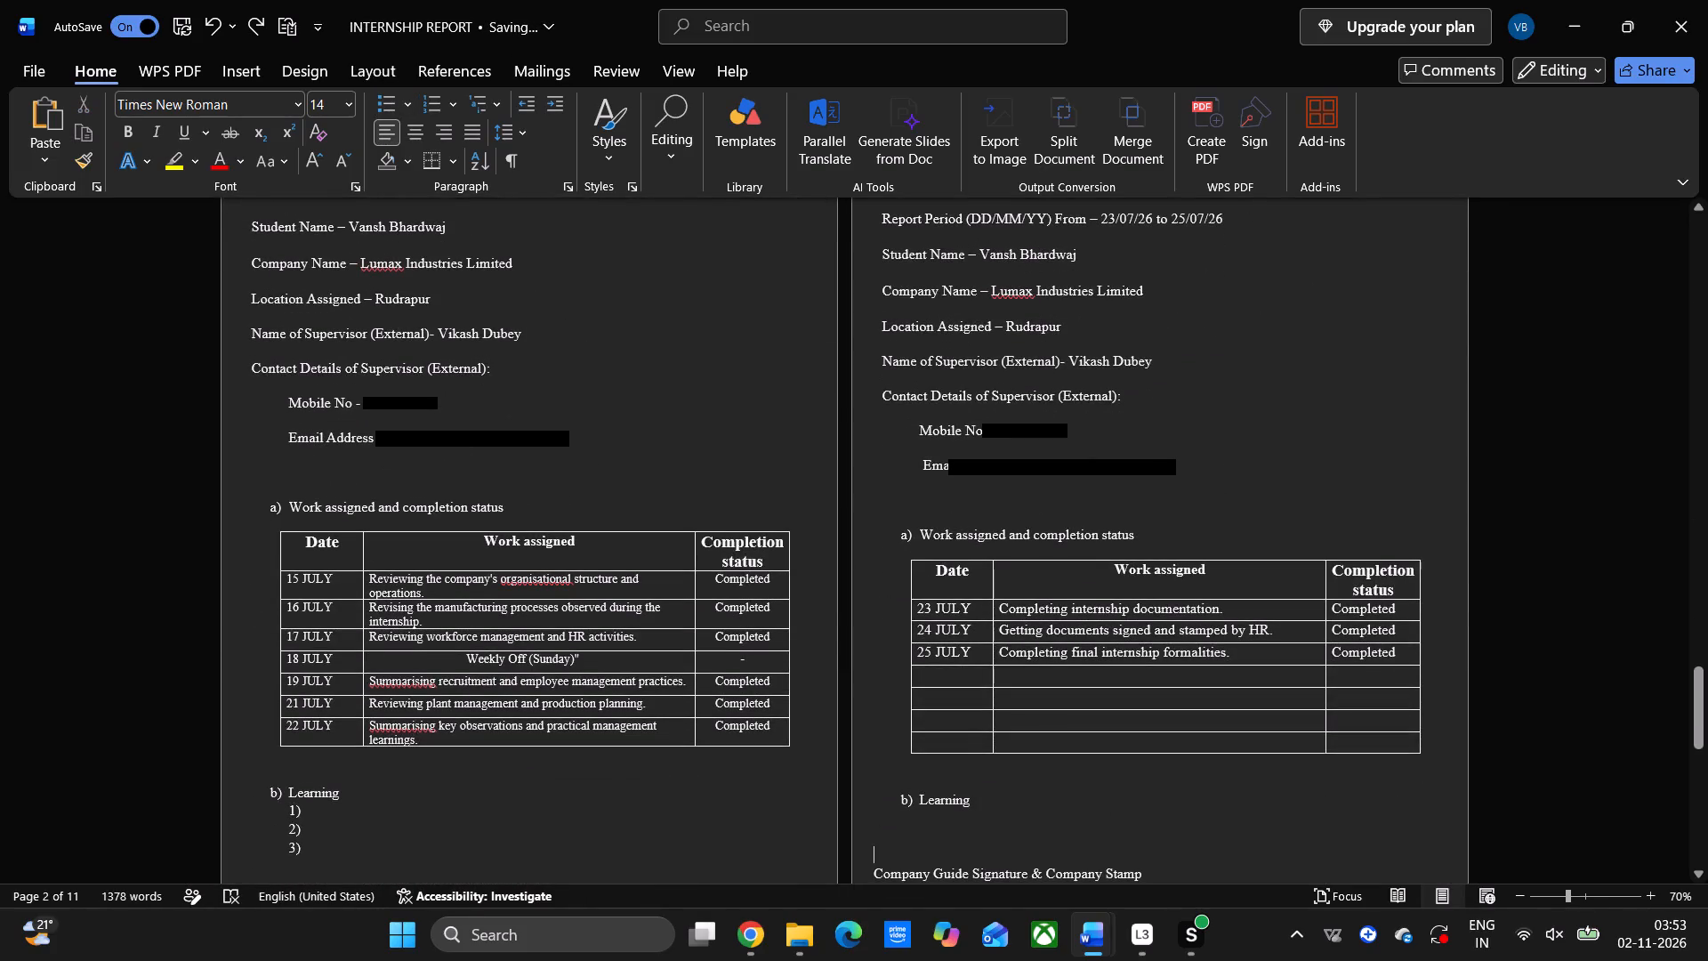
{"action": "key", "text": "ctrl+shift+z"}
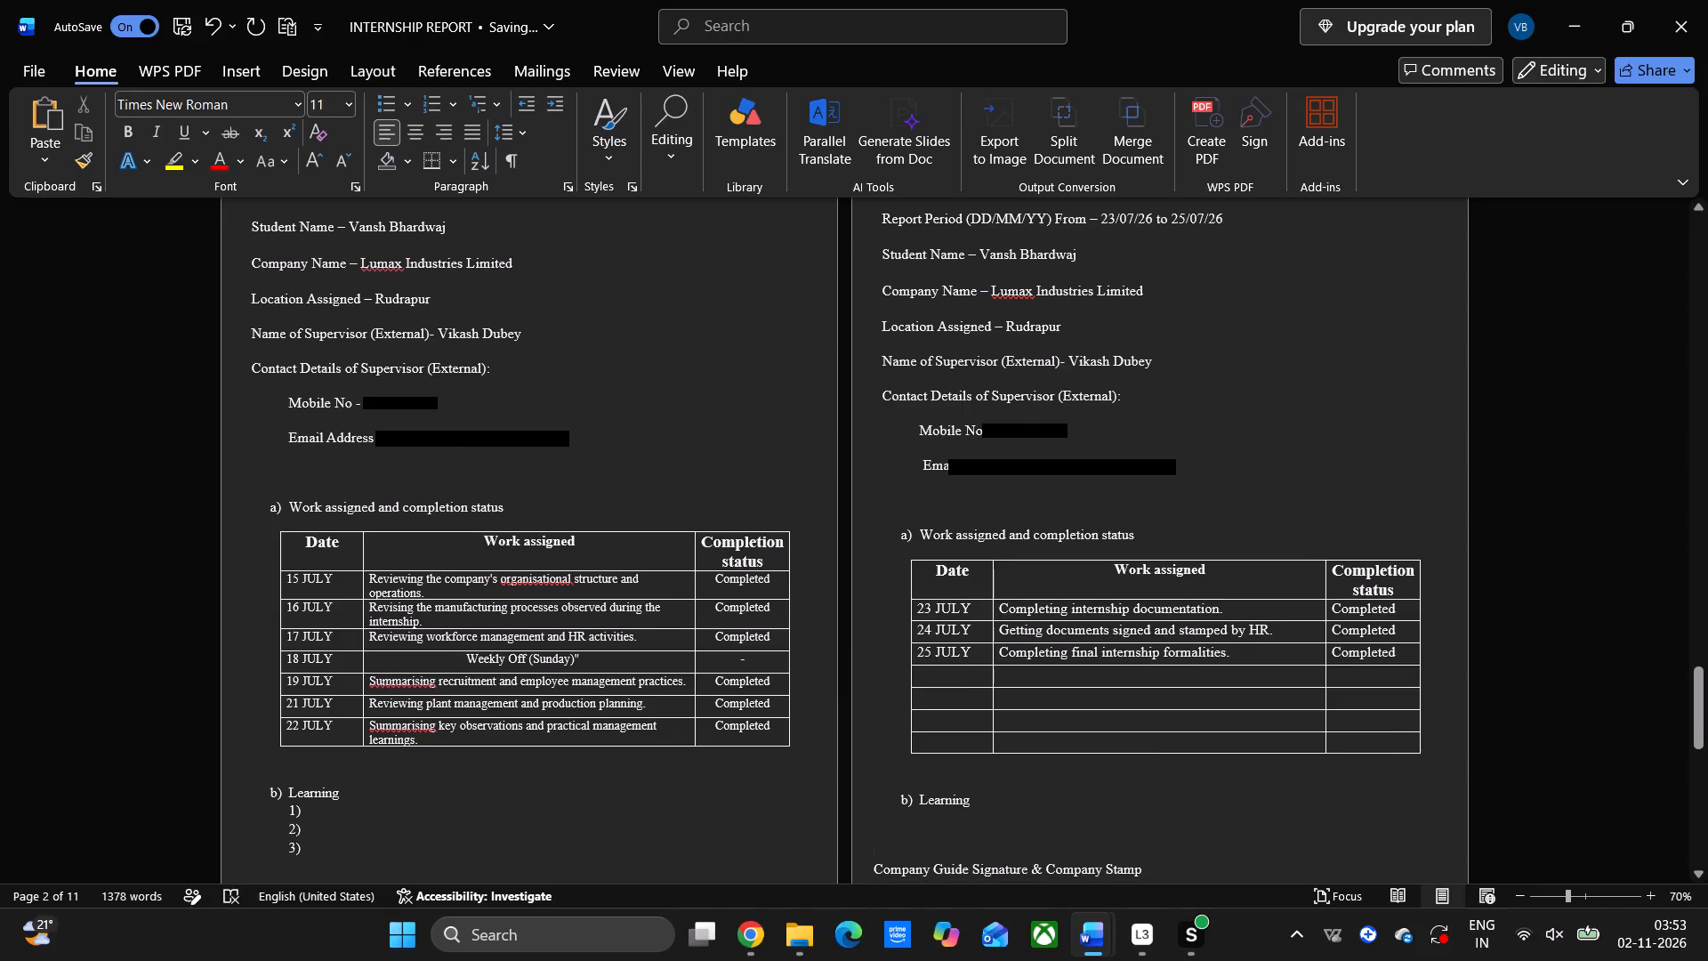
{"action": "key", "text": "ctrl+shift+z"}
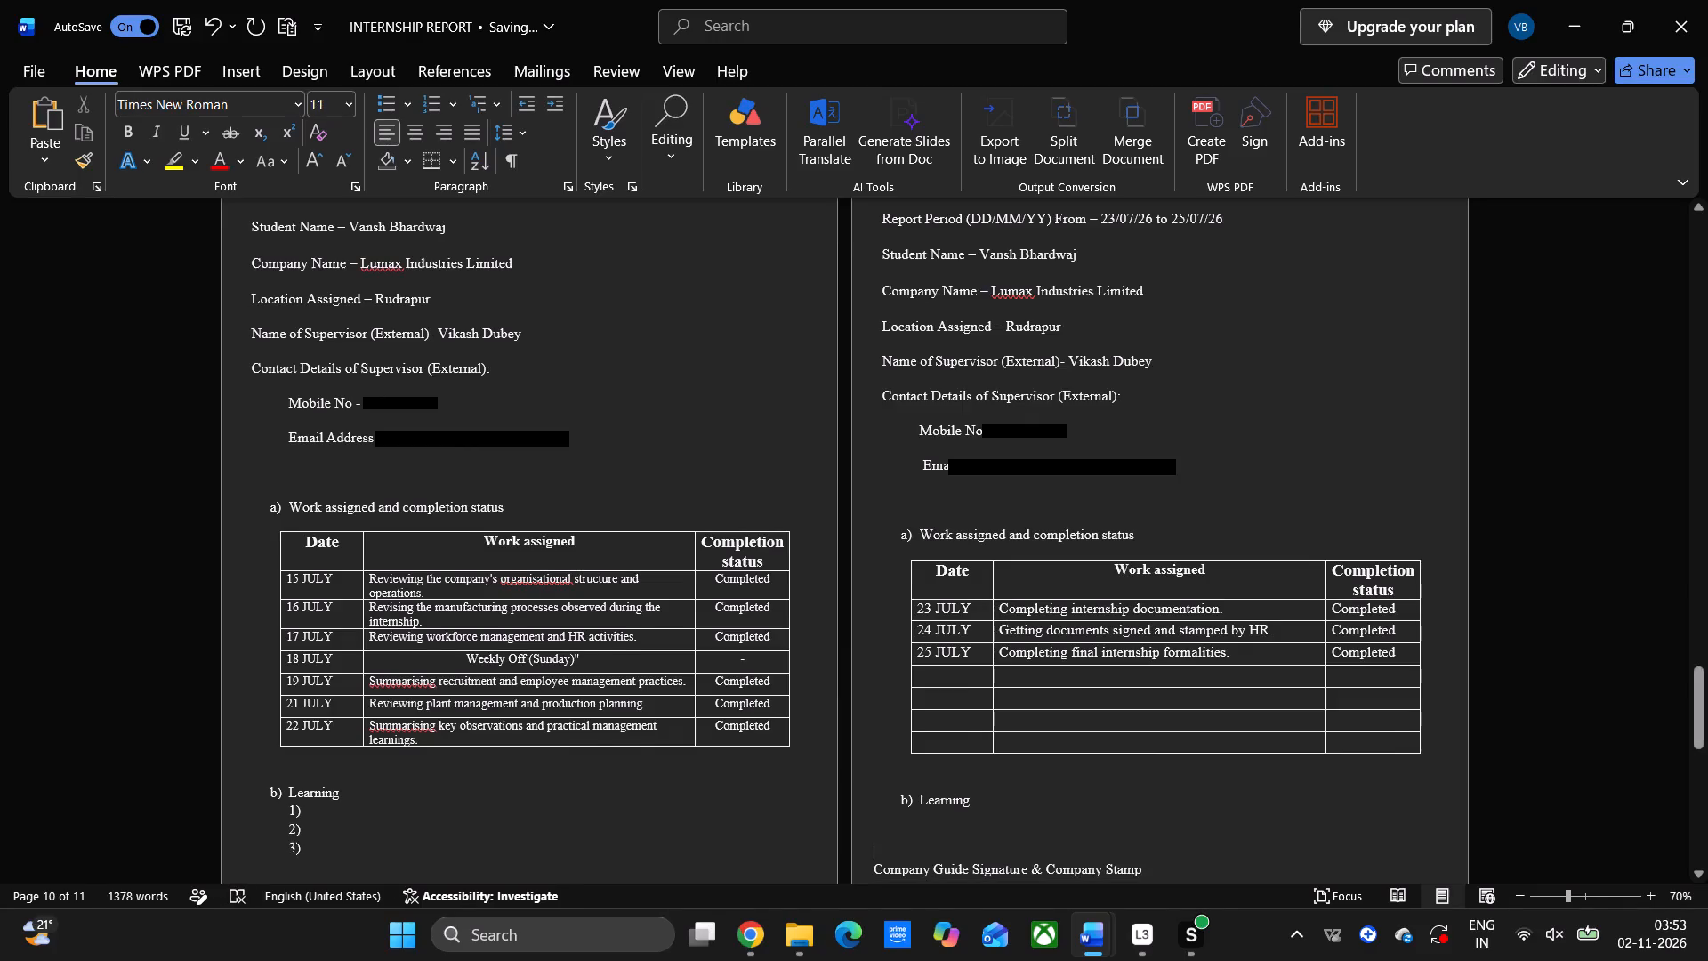
Replace the last character of the organization guide's E-mail Id line on the registration form with a space.
{"action": "scroll", "coordinate": [1344, 800], "scroll_direction": "down", "scroll_amount": 1}
{"action": "scroll", "coordinate": [1076, 750], "scroll_direction": "up", "scroll_amount": 4}
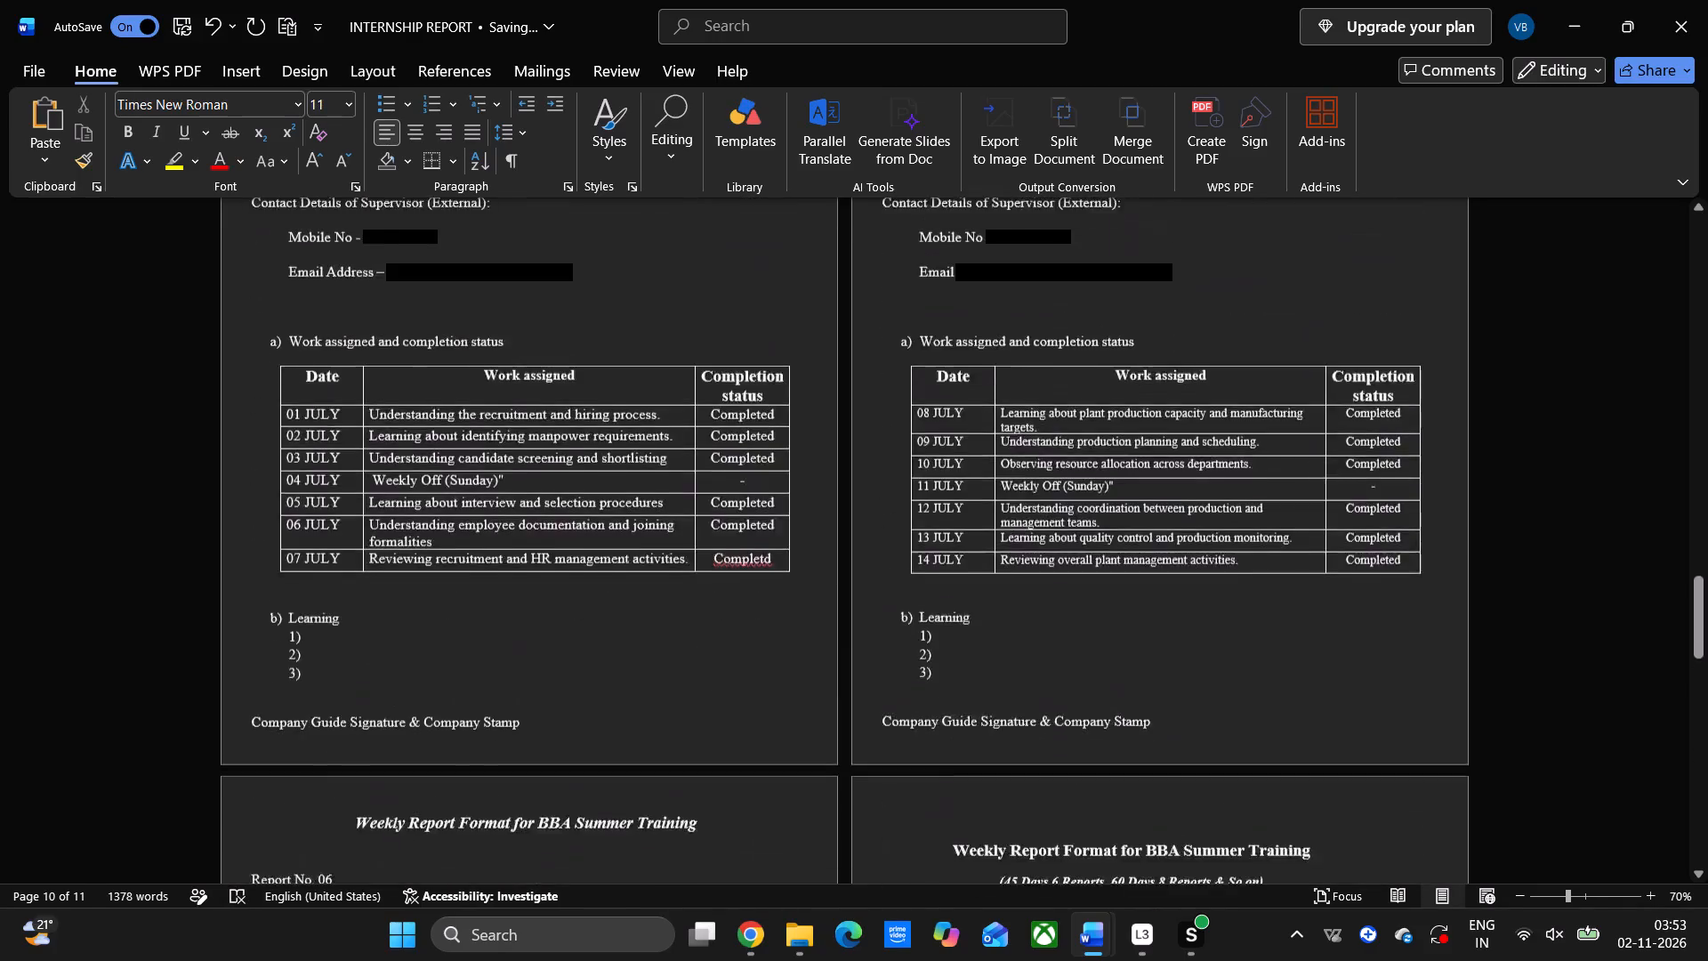
{"action": "scroll", "coordinate": [1076, 750], "scroll_direction": "up", "scroll_amount": 1}
{"action": "scroll", "coordinate": [1076, 750], "scroll_direction": "down", "scroll_amount": 1}
{"action": "scroll", "coordinate": [1076, 750], "scroll_direction": "up", "scroll_amount": 3}
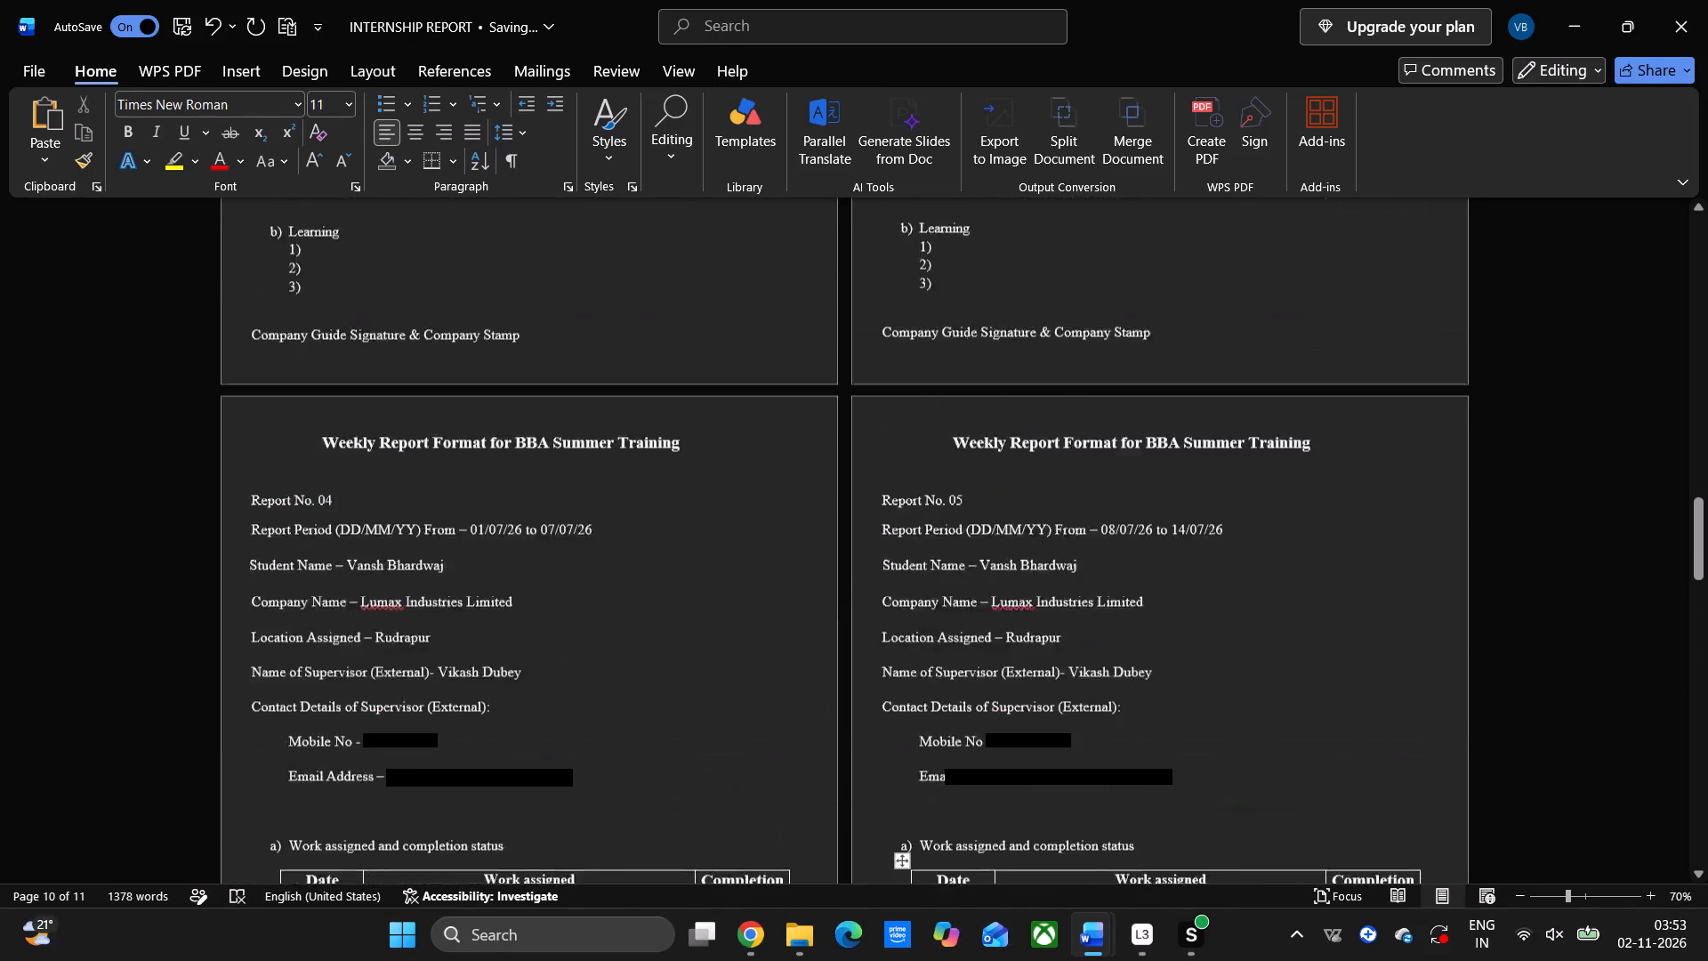
{"action": "scroll", "coordinate": [1076, 750], "scroll_direction": "up", "scroll_amount": 6}
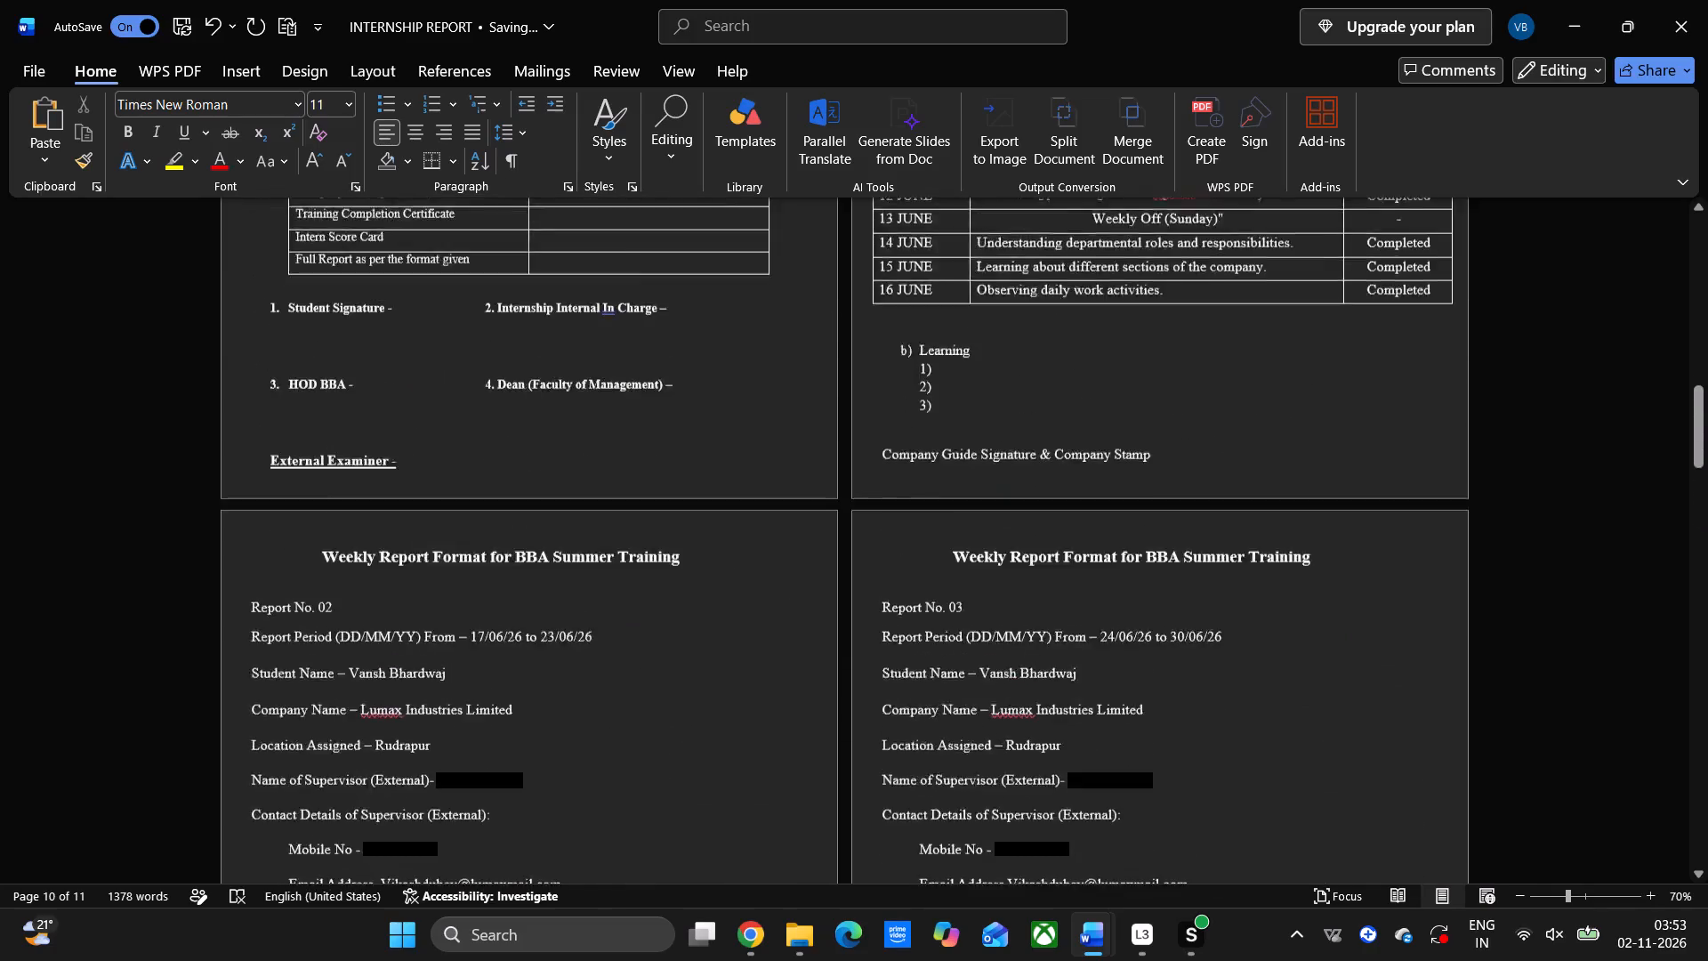
{"action": "scroll", "coordinate": [1076, 750], "scroll_direction": "up", "scroll_amount": 8}
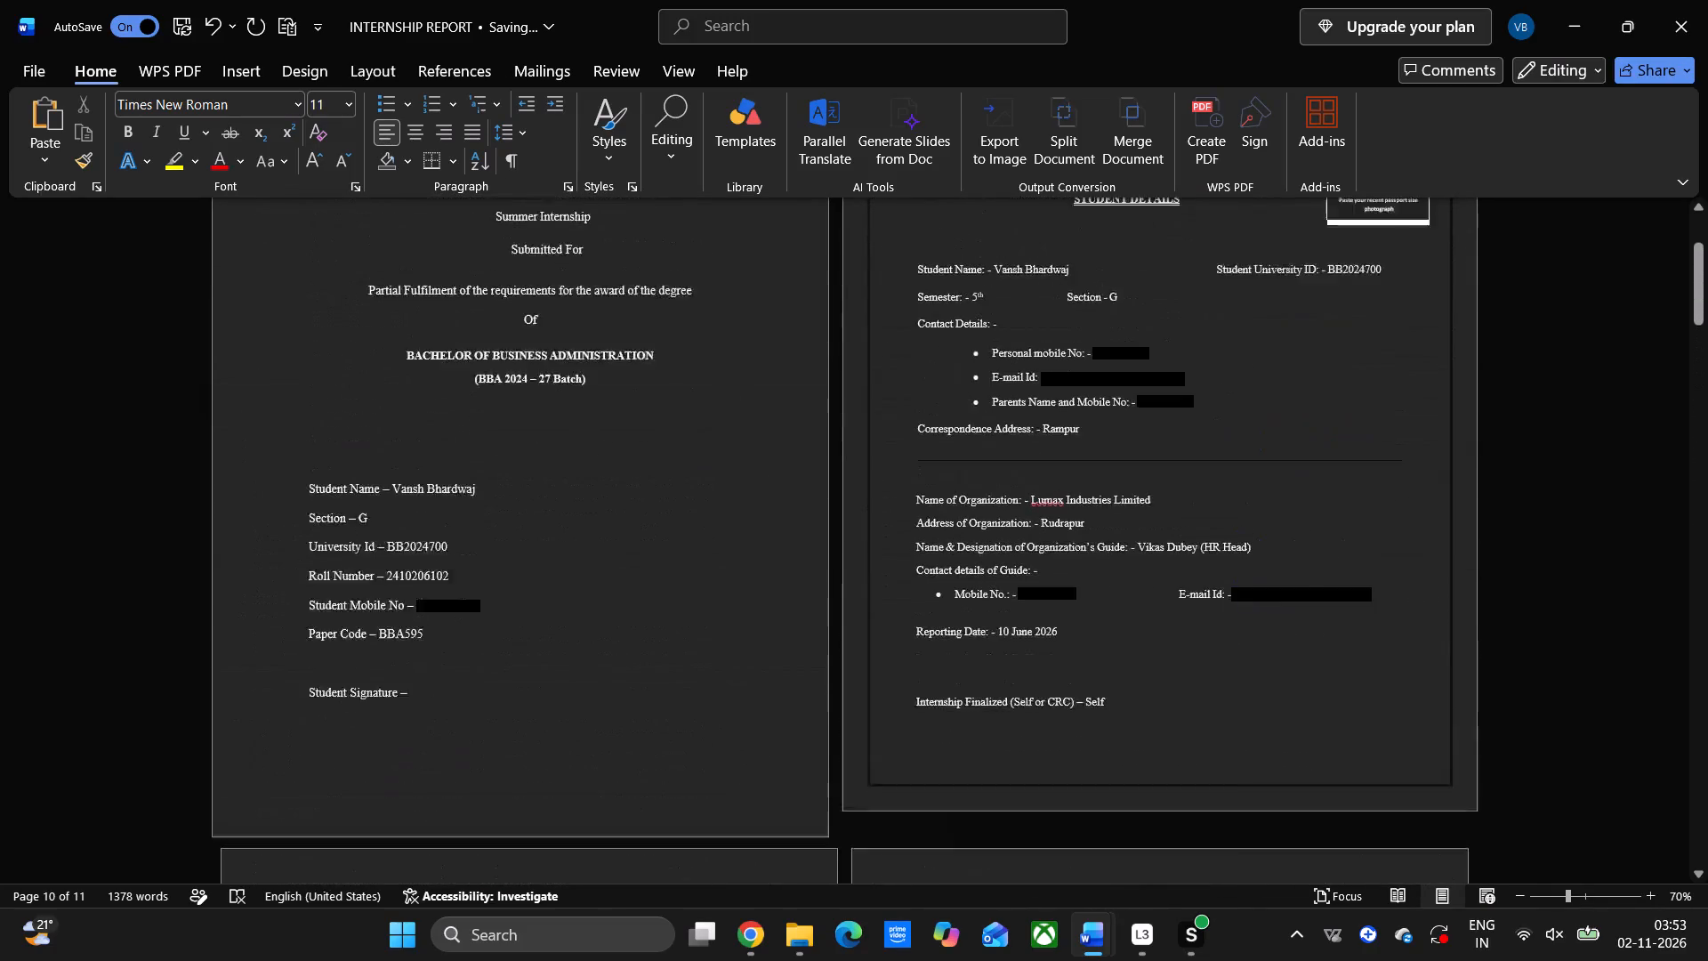
{"action": "scroll", "coordinate": [1076, 750], "scroll_direction": "up", "scroll_amount": 1}
{"action": "scroll", "coordinate": [1076, 750], "scroll_direction": "down", "scroll_amount": 1}
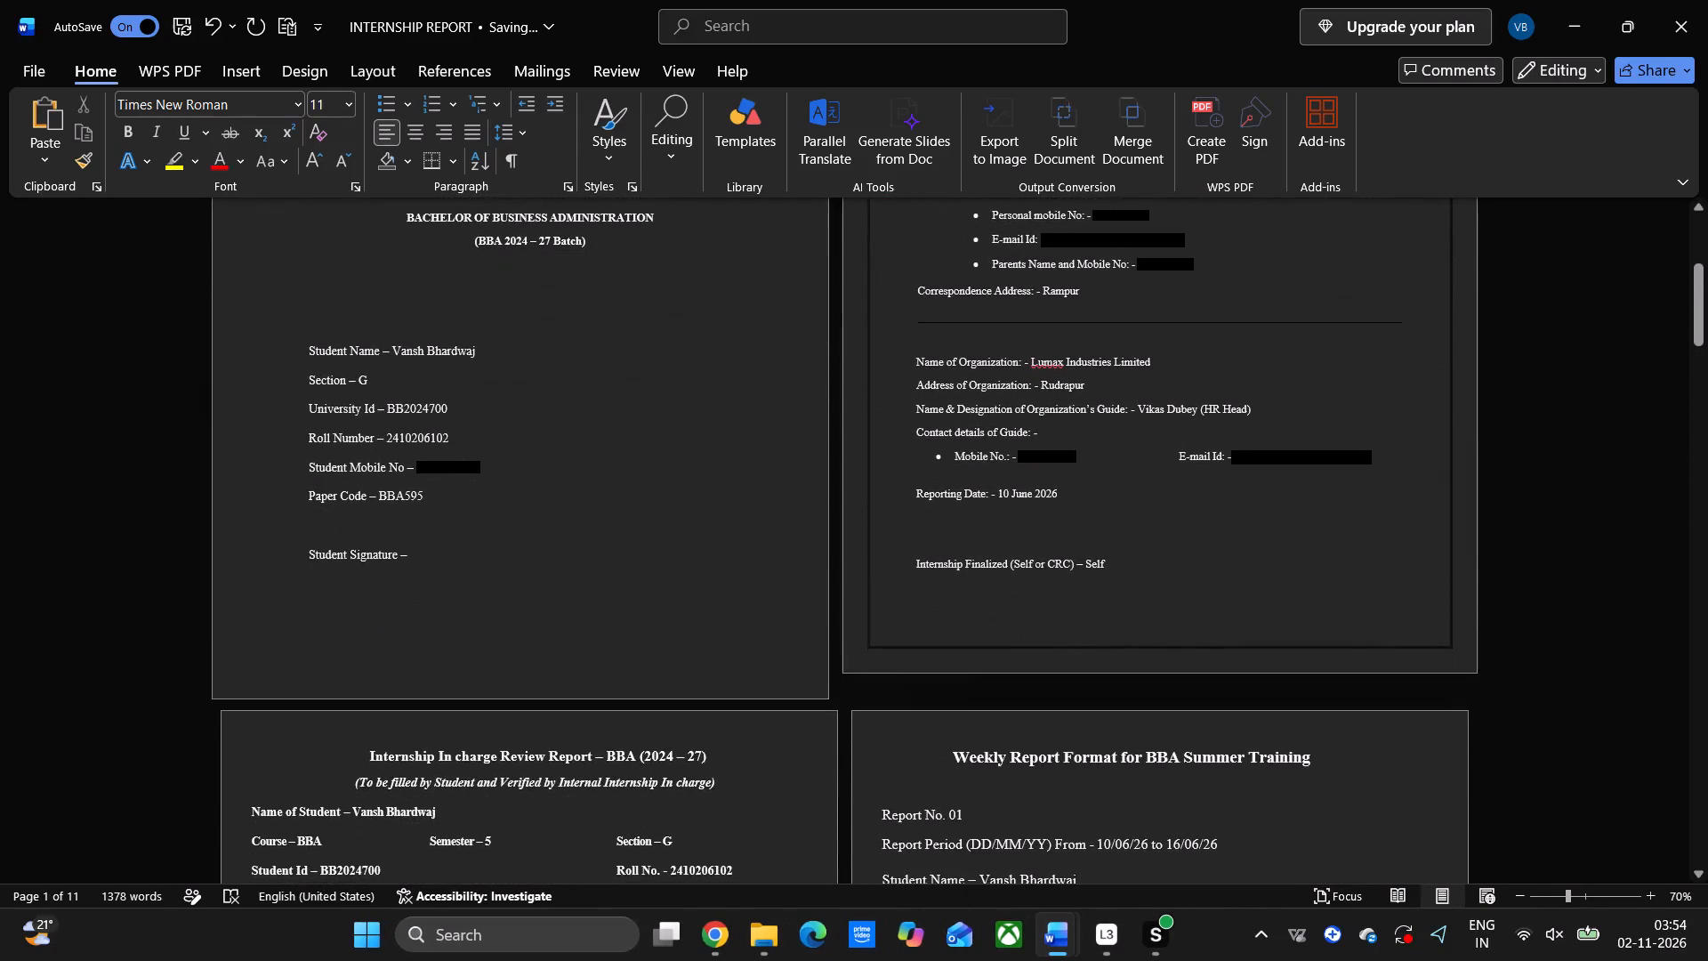
{"action": "left_click", "coordinate": [1401, 477]}
{"action": "left_click", "coordinate": [1402, 453]}
{"action": "key", "text": "BackSpace"}
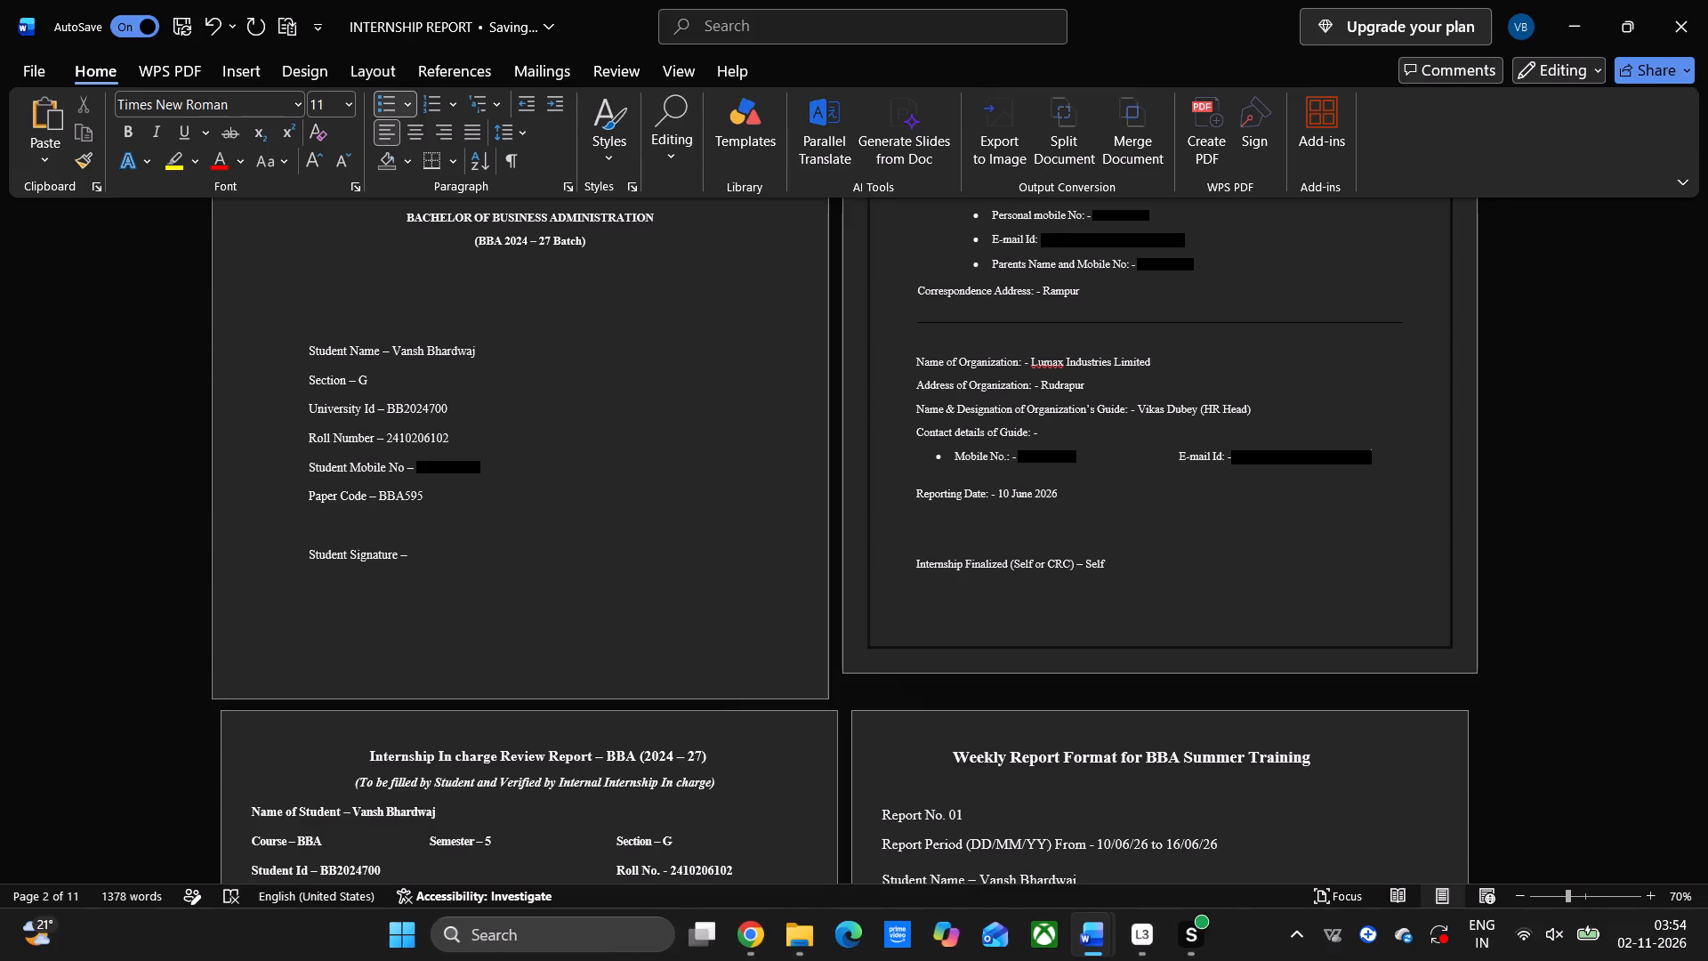
{"action": "key", "text": "space"}
{"action": "left_click", "coordinate": [1423, 604]}
Examine the Internship In charge Review Report, the work tables and Learning sections of weekly reports 01 to 03, and the front pages.
{"action": "scroll", "coordinate": [1423, 604], "scroll_direction": "down", "scroll_amount": 4}
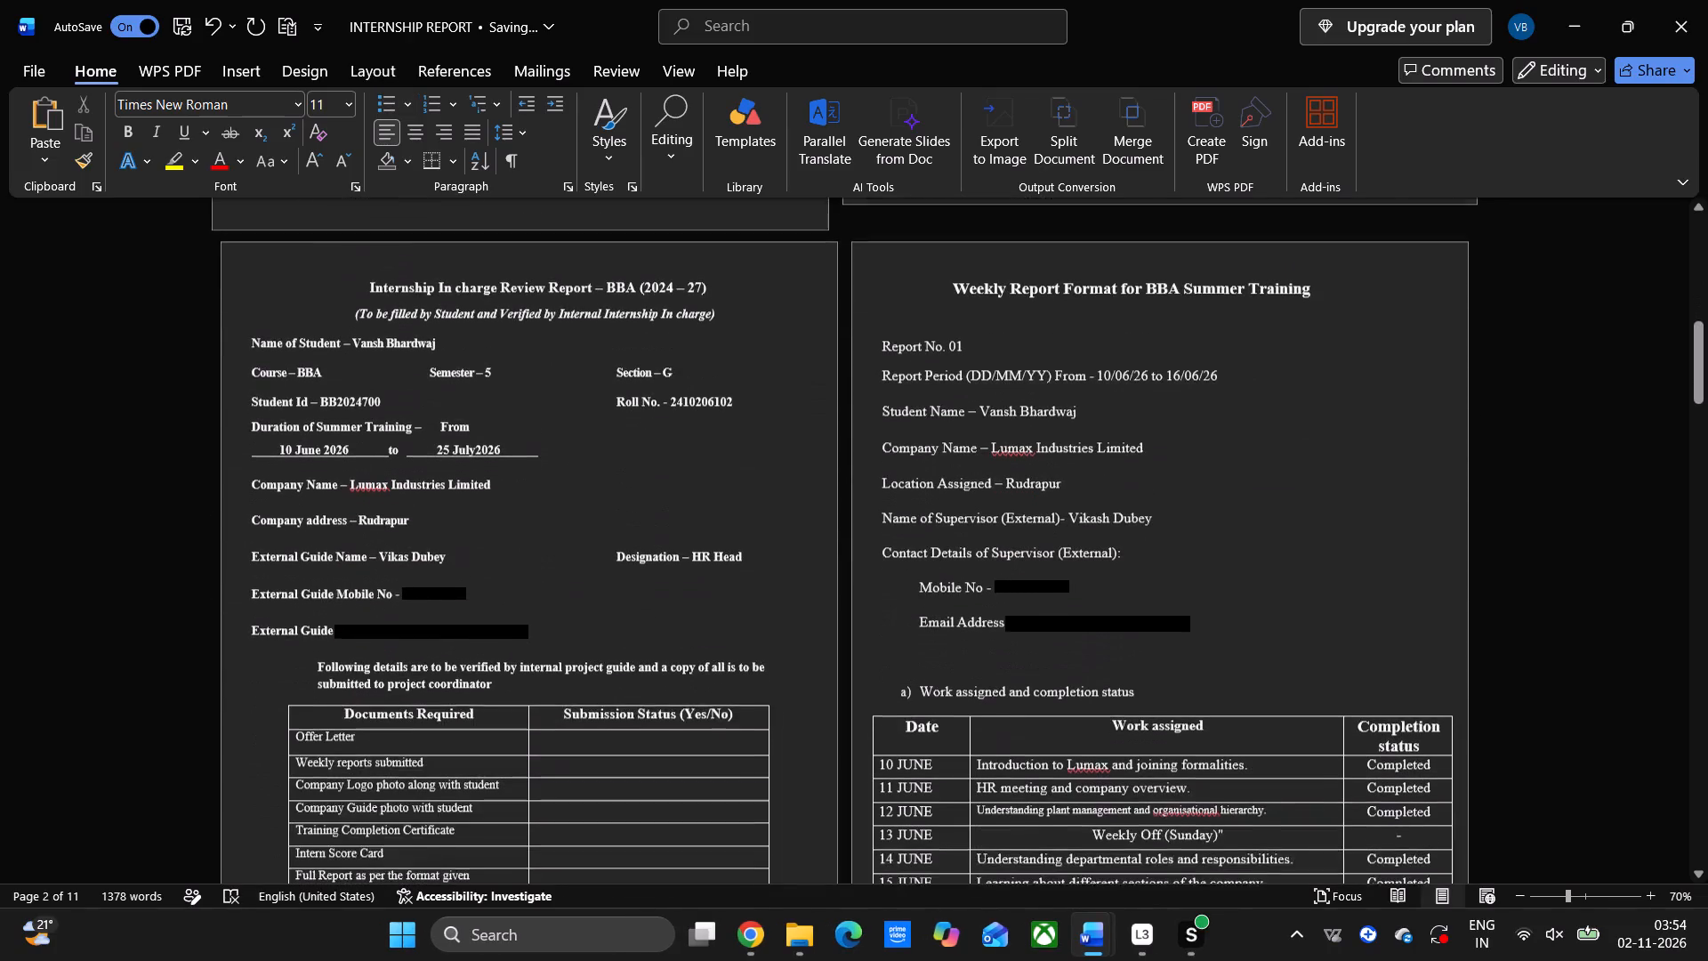
{"action": "scroll", "coordinate": [1423, 604], "scroll_direction": "down", "scroll_amount": 1}
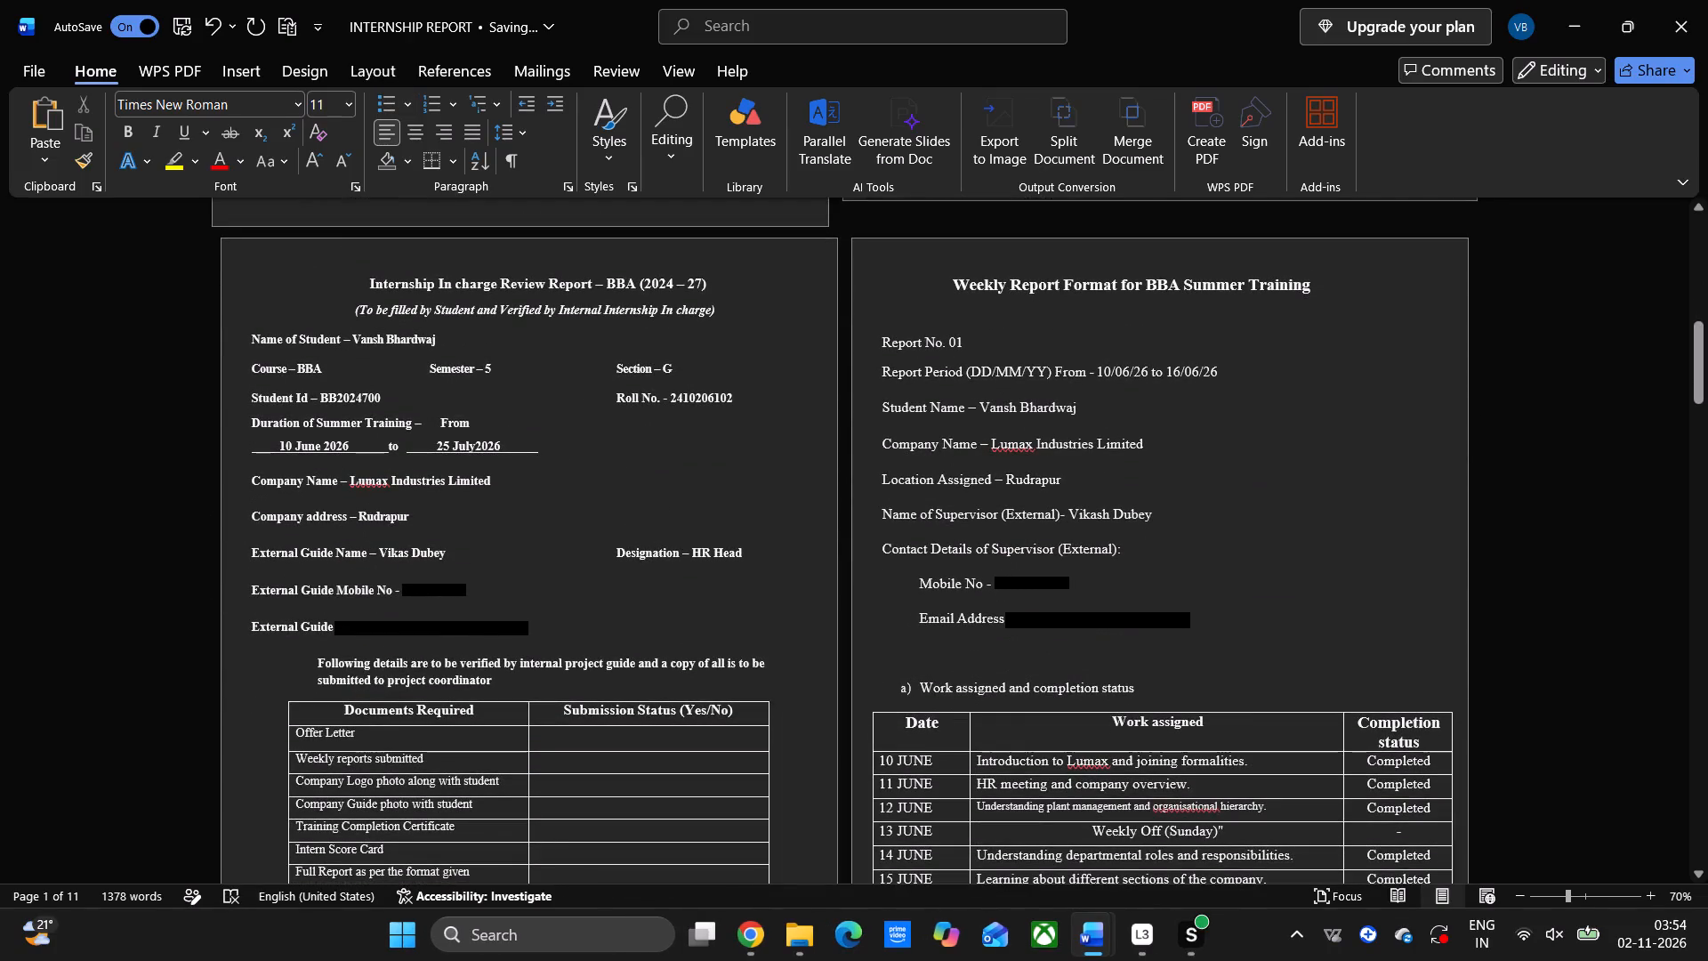
{"action": "scroll", "coordinate": [588, 730], "scroll_direction": "down", "scroll_amount": 4}
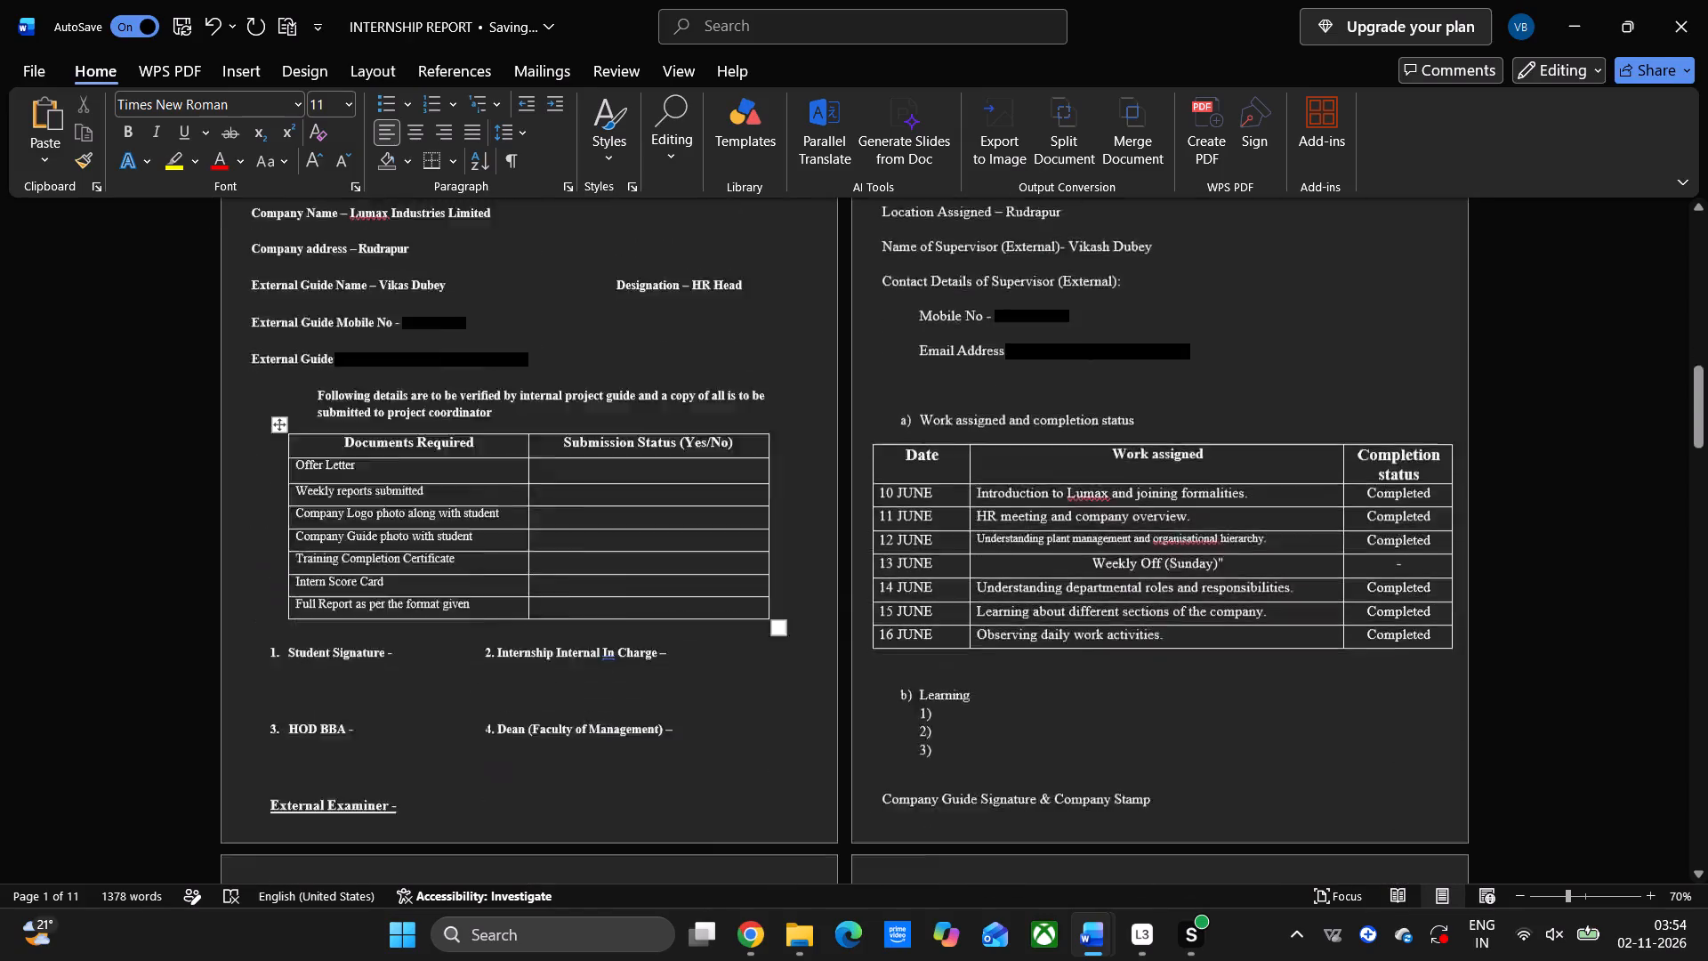
{"action": "scroll", "coordinate": [588, 730], "scroll_direction": "down", "scroll_amount": 1}
{"action": "scroll", "coordinate": [588, 730], "scroll_direction": "left", "scroll_amount": 1}
{"action": "scroll", "coordinate": [350, 767], "scroll_direction": "down", "scroll_amount": 2, "text": "ctrl"}
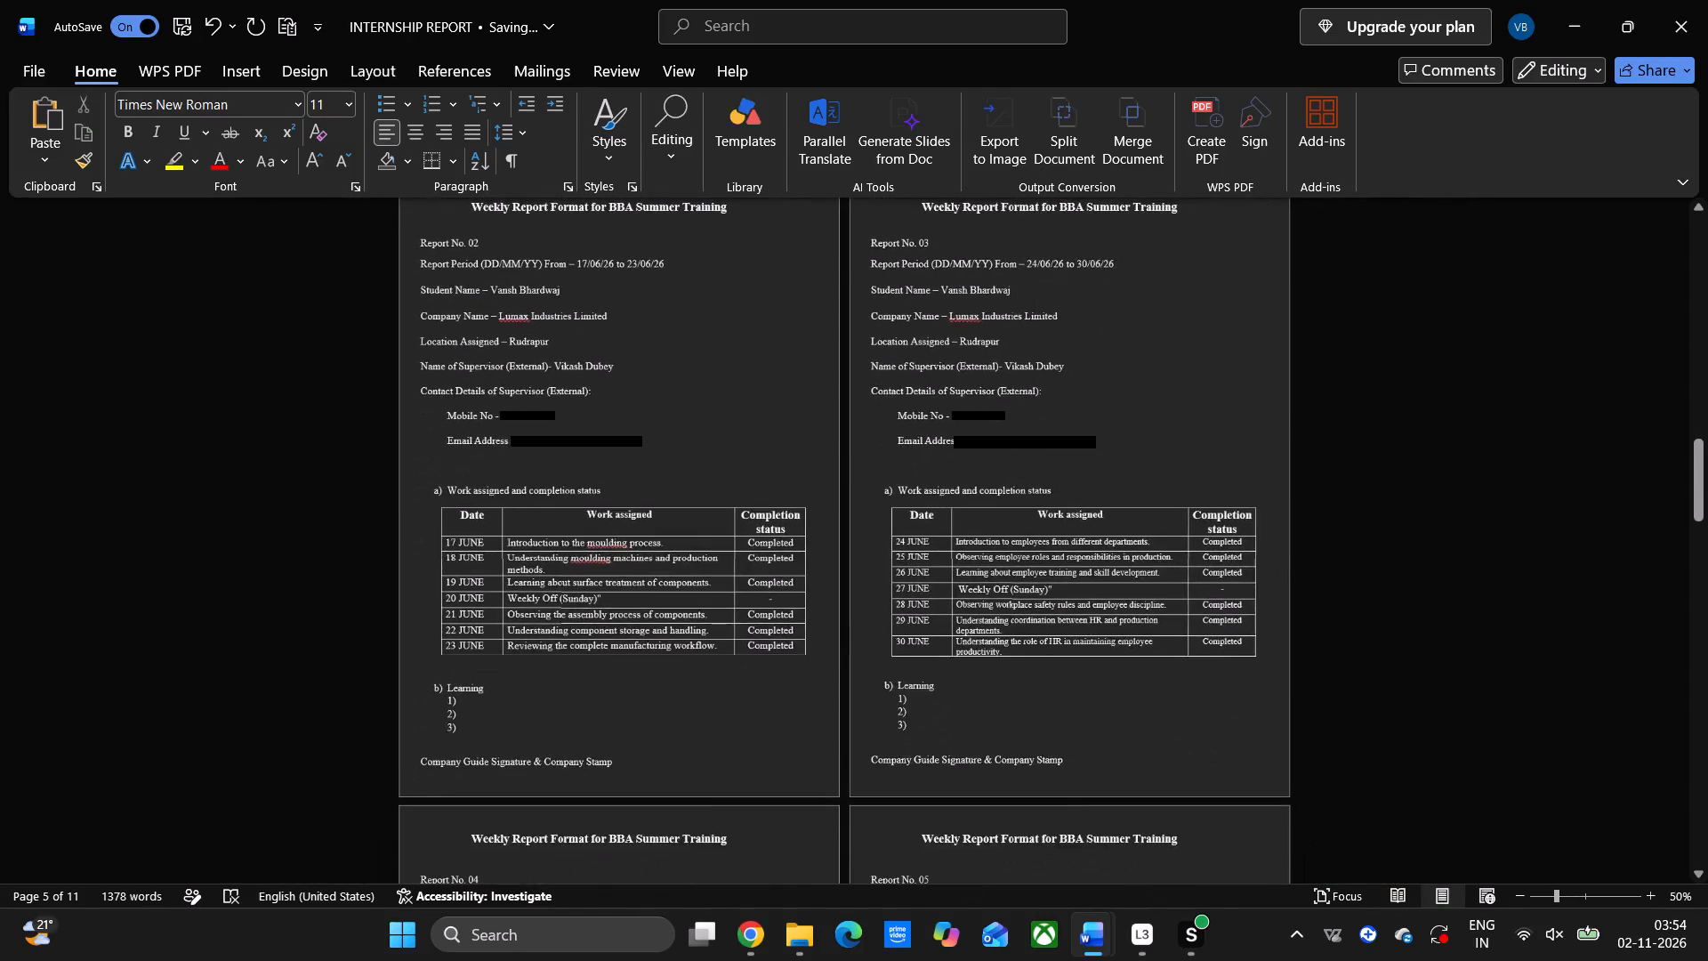
{"action": "scroll", "coordinate": [350, 767], "scroll_direction": "up", "scroll_amount": 6}
{"action": "scroll", "coordinate": [350, 767], "scroll_direction": "down", "scroll_amount": 10}
{"action": "scroll", "coordinate": [350, 767], "scroll_direction": "up", "scroll_amount": 2}
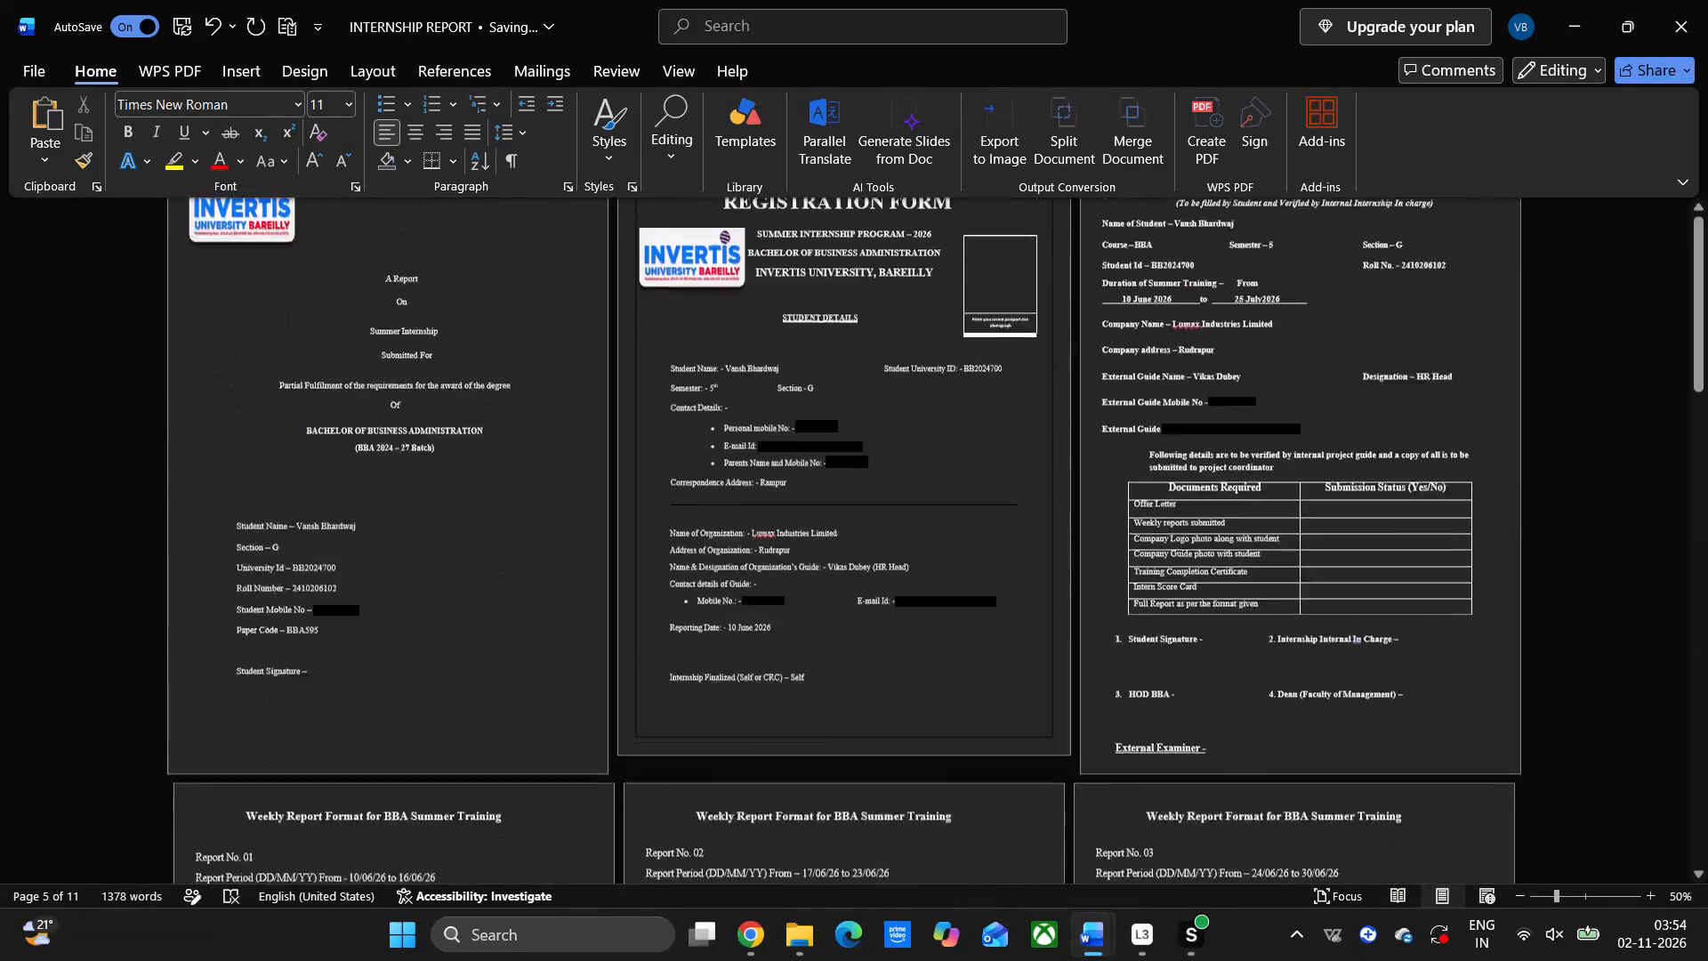
{"action": "scroll", "coordinate": [350, 767], "scroll_direction": "down", "scroll_amount": 2}
{"action": "scroll", "coordinate": [350, 767], "scroll_direction": "up", "scroll_amount": 1}
{"action": "scroll", "coordinate": [350, 767], "scroll_direction": "down", "scroll_amount": 1}
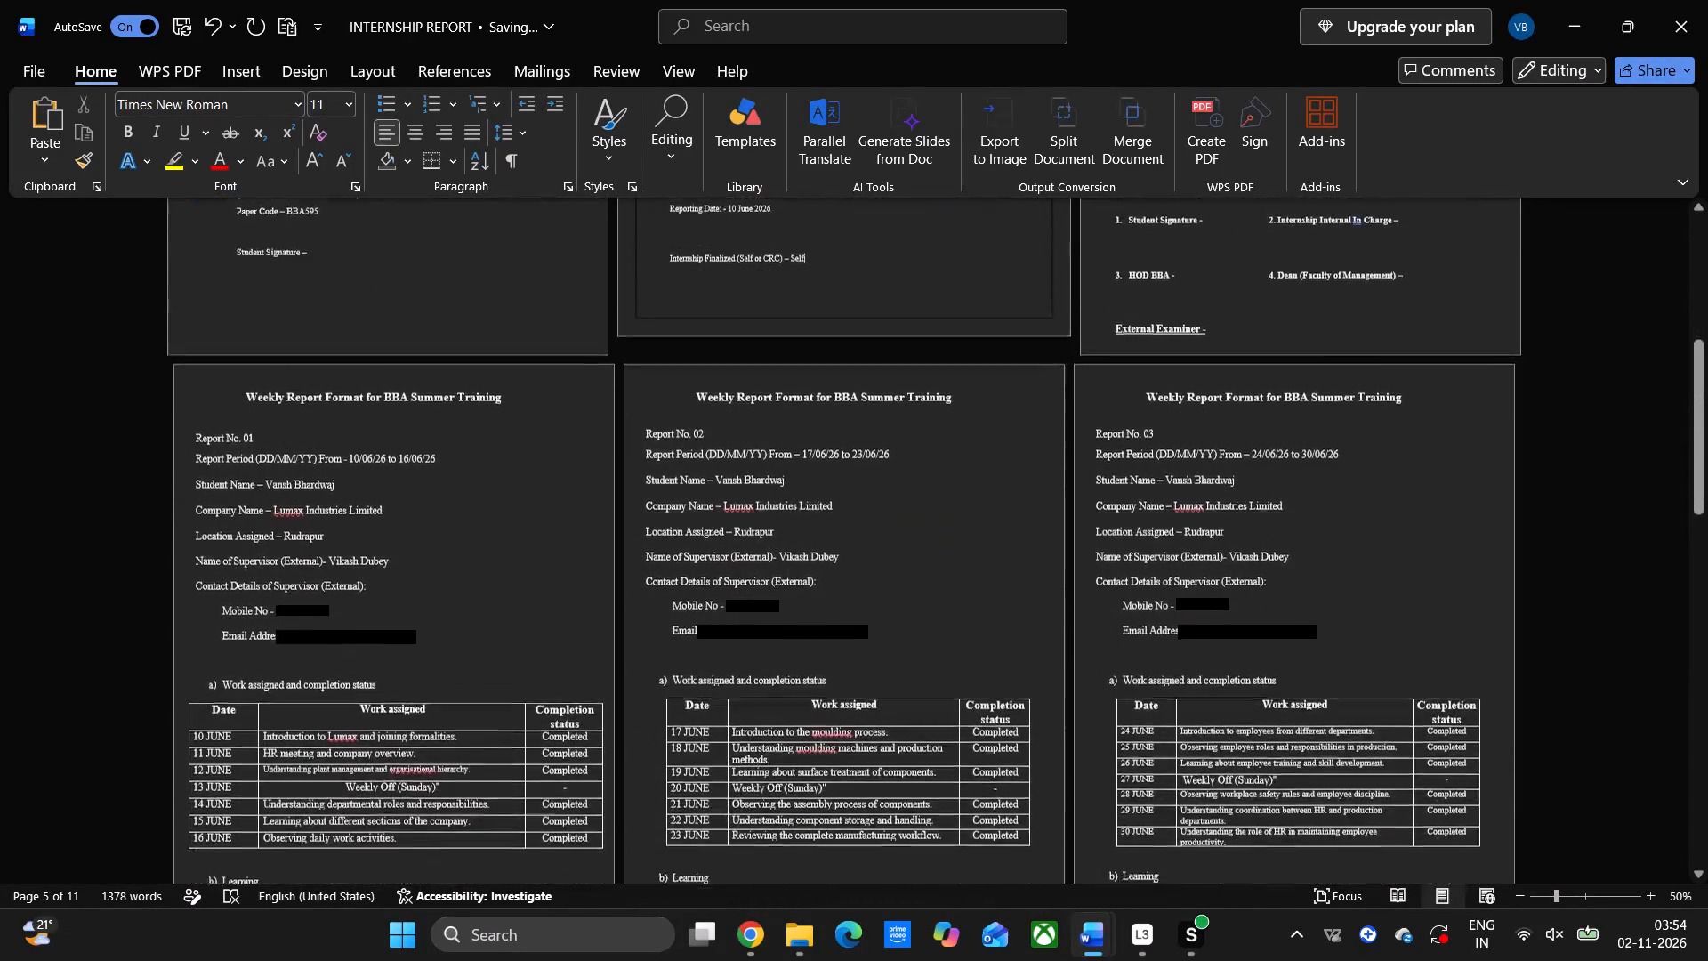
{"action": "scroll", "coordinate": [350, 767], "scroll_direction": "down", "scroll_amount": 2}
{"action": "scroll", "coordinate": [350, 767], "scroll_direction": "up", "scroll_amount": 3}
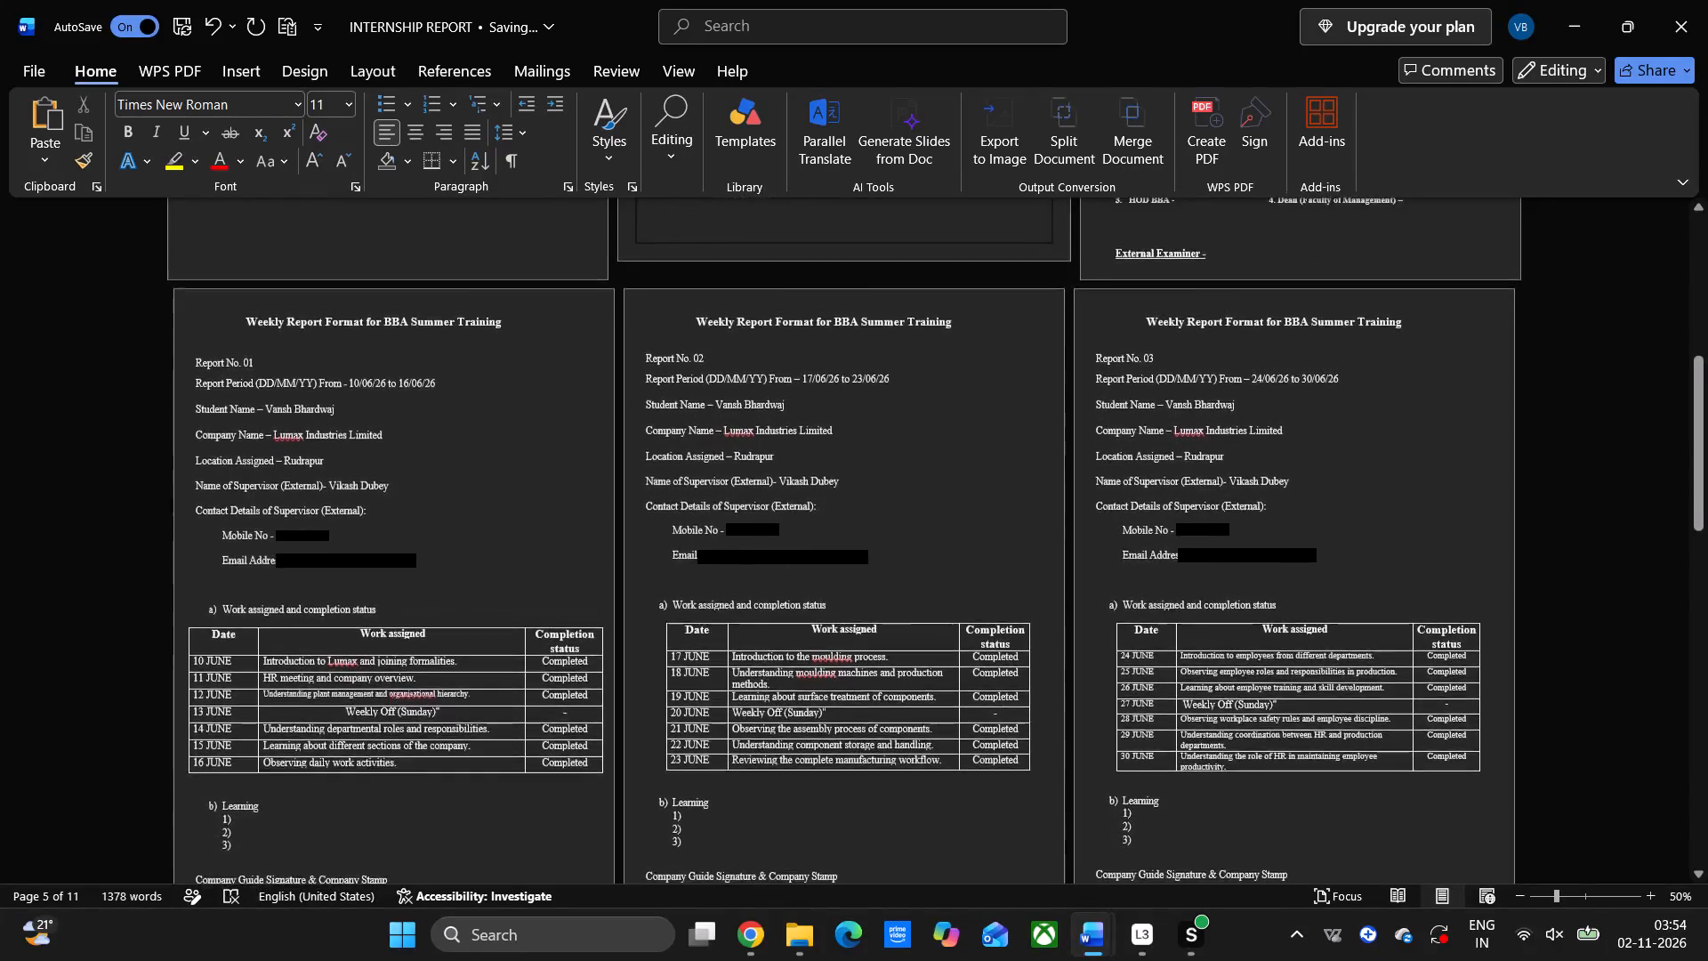
{"action": "scroll", "coordinate": [350, 767], "scroll_direction": "up", "scroll_amount": 2}
{"action": "scroll", "coordinate": [350, 767], "scroll_direction": "right", "scroll_amount": 1}
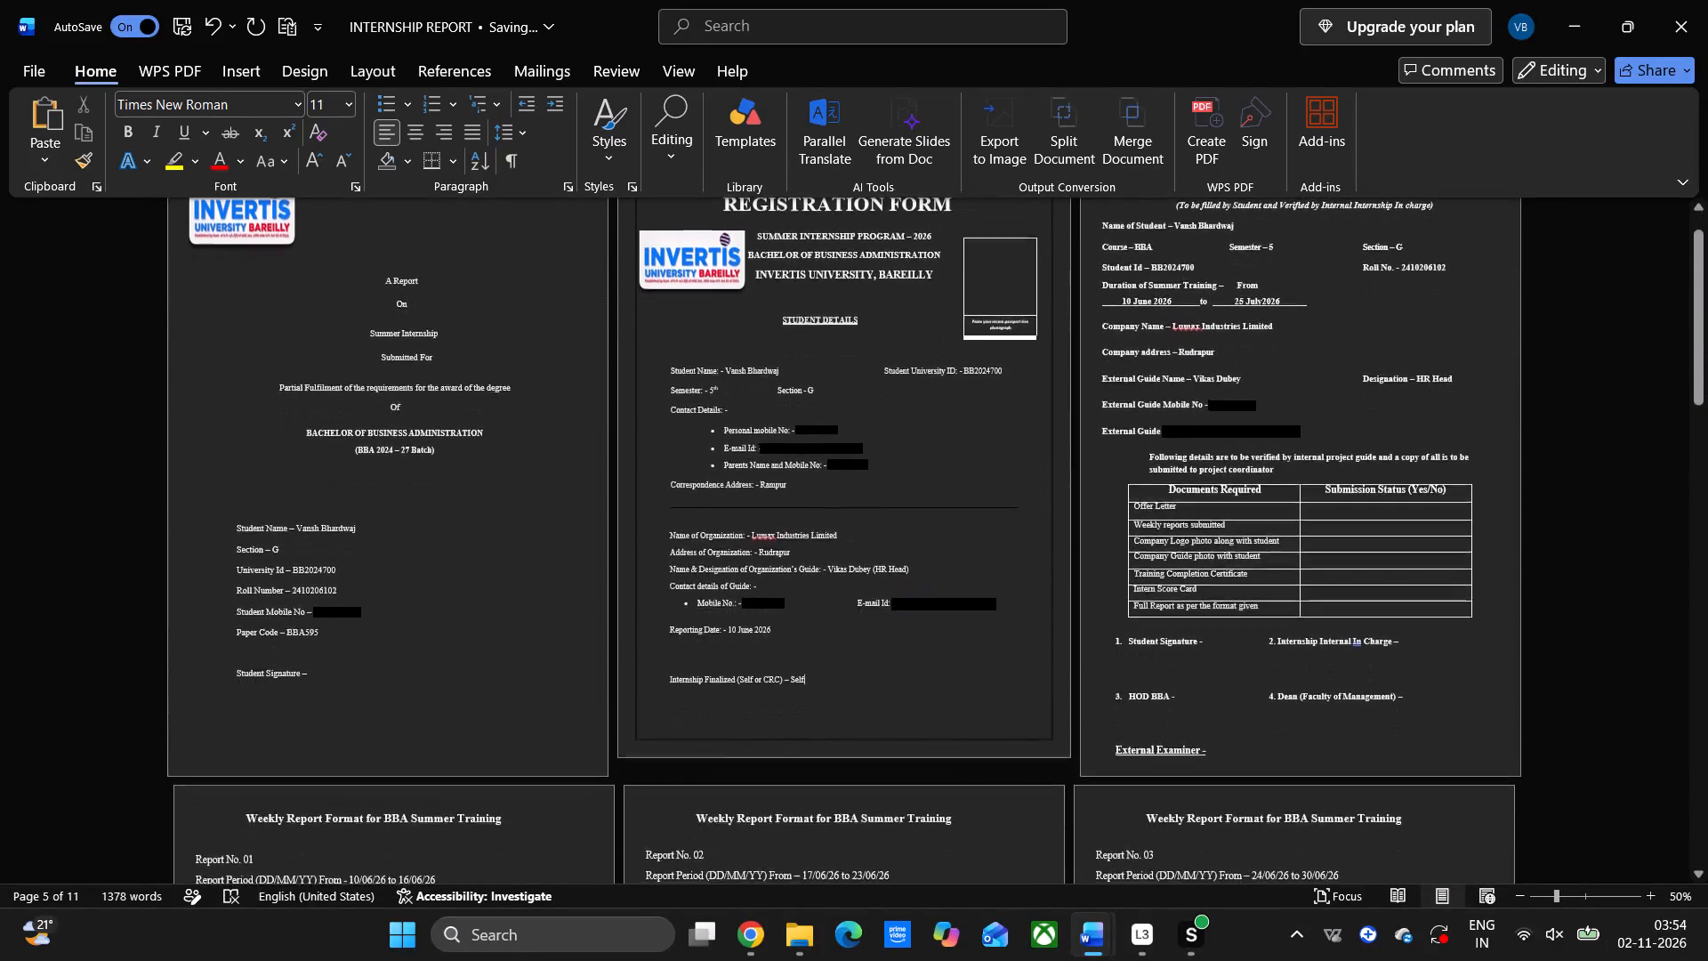
{"action": "scroll", "coordinate": [350, 767], "scroll_direction": "right", "scroll_amount": 1}
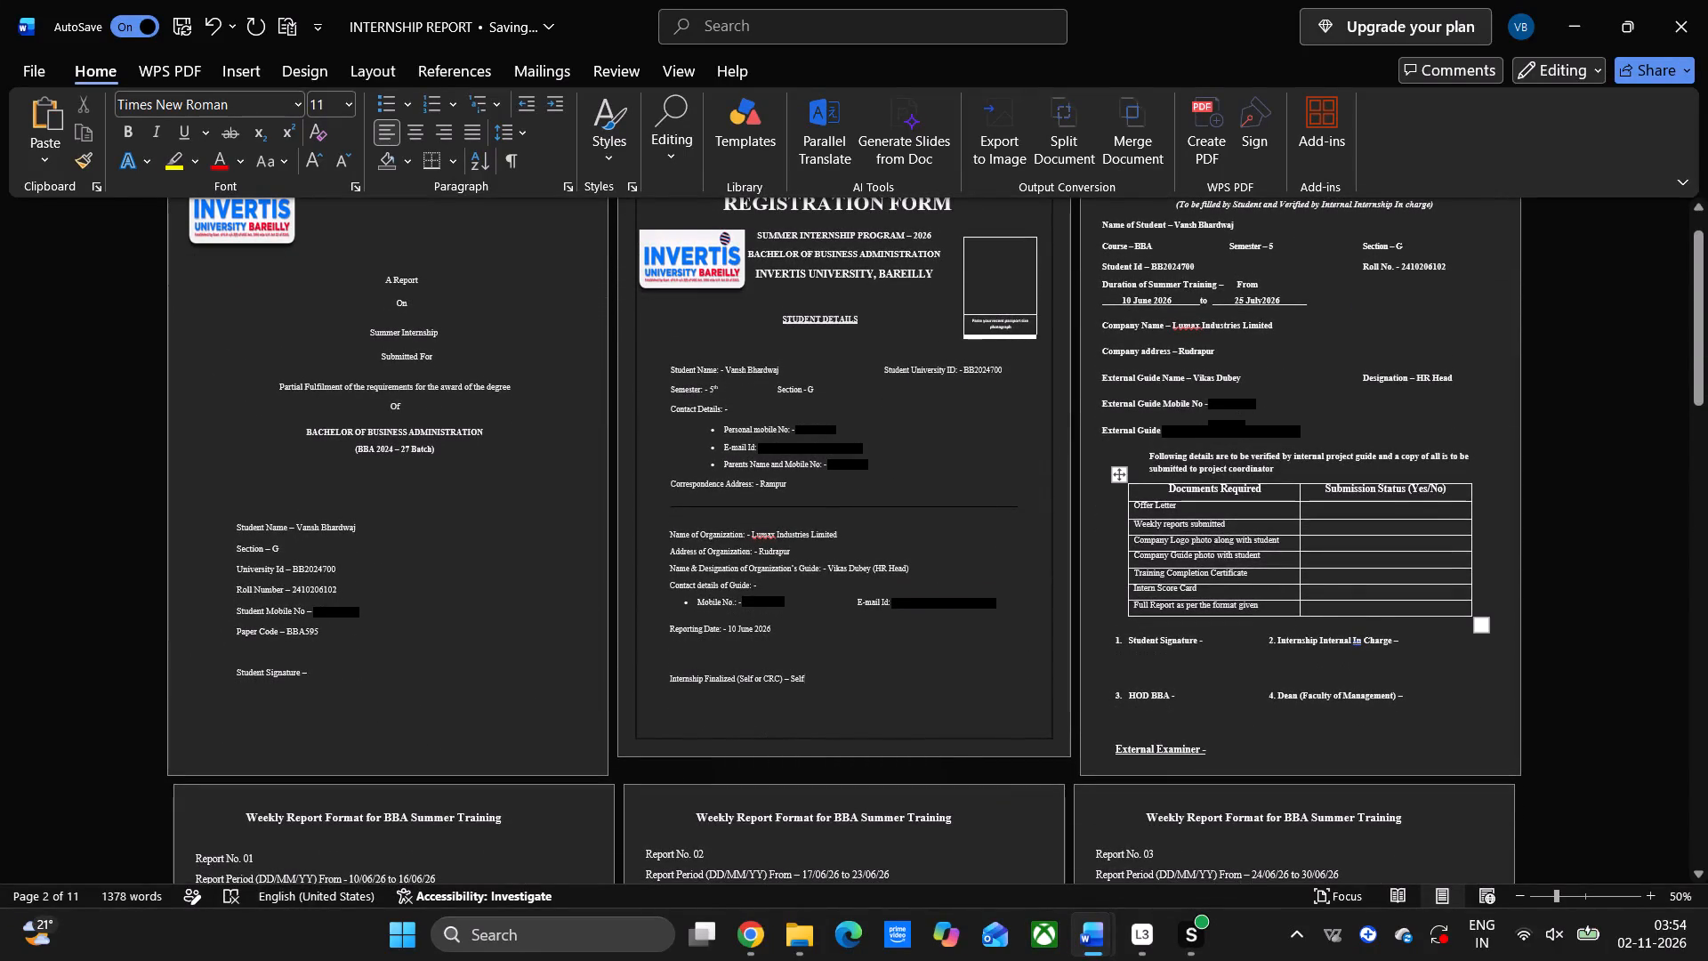
Place the cursor in the Submission Status cells of the Offer Letter and Weekly reports submitted rows in the review report.
{"action": "left_click", "coordinate": [1349, 512]}
{"action": "left_click", "coordinate": [1366, 515]}
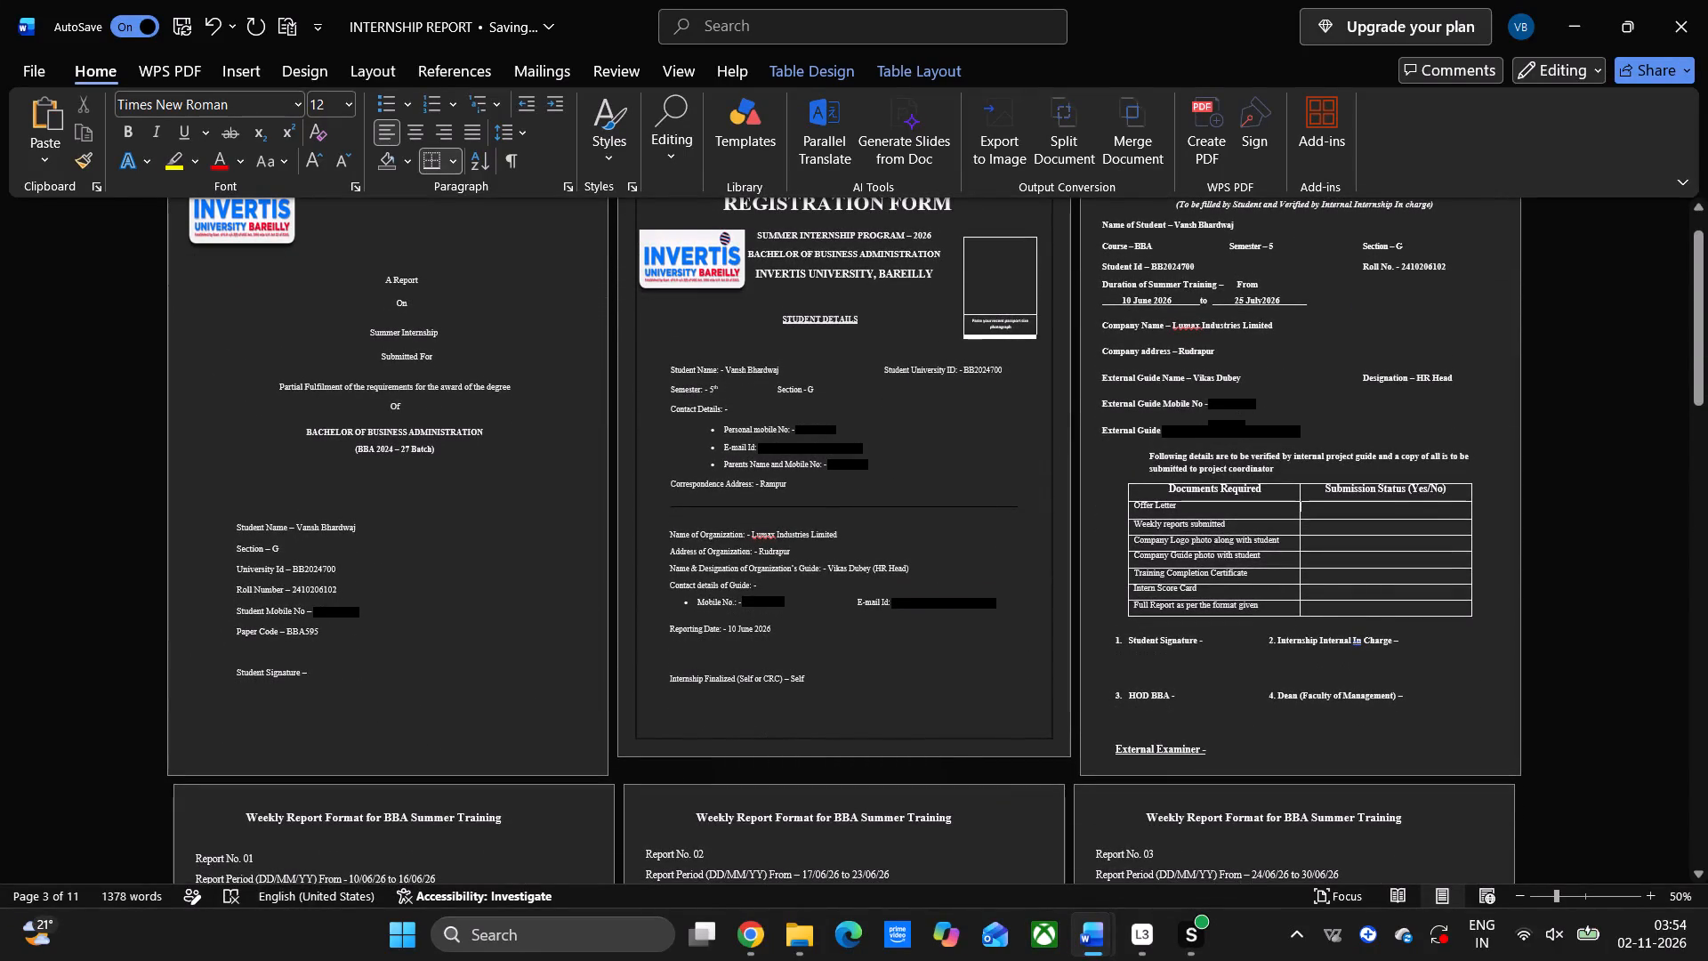
{"action": "left_click", "coordinate": [1366, 534]}
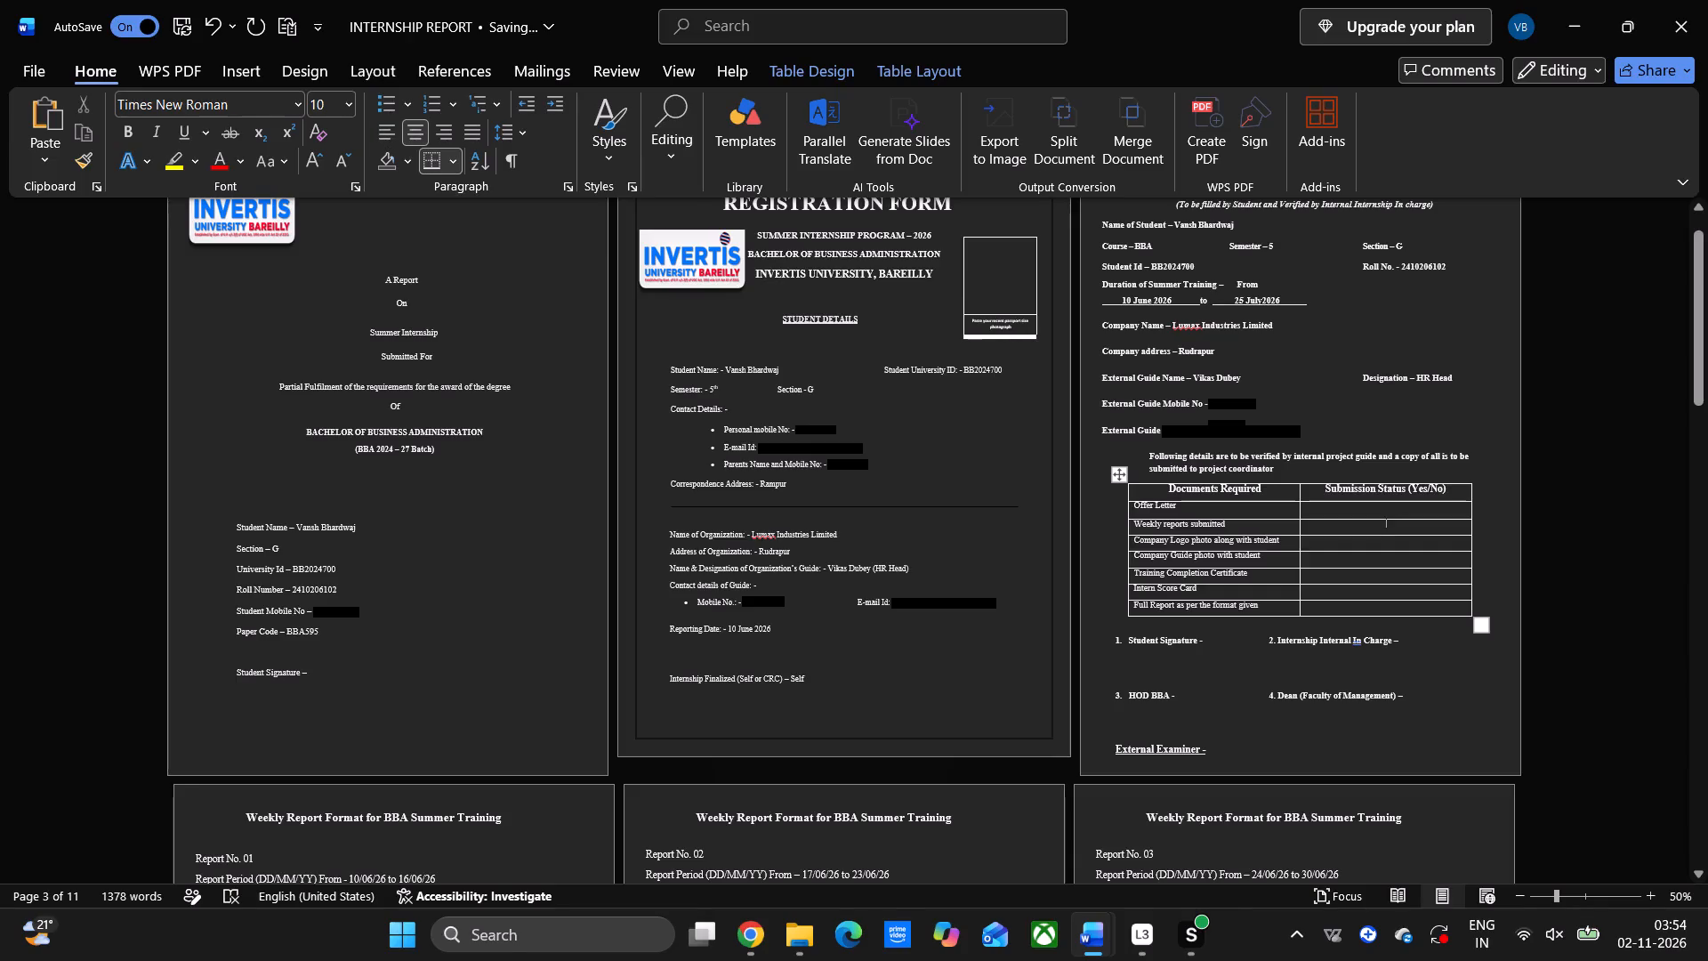
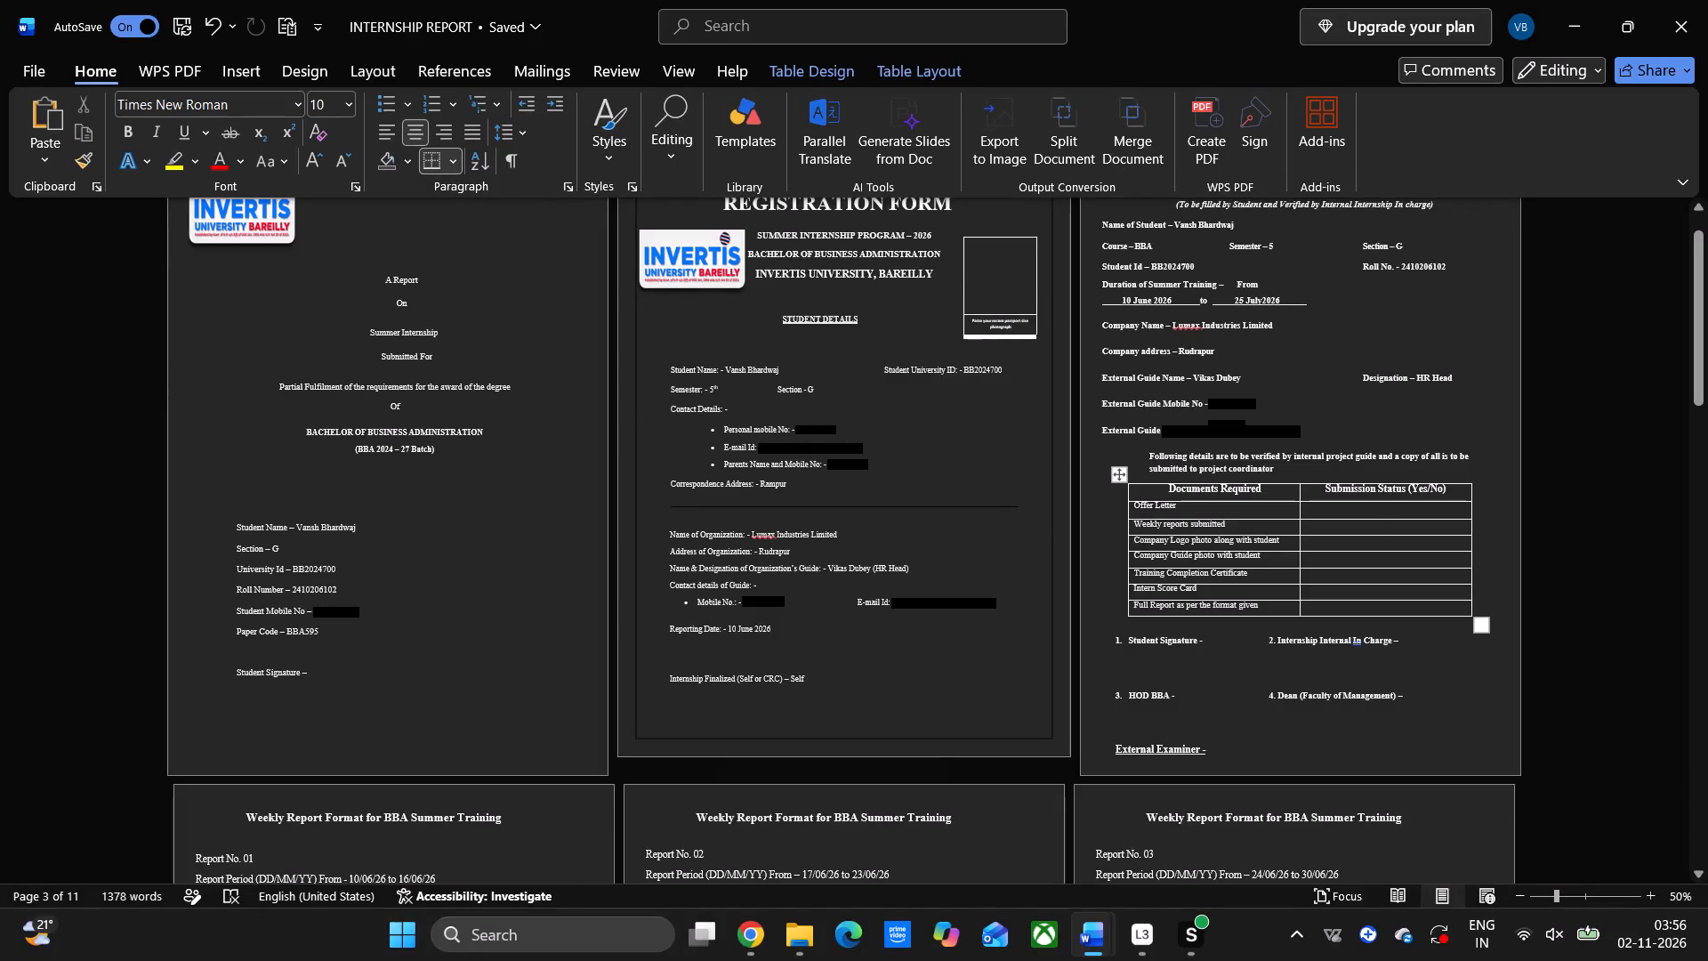
Look over the front pages of INTERNSHIP REPORT once more, save the document and close it.
{"action": "scroll", "coordinate": [1210, 775], "scroll_direction": "up", "scroll_amount": 2}
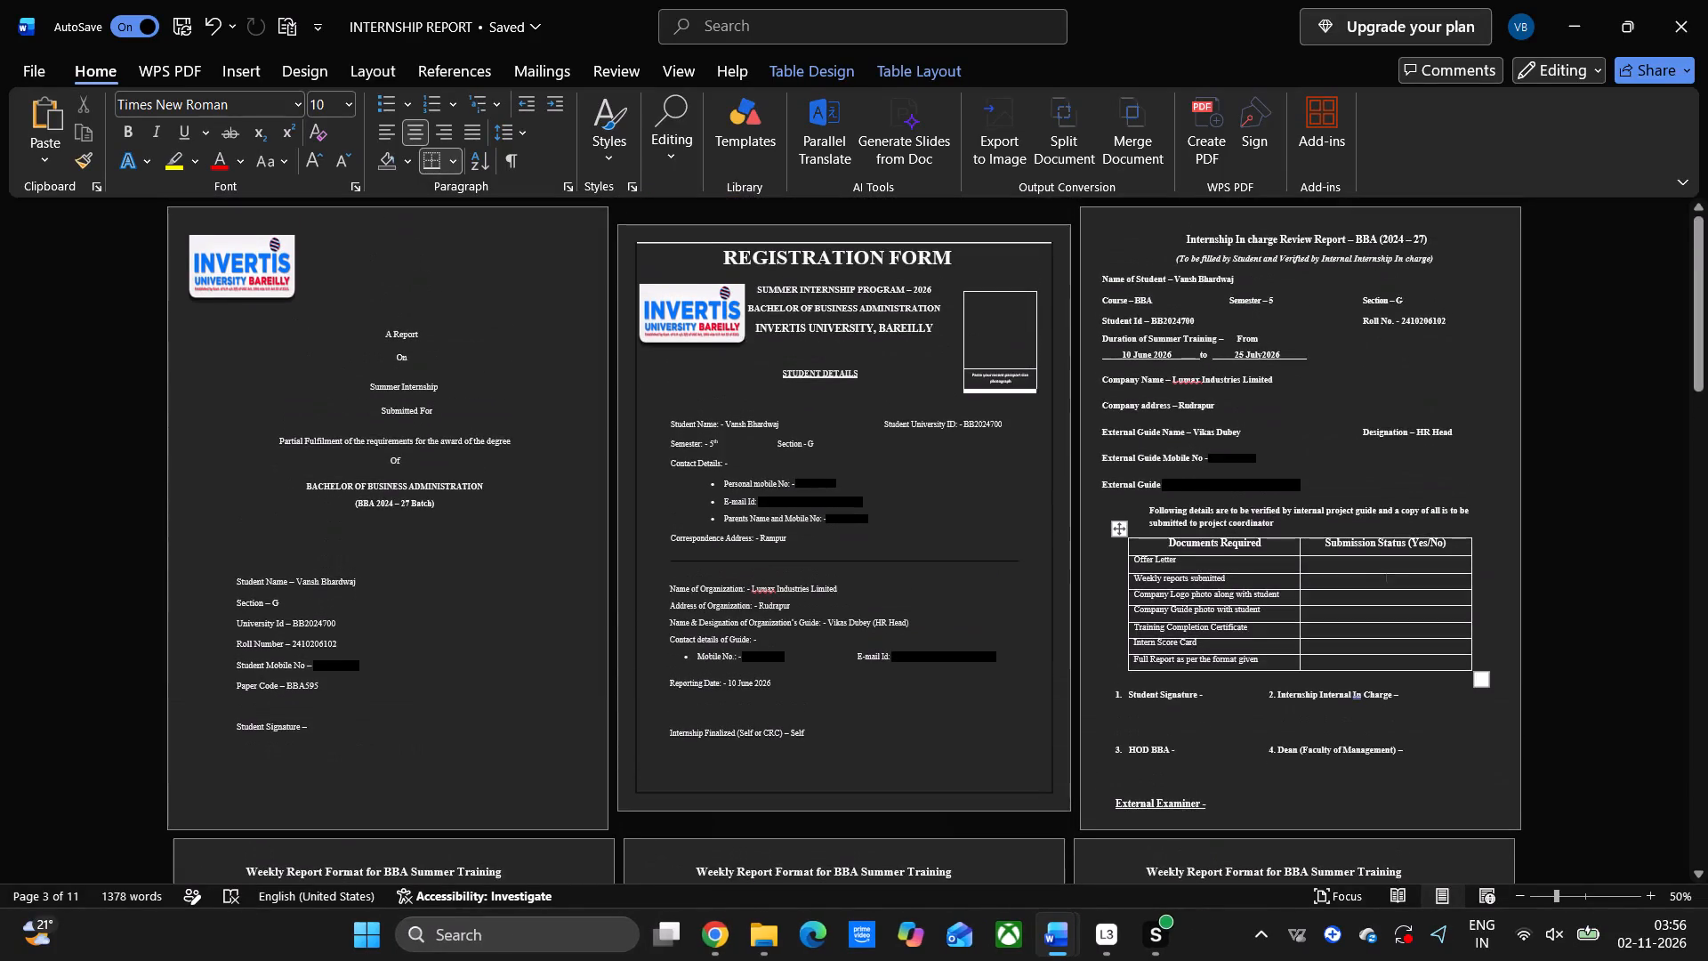
{"action": "scroll", "coordinate": [1210, 775], "scroll_direction": "up", "scroll_amount": 1}
{"action": "scroll", "coordinate": [1210, 775], "scroll_direction": "right", "scroll_amount": 1}
{"action": "scroll", "coordinate": [1210, 775], "scroll_direction": "down", "scroll_amount": 1}
{"action": "key", "text": "ctrl+s"}
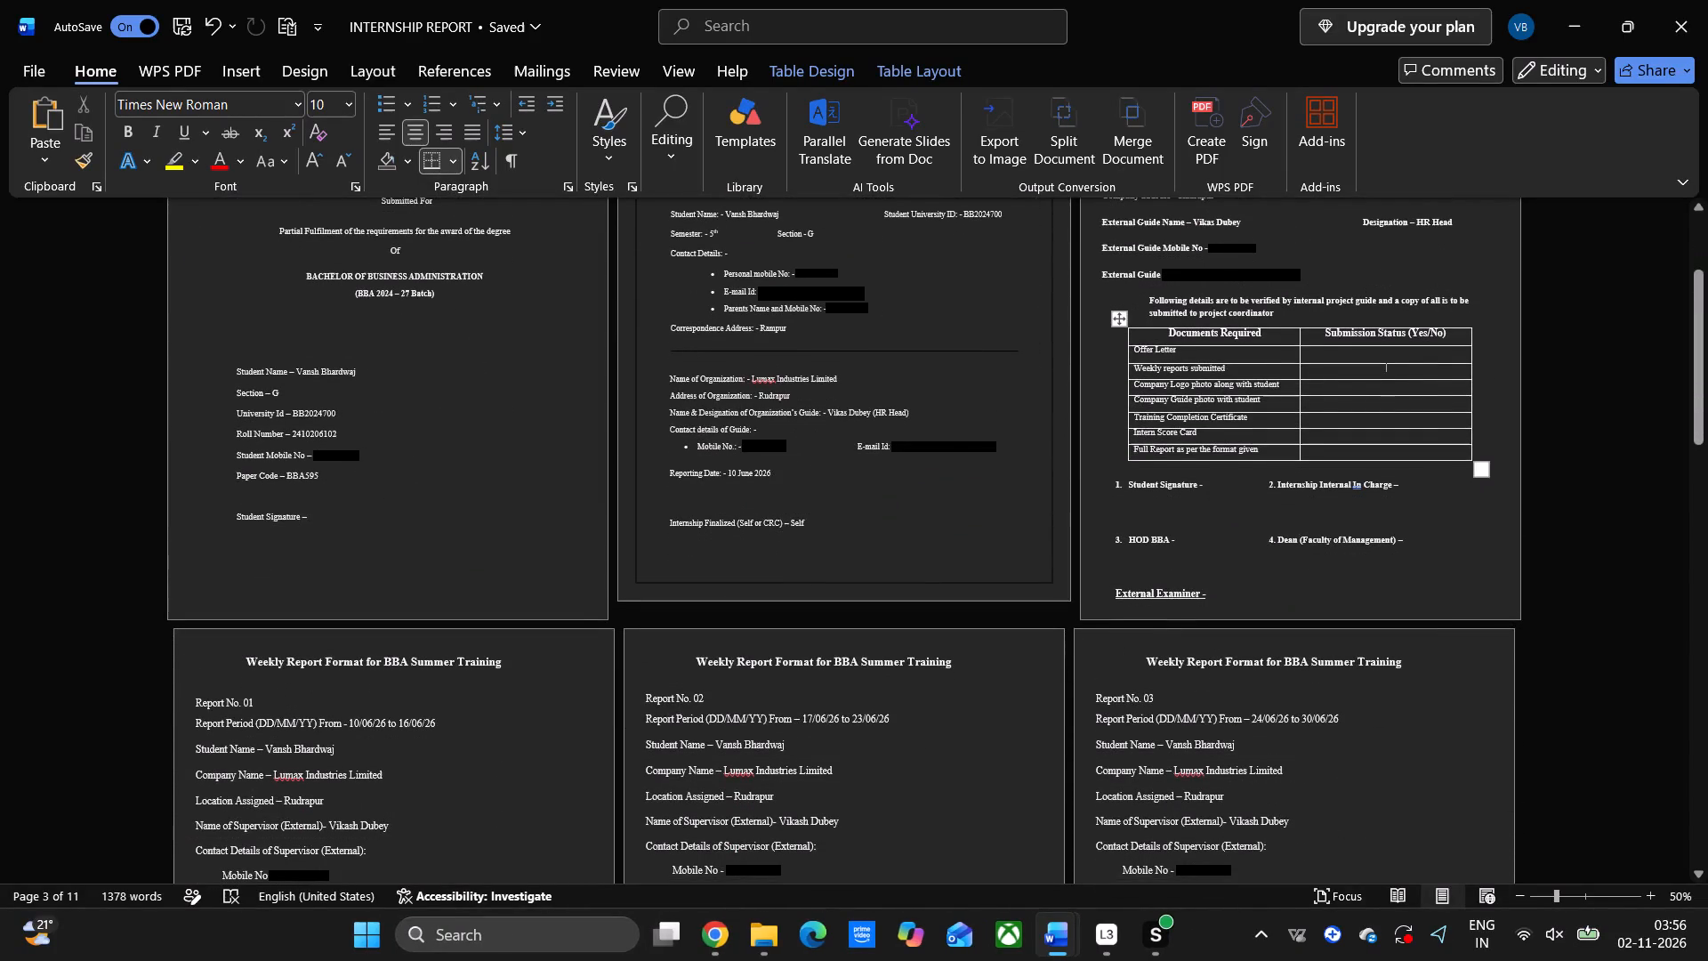
{"action": "left_click", "coordinate": [1690, 47]}
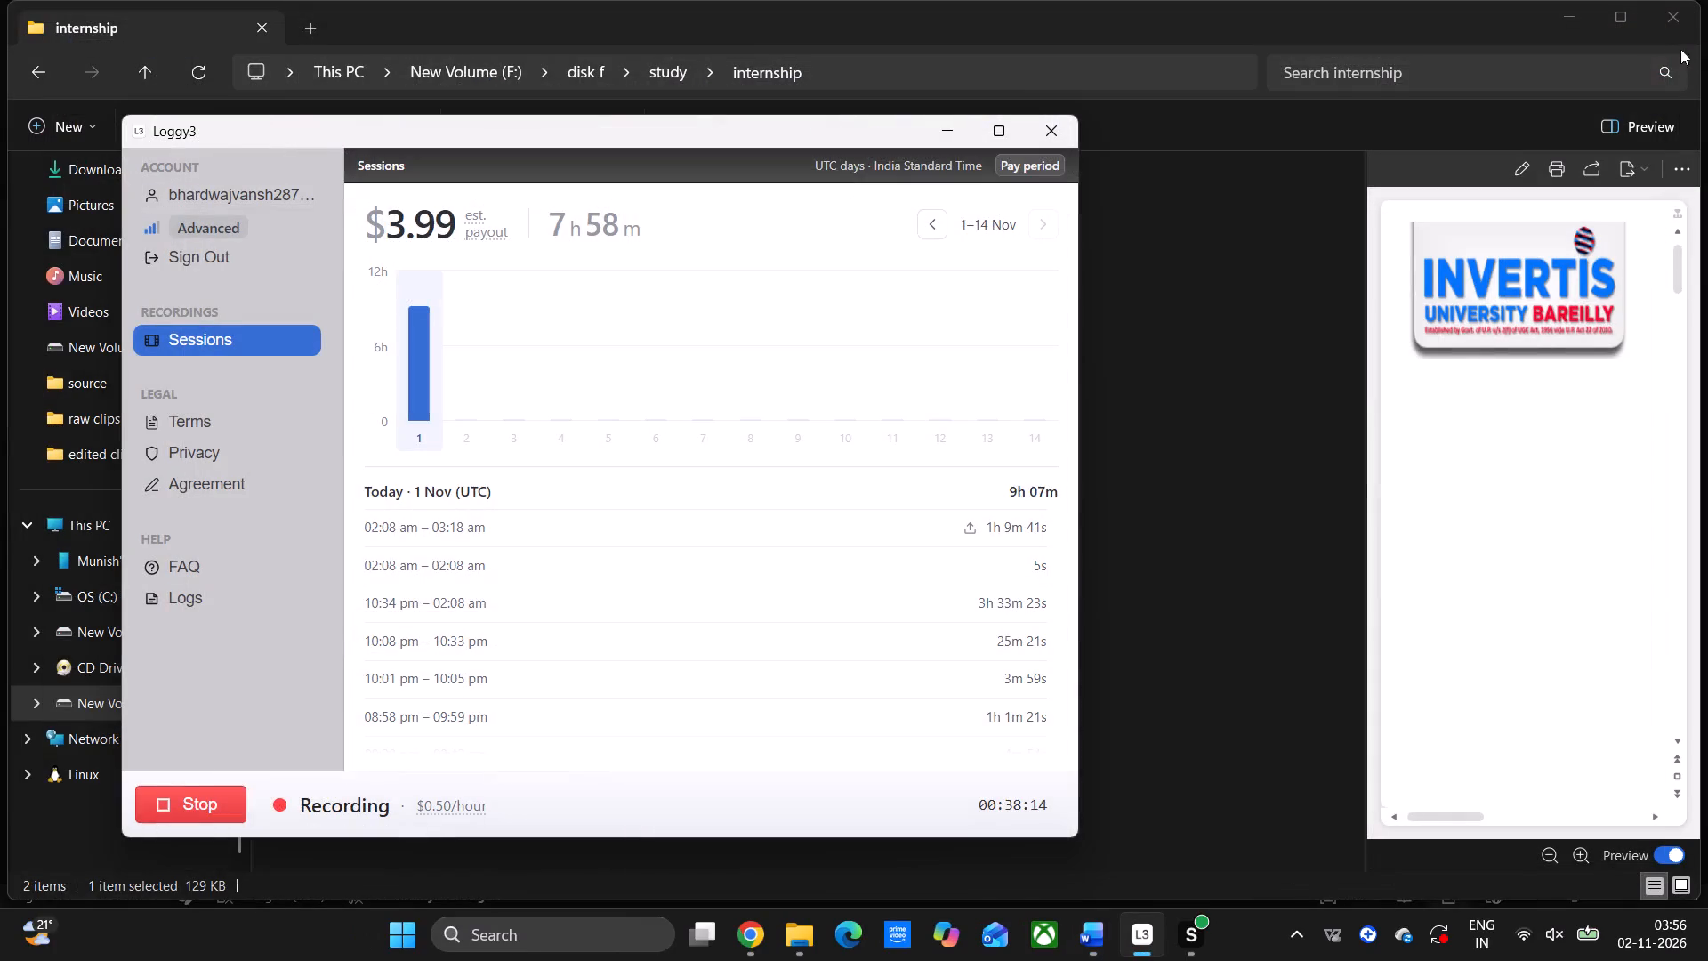
{"action": "left_click", "coordinate": [1088, 923]}
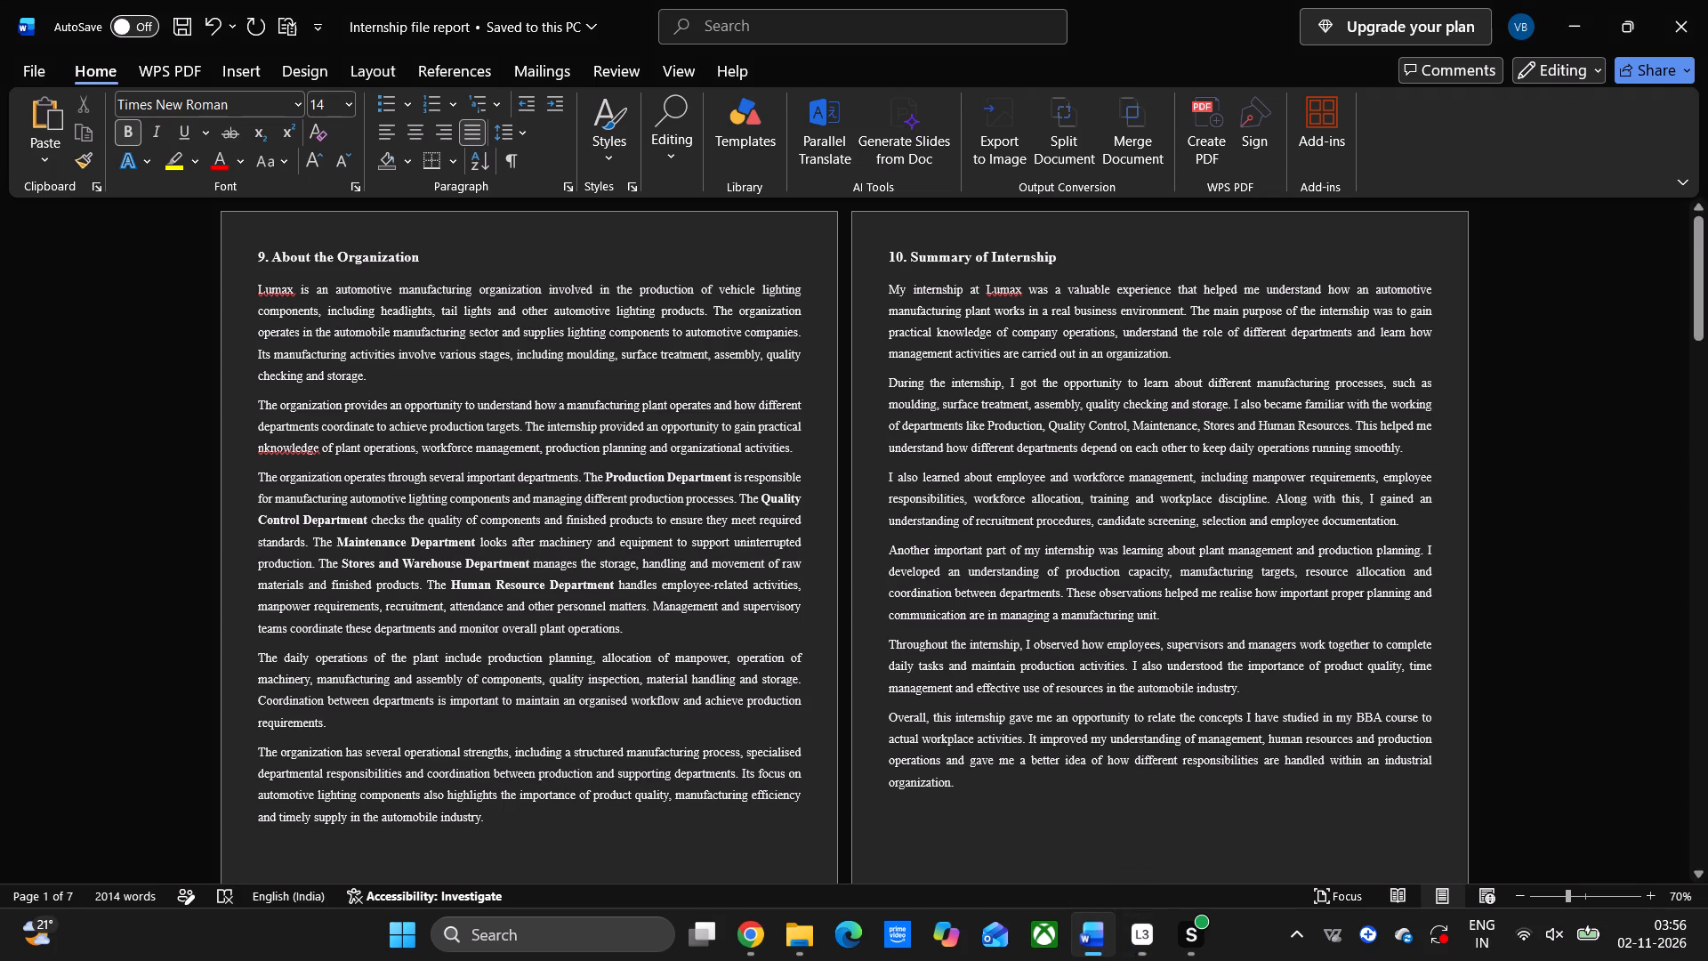
{"action": "key", "text": "ctrl+s"}
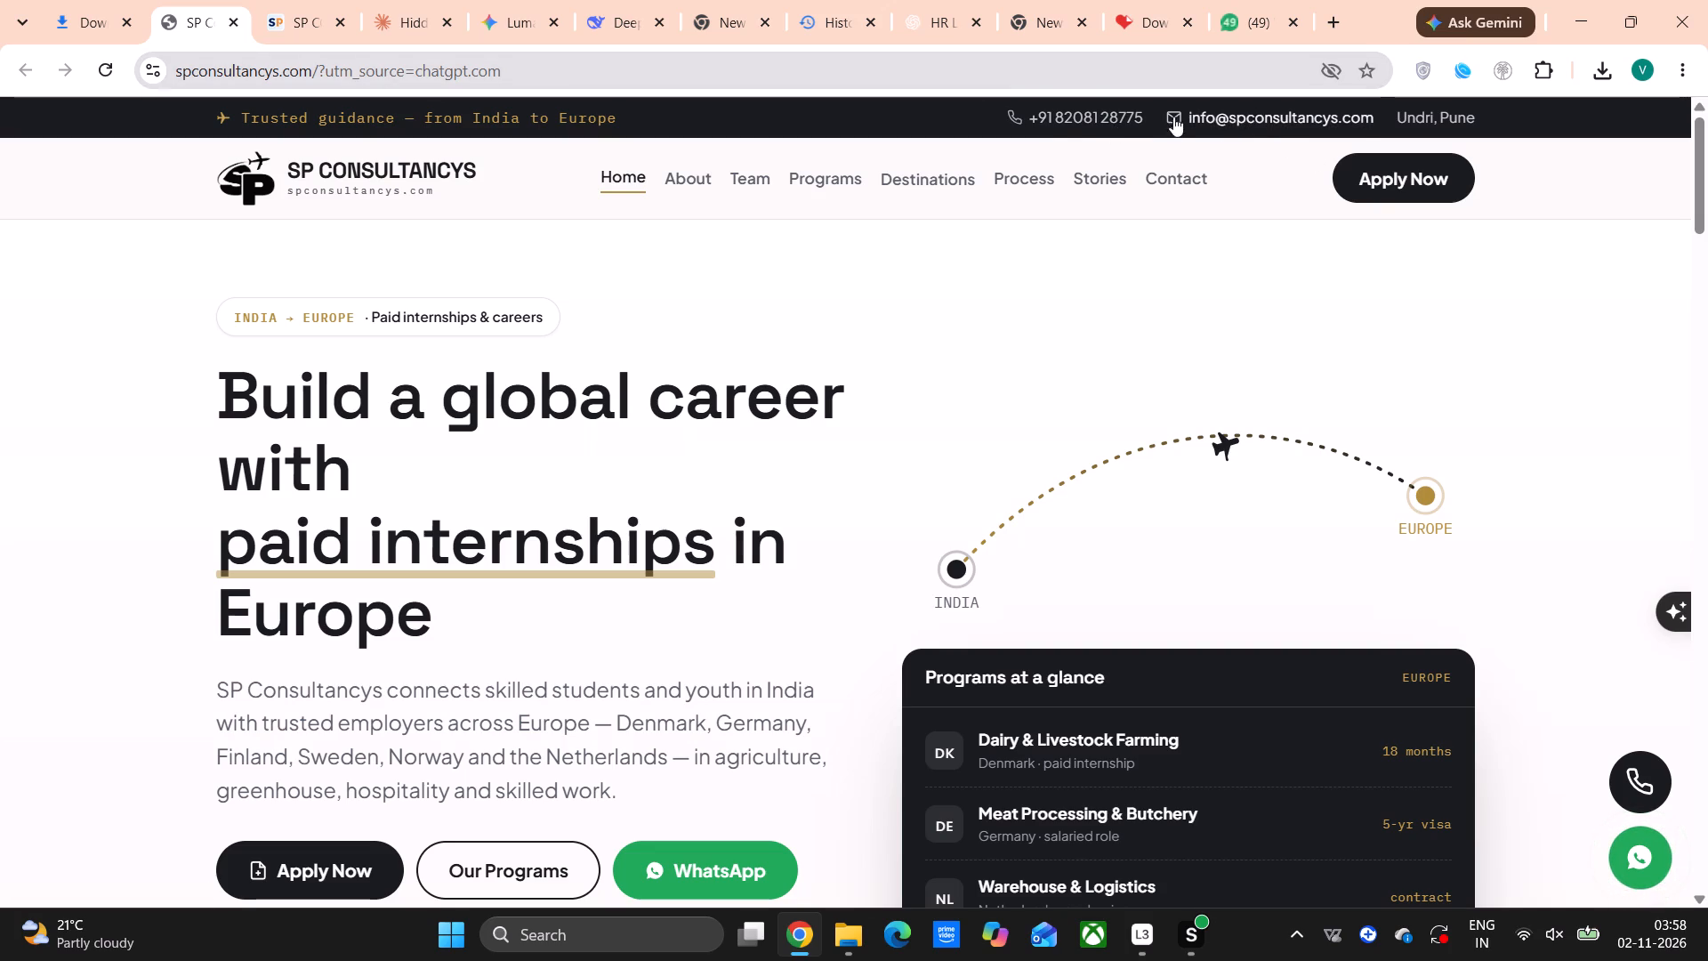
Open a new blank browser tab.
{"action": "left_click", "coordinate": [1326, 0]}
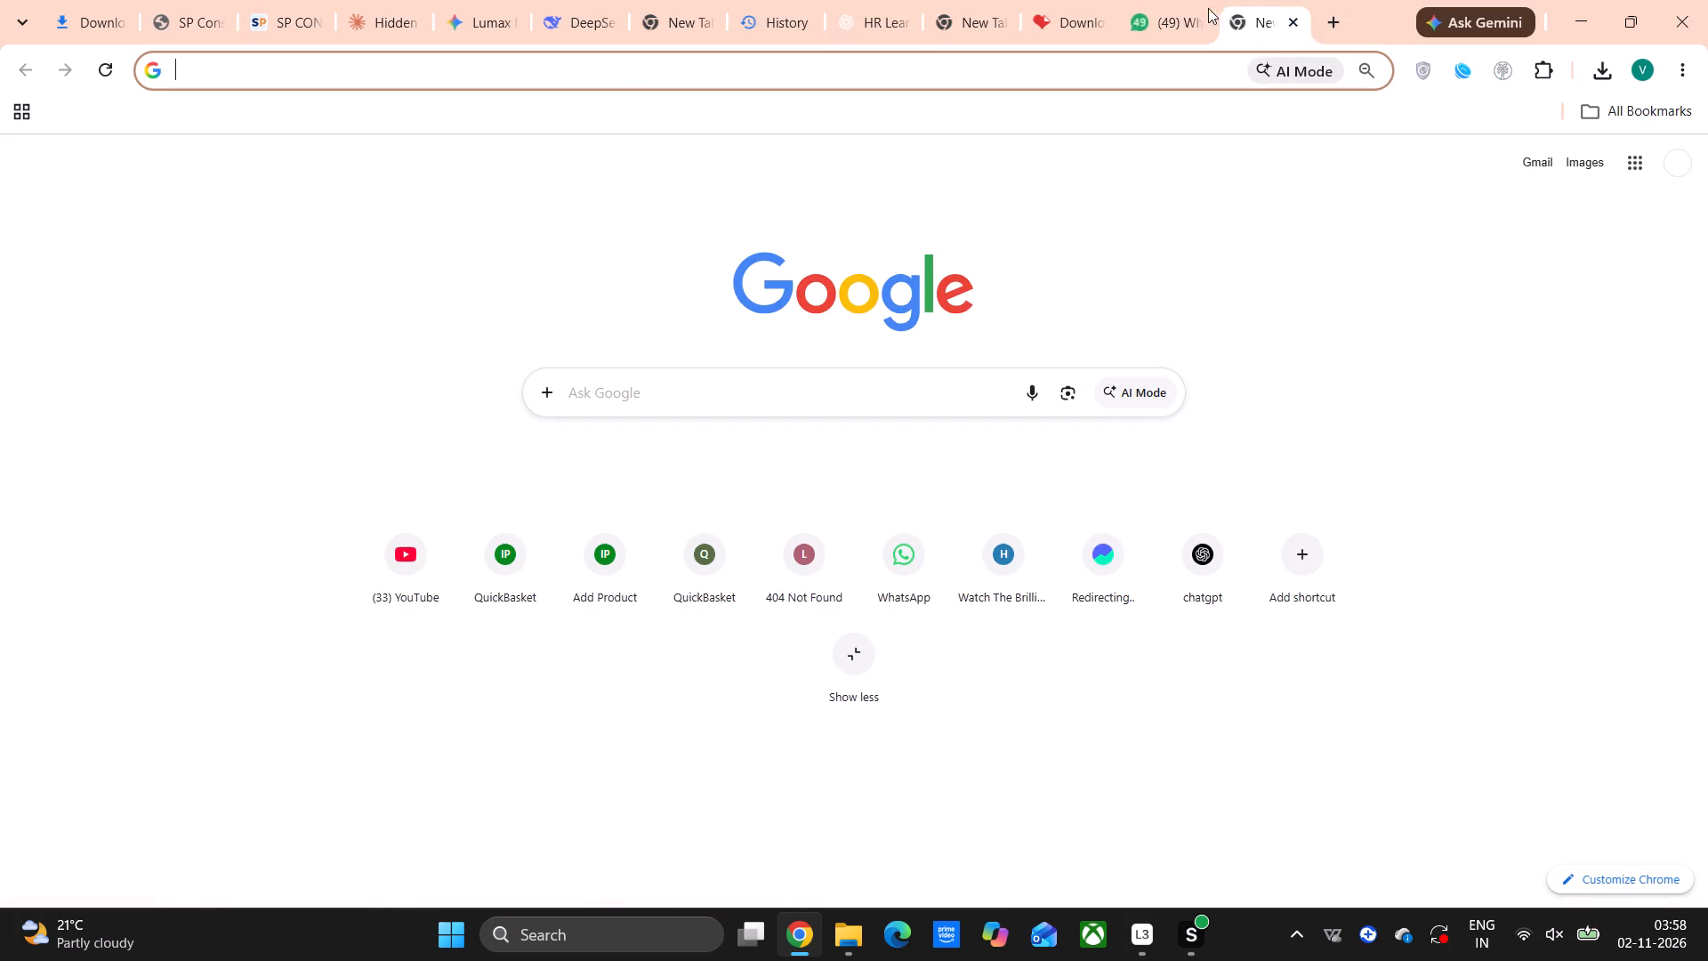